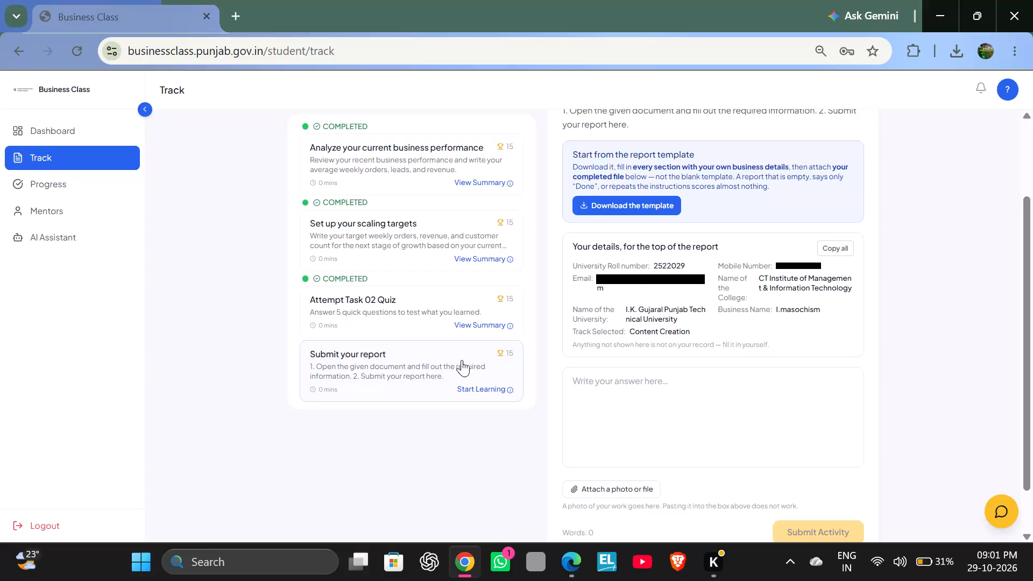
Switch to Microsoft Edge and search the web for the earlier query "ms world".
{"action": "left_click", "coordinate": [579, 563]}
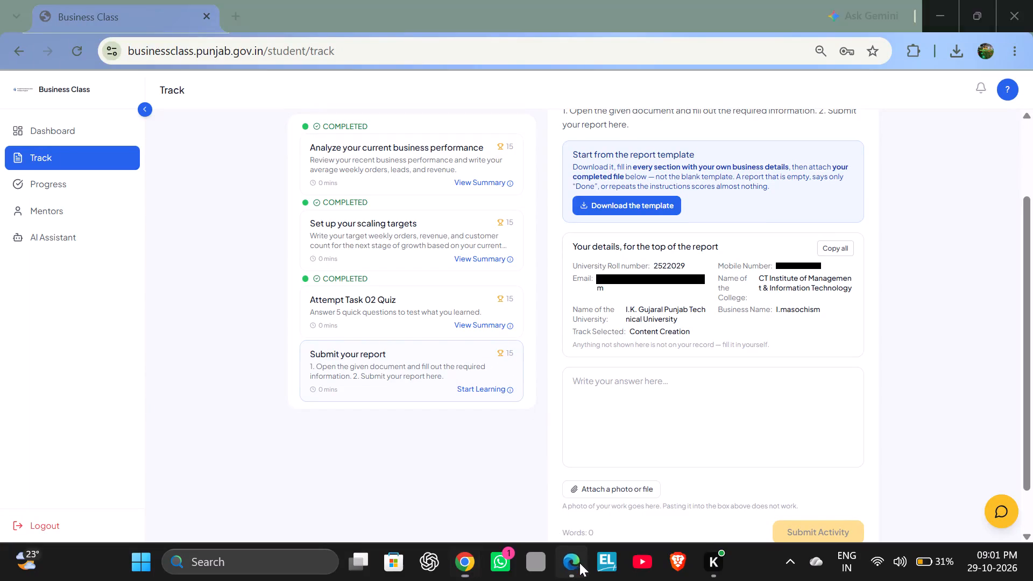
{"action": "left_click", "coordinate": [417, 196]}
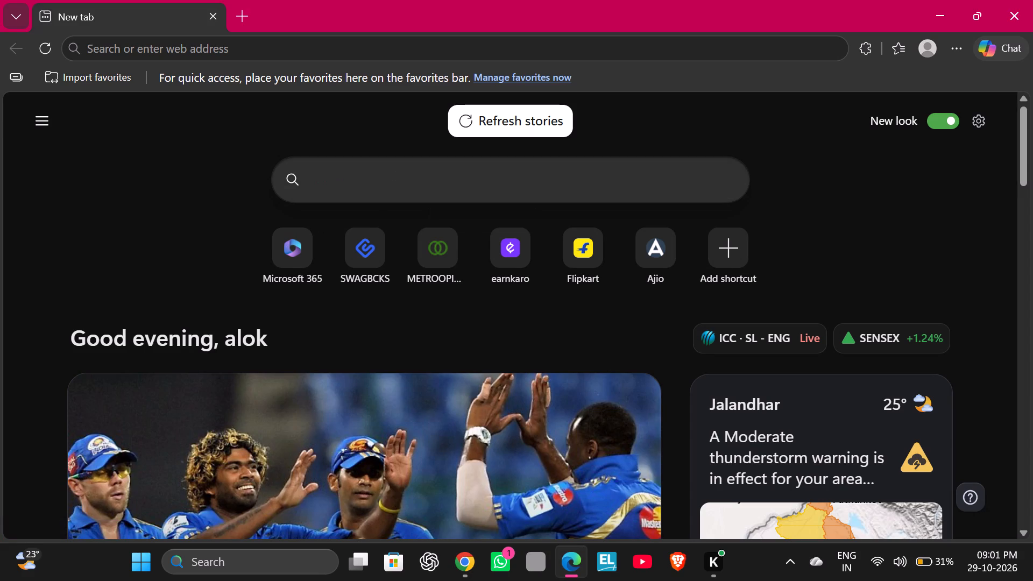
{"action": "left_click", "coordinate": [407, 179]}
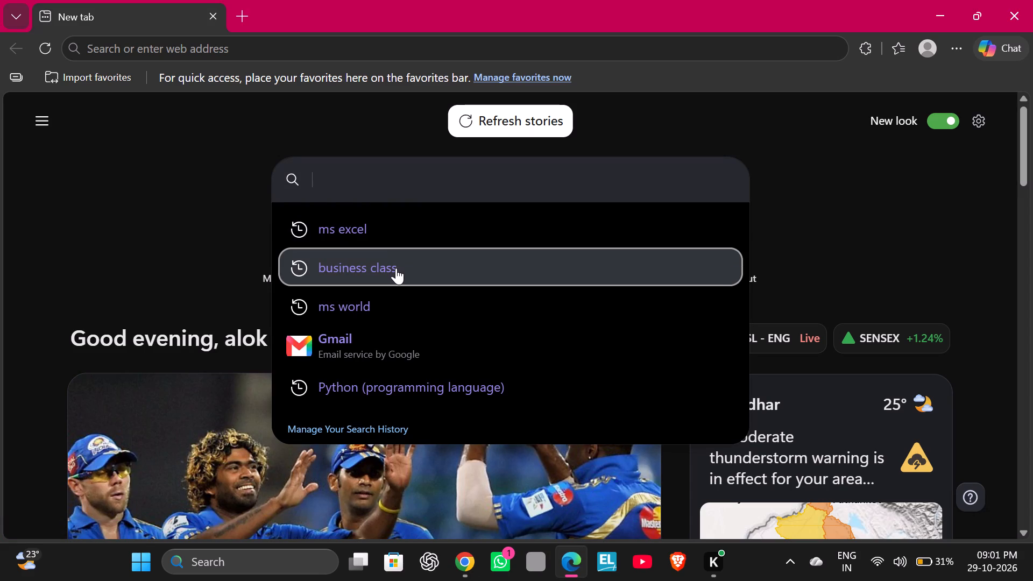
{"action": "left_click", "coordinate": [397, 292]}
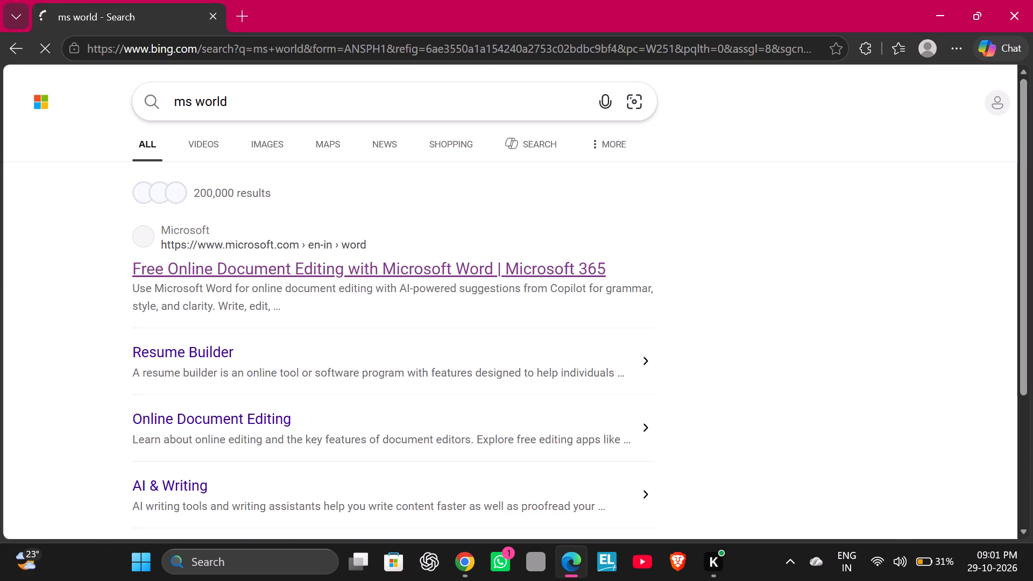
Open Word for the web from the search results.
{"action": "scroll", "coordinate": [307, 246], "scroll_direction": "down", "scroll_amount": 3}
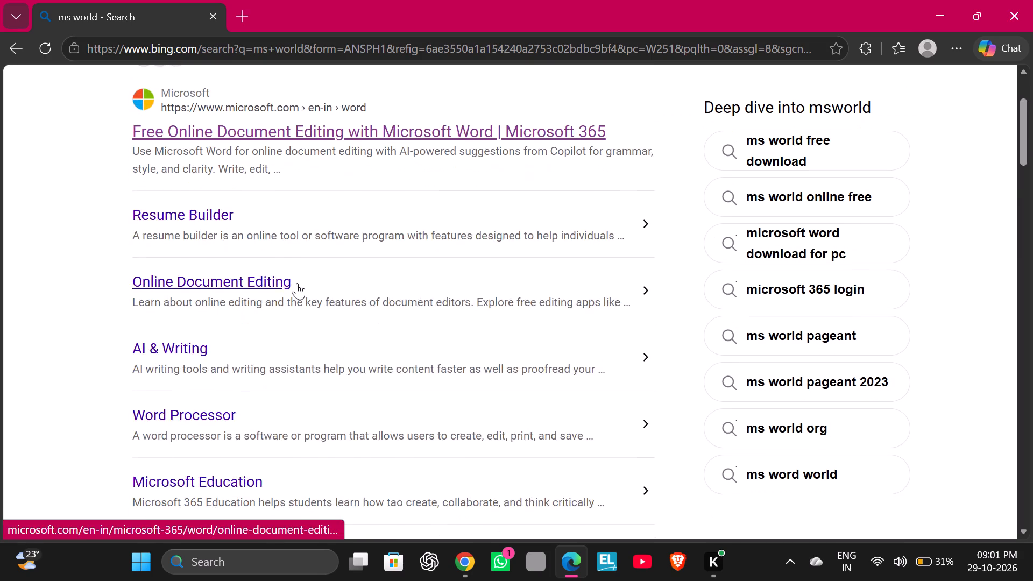
{"action": "scroll", "coordinate": [297, 283], "scroll_direction": "down", "scroll_amount": 3}
{"action": "scroll", "coordinate": [277, 391], "scroll_direction": "down", "scroll_amount": 2}
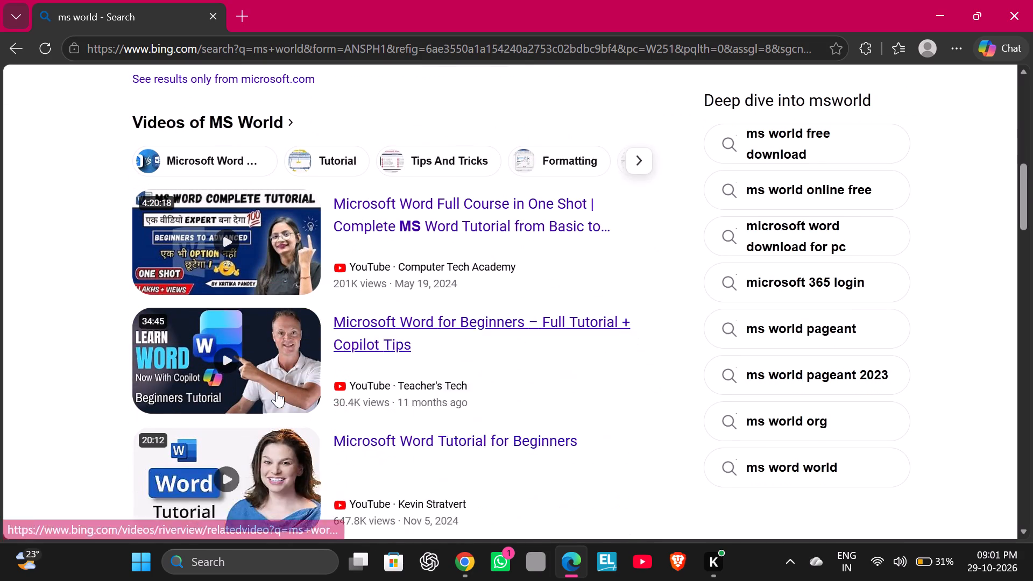
{"action": "scroll", "coordinate": [277, 391], "scroll_direction": "down", "scroll_amount": 3}
{"action": "left_click", "coordinate": [298, 346]}
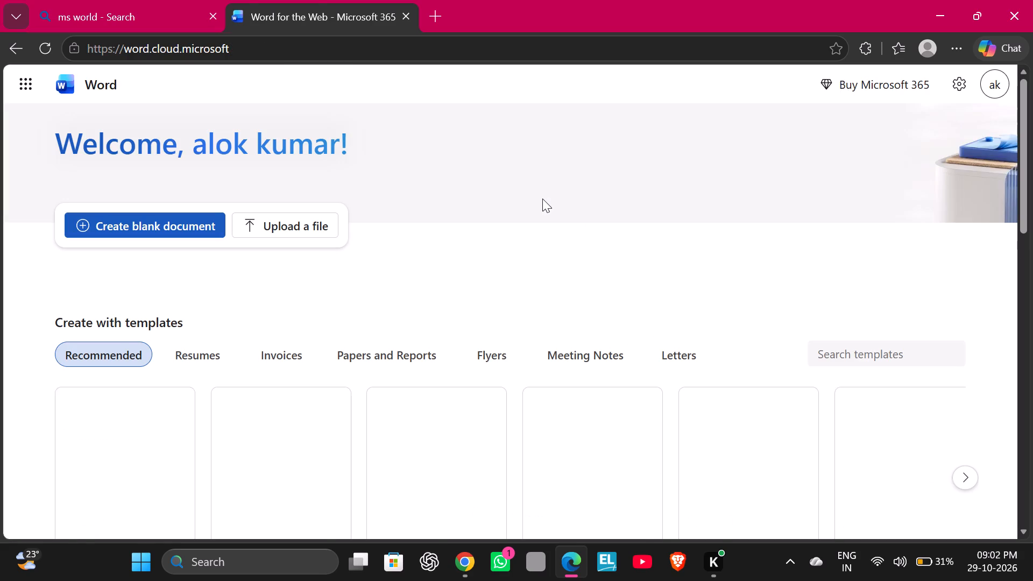
Open the recent document "final report bhavya" from the OneDrive files under My documents.
{"action": "scroll", "coordinate": [490, 327], "scroll_direction": "down", "scroll_amount": 3}
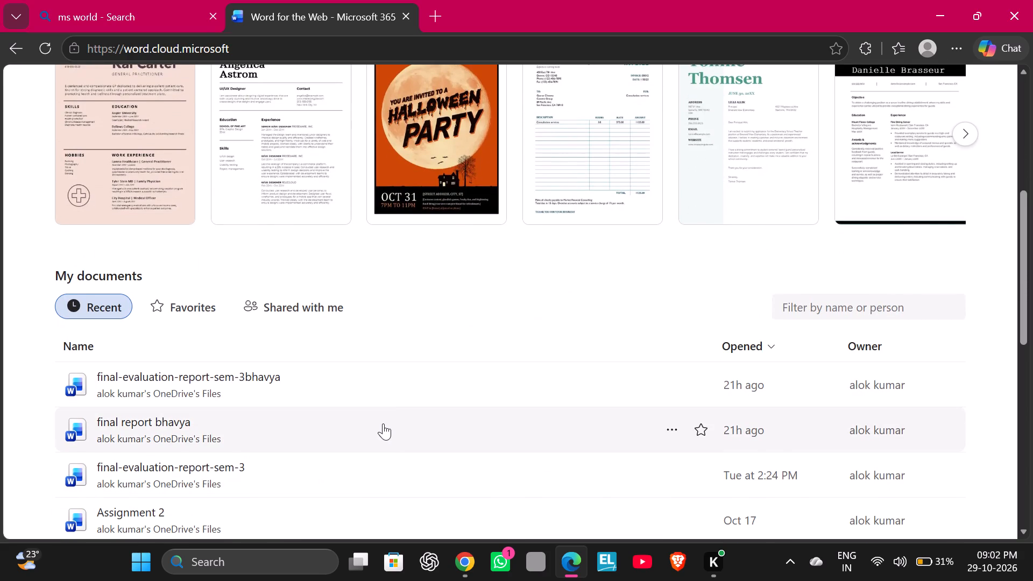
{"action": "scroll", "coordinate": [383, 423], "scroll_direction": "down", "scroll_amount": 1}
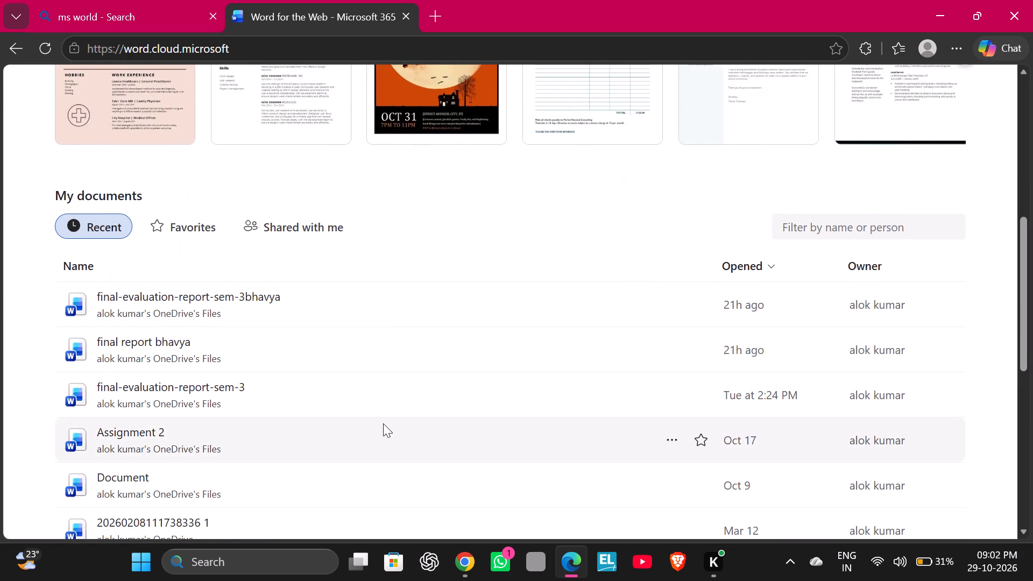
{"action": "left_click", "coordinate": [381, 371]}
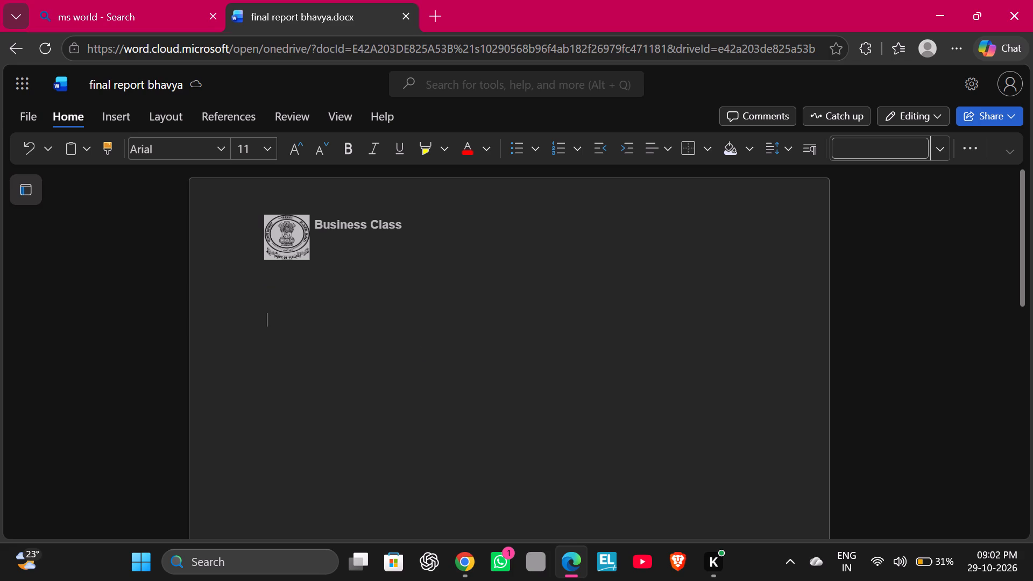
Look through the pages of the "final report bhavya" document to examine its content.
{"action": "scroll", "coordinate": [419, 346], "scroll_direction": "down", "scroll_amount": 1}
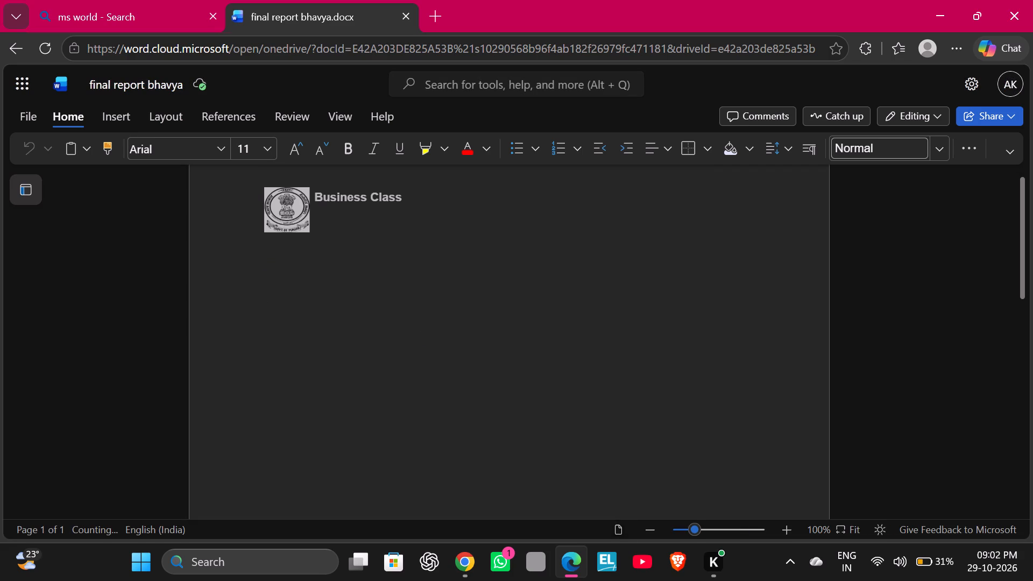
{"action": "scroll", "coordinate": [485, 318], "scroll_direction": "down", "scroll_amount": 2}
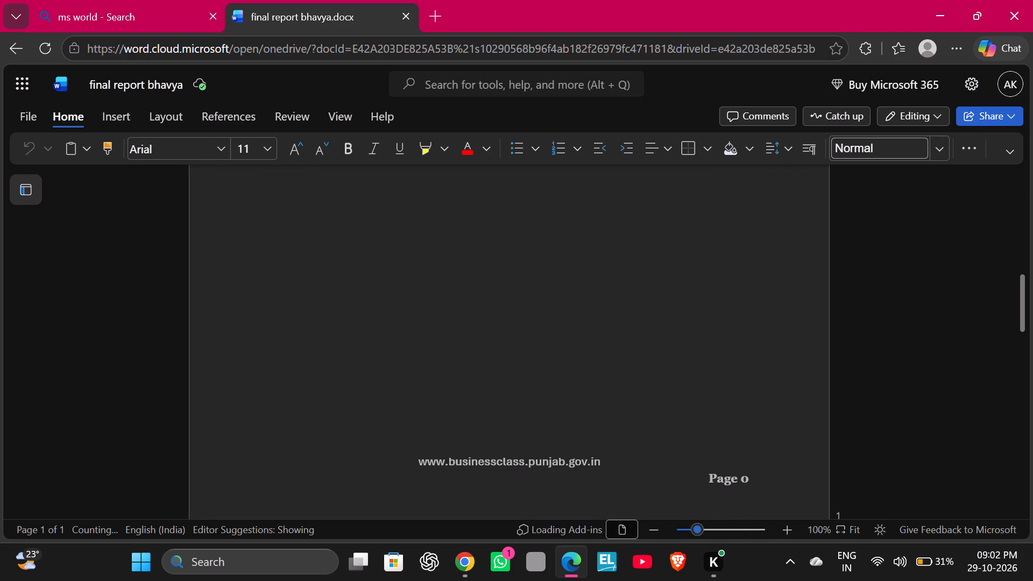
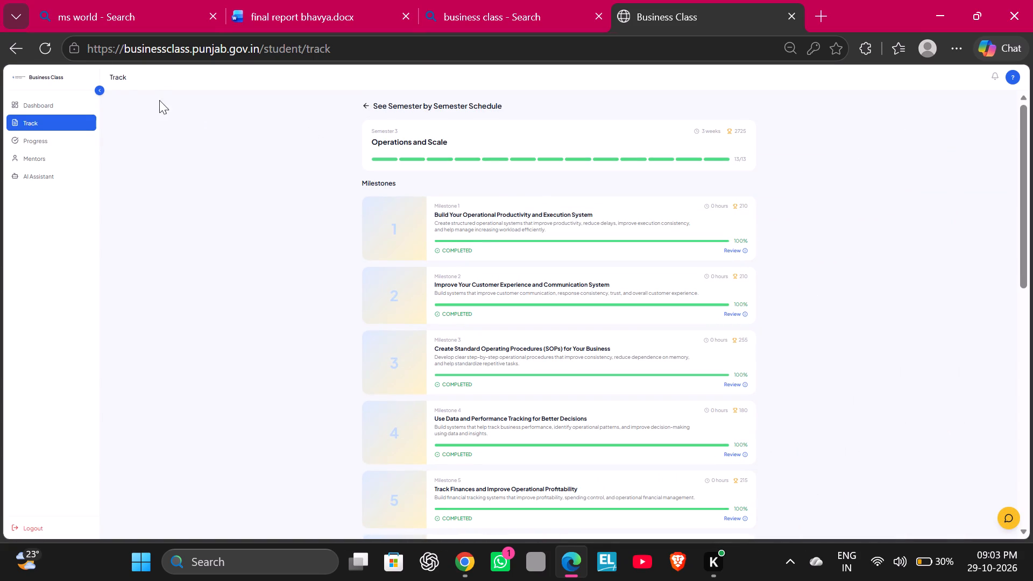
Open the Semester 3 "Operations and Scale" milestones from the Track overview of the Business Class portal.
{"action": "left_click", "coordinate": [94, 88]}
{"action": "left_click", "coordinate": [44, 115]}
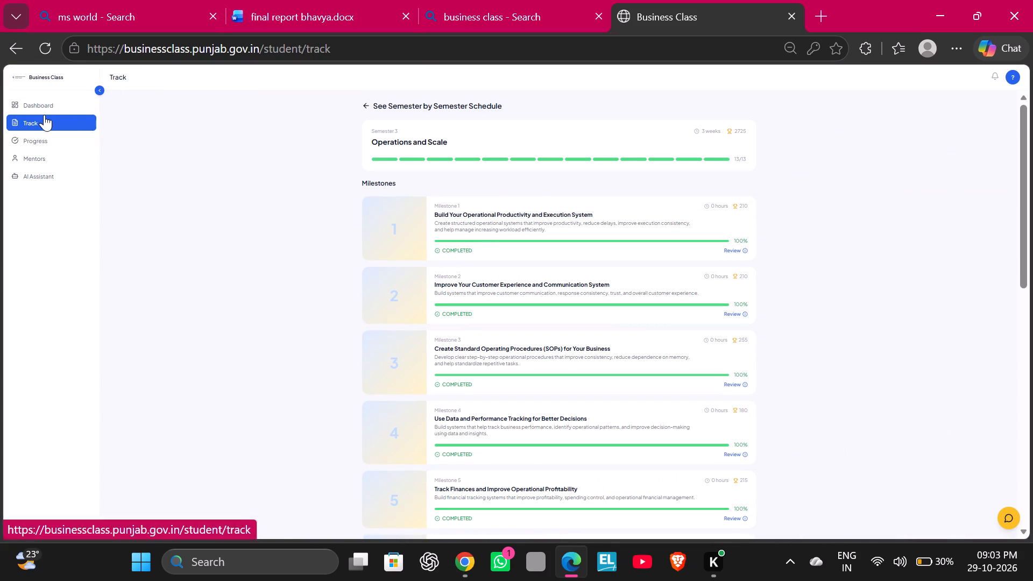
{"action": "left_click", "coordinate": [41, 107]}
{"action": "left_click", "coordinate": [49, 124]}
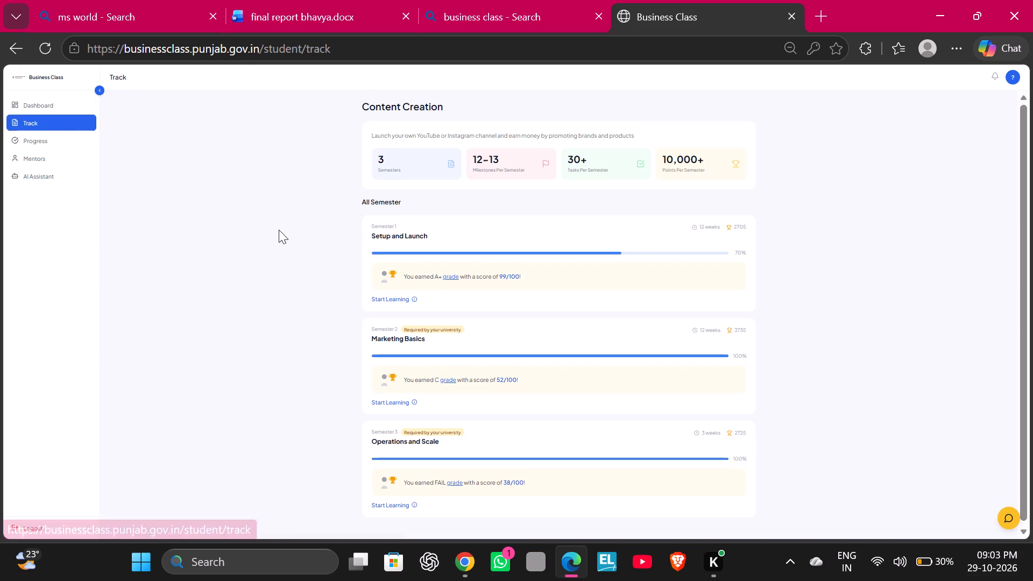
{"action": "scroll", "coordinate": [279, 230], "scroll_direction": "down", "scroll_amount": 2}
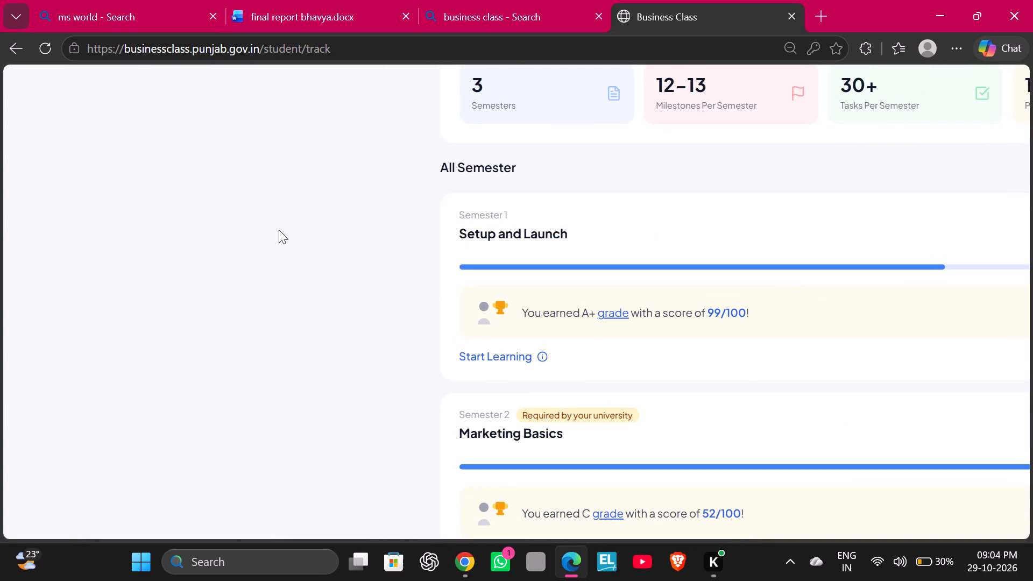
{"action": "scroll", "coordinate": [534, 315], "scroll_direction": "down", "scroll_amount": 3}
{"action": "scroll", "coordinate": [453, 460], "scroll_direction": "down", "scroll_amount": 1}
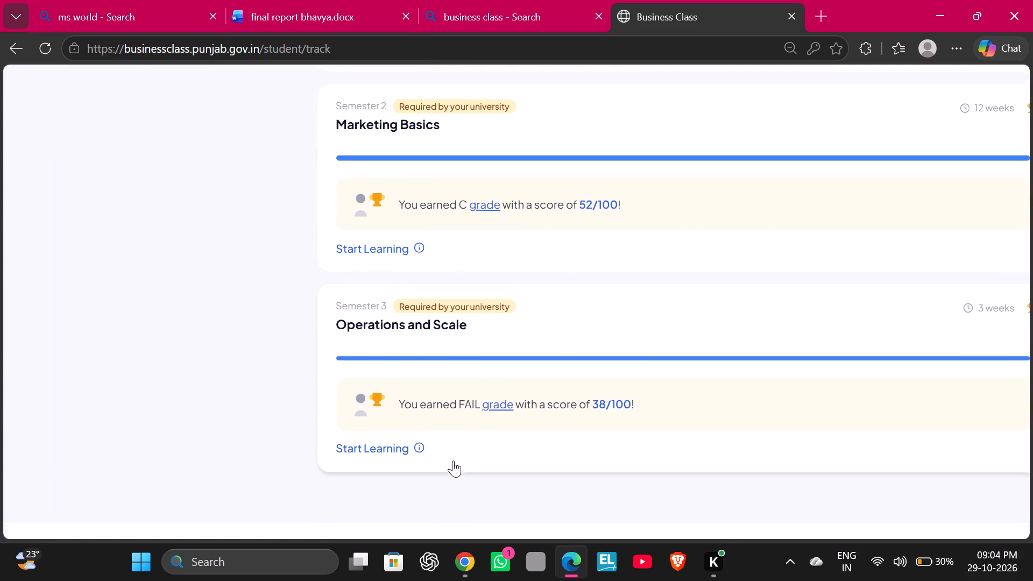
{"action": "left_click", "coordinate": [408, 463]}
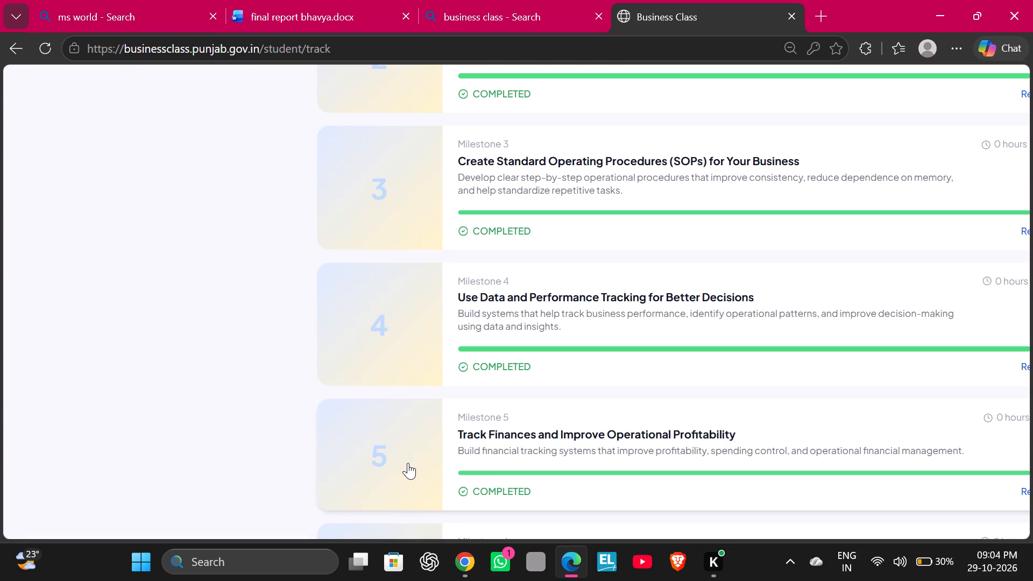
Open the "Submit your report" summary under Milestone 13's "Set Your Scaling Goals" task and examine its AI evaluation.
{"action": "scroll", "coordinate": [408, 463], "scroll_direction": "down", "scroll_amount": 9}
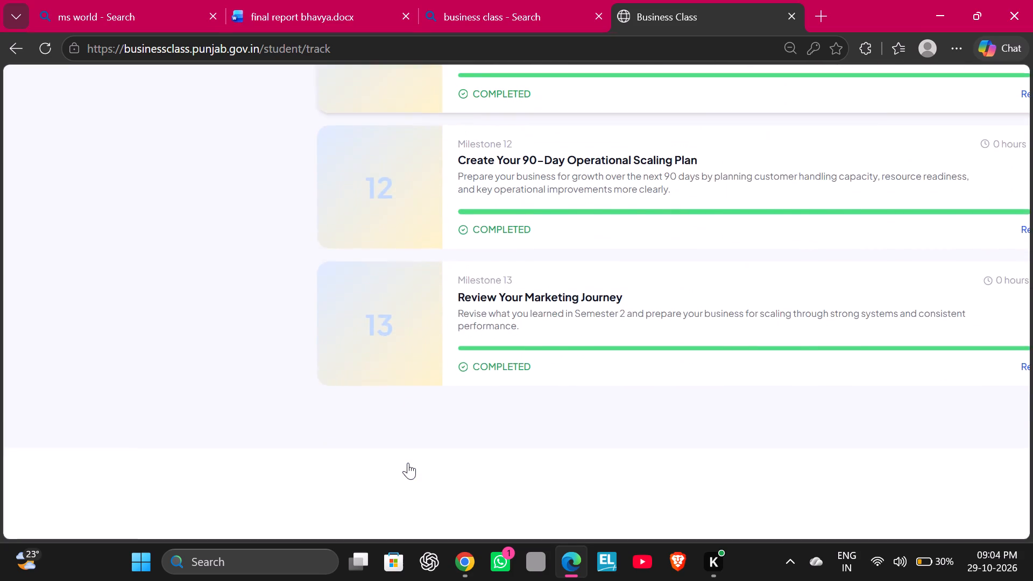
{"action": "scroll", "coordinate": [634, 399], "scroll_direction": "left", "scroll_amount": 3}
{"action": "left_click", "coordinate": [747, 474]}
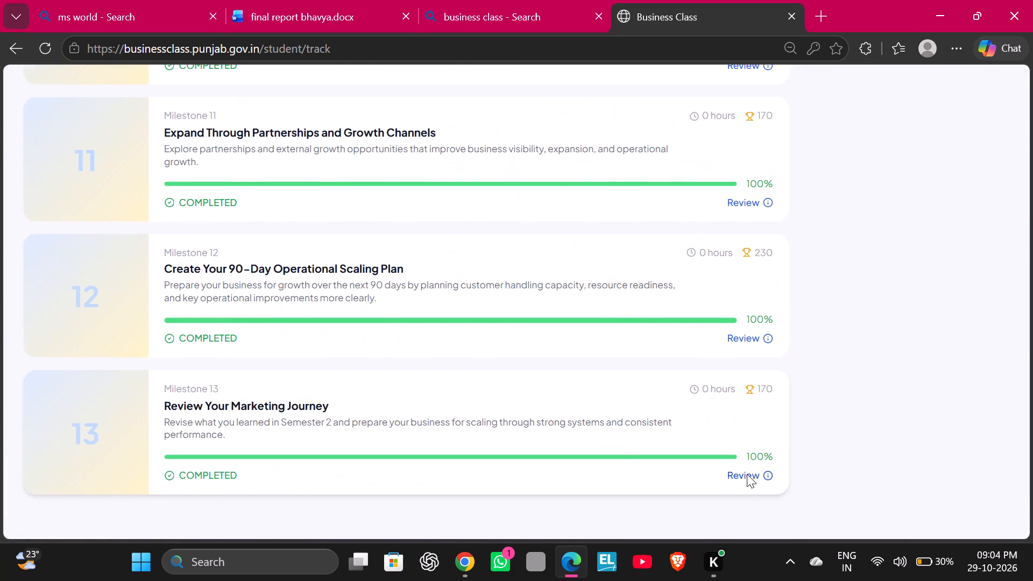
{"action": "scroll", "coordinate": [639, 121], "scroll_direction": "up", "scroll_amount": 3}
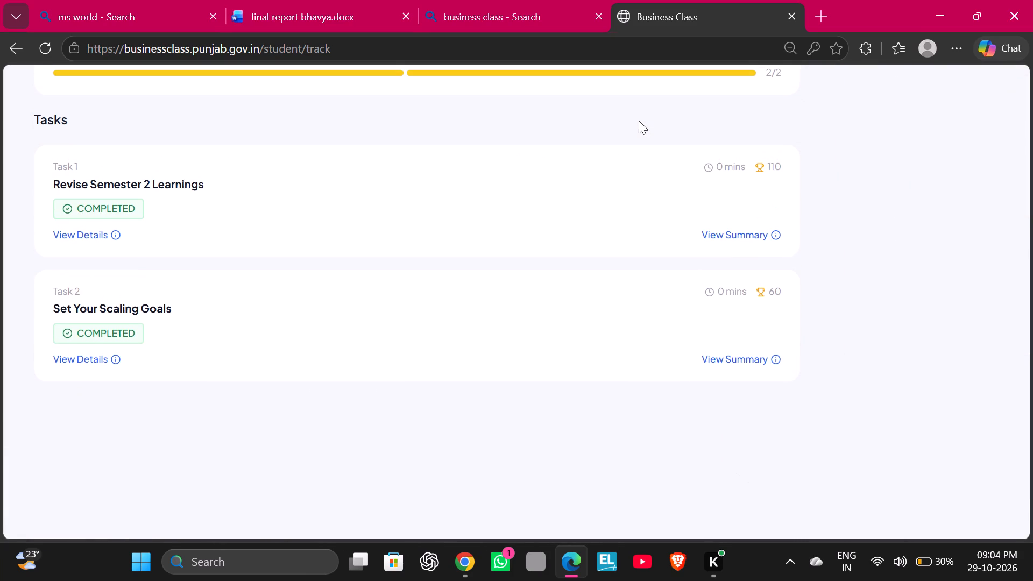
{"action": "scroll", "coordinate": [639, 121], "scroll_direction": "up", "scroll_amount": 1}
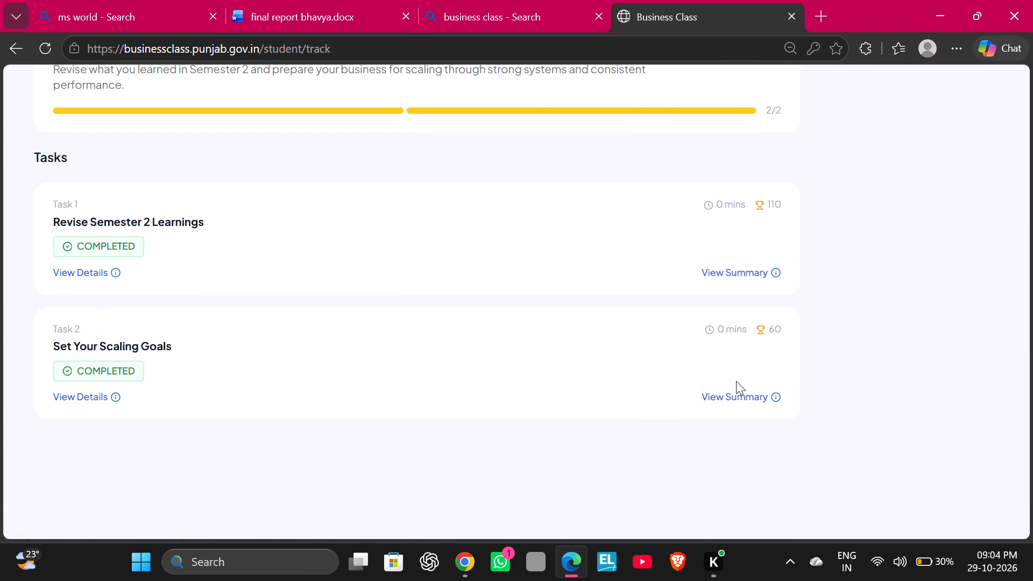
{"action": "left_click", "coordinate": [739, 394]}
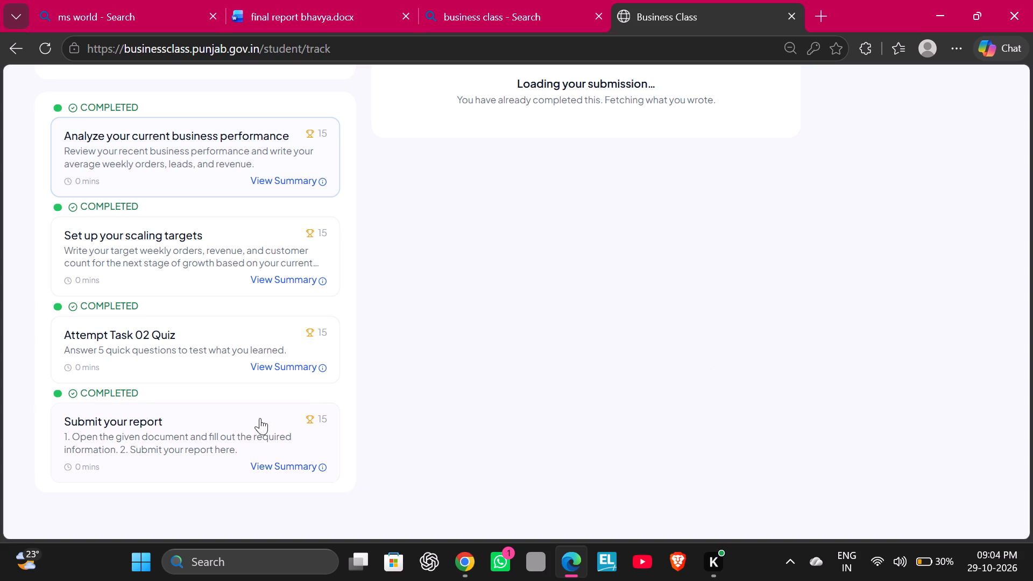
{"action": "left_click", "coordinate": [260, 418]}
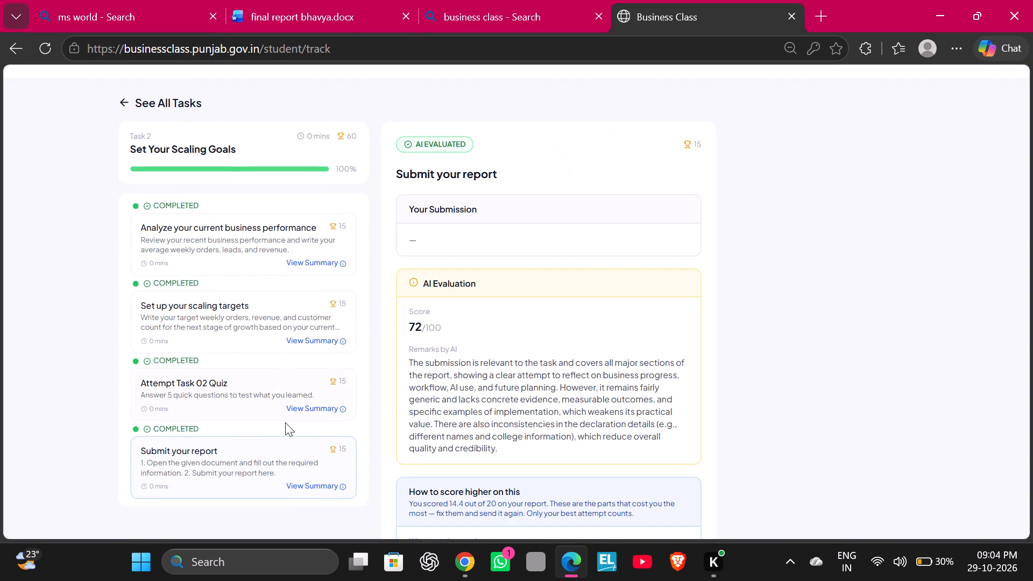
{"action": "scroll", "coordinate": [521, 278], "scroll_direction": "down", "scroll_amount": 1}
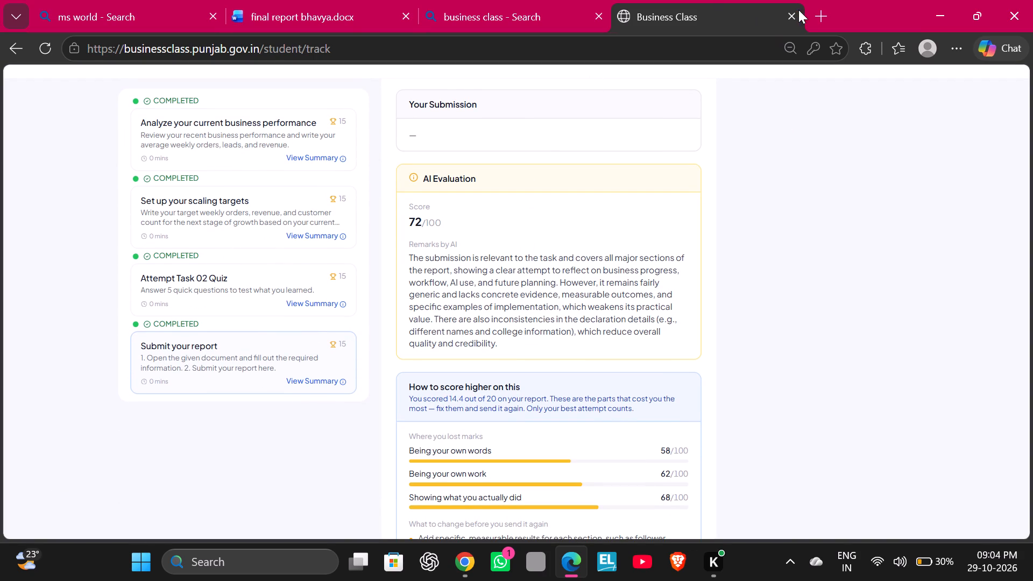
Close the Business Class portal and the "business class" search pages to return to the report.
{"action": "left_click", "coordinate": [795, 16]}
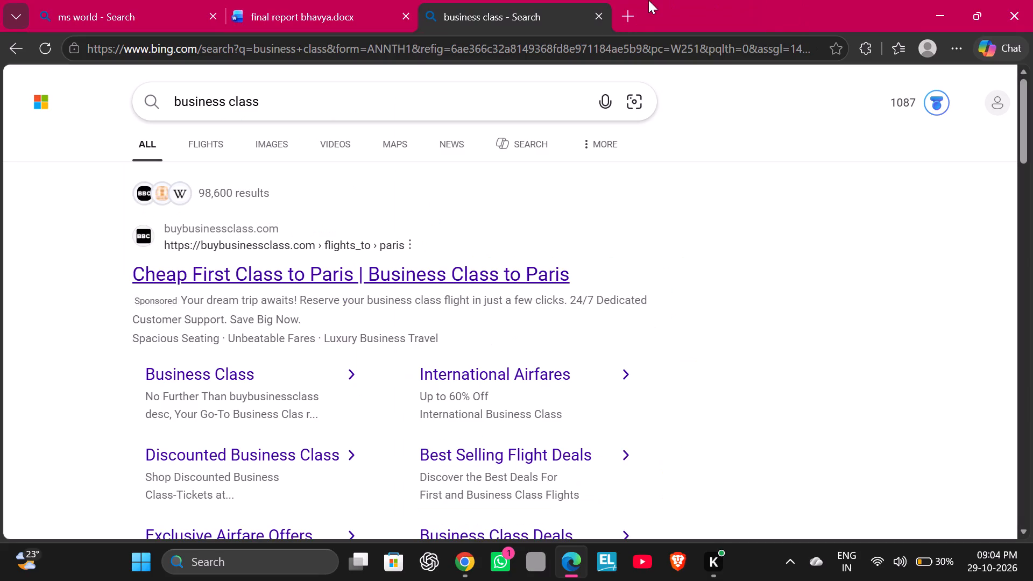
{"action": "left_click", "coordinate": [598, 17]}
Select the Personal Information picture below the "Semester 2 - Project Report" heading on page 3 of the report.
{"action": "scroll", "coordinate": [408, 237], "scroll_direction": "down", "scroll_amount": 2}
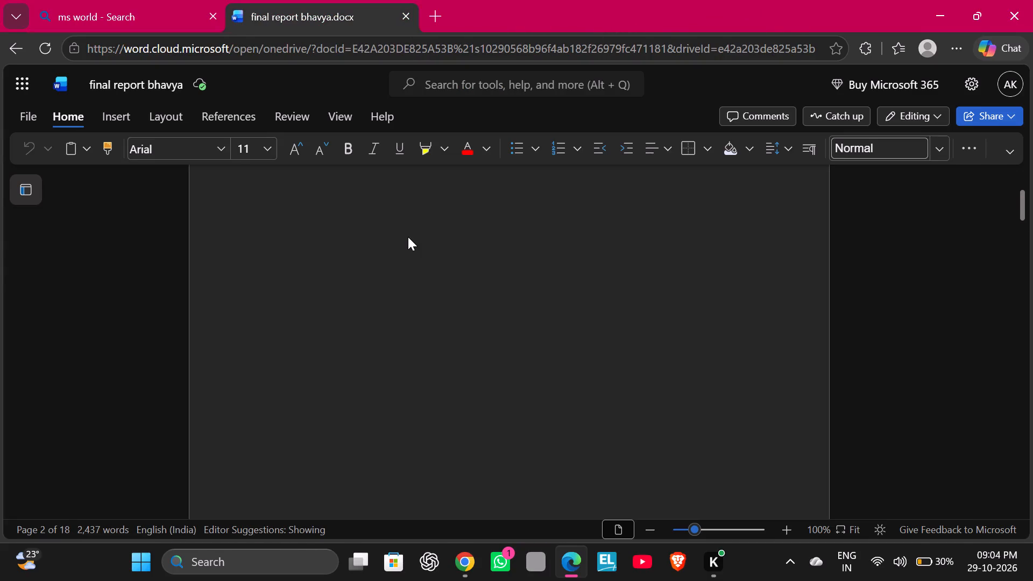
{"action": "scroll", "coordinate": [408, 237], "scroll_direction": "down", "scroll_amount": 4}
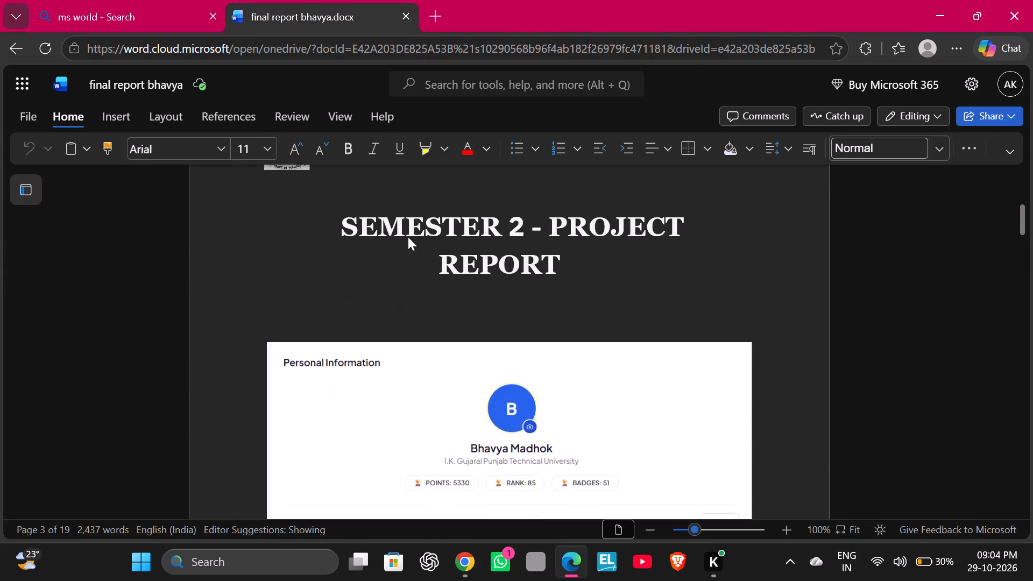
{"action": "scroll", "coordinate": [408, 237], "scroll_direction": "down", "scroll_amount": 2}
{"action": "scroll", "coordinate": [423, 279], "scroll_direction": "down", "scroll_amount": 1}
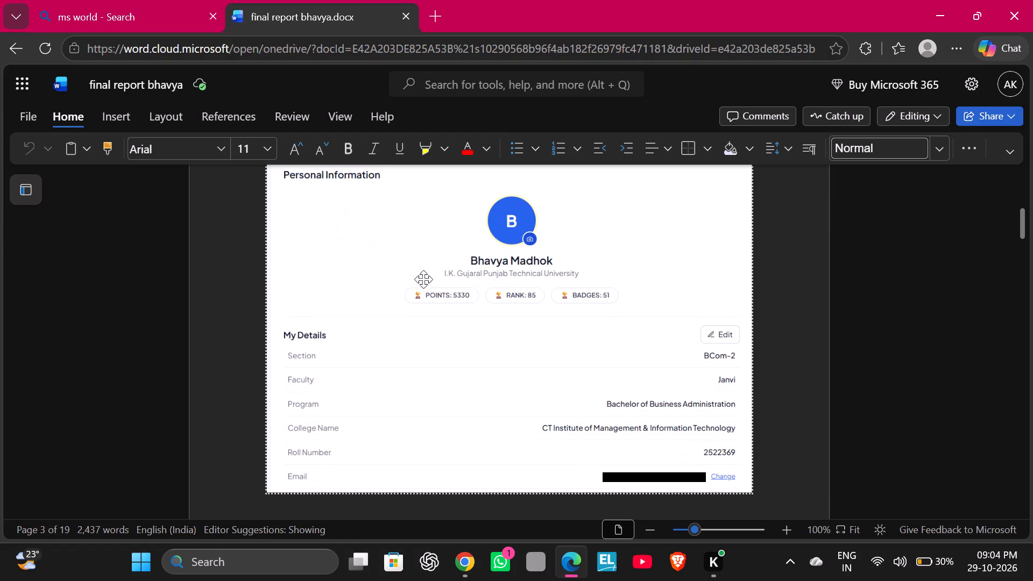
{"action": "right_click", "coordinate": [410, 271]}
Switch to Google Chrome and capture a screenshot of the Personal Information and My Details area on the My Profile page.
{"action": "left_click", "coordinate": [469, 555]}
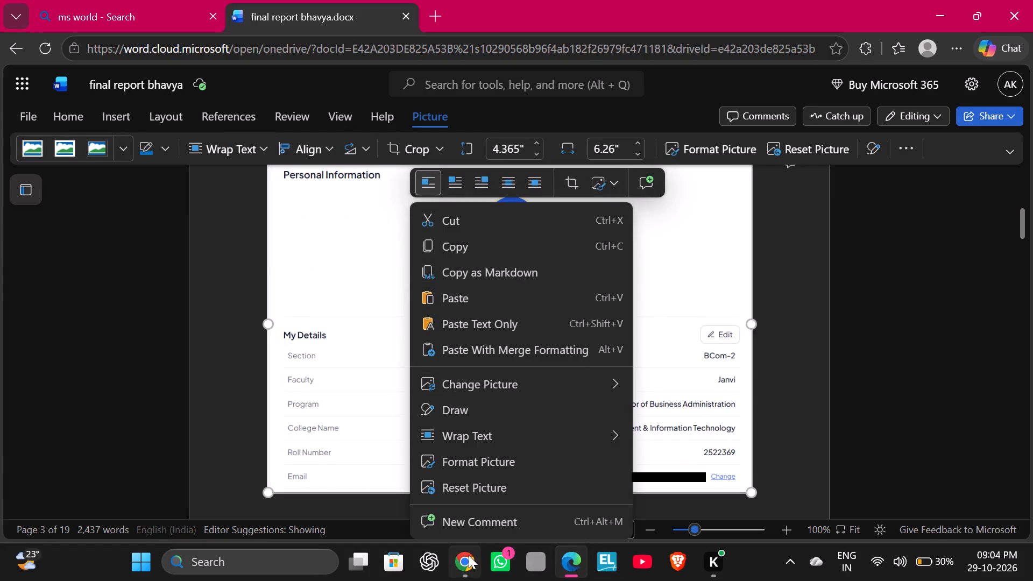
{"action": "scroll", "coordinate": [706, 239], "scroll_direction": "up", "scroll_amount": 2}
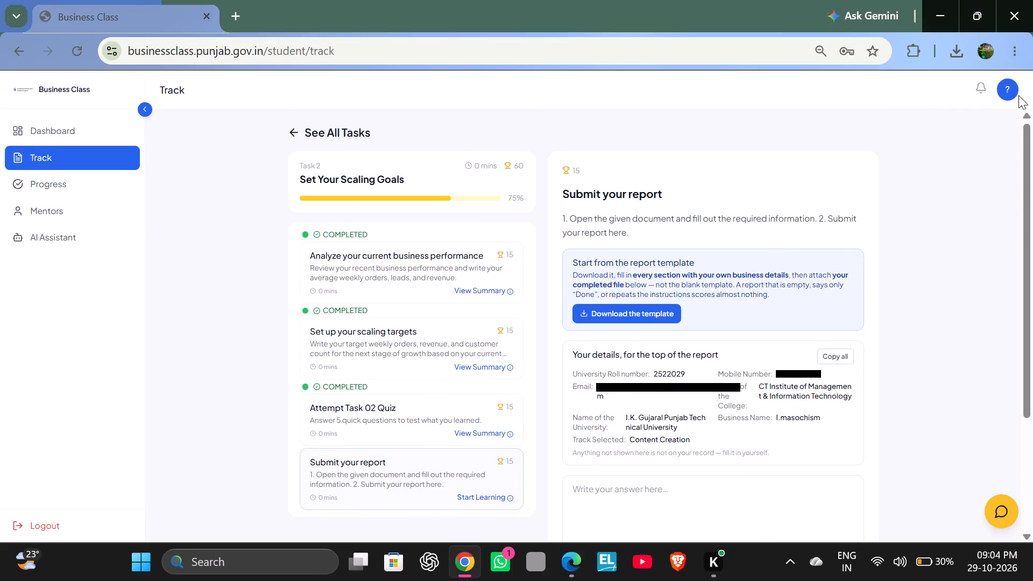
{"action": "left_click", "coordinate": [1011, 89]}
{"action": "scroll", "coordinate": [805, 214], "scroll_direction": "down", "scroll_amount": 1}
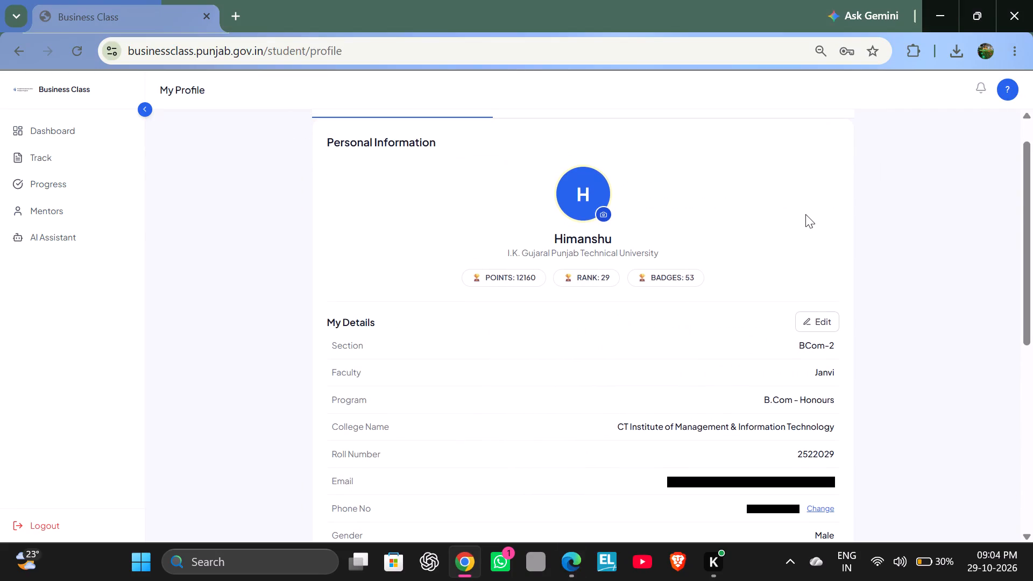
{"action": "key", "text": "shift+super+s"}
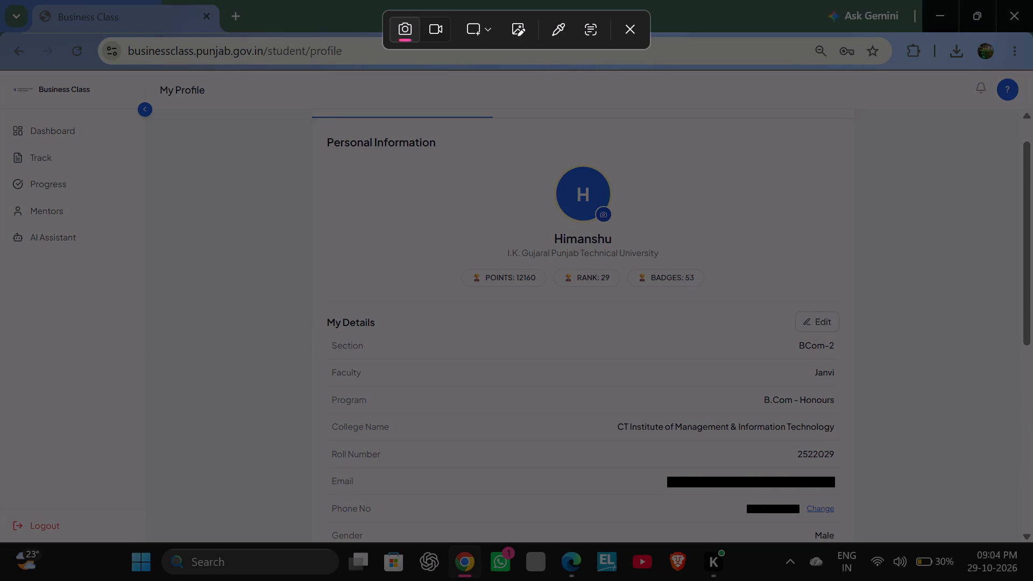
{"action": "left_click_drag", "start_coordinate": [324, 129], "coordinate": [860, 540]}
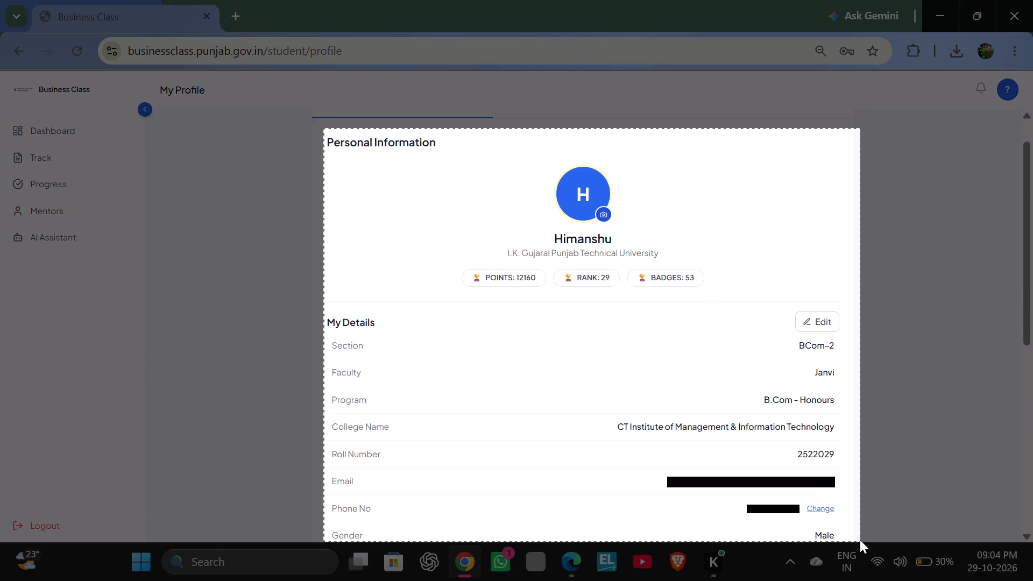
{"action": "left_click_drag", "start_coordinate": [860, 540], "coordinate": [861, 534]}
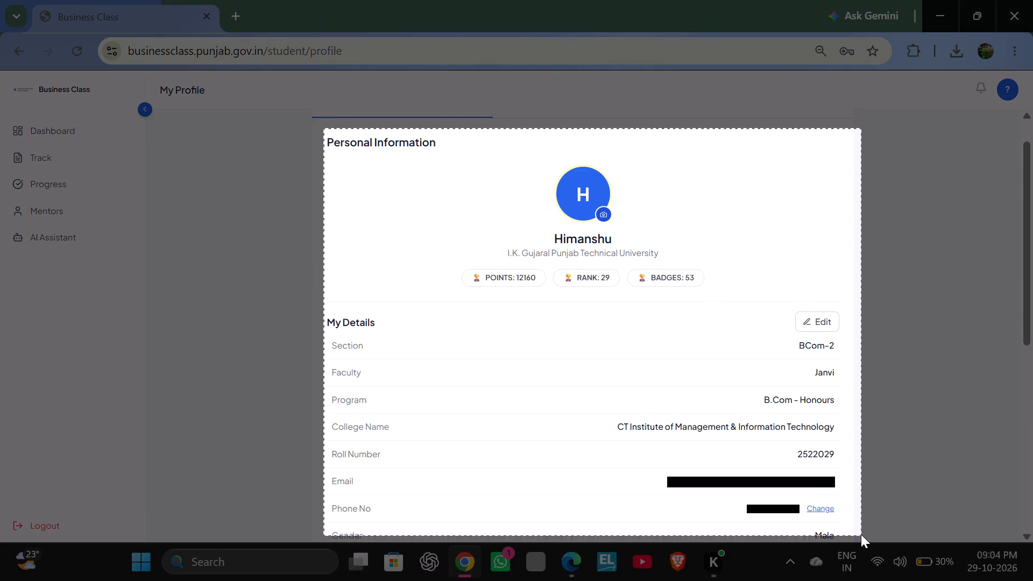
{"action": "left_click_drag", "start_coordinate": [861, 534], "coordinate": [857, 526]}
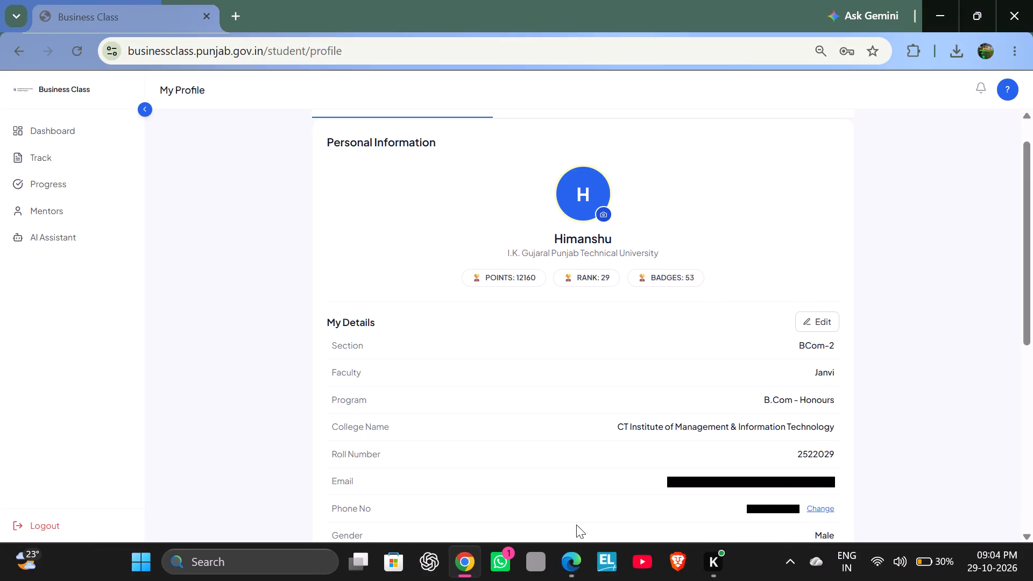
Return to the report in Microsoft Edge and replace the Personal Information picture with the captured profile screenshot.
{"action": "left_click", "coordinate": [565, 575]}
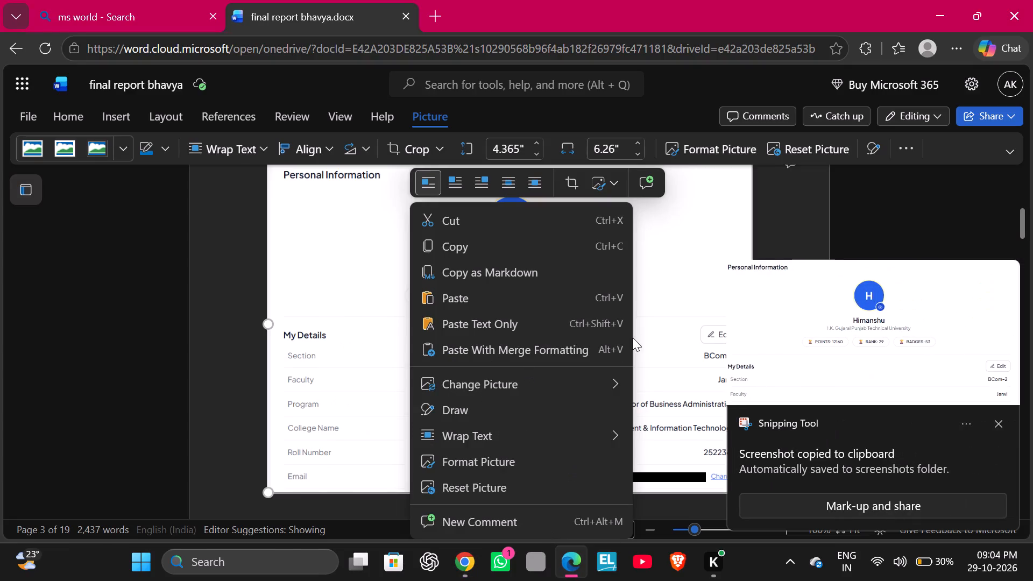
{"action": "left_click", "coordinate": [705, 301]}
{"action": "left_click", "coordinate": [678, 304]}
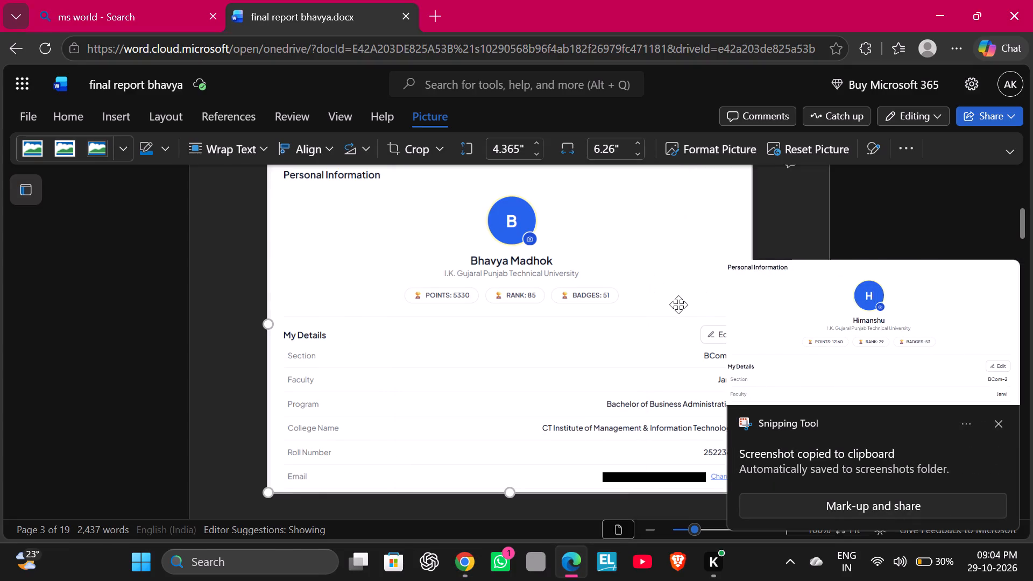
{"action": "key", "text": "ctrl+v"}
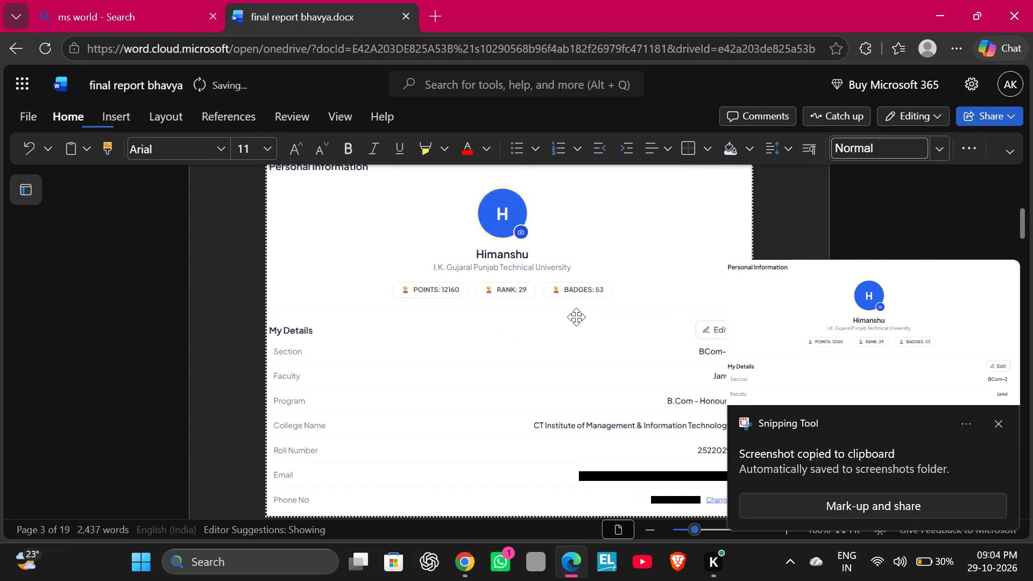
Select the "Marketing Basics" milestones picture on page 4 of the report.
{"action": "scroll", "coordinate": [576, 317], "scroll_direction": "down", "scroll_amount": 4}
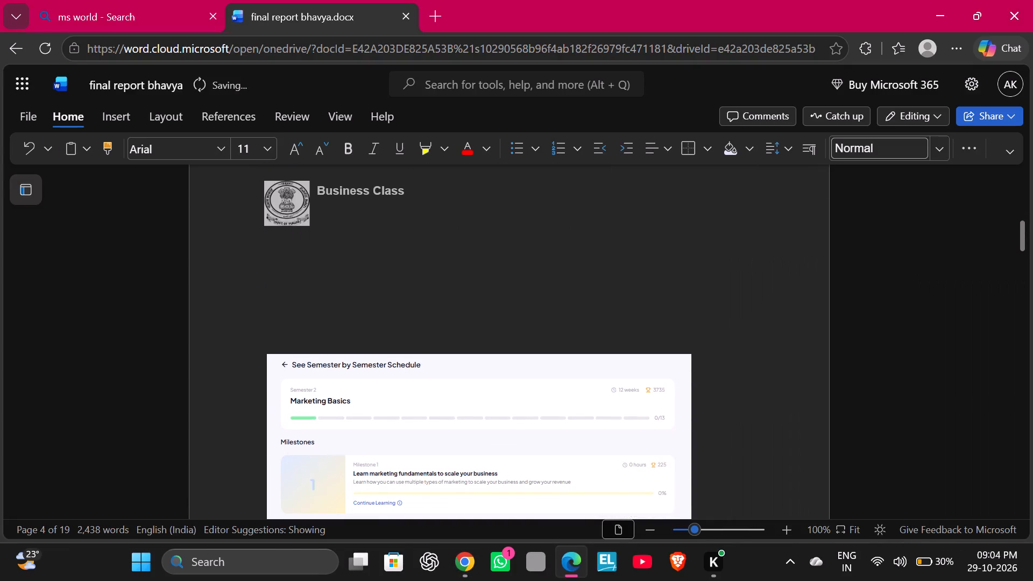
{"action": "scroll", "coordinate": [556, 344], "scroll_direction": "down", "scroll_amount": 1}
{"action": "left_click", "coordinate": [556, 344]}
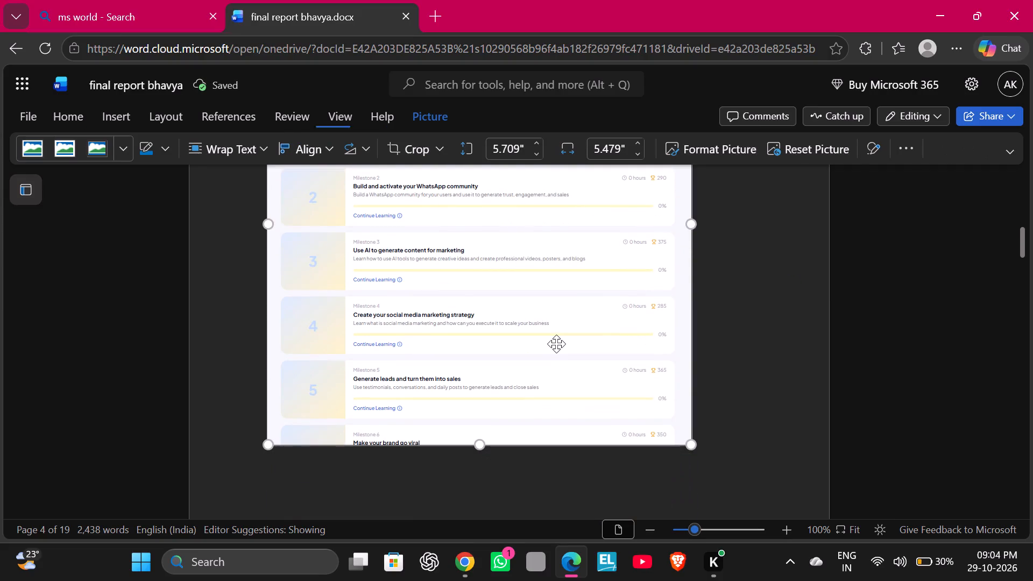
Switch to Google Chrome and open the Semester 3 "Operations and Scale" milestones from the Track page.
{"action": "left_click", "coordinate": [470, 554]}
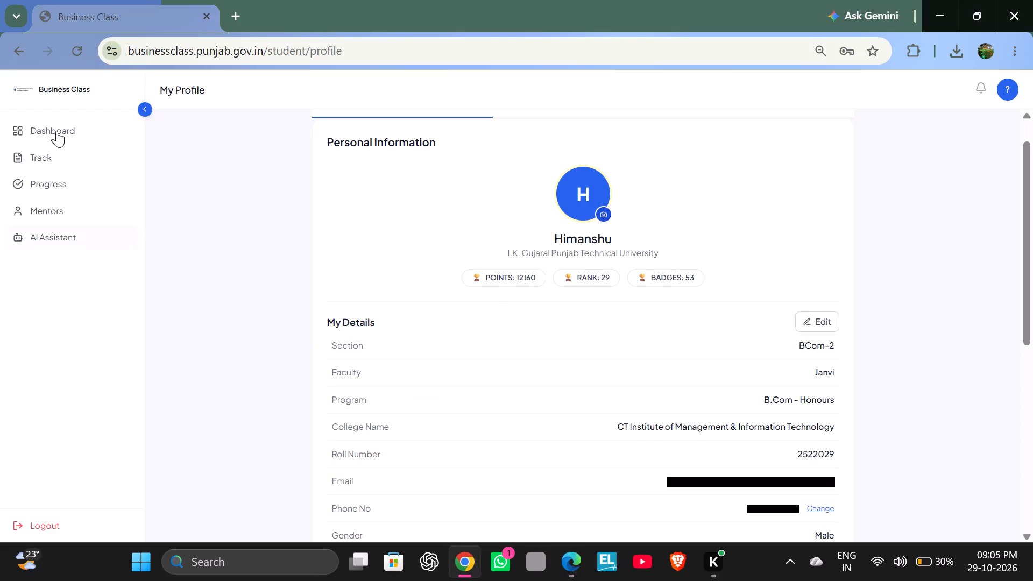
{"action": "left_click", "coordinate": [58, 145]}
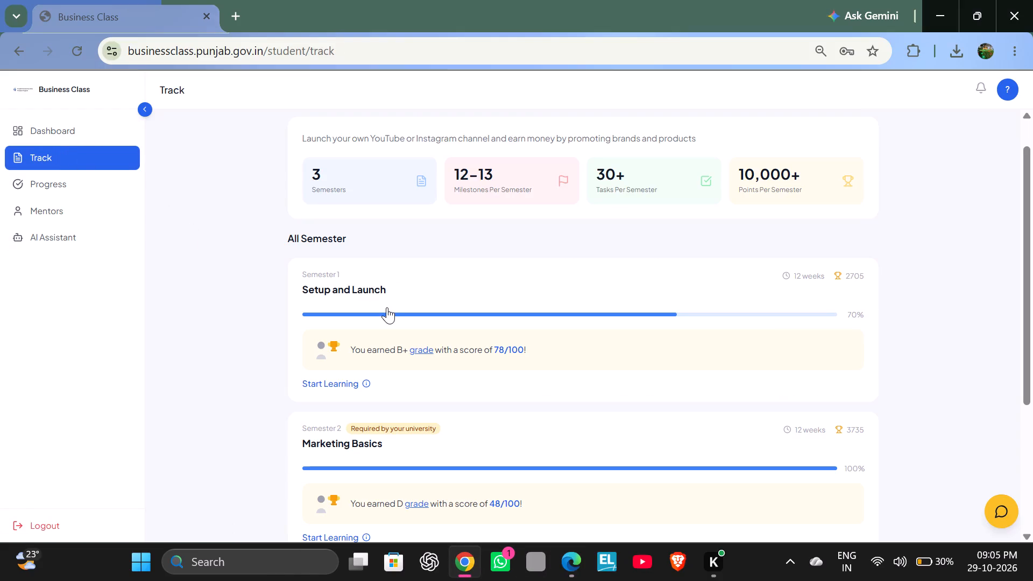
{"action": "scroll", "coordinate": [387, 307], "scroll_direction": "down", "scroll_amount": 2}
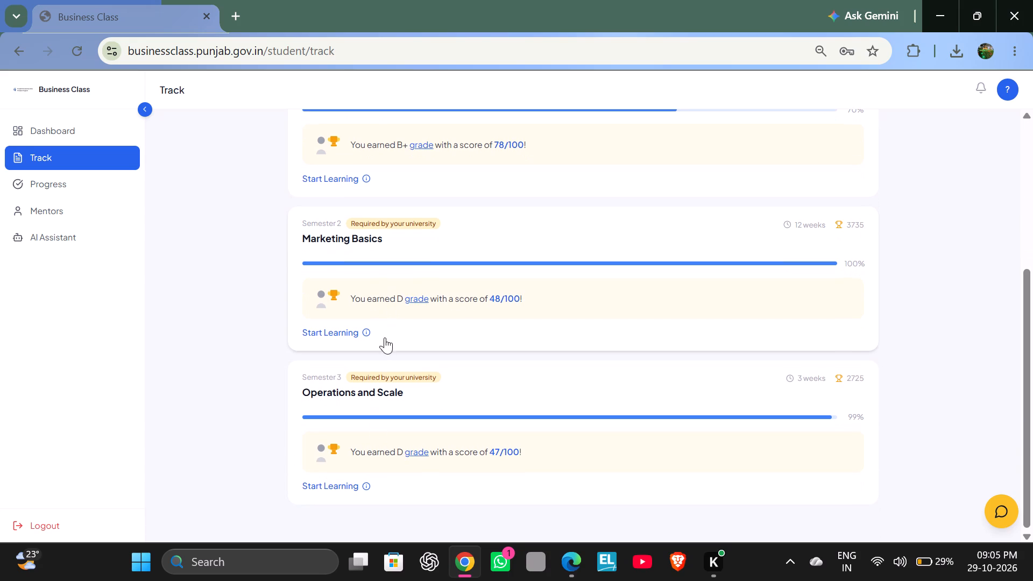
{"action": "left_click", "coordinate": [349, 484]}
{"action": "scroll", "coordinate": [430, 384], "scroll_direction": "down", "scroll_amount": 1}
{"action": "scroll", "coordinate": [430, 384], "scroll_direction": "up", "scroll_amount": 2}
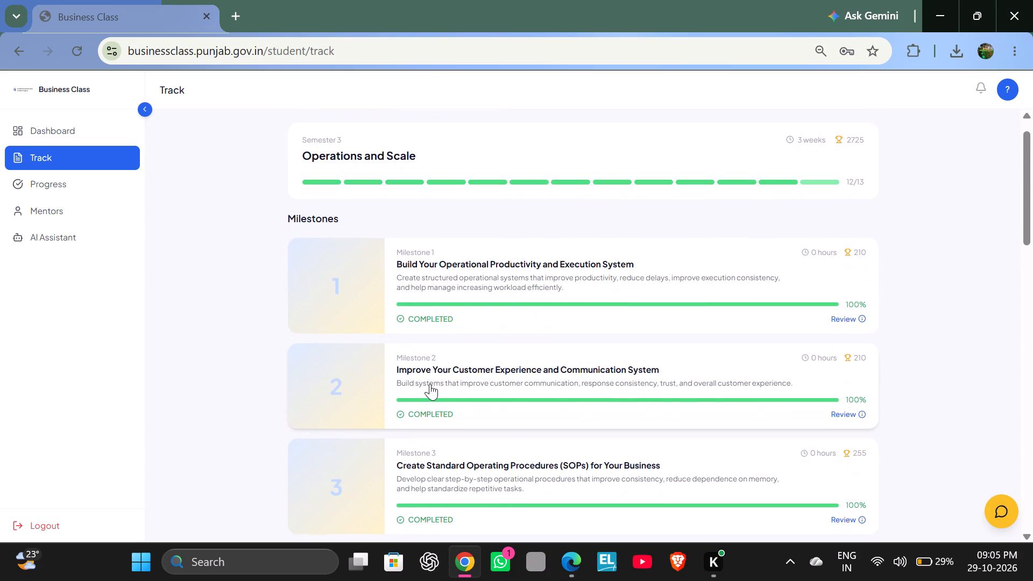
{"action": "scroll", "coordinate": [544, 336], "scroll_direction": "up", "scroll_amount": 2}
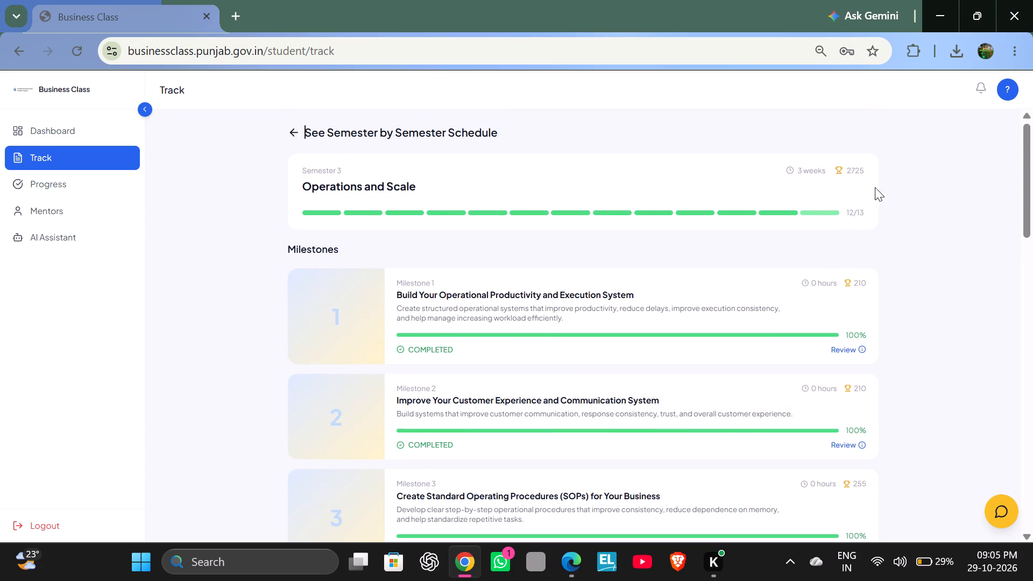
{"action": "left_click", "coordinate": [1009, 49]}
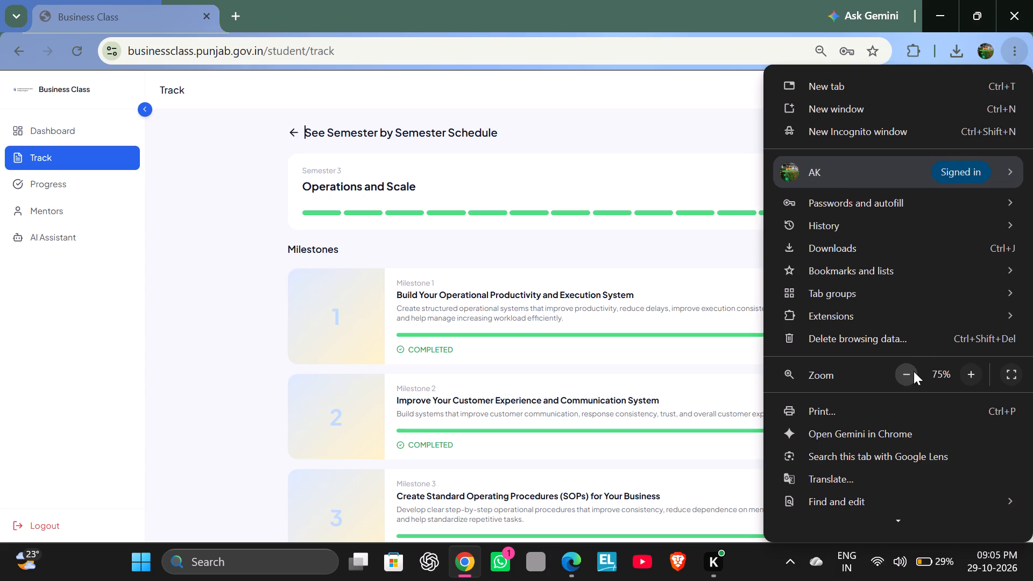
{"action": "left_click", "coordinate": [910, 374]}
{"action": "left_click", "coordinate": [910, 374]}
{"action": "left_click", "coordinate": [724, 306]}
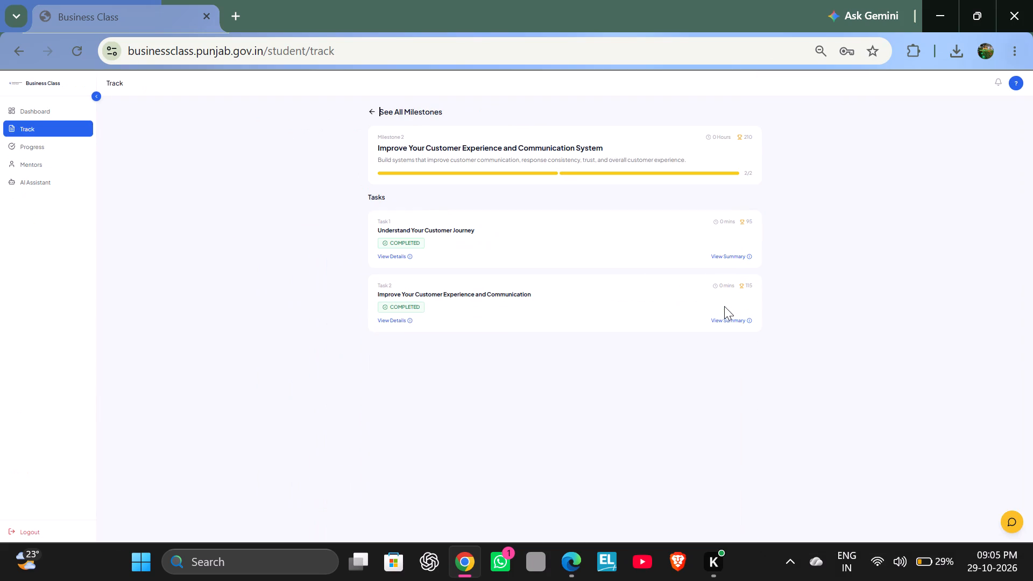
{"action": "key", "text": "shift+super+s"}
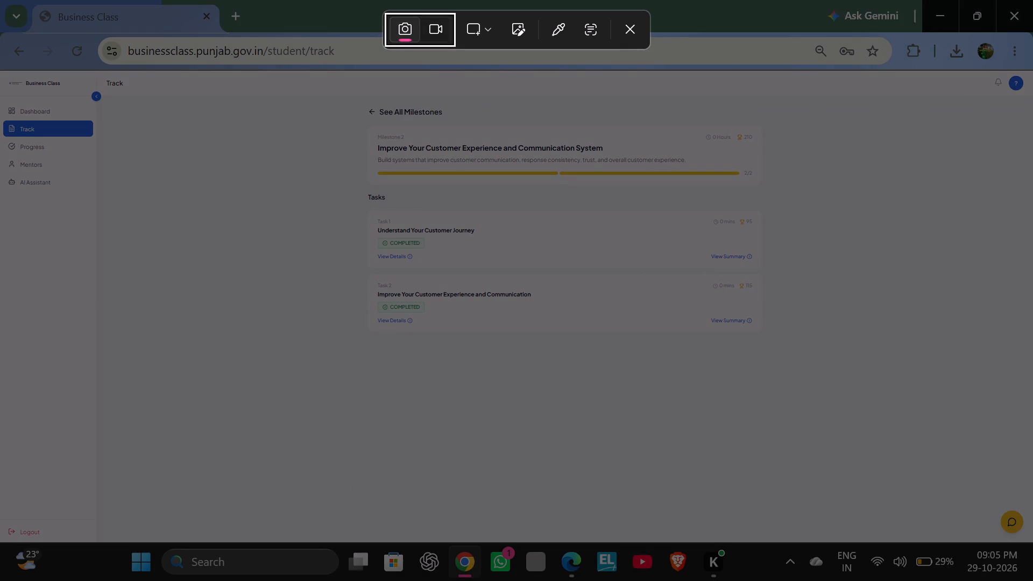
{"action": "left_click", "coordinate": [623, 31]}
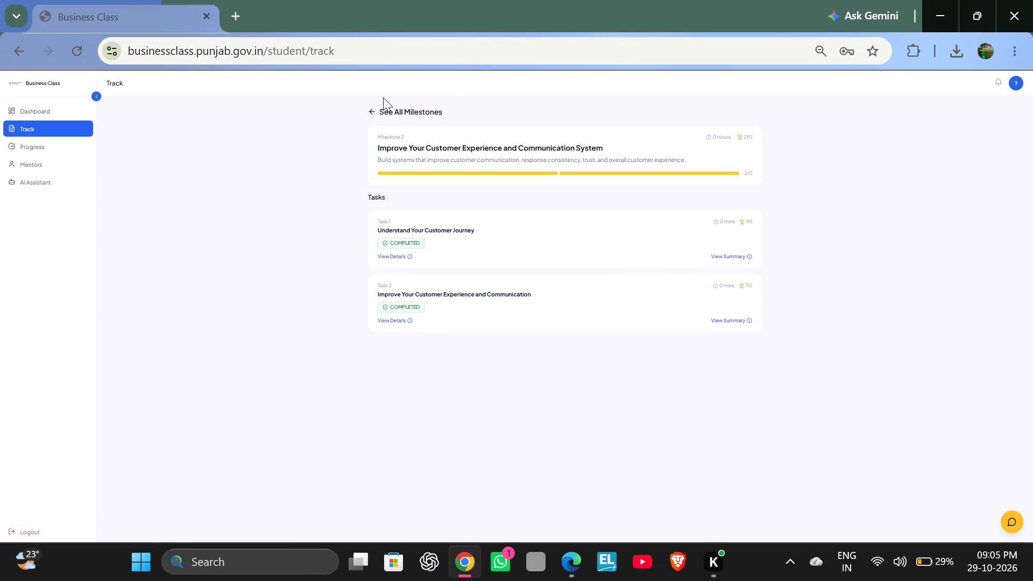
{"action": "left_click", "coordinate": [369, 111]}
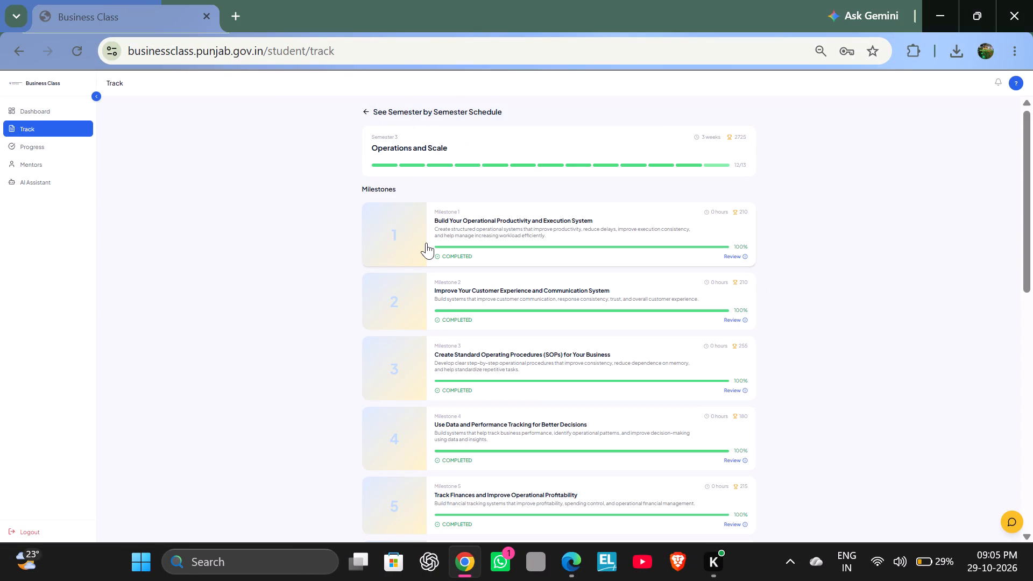
Capture a screenshot of the "Operations and Scale" progress card and its milestones 1 to 5.
{"action": "key", "text": "shift+super+s"}
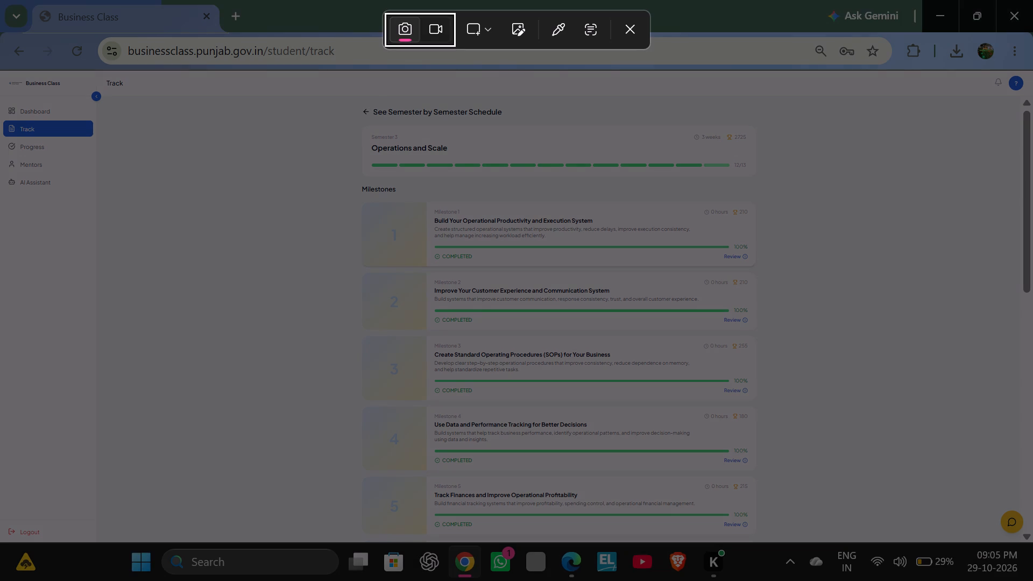
{"action": "left_click_drag", "start_coordinate": [351, 115], "coordinate": [975, 520]}
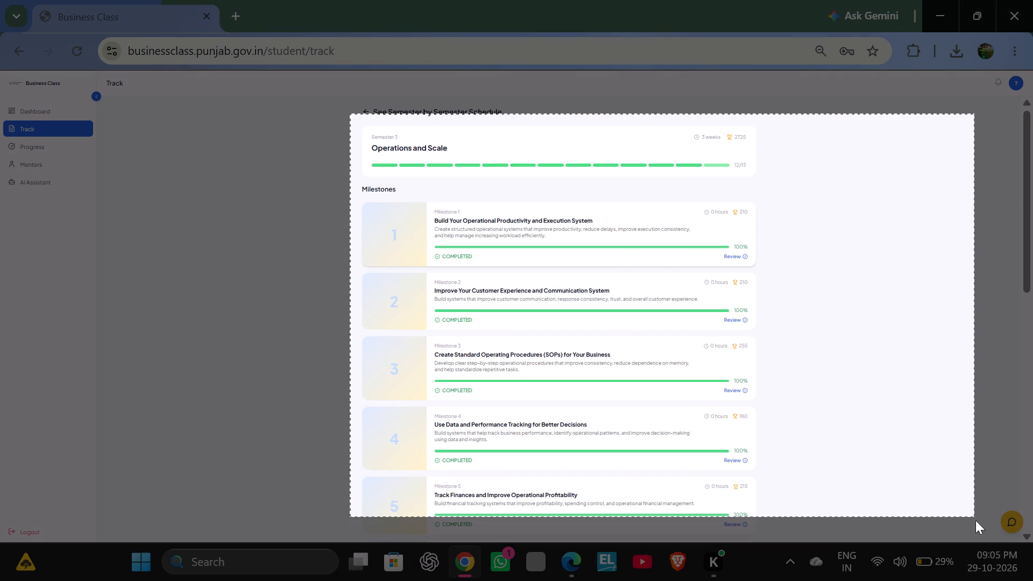
{"action": "left_click_drag", "start_coordinate": [975, 520], "coordinate": [787, 535]}
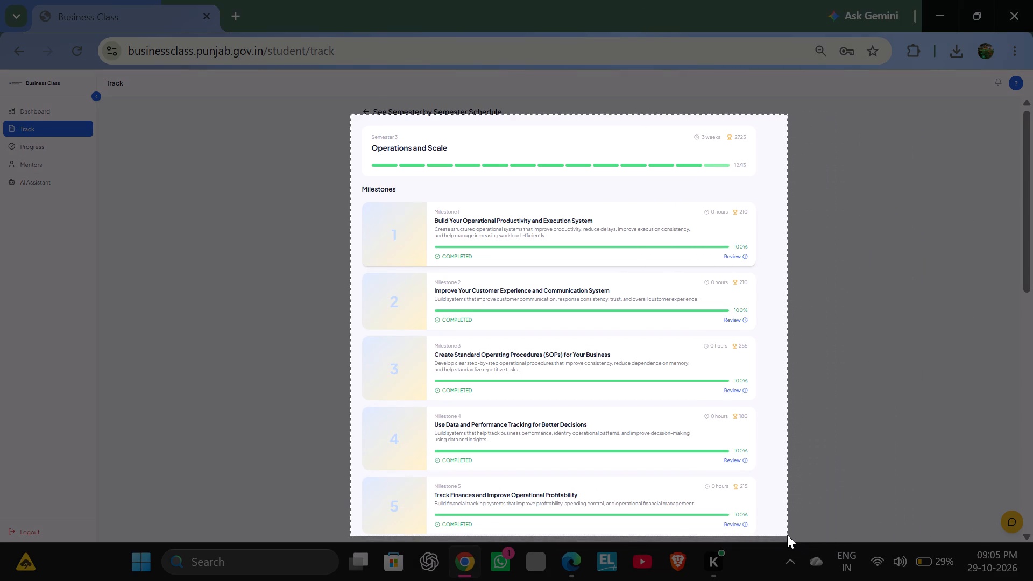
{"action": "left_click_drag", "start_coordinate": [787, 535], "coordinate": [775, 541]}
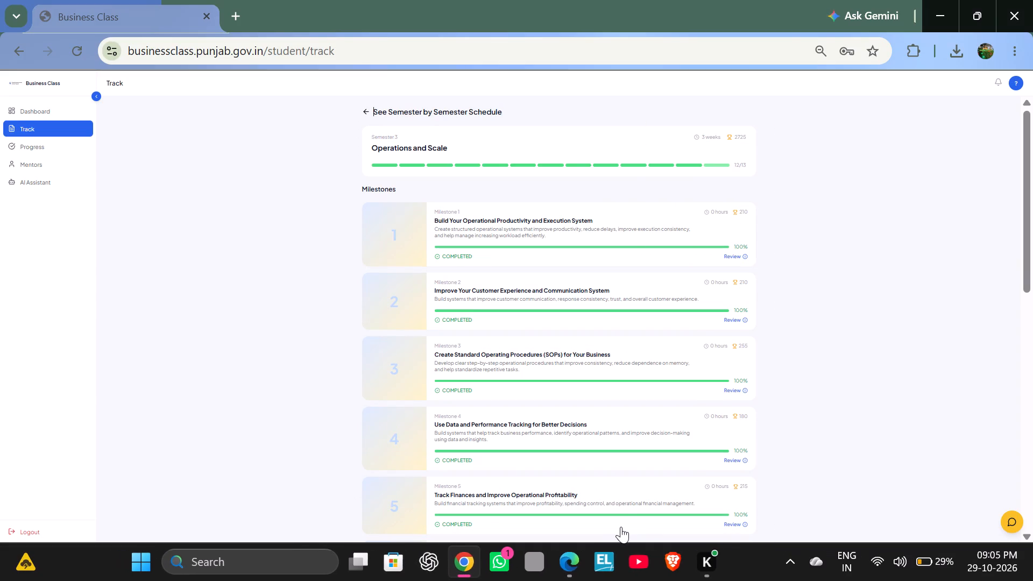
Return to the report in Microsoft Edge and replace the selected "Marketing Basics" milestones picture with the captured Semester 3 screenshot.
{"action": "left_click", "coordinate": [572, 553]}
{"action": "right_click", "coordinate": [551, 335]}
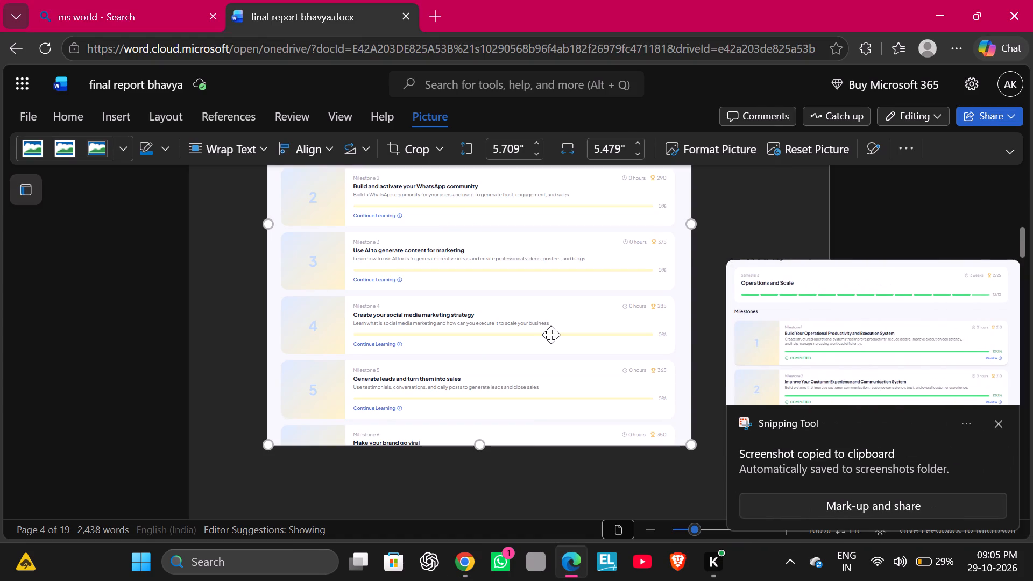
{"action": "key", "text": "ctrl+v"}
{"action": "scroll", "coordinate": [470, 393], "scroll_direction": "down", "scroll_amount": 1}
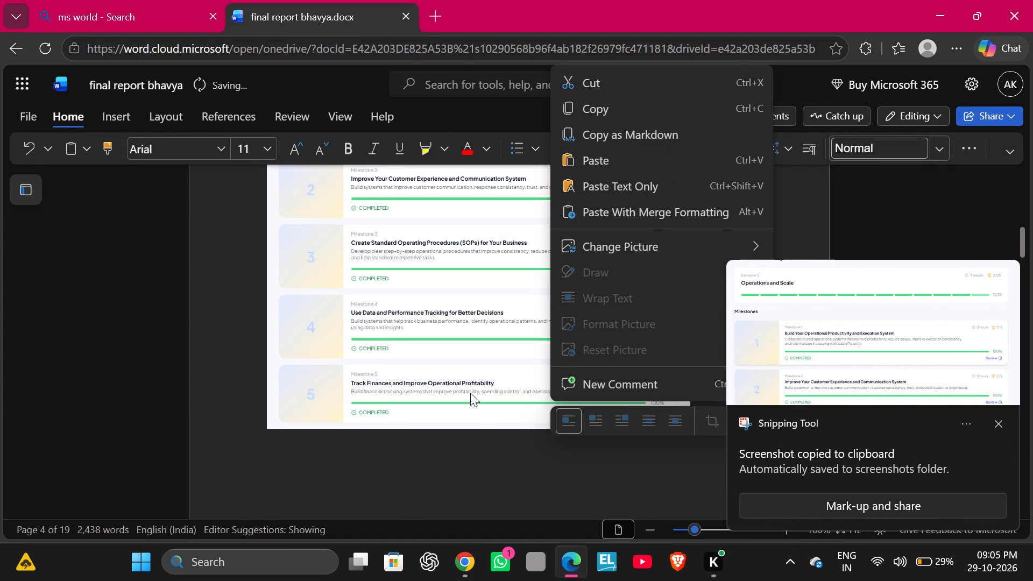
{"action": "scroll", "coordinate": [470, 393], "scroll_direction": "down", "scroll_amount": 1}
{"action": "left_click", "coordinate": [187, 351]}
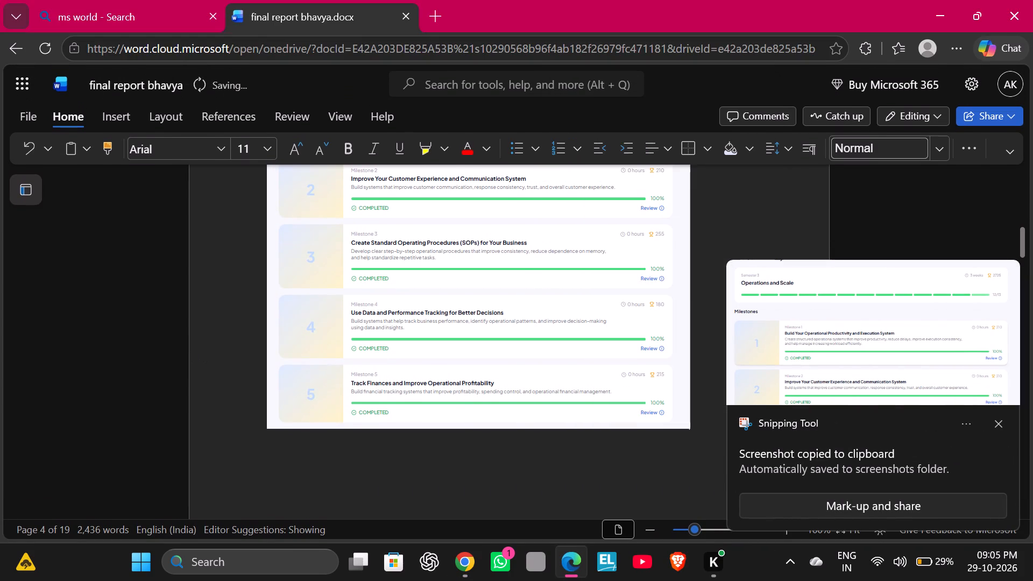
Leave the current report and open final-evaluation-report-sem-3 from the Word document list.
{"action": "scroll", "coordinate": [219, 362], "scroll_direction": "down", "scroll_amount": 3}
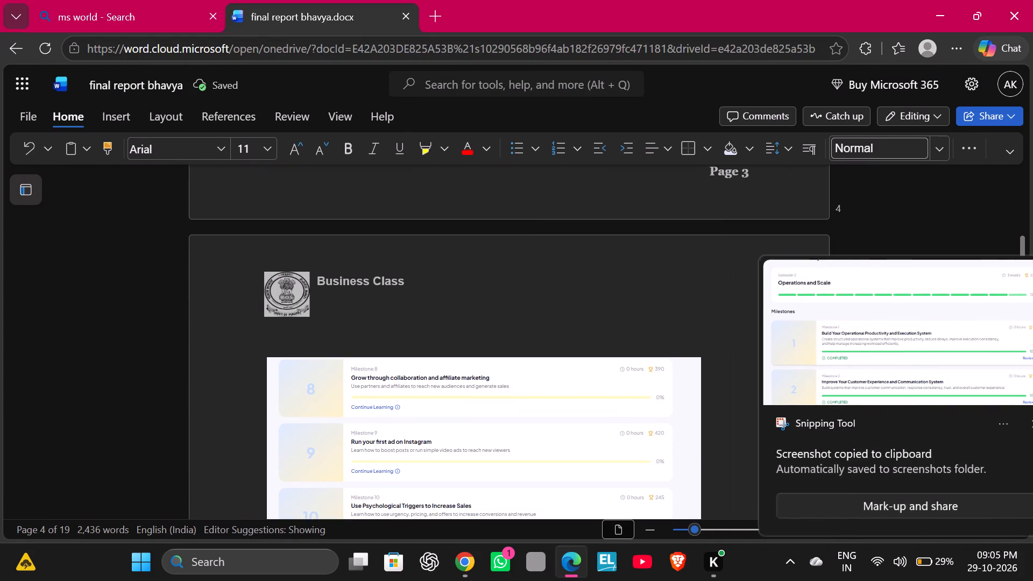
{"action": "scroll", "coordinate": [219, 362], "scroll_direction": "down", "scroll_amount": 3}
{"action": "scroll", "coordinate": [287, 352], "scroll_direction": "up", "scroll_amount": 2}
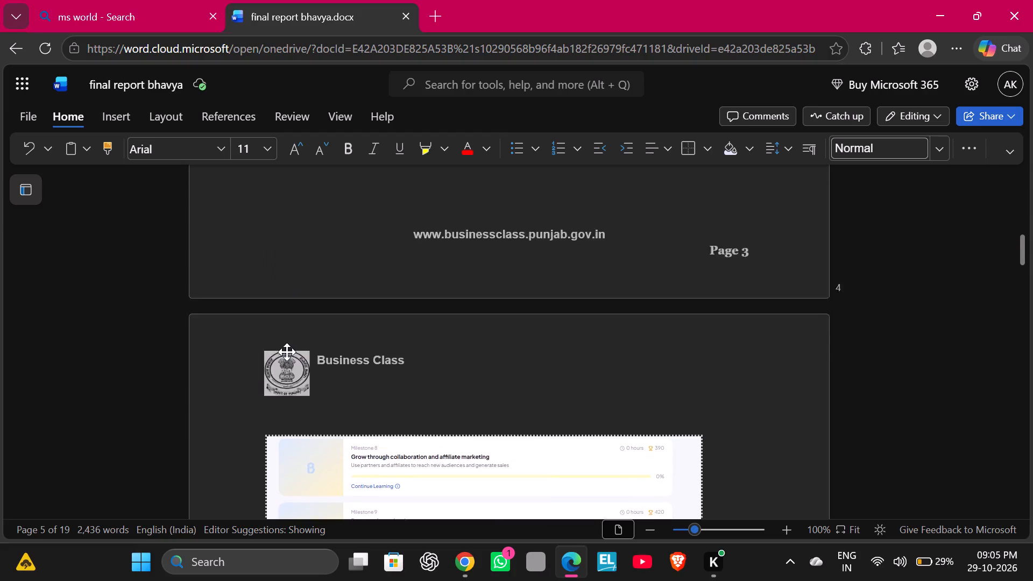
{"action": "scroll", "coordinate": [287, 352], "scroll_direction": "up", "scroll_amount": 7}
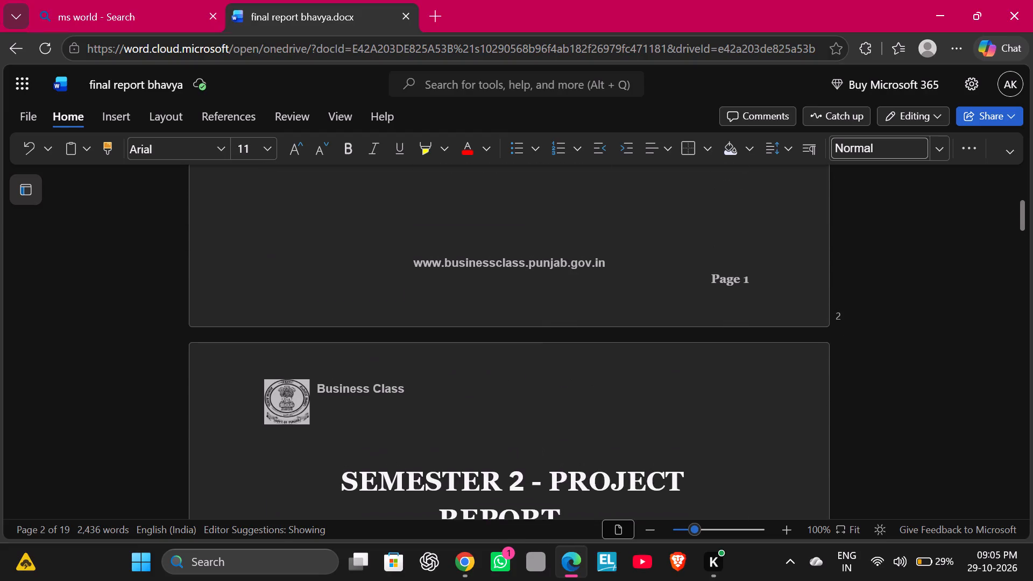
{"action": "scroll", "coordinate": [287, 352], "scroll_direction": "up", "scroll_amount": 1}
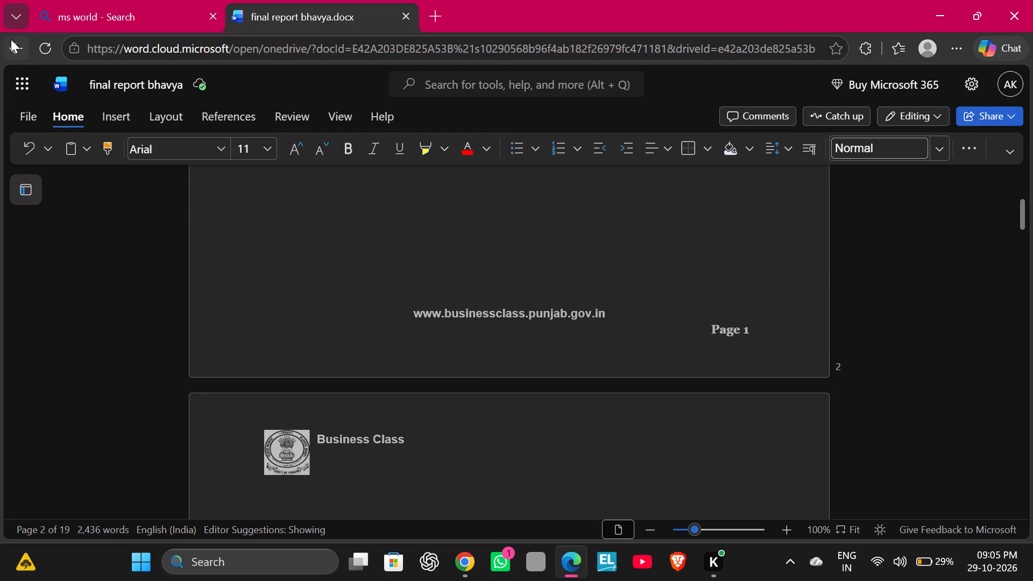
{"action": "left_click", "coordinate": [11, 41]}
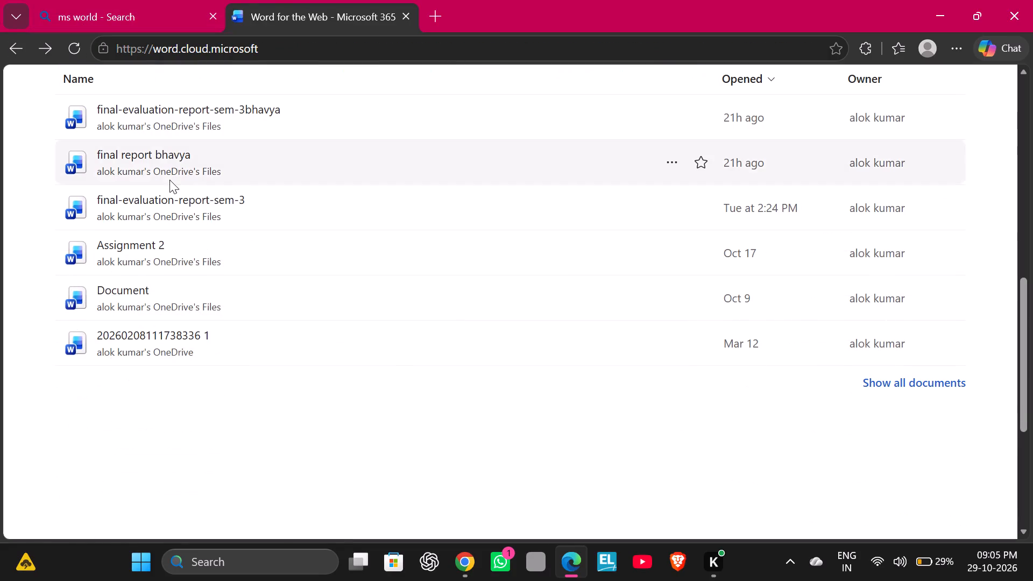
{"action": "left_click", "coordinate": [243, 202]}
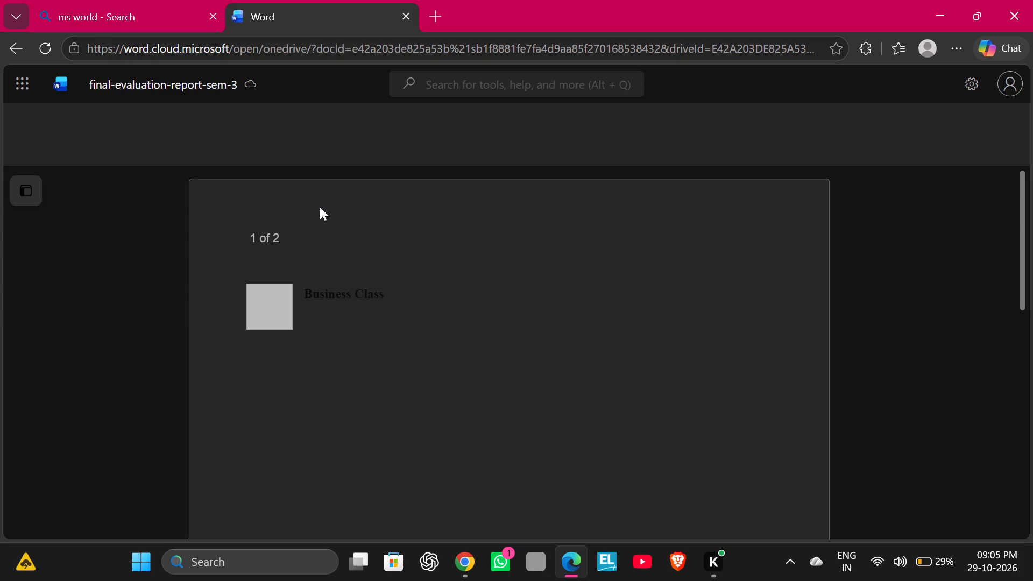
Insert the captured My Profile screenshot from the device's Screenshots folder at the grade summary picture on page 2.
{"action": "scroll", "coordinate": [366, 235], "scroll_direction": "down", "scroll_amount": 3}
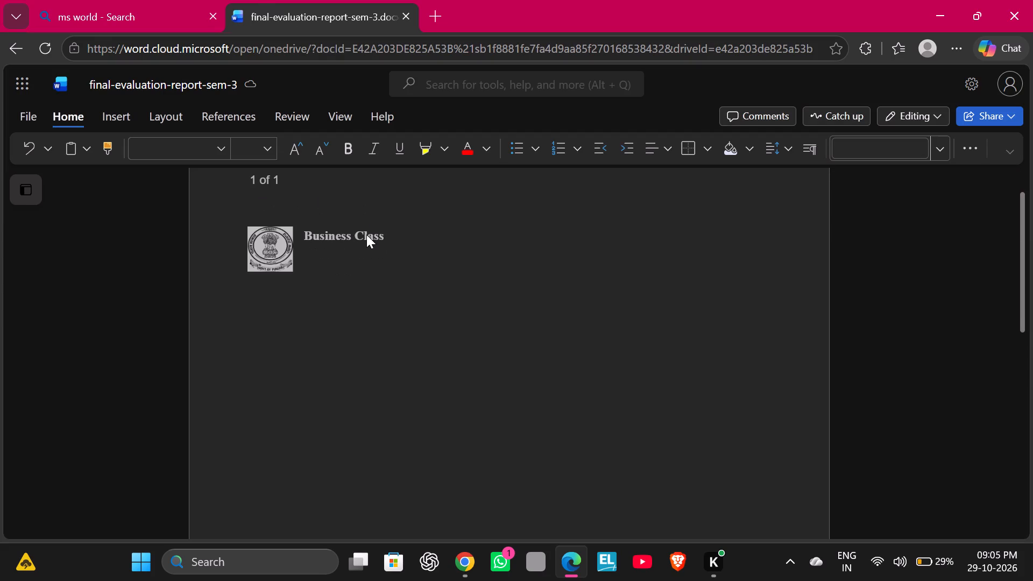
{"action": "scroll", "coordinate": [366, 235], "scroll_direction": "down", "scroll_amount": 3}
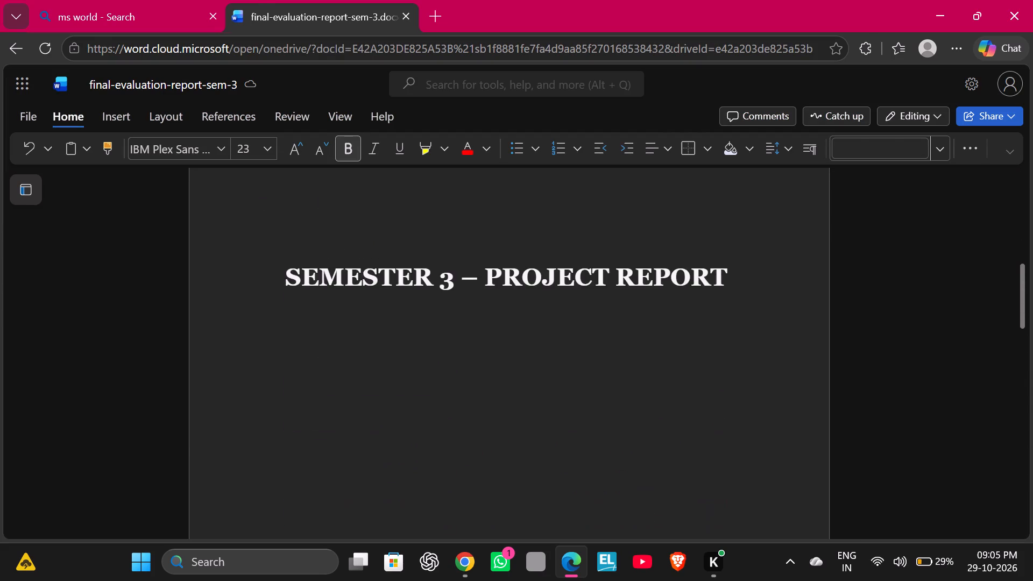
{"action": "scroll", "coordinate": [366, 235], "scroll_direction": "down", "scroll_amount": 3}
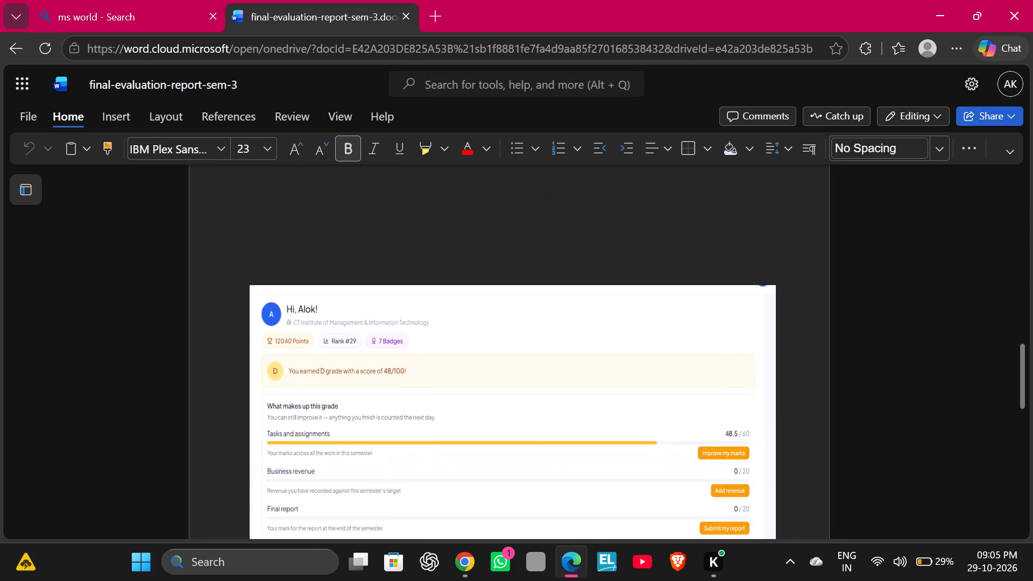
{"action": "left_click", "coordinate": [370, 310]}
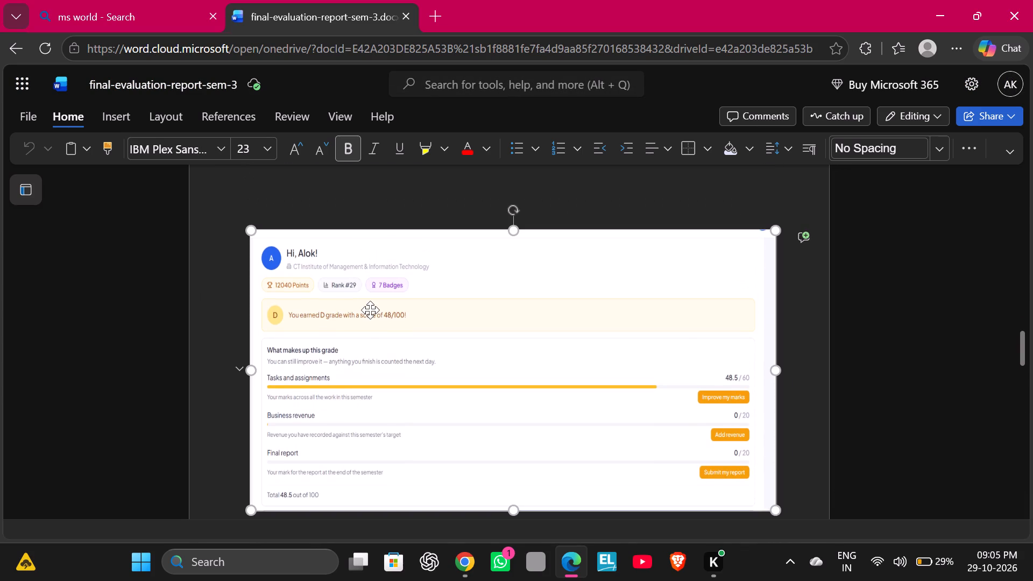
{"action": "left_click", "coordinate": [110, 124]}
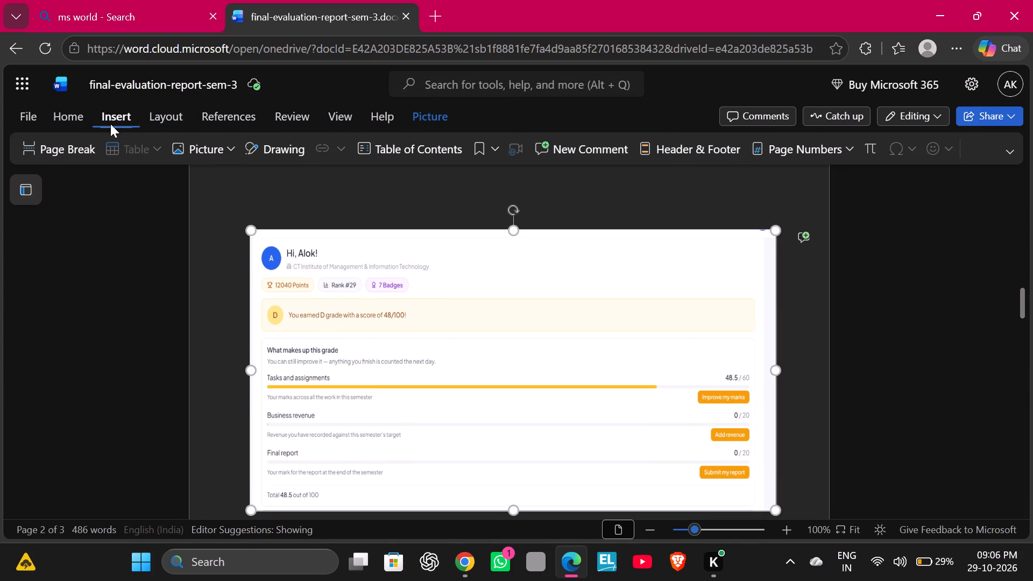
{"action": "left_click", "coordinate": [199, 147]}
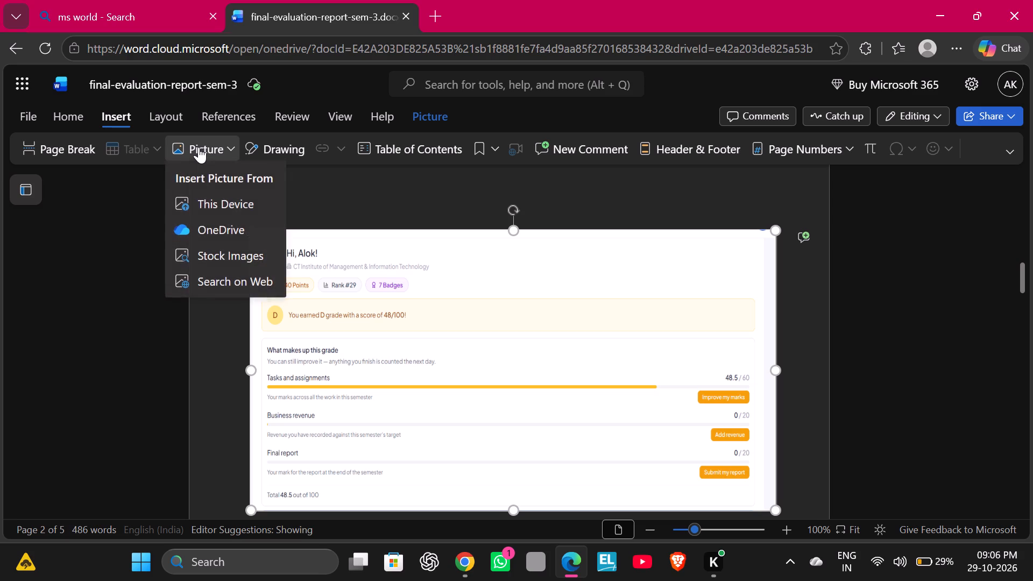
{"action": "left_click", "coordinate": [209, 202]}
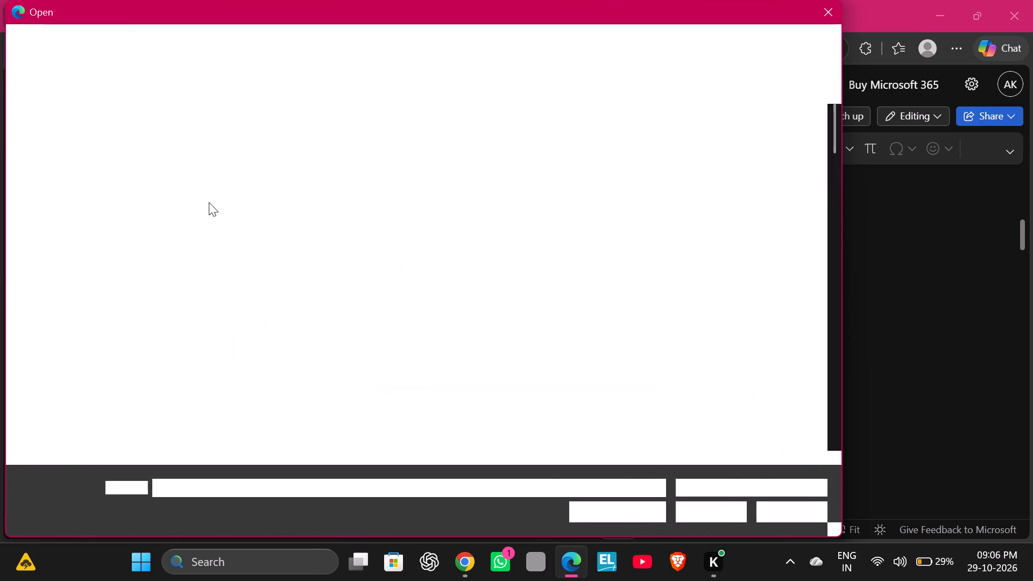
{"action": "scroll", "coordinate": [385, 240], "scroll_direction": "down", "scroll_amount": 20}
{"action": "scroll", "coordinate": [385, 240], "scroll_direction": "down", "scroll_amount": 18}
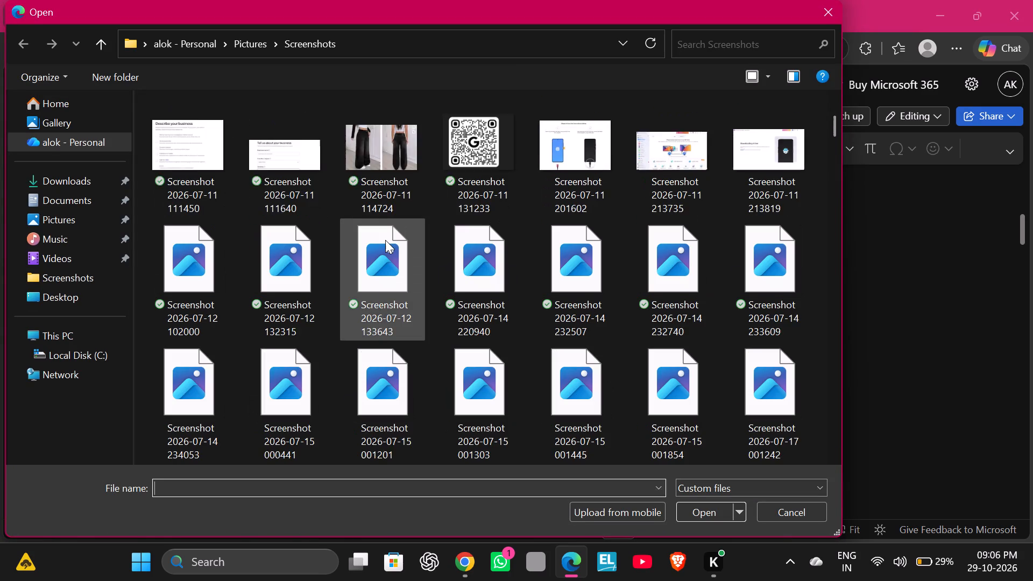
{"action": "scroll", "coordinate": [385, 240], "scroll_direction": "down", "scroll_amount": 20}
{"action": "scroll", "coordinate": [385, 240], "scroll_direction": "down", "scroll_amount": 20}
{"action": "scroll", "coordinate": [385, 240], "scroll_direction": "down", "scroll_amount": 20}
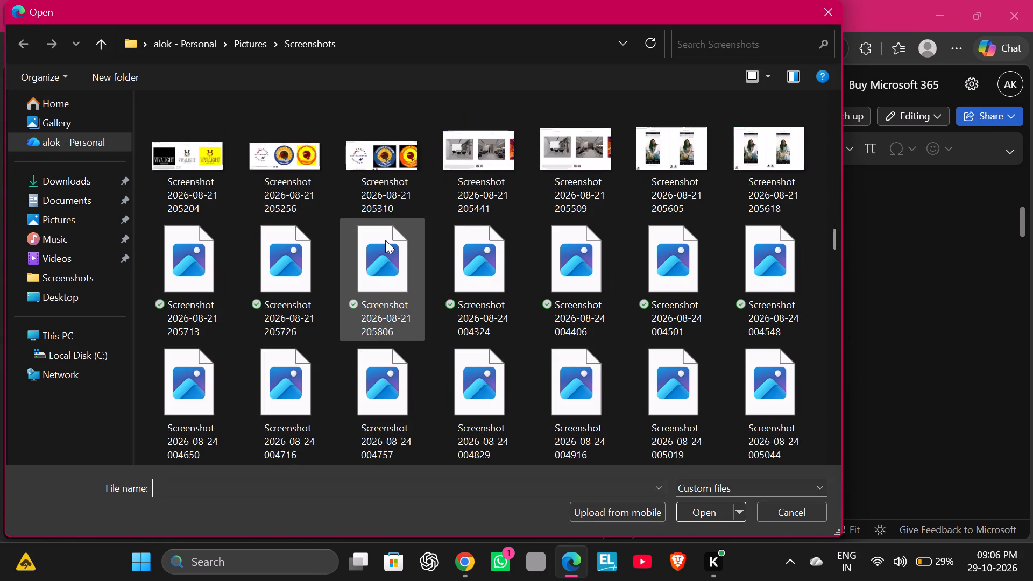
{"action": "scroll", "coordinate": [385, 240], "scroll_direction": "down", "scroll_amount": 20}
{"action": "scroll", "coordinate": [385, 240], "scroll_direction": "down", "scroll_amount": 20}
{"action": "scroll", "coordinate": [385, 240], "scroll_direction": "down", "scroll_amount": 20}
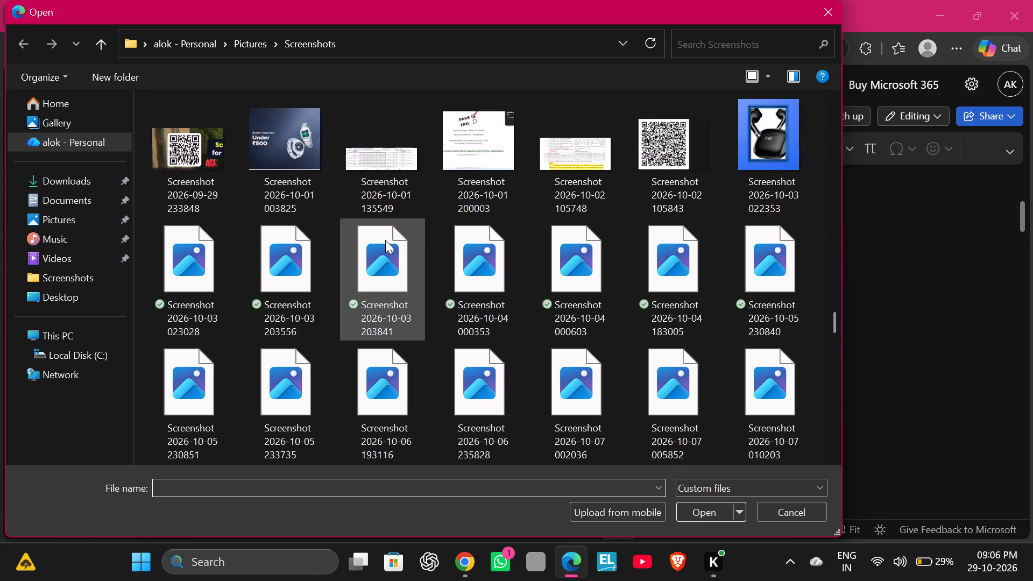
{"action": "scroll", "coordinate": [385, 240], "scroll_direction": "down", "scroll_amount": 20}
{"action": "scroll", "coordinate": [385, 240], "scroll_direction": "down", "scroll_amount": 20}
{"action": "scroll", "coordinate": [385, 240], "scroll_direction": "down", "scroll_amount": 20}
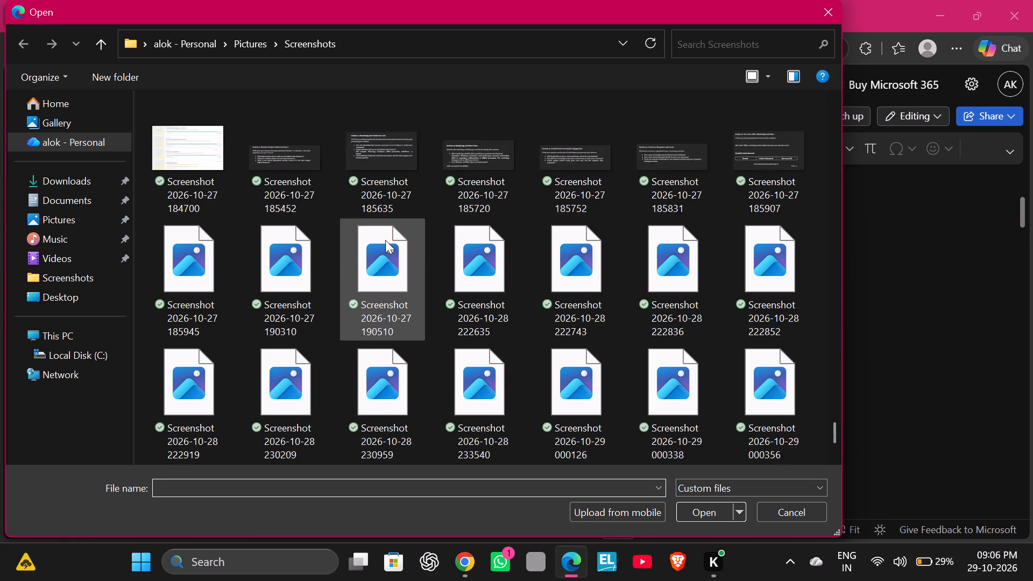
{"action": "scroll", "coordinate": [385, 240], "scroll_direction": "down", "scroll_amount": 20}
{"action": "scroll", "coordinate": [385, 240], "scroll_direction": "down", "scroll_amount": 20}
{"action": "scroll", "coordinate": [385, 240], "scroll_direction": "down", "scroll_amount": 10}
{"action": "double_click", "coordinate": [486, 391]}
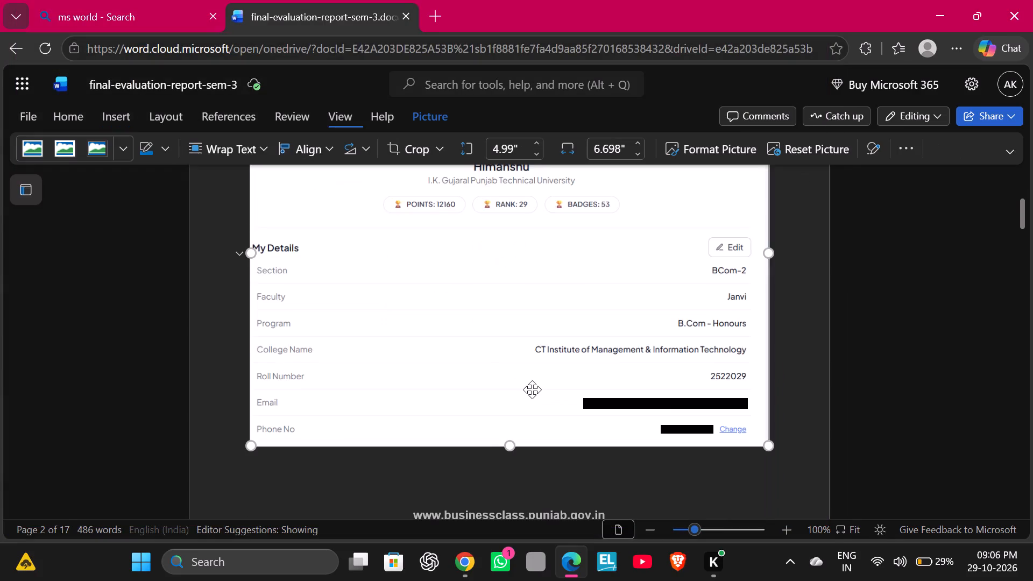
Delete the surplus blank lines between the inserted profile screenshot and the Student Details heading.
{"action": "scroll", "coordinate": [532, 389], "scroll_direction": "down", "scroll_amount": 3}
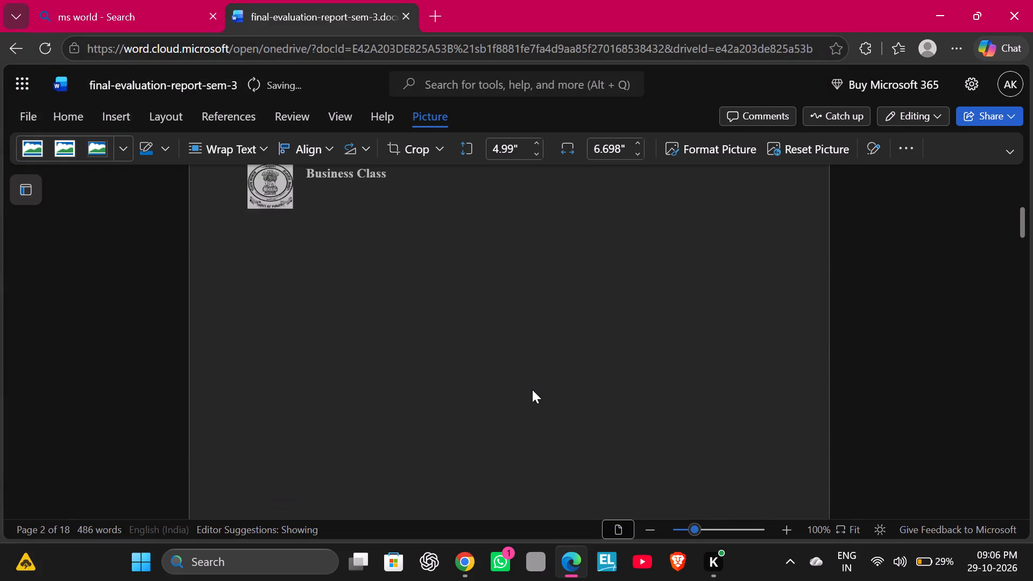
{"action": "scroll", "coordinate": [532, 389], "scroll_direction": "down", "scroll_amount": 2}
{"action": "left_click", "coordinate": [499, 333]}
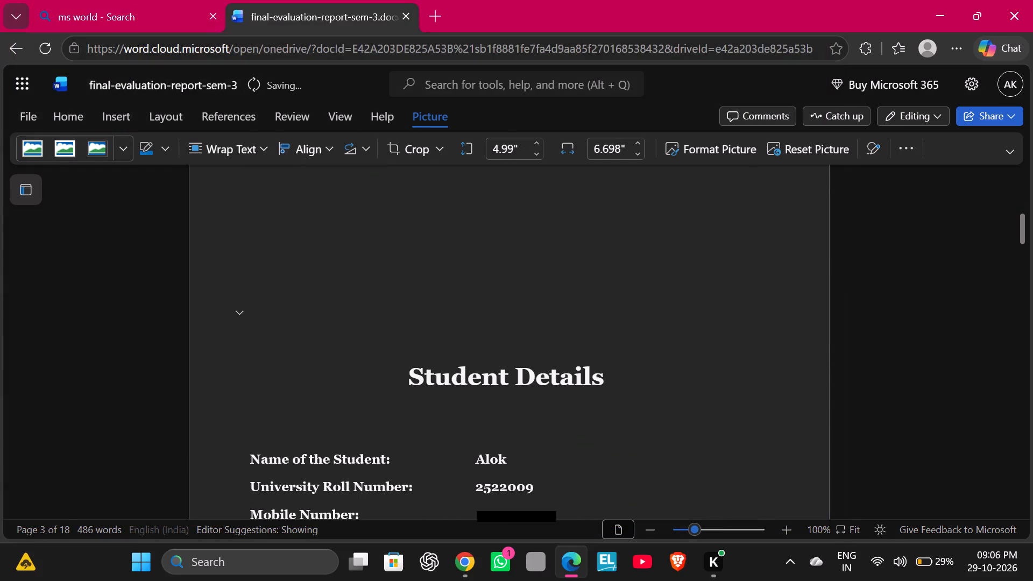
{"action": "key", "text": "BackSpace"}
{"action": "key", "text": "BackSpace"}
{"action": "key", "text": "BackSpace"}
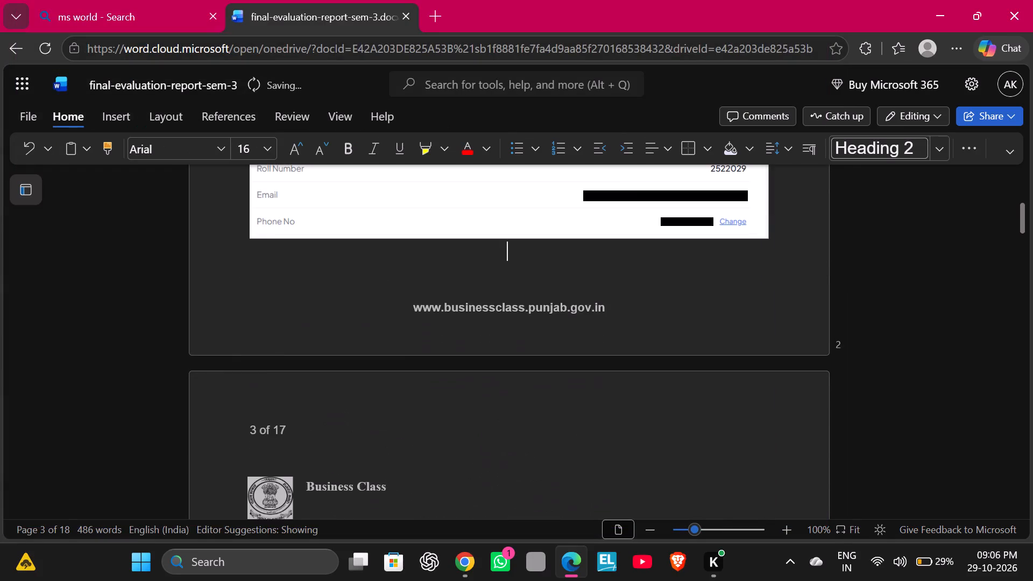
Place the text cursor in the blank space above the Student Details heading on page 3.
{"action": "scroll", "coordinate": [541, 512], "scroll_direction": "down", "scroll_amount": 2}
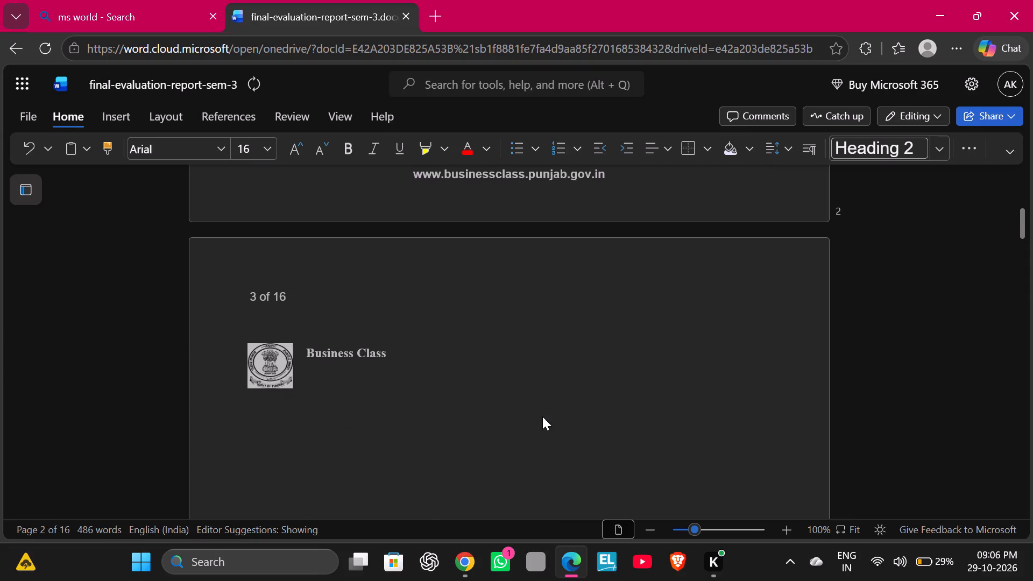
{"action": "scroll", "coordinate": [542, 416], "scroll_direction": "down", "scroll_amount": 1}
{"action": "left_click", "coordinate": [516, 408]}
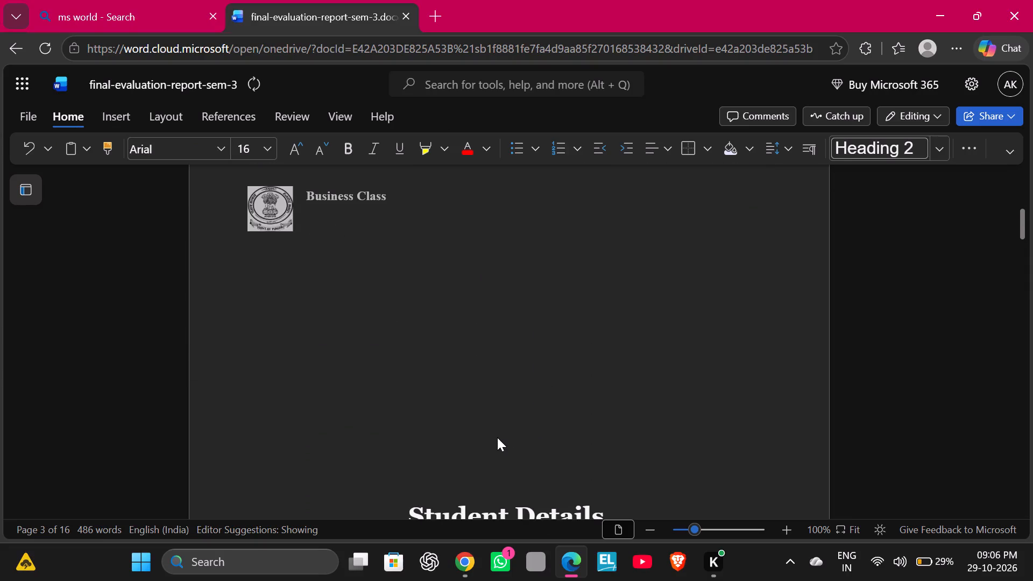
{"action": "left_click", "coordinate": [497, 437]}
{"action": "scroll", "coordinate": [497, 437], "scroll_direction": "down", "scroll_amount": 2}
{"action": "left_click", "coordinate": [458, 327]}
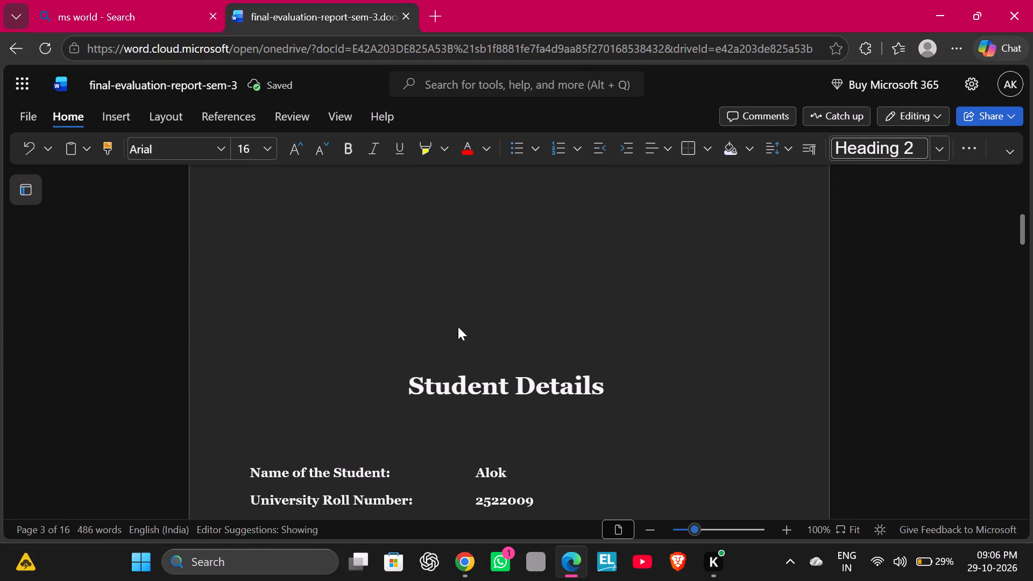
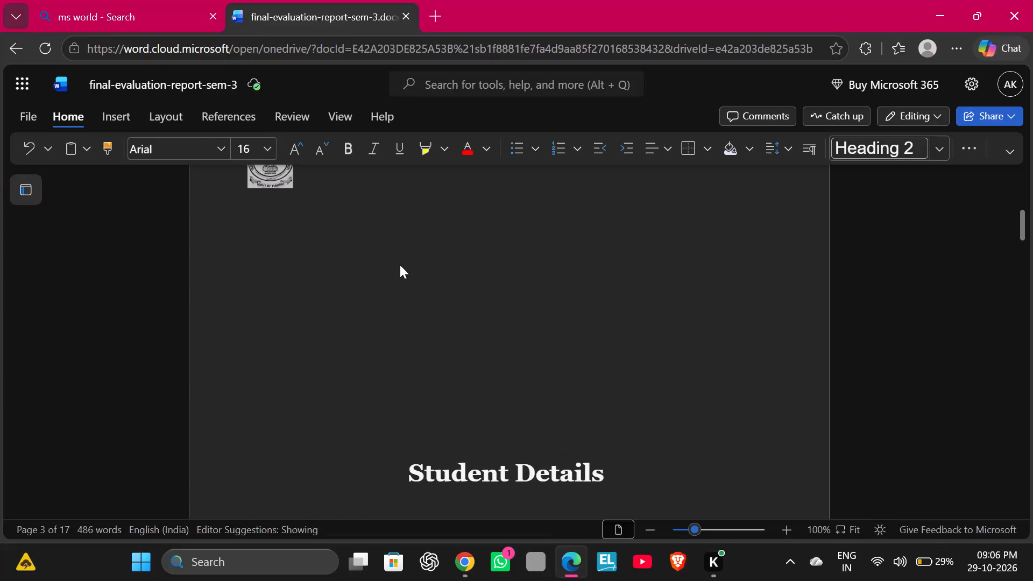
Delete surplus blank lines above the SEMESTER 3 – PROJECT REPORT title on page 1.
{"action": "left_click", "coordinate": [430, 292]}
{"action": "left_click", "coordinate": [525, 394]}
{"action": "scroll", "coordinate": [509, 352], "scroll_direction": "up", "scroll_amount": 2}
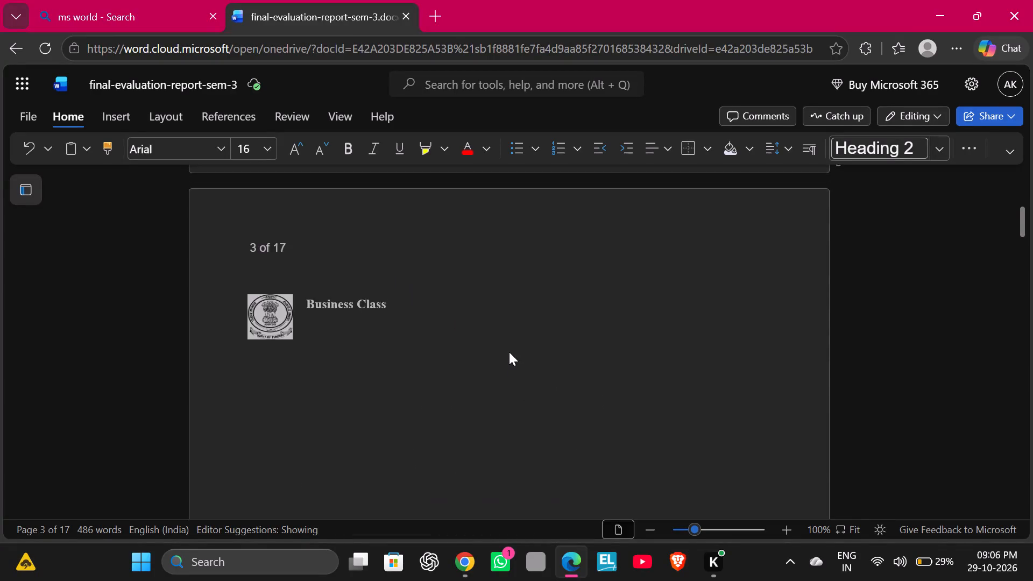
{"action": "scroll", "coordinate": [509, 352], "scroll_direction": "up", "scroll_amount": 5}
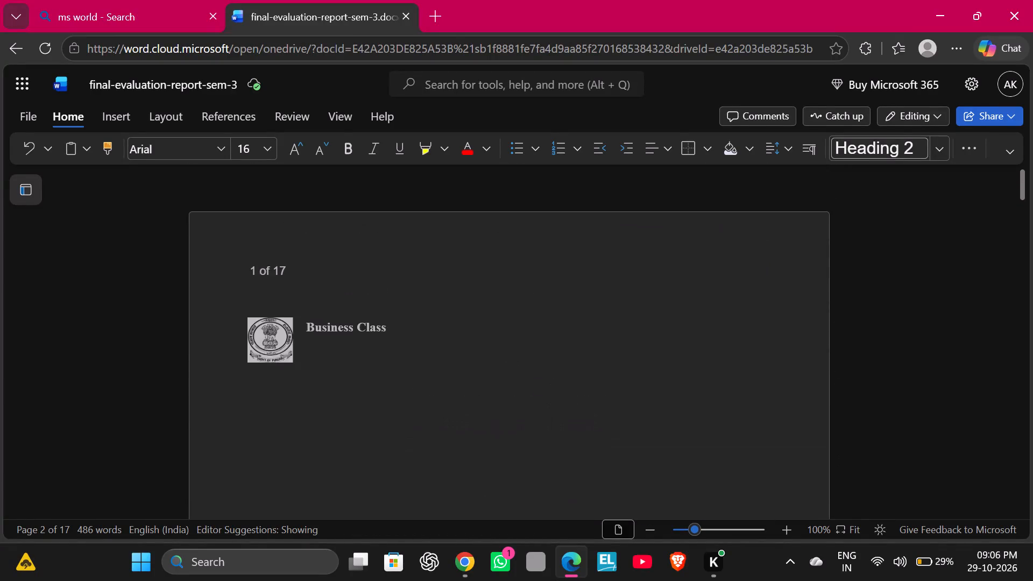
{"action": "scroll", "coordinate": [509, 352], "scroll_direction": "up", "scroll_amount": 1}
{"action": "scroll", "coordinate": [509, 352], "scroll_direction": "down", "scroll_amount": 2}
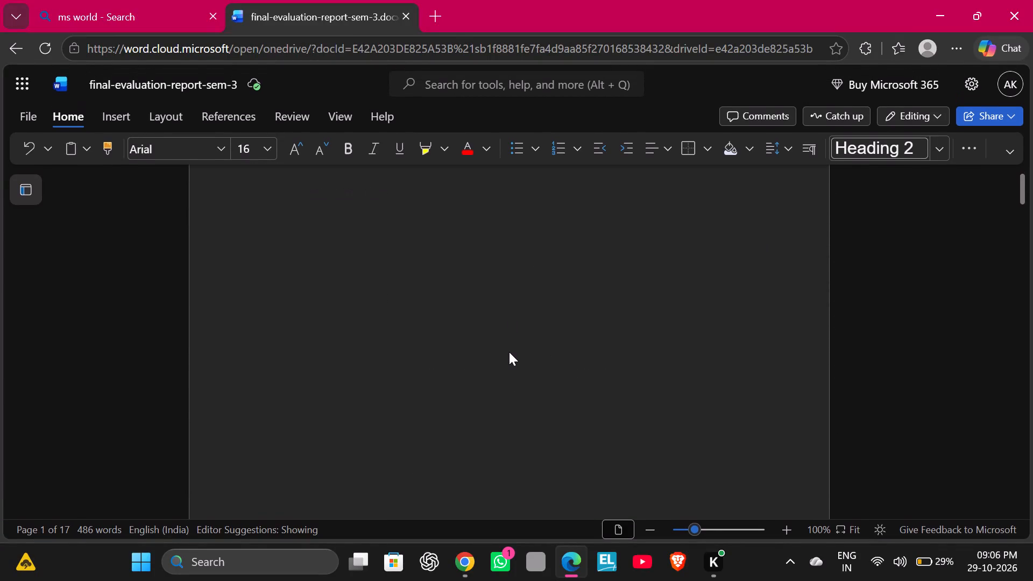
{"action": "scroll", "coordinate": [509, 352], "scroll_direction": "down", "scroll_amount": 2}
{"action": "left_click", "coordinate": [499, 295]}
{"action": "key", "text": "BackSpace"}
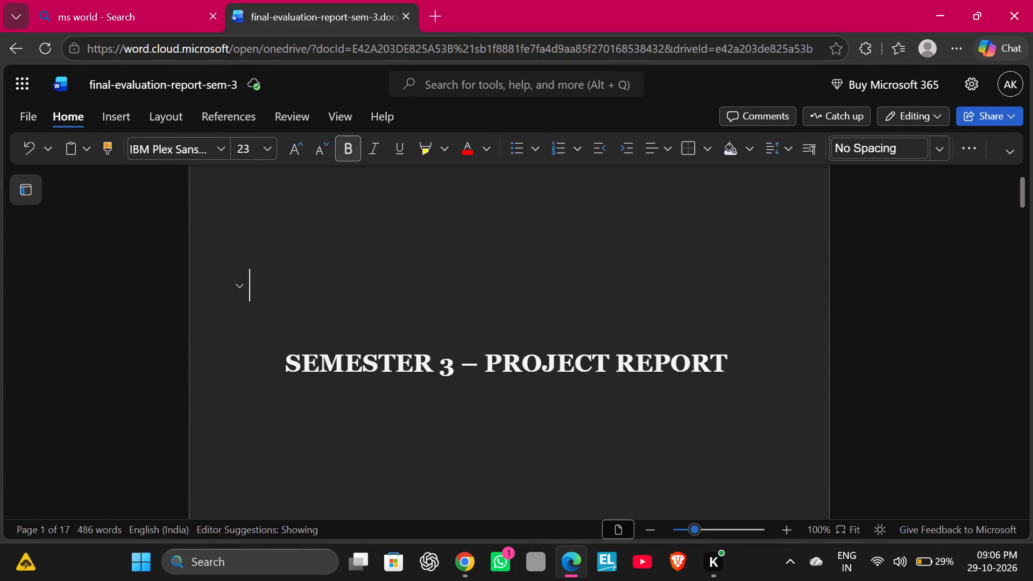
{"action": "key", "text": "BackSpace"}
{"action": "key", "text": "BackSpace"}
{"action": "key", "text": "BackSpace"}
{"action": "key", "text": "BackSpace"}
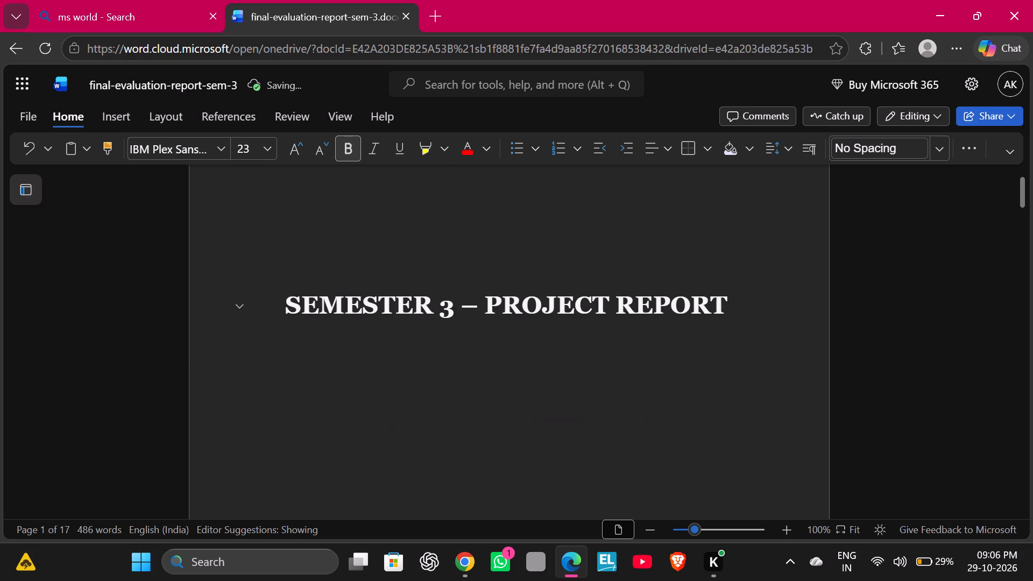
Delete more blank lines above the SEMESTER 3 – PROJECT REPORT title and bring the title back to the left margin.
{"action": "left_click", "coordinate": [309, 266]}
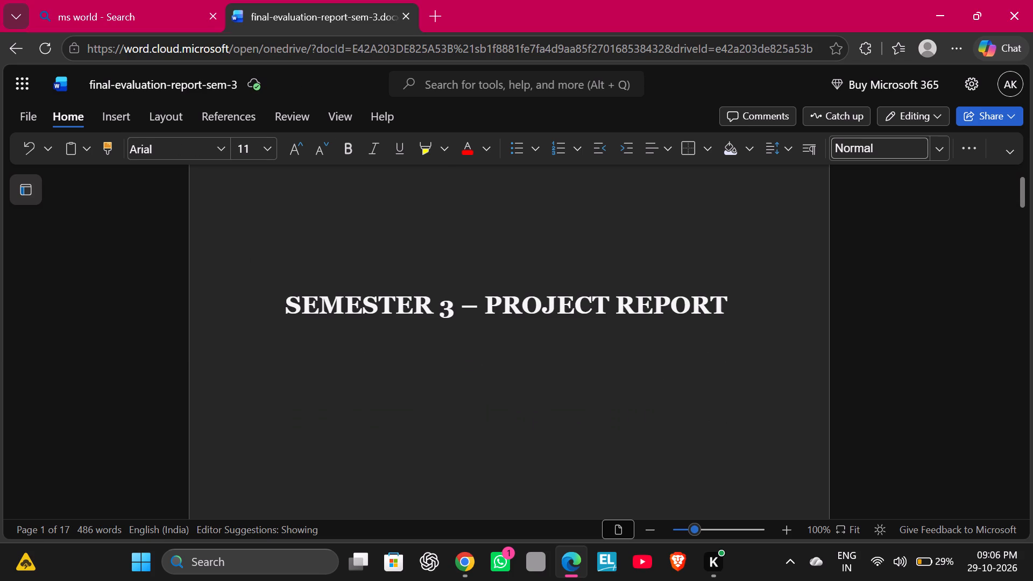
{"action": "key", "text": "BackSpace"}
{"action": "key", "text": "BackSpace"}
{"action": "key", "text": "BackSpace"}
{"action": "key", "text": "BackSpace"}
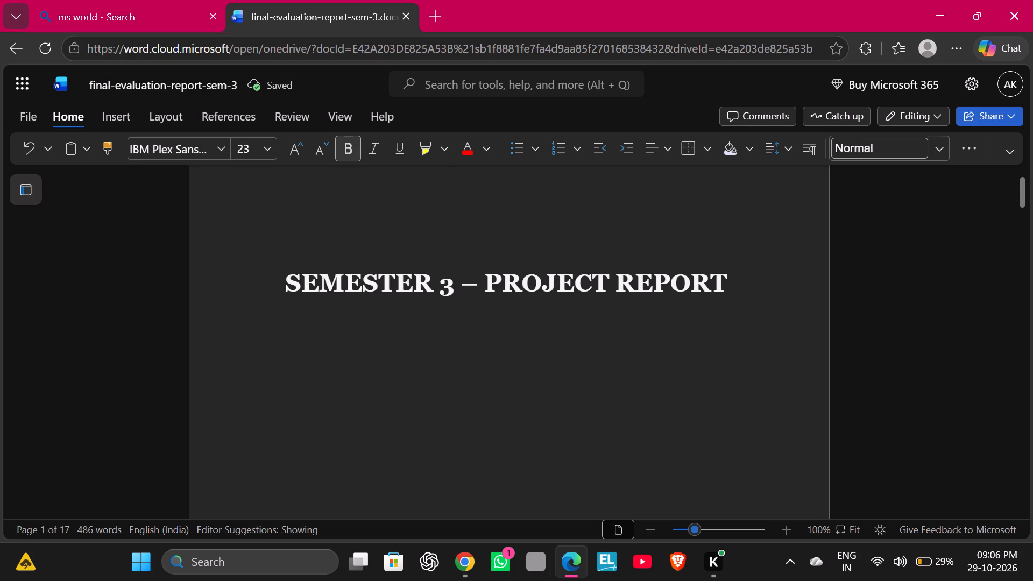
{"action": "left_click", "coordinate": [209, 298]}
{"action": "key", "text": "BackSpace"}
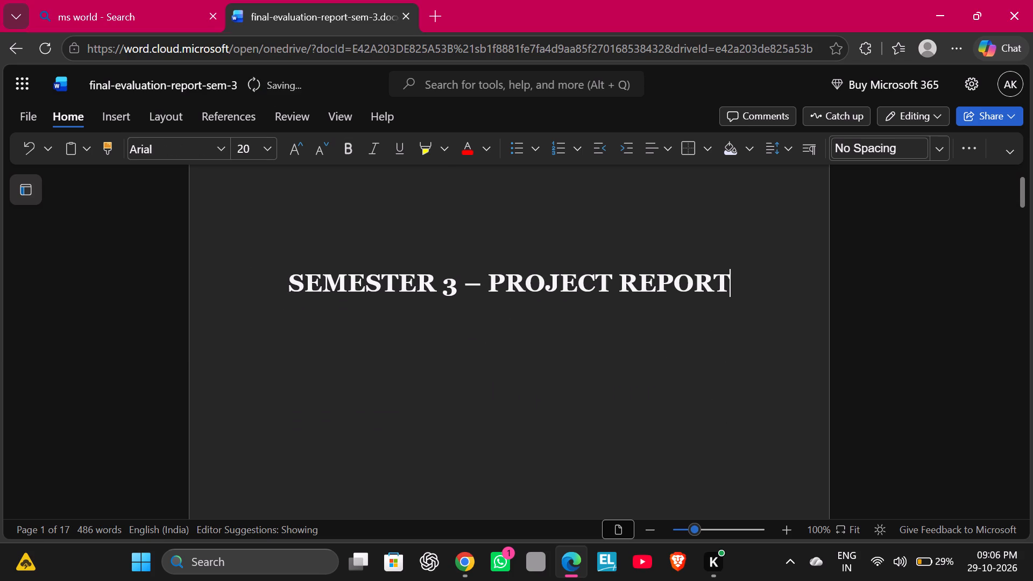
{"action": "left_click", "coordinate": [231, 288]}
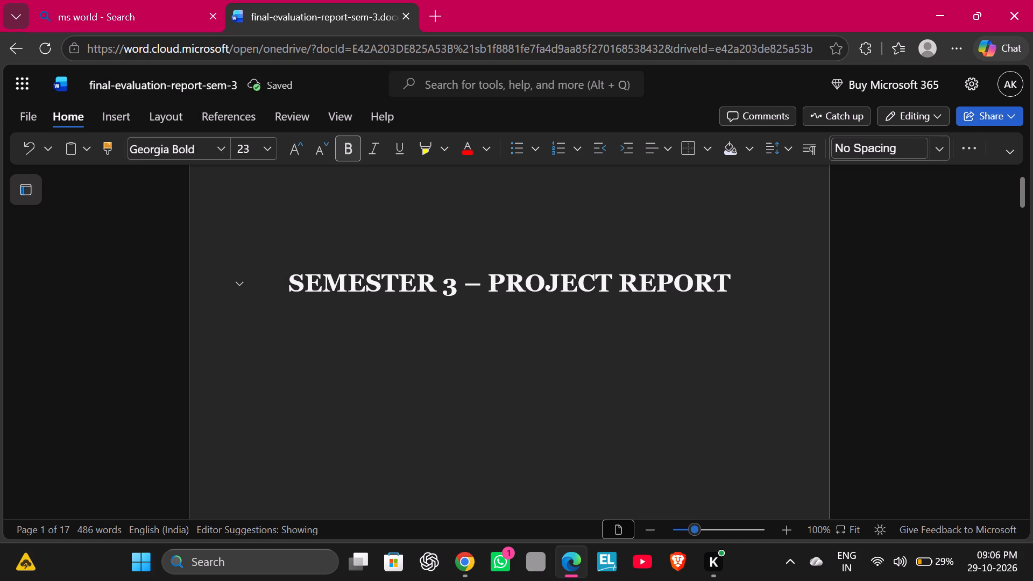
{"action": "left_click", "coordinate": [265, 282]}
{"action": "key", "text": "BackSpace"}
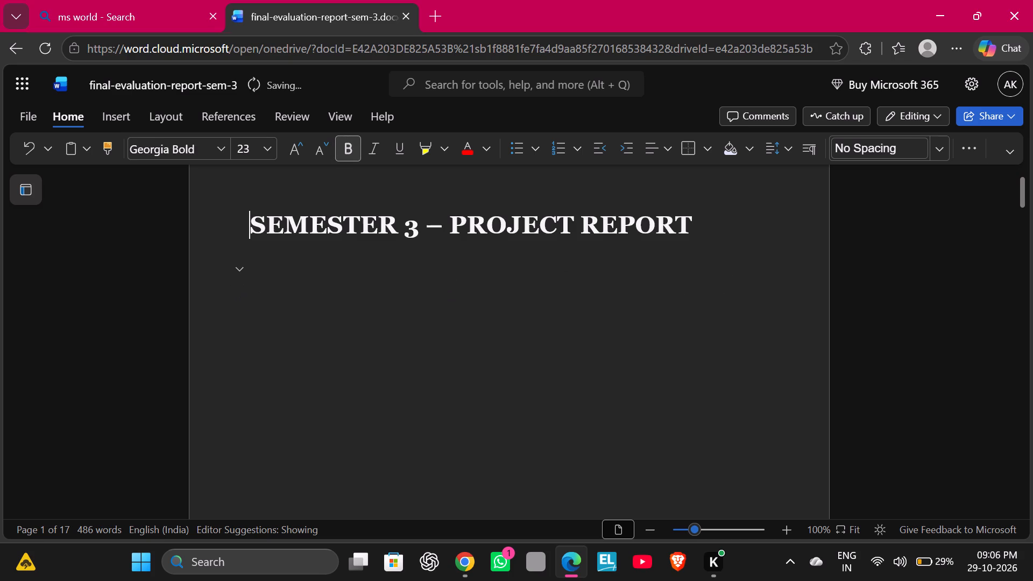
{"action": "key", "text": "BackSpace"}
{"action": "key", "text": "BackSpace"}
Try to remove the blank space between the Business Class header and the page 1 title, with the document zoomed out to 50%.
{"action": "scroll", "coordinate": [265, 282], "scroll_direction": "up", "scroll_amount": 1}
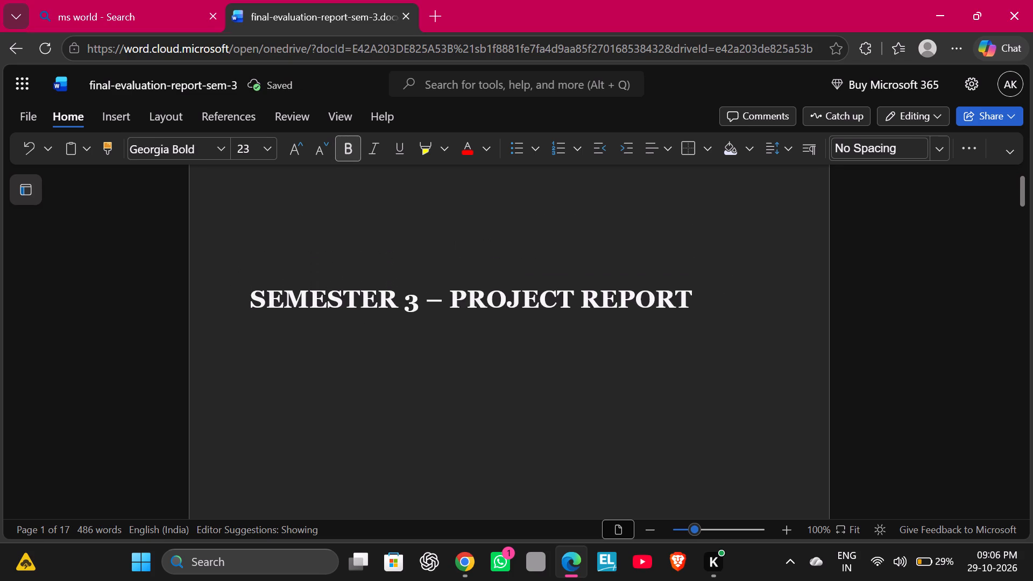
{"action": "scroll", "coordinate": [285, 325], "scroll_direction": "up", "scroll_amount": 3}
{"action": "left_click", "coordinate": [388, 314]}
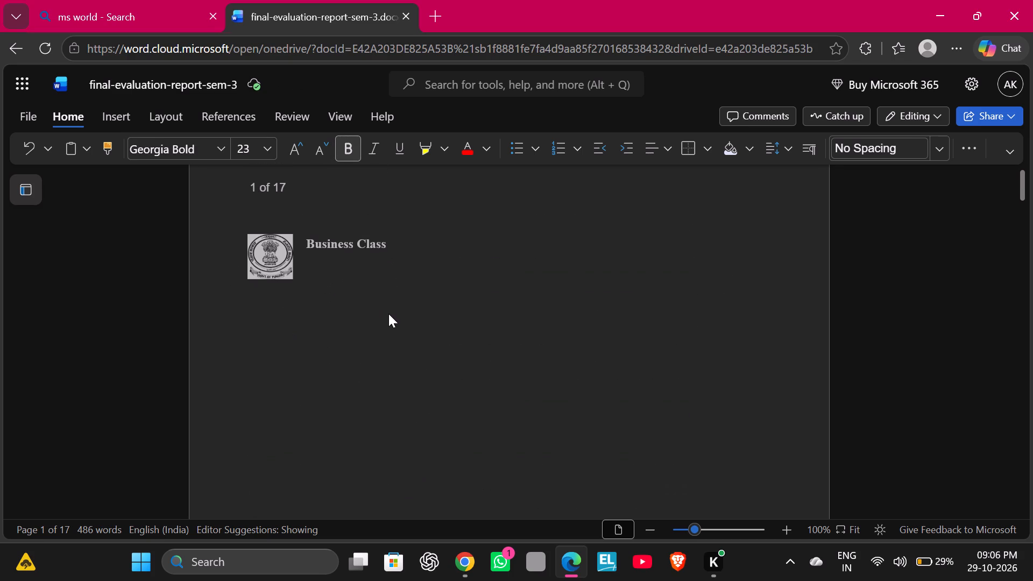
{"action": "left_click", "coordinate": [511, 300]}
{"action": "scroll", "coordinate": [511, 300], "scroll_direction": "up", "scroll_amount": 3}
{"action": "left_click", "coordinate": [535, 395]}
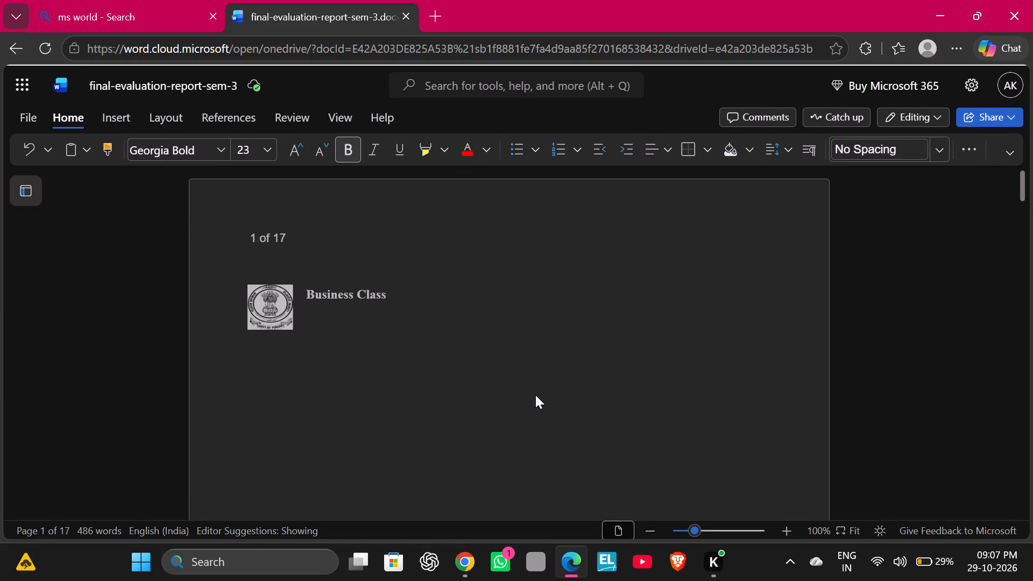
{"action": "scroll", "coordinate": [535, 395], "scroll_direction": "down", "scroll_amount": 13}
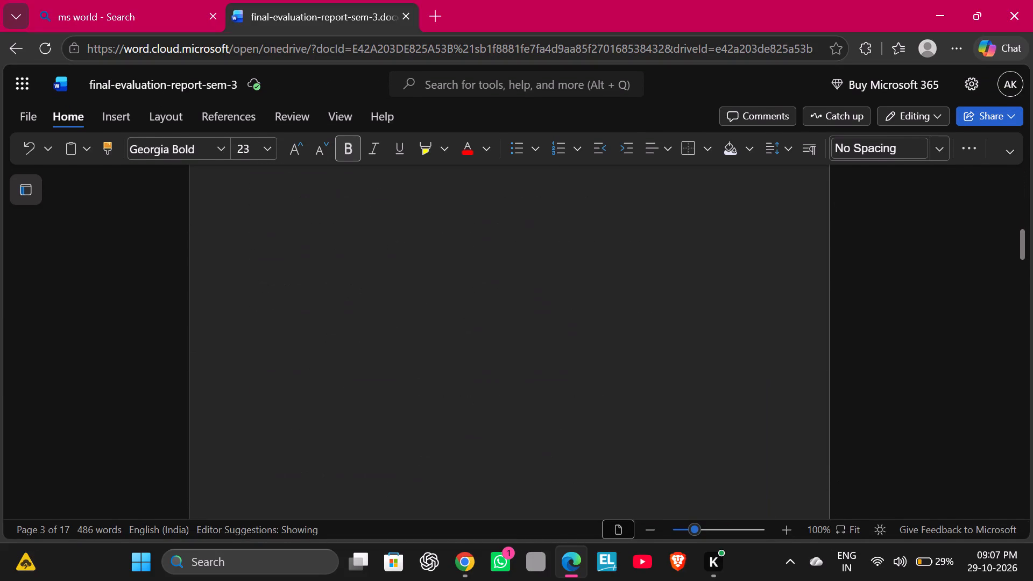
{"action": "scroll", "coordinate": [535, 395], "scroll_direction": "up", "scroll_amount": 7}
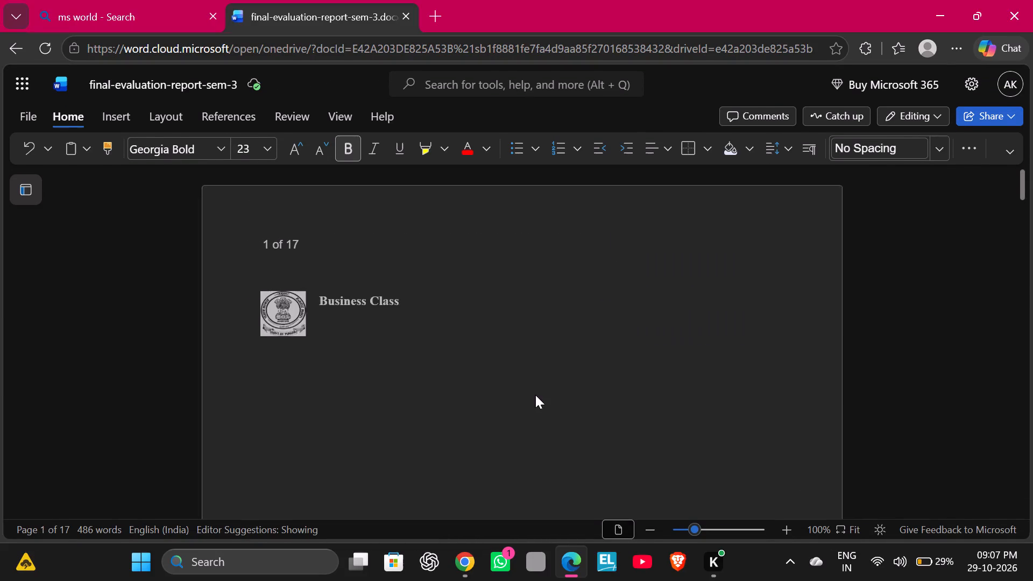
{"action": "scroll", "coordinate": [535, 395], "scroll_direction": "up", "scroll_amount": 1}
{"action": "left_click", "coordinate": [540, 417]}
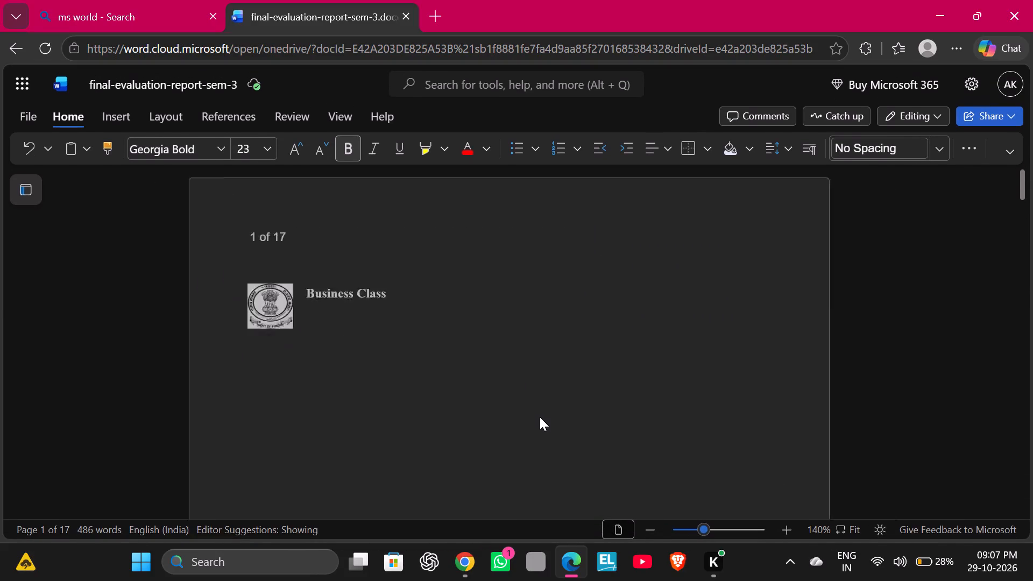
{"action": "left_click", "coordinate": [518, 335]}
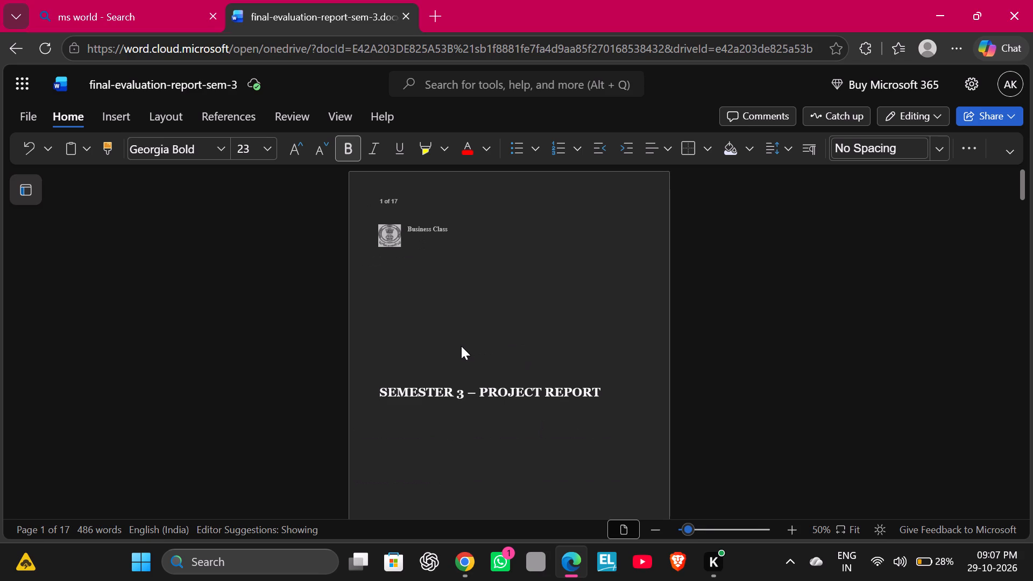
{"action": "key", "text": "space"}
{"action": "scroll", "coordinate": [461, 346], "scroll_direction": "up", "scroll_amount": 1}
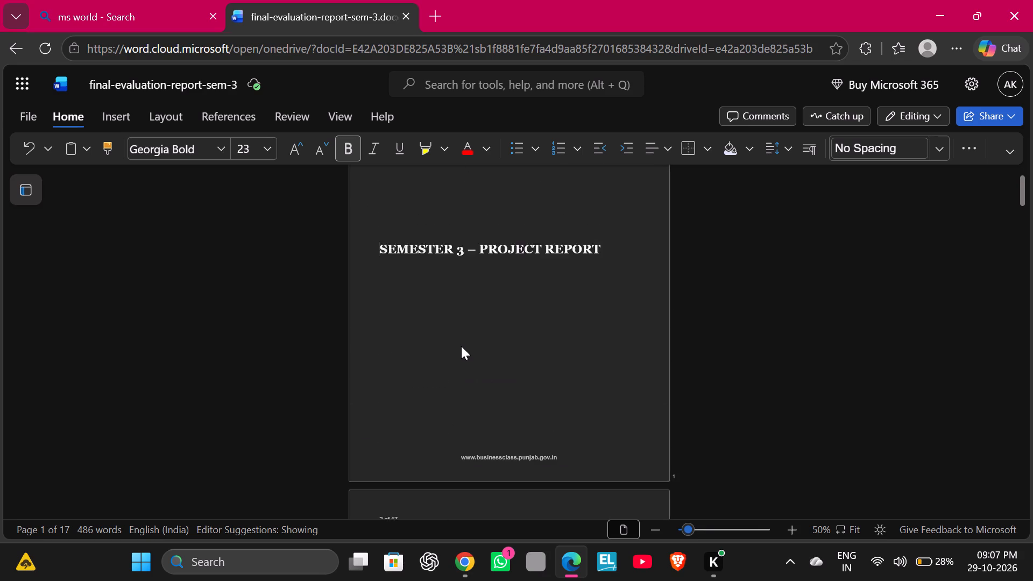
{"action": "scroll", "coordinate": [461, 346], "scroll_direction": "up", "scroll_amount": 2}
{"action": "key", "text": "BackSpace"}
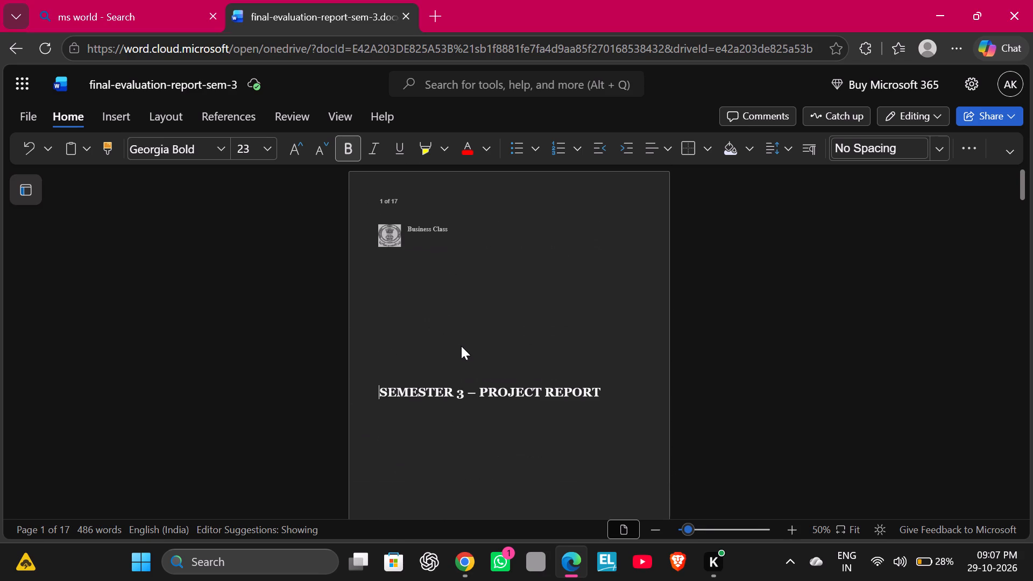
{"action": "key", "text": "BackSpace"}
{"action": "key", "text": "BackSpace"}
Copy the SEMESTER 3 – PROJECT REPORT title and delete it from the body of page 1.
{"action": "left_click_drag", "start_coordinate": [607, 395], "coordinate": [360, 382]}
{"action": "key", "text": "ctrl+c"}
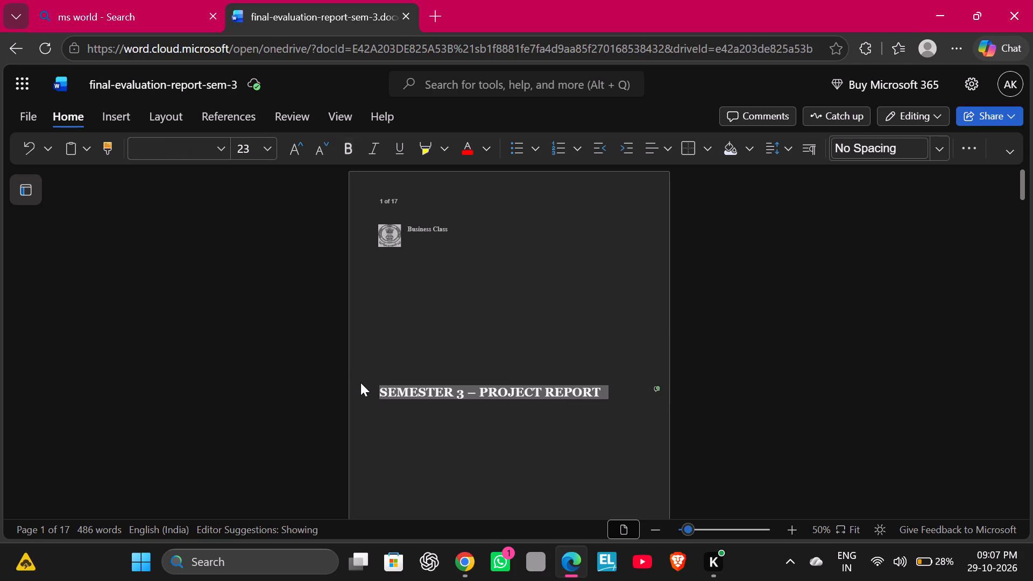
{"action": "key", "text": "ctrl+c"}
{"action": "key", "text": "BackSpace"}
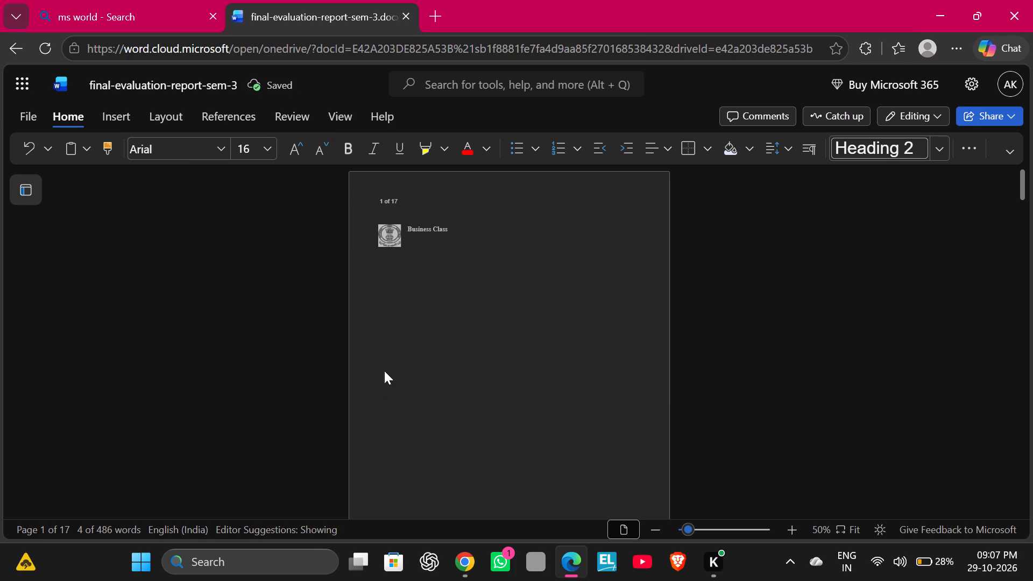
Open the page header on page 1 and paste the copied SEMESTER 3 – PROJECT REPORT title above the page number.
{"action": "left_click", "coordinate": [467, 271]}
{"action": "left_click", "coordinate": [487, 278]}
{"action": "left_click", "coordinate": [487, 286]}
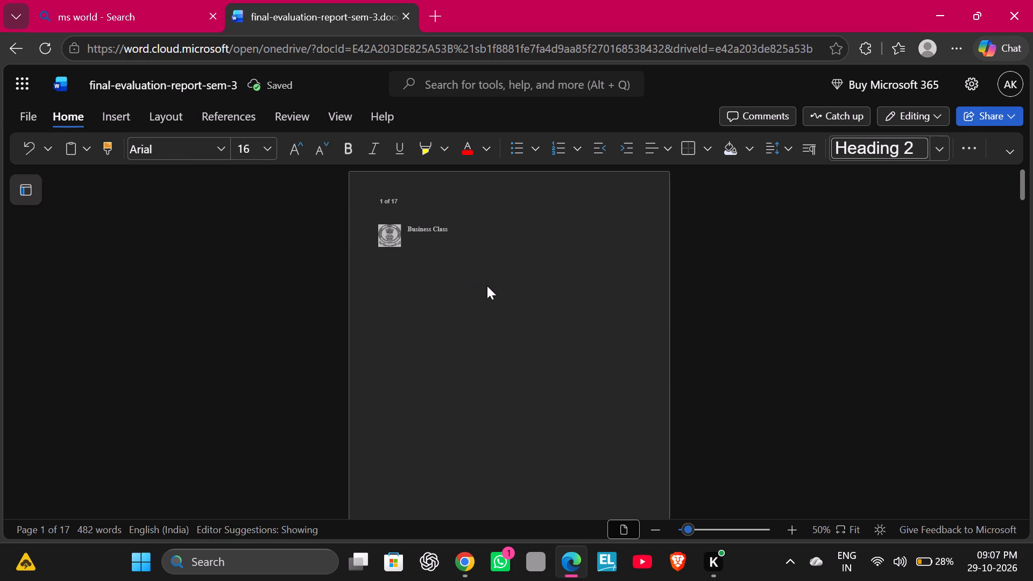
{"action": "left_click", "coordinate": [495, 318]}
{"action": "left_click", "coordinate": [485, 338]}
{"action": "left_click", "coordinate": [472, 284]}
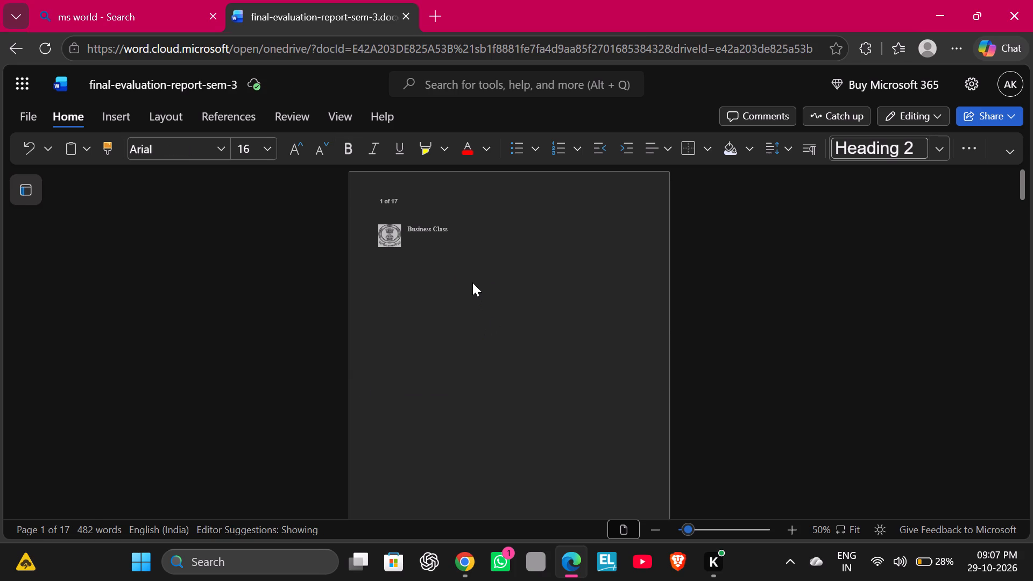
{"action": "left_click", "coordinate": [473, 280]}
{"action": "key", "text": "ctrl+v"}
{"action": "scroll", "coordinate": [510, 272], "scroll_direction": "down", "scroll_amount": 2}
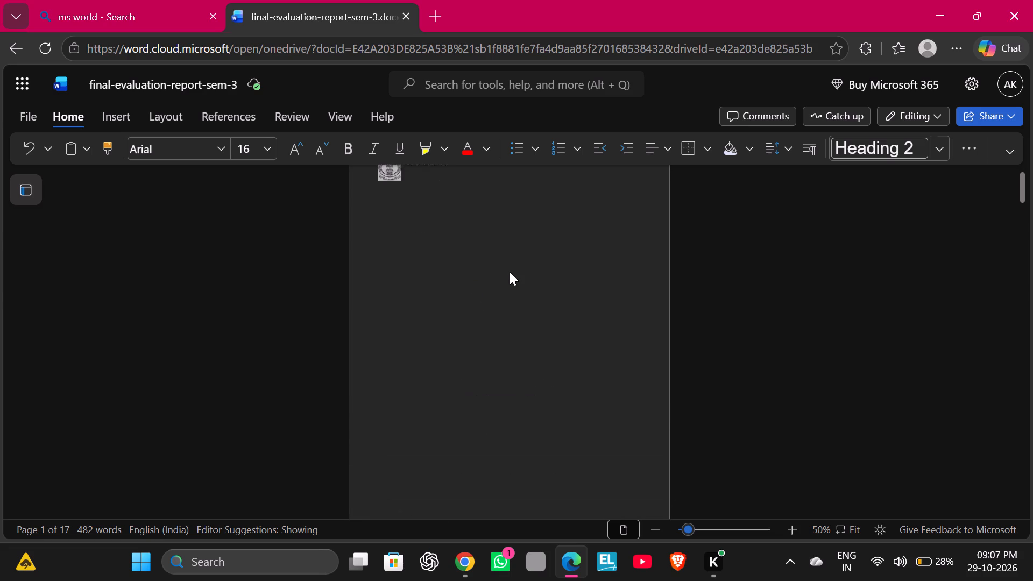
{"action": "scroll", "coordinate": [510, 272], "scroll_direction": "up", "scroll_amount": 1}
{"action": "double_click", "coordinate": [505, 271]}
{"action": "key", "text": "ctrl+v"}
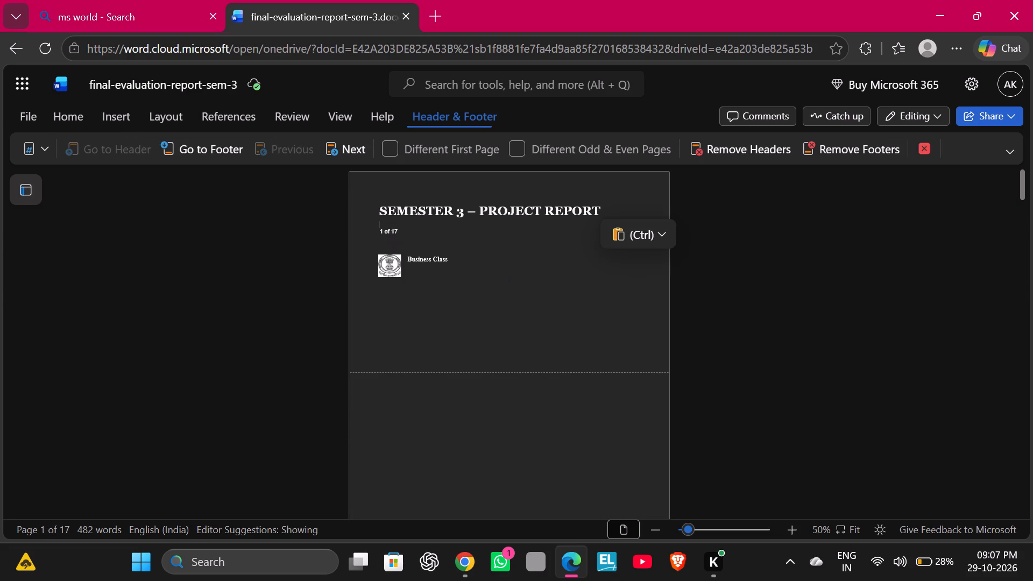
Add six blank lines above the SEMESTER 3 – PROJECT REPORT title in the page header.
{"action": "scroll", "coordinate": [505, 271], "scroll_direction": "up", "scroll_amount": 1}
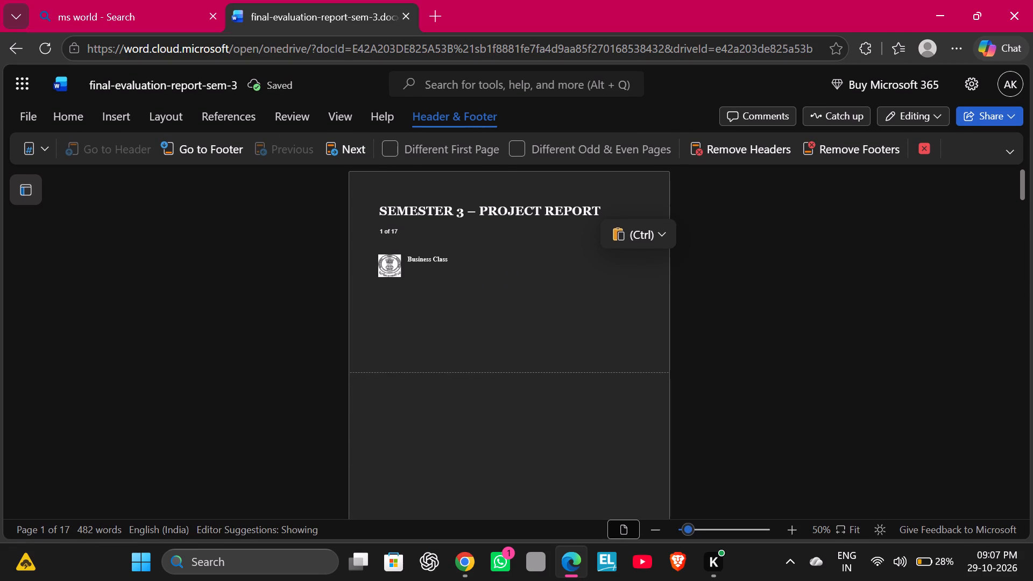
{"action": "left_click", "coordinate": [606, 207]}
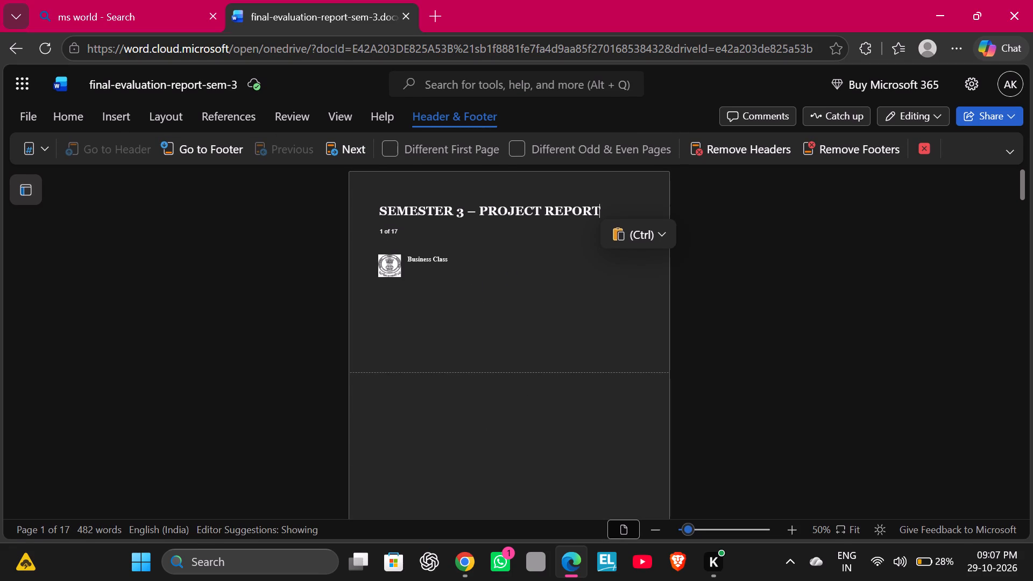
{"action": "left_click", "coordinate": [374, 197]}
{"action": "left_click", "coordinate": [381, 204]}
{"action": "key", "text": "Return"}
{"action": "key", "text": "Return"}
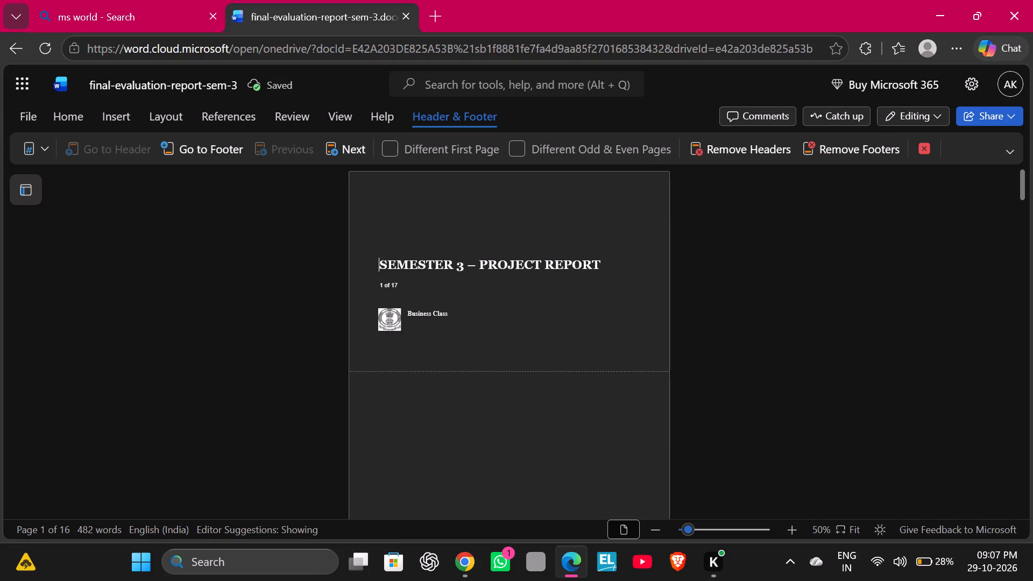
{"action": "key", "text": "Return"}
{"action": "key", "text": "Return"}
{"action": "key", "text": "Return"}
{"action": "key", "text": "Return"}
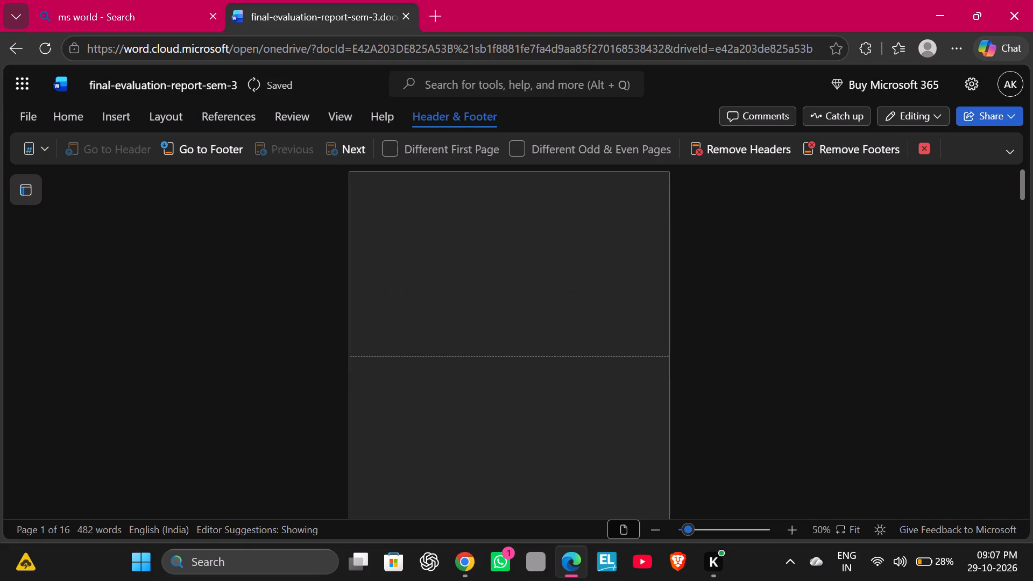
Undo the header edits so that the SEMESTER 3 – PROJECT REPORT title moves from the page header back into the body of page 1.
{"action": "scroll", "coordinate": [408, 202], "scroll_direction": "down", "scroll_amount": 2}
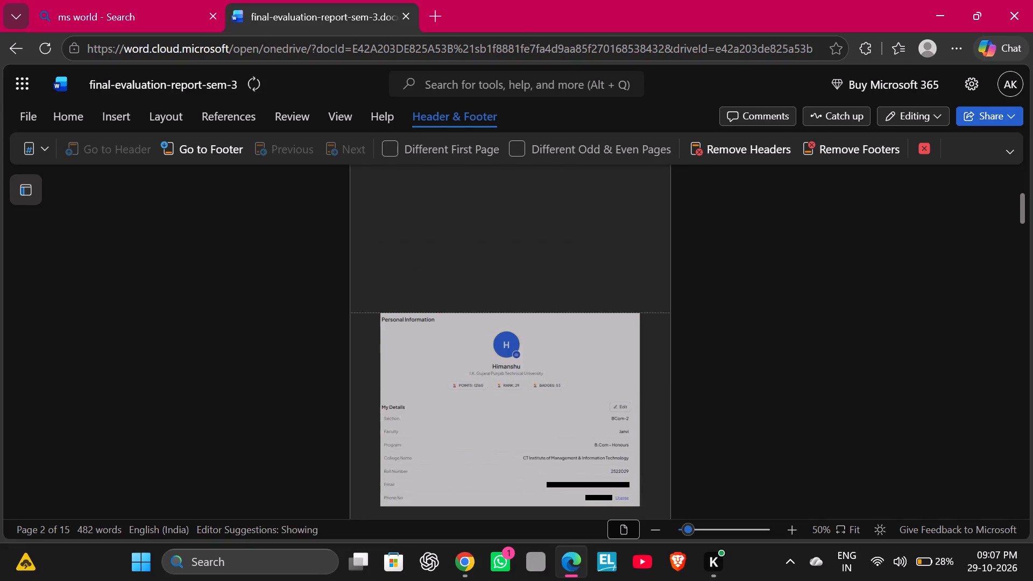
{"action": "scroll", "coordinate": [408, 202], "scroll_direction": "down", "scroll_amount": 3}
{"action": "key", "text": "ctrl+z"}
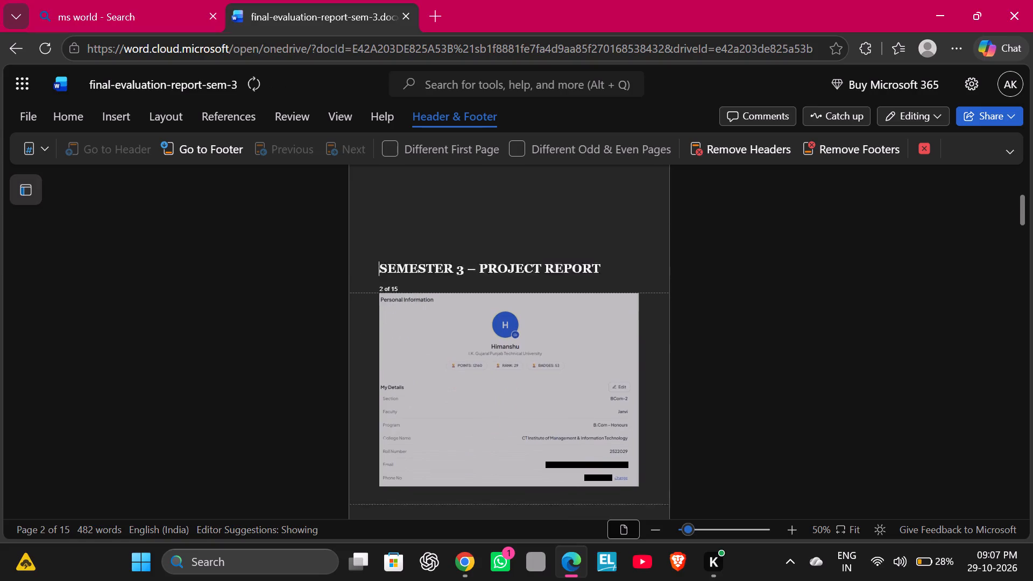
{"action": "key", "text": "ctrl+z"}
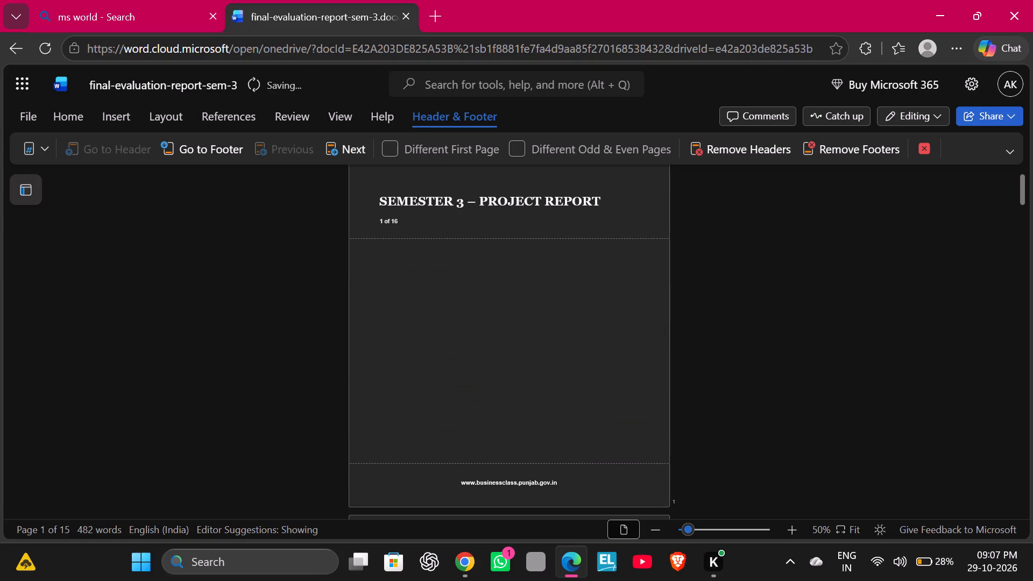
{"action": "key", "text": "ctrl+z"}
{"action": "key", "text": "ctrl+z"}
{"action": "key", "text": "ctrl+z"}
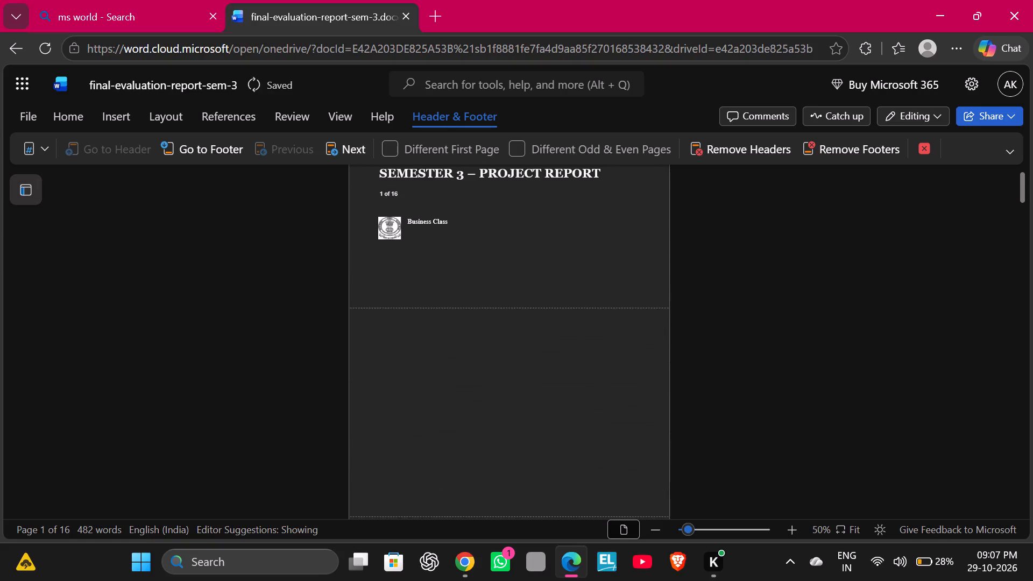
{"action": "key", "text": "ctrl+z"}
{"action": "key", "text": "ctrl+z"}
{"action": "key", "text": "ctrl+z"}
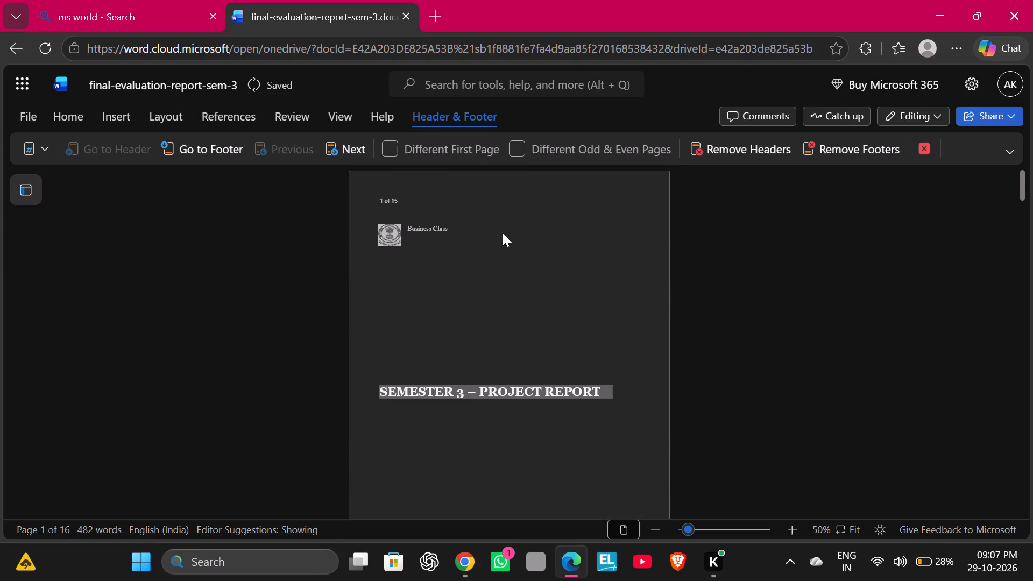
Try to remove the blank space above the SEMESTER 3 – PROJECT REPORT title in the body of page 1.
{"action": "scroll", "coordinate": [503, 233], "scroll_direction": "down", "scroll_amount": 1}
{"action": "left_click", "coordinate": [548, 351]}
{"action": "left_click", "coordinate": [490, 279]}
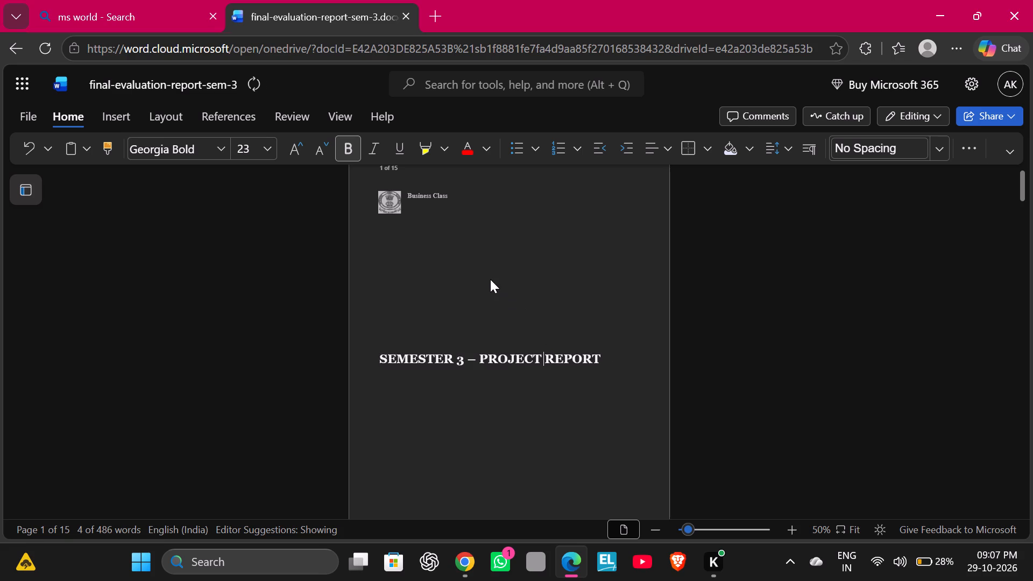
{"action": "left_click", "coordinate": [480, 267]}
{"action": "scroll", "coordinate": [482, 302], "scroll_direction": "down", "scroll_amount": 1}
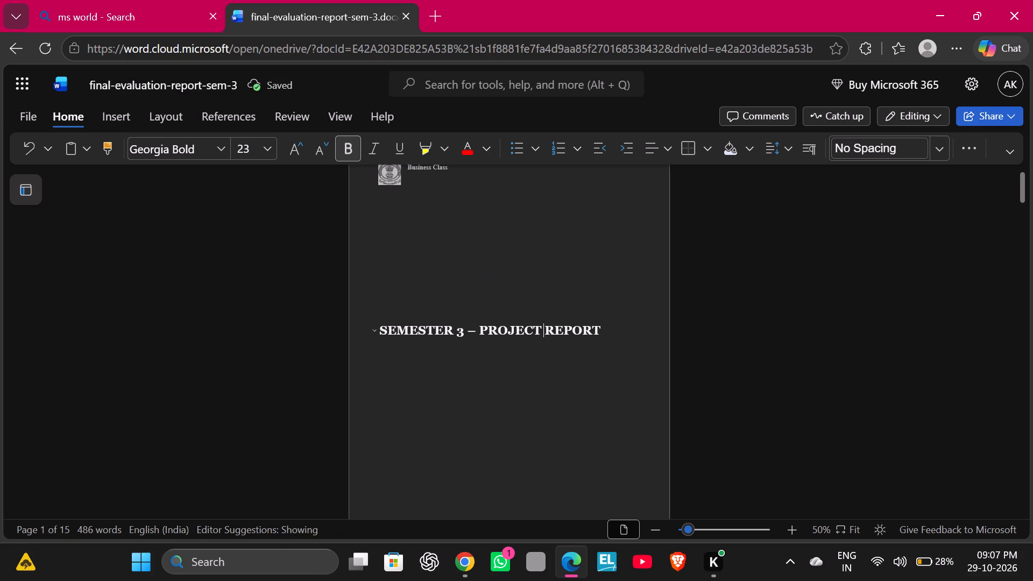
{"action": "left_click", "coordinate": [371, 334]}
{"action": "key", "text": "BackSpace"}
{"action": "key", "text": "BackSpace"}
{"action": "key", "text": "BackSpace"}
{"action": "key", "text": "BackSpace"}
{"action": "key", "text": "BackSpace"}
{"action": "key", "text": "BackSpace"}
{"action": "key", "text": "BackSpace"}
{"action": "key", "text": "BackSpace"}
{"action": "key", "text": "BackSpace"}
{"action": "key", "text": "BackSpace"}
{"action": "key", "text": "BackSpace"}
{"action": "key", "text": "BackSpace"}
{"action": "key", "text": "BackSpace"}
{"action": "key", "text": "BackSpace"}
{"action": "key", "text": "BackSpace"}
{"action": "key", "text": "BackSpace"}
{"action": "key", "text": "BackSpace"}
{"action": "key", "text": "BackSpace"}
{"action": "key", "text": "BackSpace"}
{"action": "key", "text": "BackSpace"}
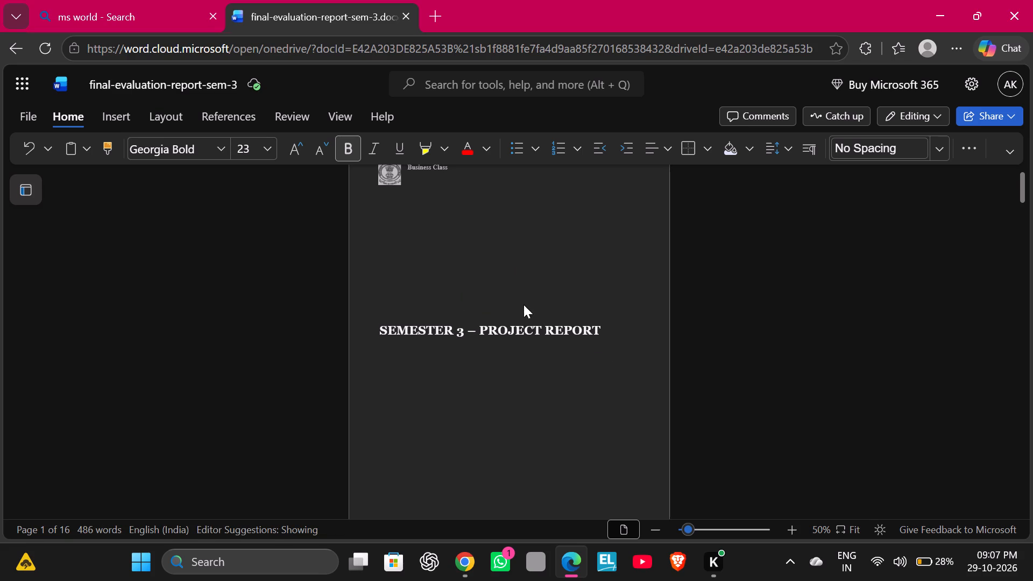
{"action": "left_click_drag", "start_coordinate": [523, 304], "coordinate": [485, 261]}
Copy the SEMESTER 3 – PROJECT REPORT title and delete it from the body of page 1.
{"action": "scroll", "coordinate": [485, 261], "scroll_direction": "down", "scroll_amount": 2}
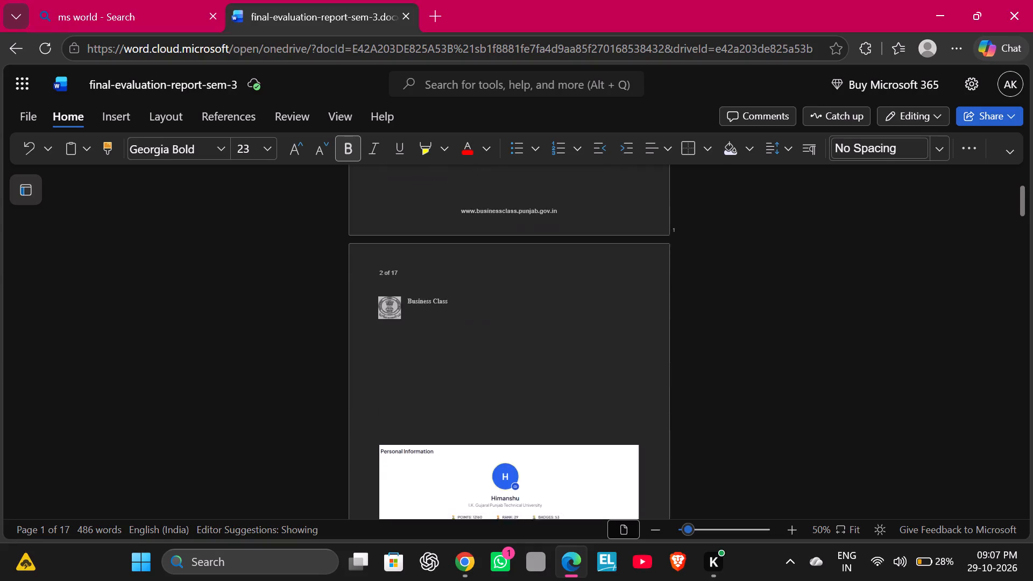
{"action": "scroll", "coordinate": [485, 261], "scroll_direction": "down", "scroll_amount": 2}
{"action": "scroll", "coordinate": [485, 261], "scroll_direction": "up", "scroll_amount": 2}
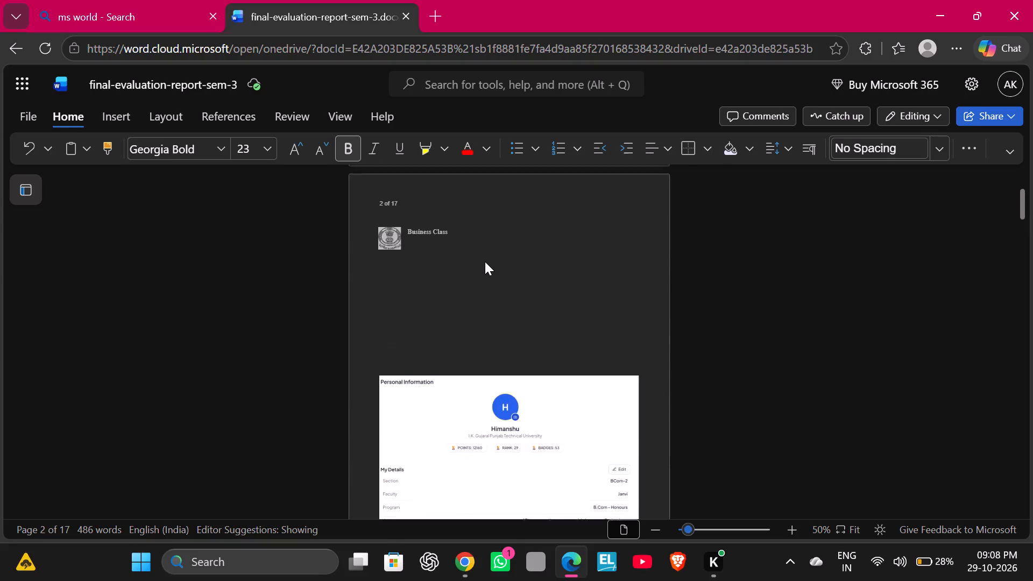
{"action": "scroll", "coordinate": [485, 261], "scroll_direction": "up", "scroll_amount": 3}
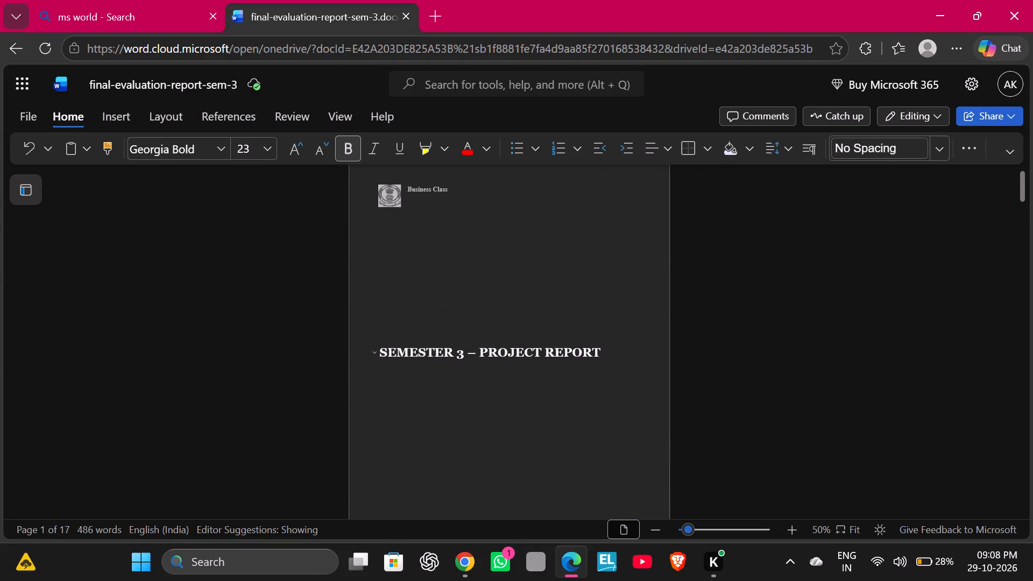
{"action": "left_click_drag", "start_coordinate": [610, 360], "coordinate": [354, 332]}
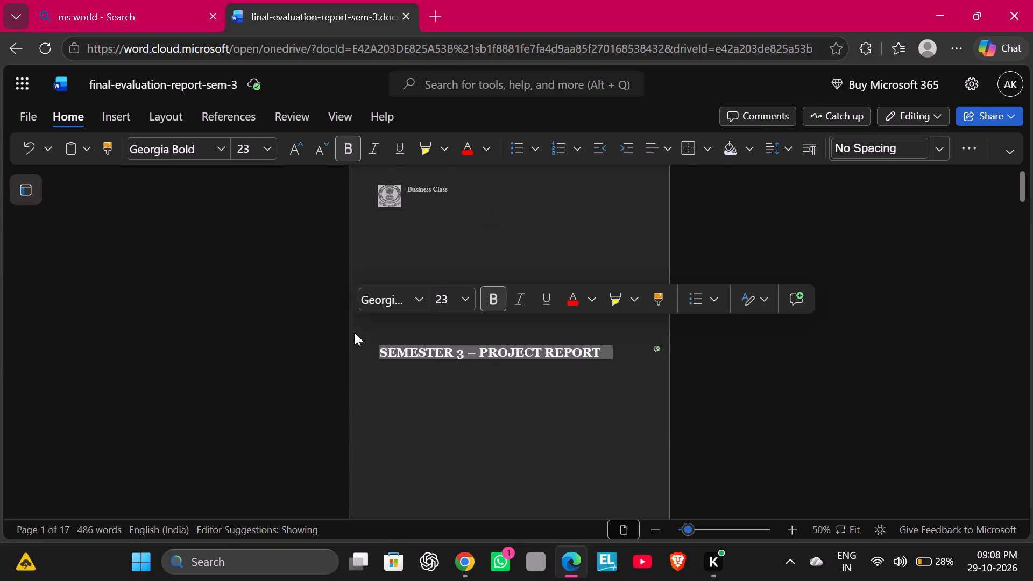
{"action": "key", "text": "ctrl+c"}
{"action": "key", "text": "ctrl+c"}
{"action": "key", "text": "BackSpace"}
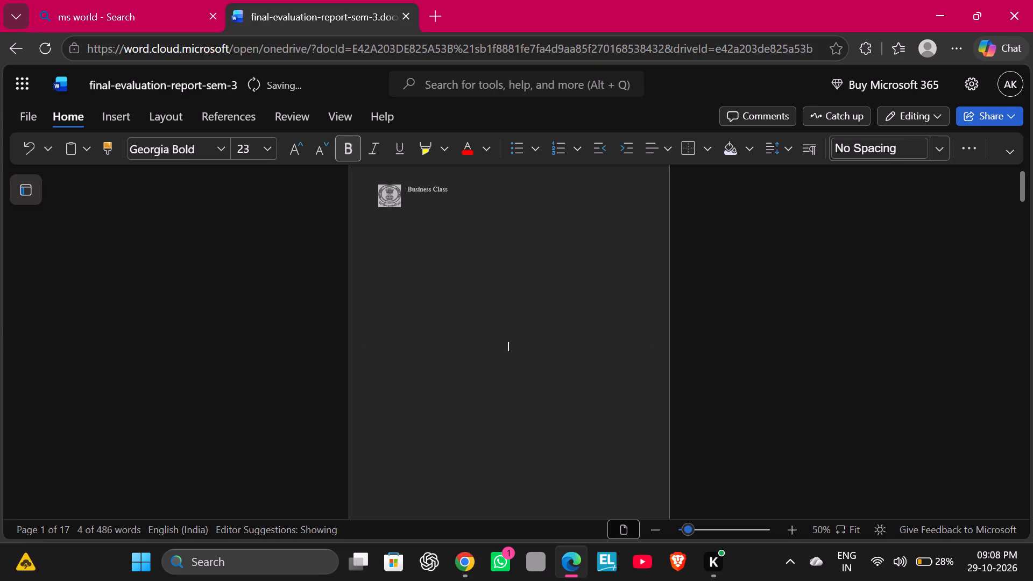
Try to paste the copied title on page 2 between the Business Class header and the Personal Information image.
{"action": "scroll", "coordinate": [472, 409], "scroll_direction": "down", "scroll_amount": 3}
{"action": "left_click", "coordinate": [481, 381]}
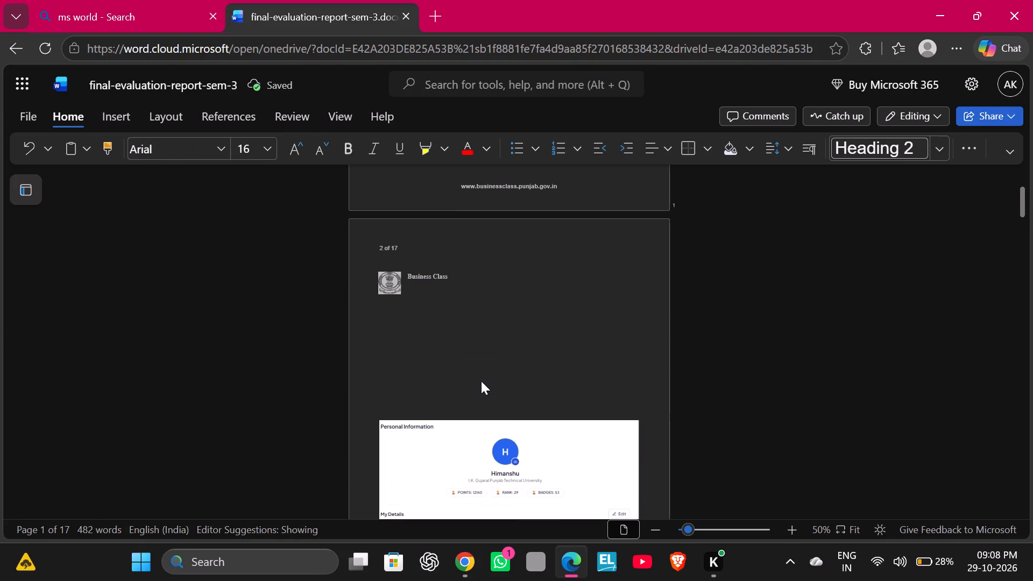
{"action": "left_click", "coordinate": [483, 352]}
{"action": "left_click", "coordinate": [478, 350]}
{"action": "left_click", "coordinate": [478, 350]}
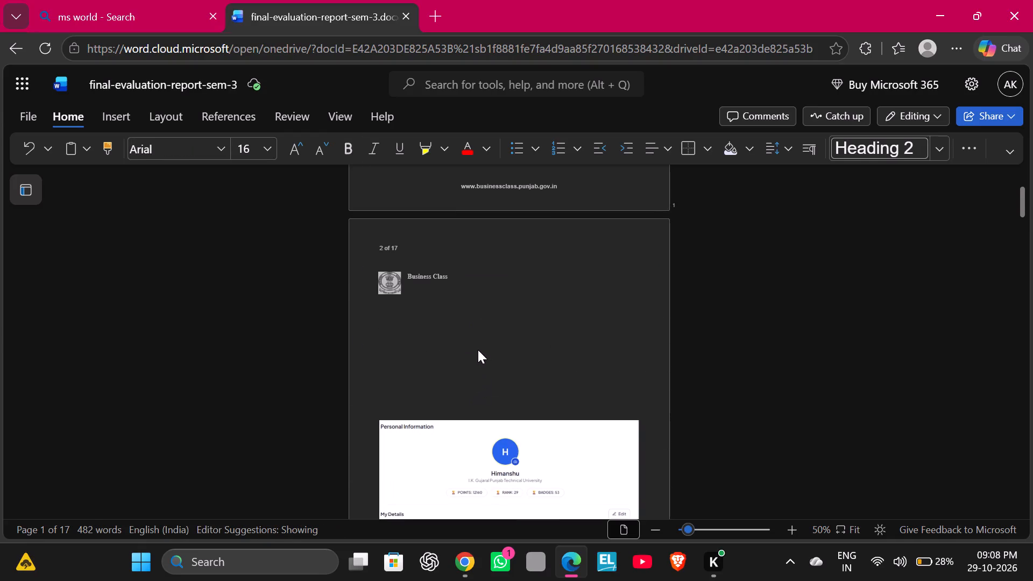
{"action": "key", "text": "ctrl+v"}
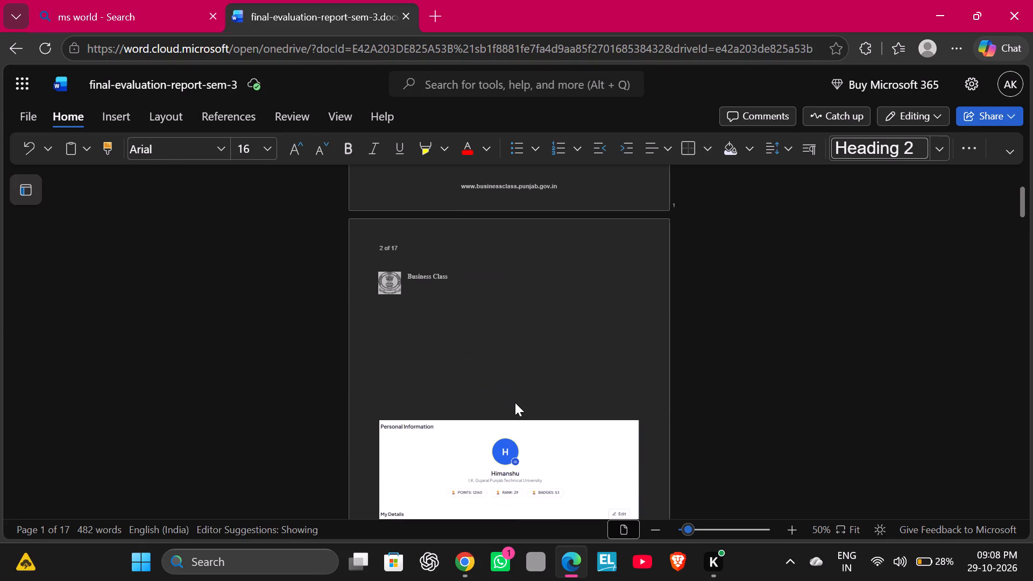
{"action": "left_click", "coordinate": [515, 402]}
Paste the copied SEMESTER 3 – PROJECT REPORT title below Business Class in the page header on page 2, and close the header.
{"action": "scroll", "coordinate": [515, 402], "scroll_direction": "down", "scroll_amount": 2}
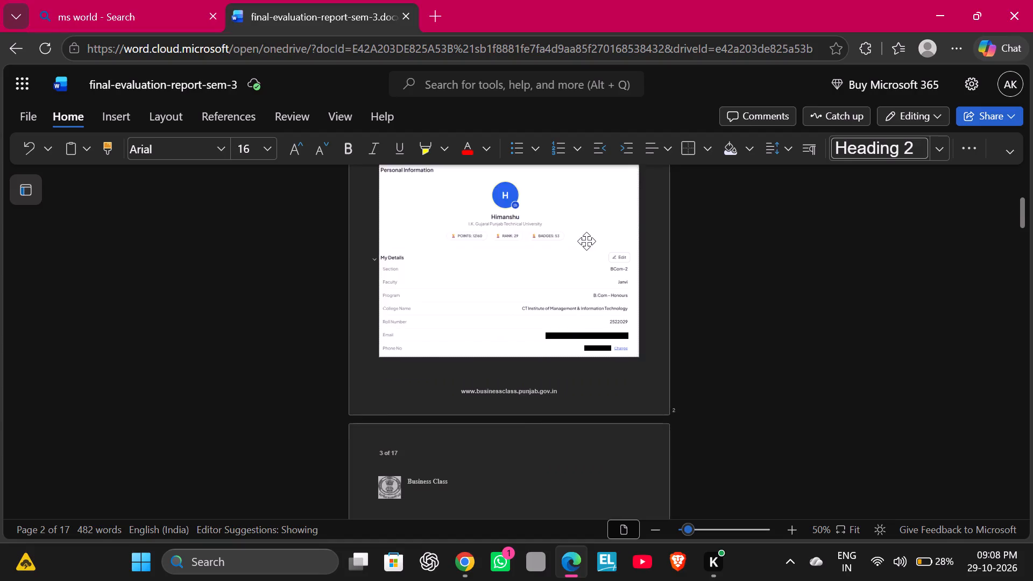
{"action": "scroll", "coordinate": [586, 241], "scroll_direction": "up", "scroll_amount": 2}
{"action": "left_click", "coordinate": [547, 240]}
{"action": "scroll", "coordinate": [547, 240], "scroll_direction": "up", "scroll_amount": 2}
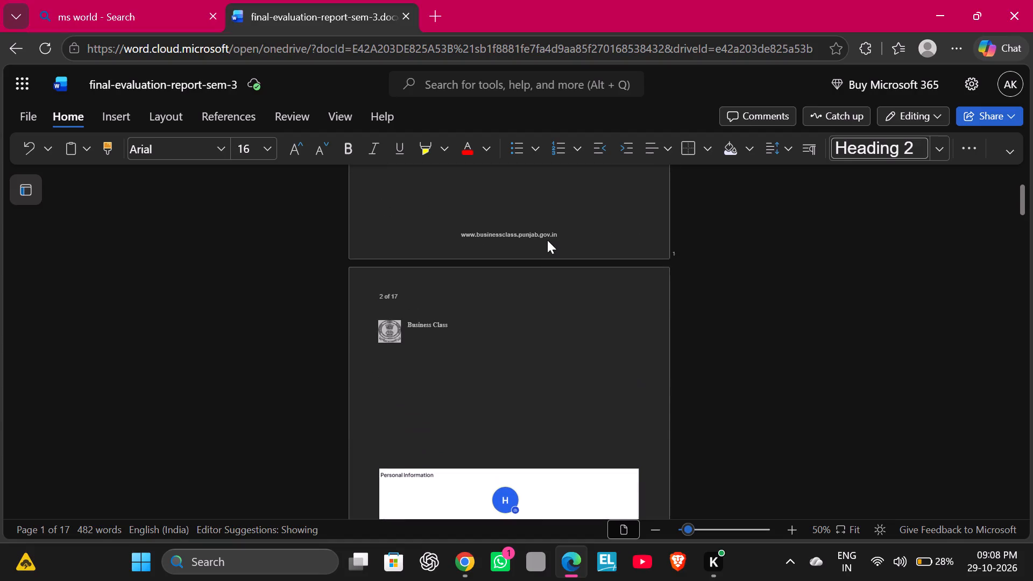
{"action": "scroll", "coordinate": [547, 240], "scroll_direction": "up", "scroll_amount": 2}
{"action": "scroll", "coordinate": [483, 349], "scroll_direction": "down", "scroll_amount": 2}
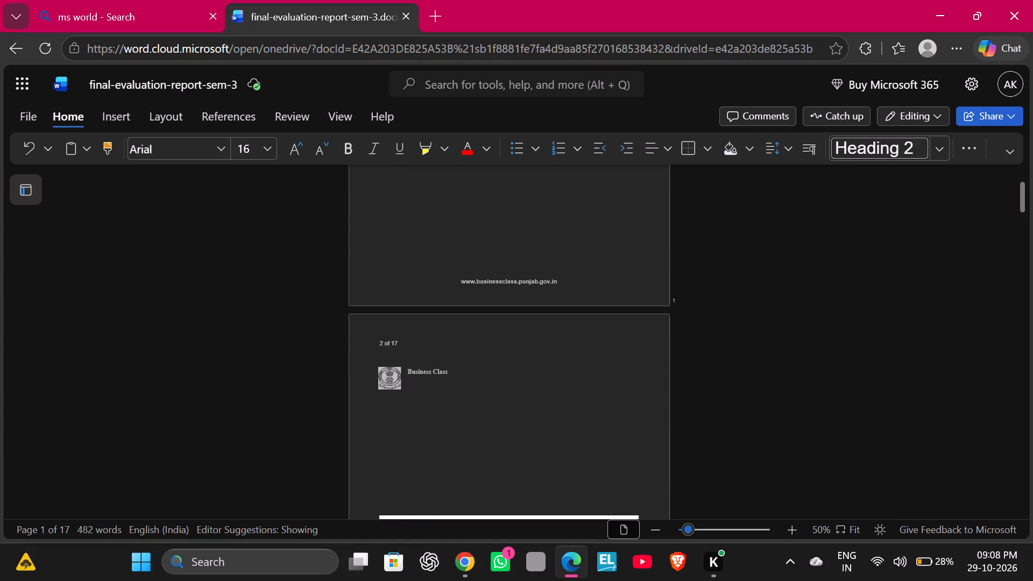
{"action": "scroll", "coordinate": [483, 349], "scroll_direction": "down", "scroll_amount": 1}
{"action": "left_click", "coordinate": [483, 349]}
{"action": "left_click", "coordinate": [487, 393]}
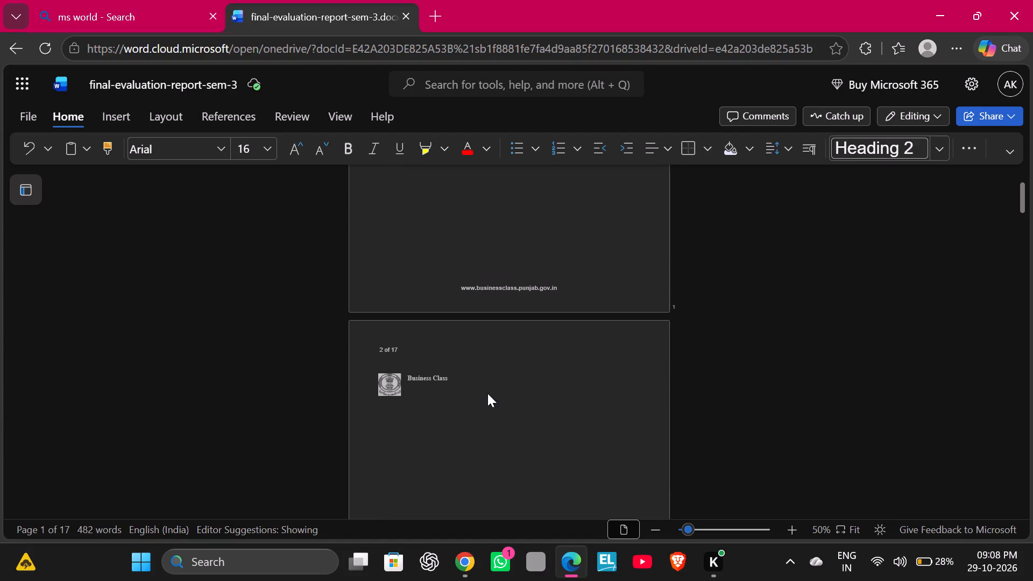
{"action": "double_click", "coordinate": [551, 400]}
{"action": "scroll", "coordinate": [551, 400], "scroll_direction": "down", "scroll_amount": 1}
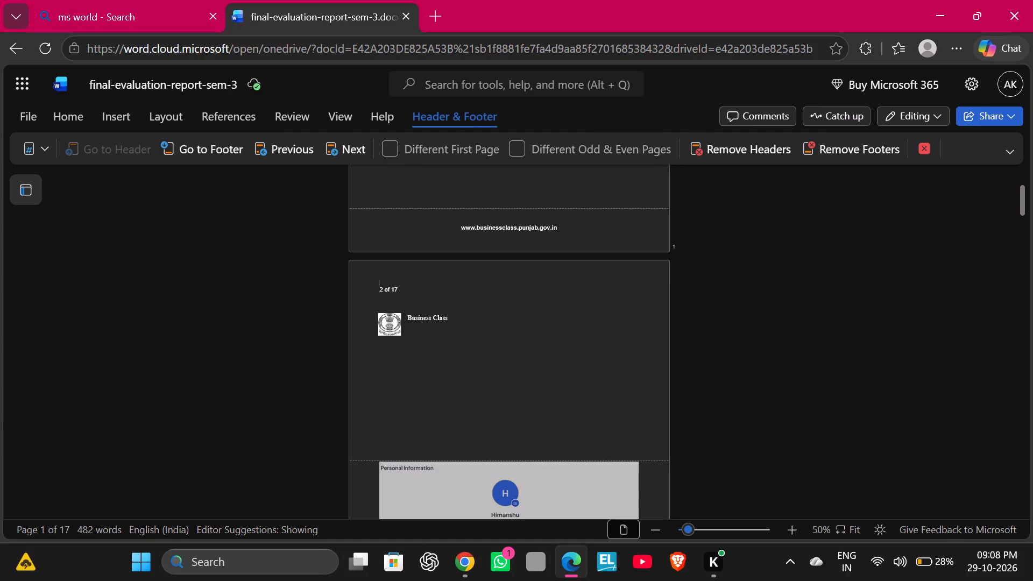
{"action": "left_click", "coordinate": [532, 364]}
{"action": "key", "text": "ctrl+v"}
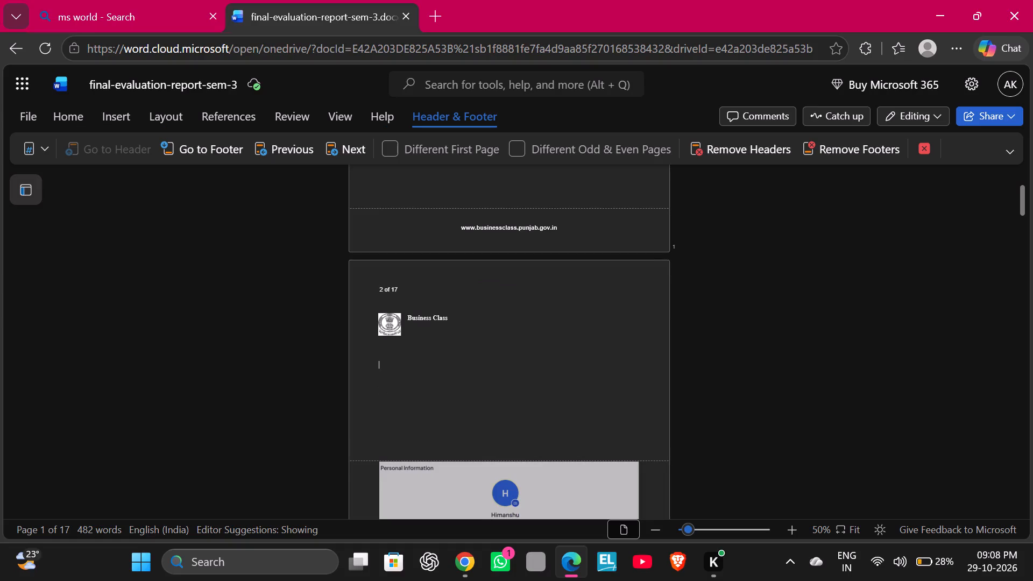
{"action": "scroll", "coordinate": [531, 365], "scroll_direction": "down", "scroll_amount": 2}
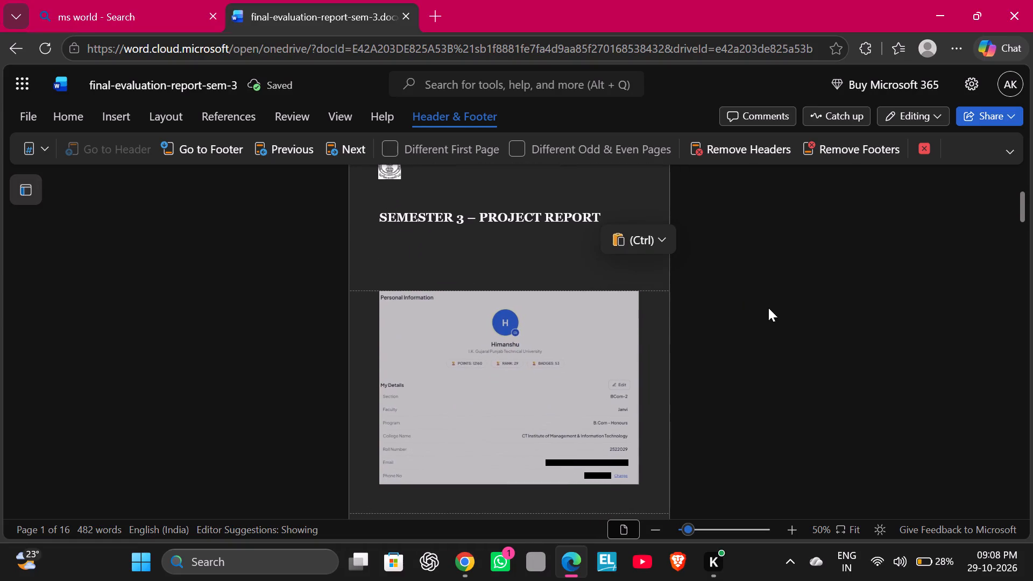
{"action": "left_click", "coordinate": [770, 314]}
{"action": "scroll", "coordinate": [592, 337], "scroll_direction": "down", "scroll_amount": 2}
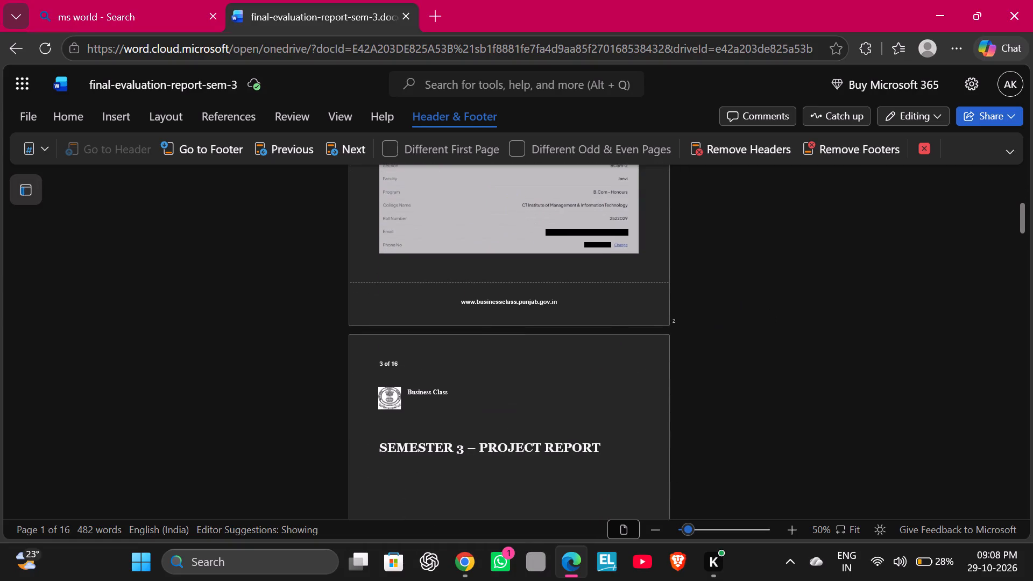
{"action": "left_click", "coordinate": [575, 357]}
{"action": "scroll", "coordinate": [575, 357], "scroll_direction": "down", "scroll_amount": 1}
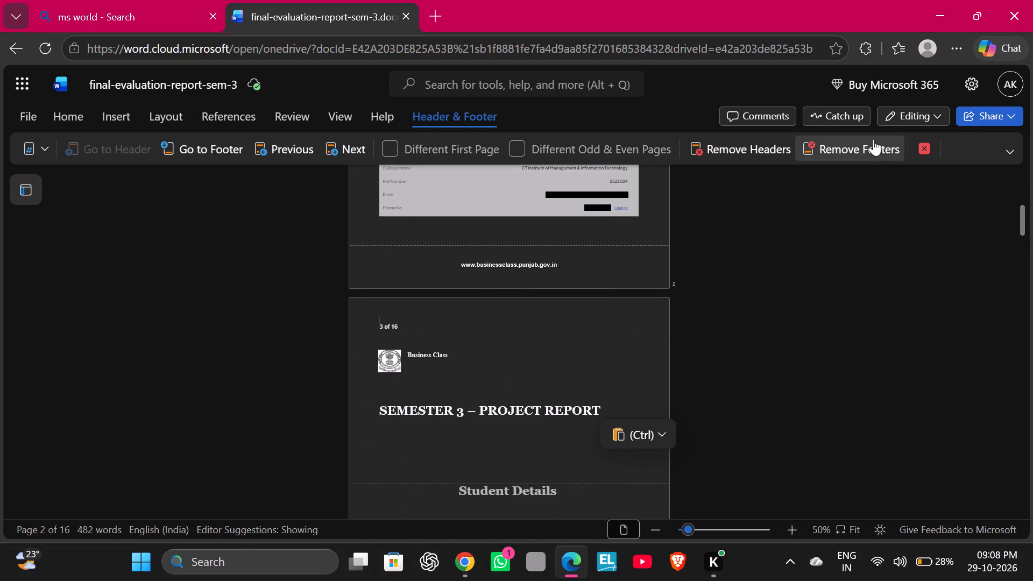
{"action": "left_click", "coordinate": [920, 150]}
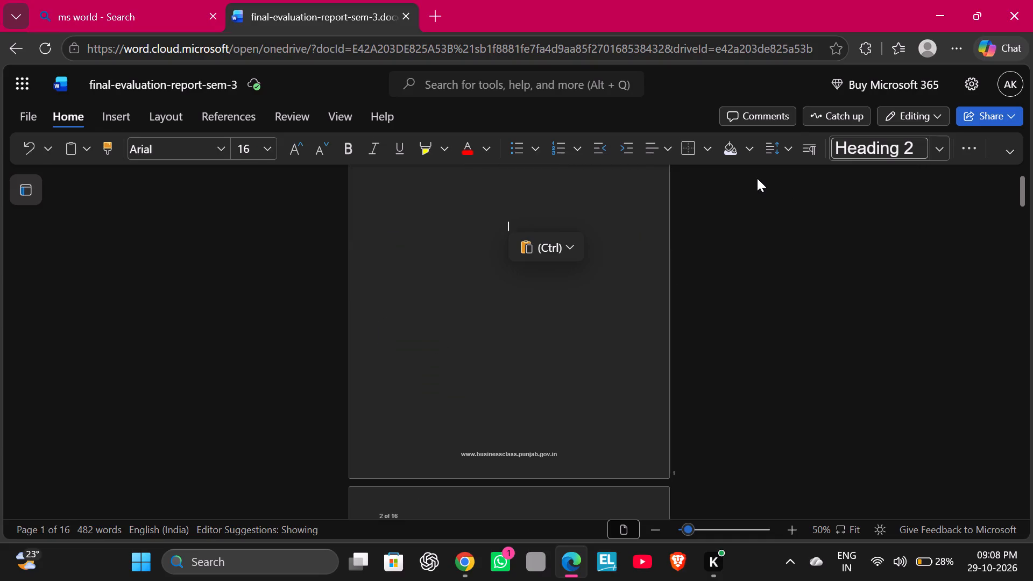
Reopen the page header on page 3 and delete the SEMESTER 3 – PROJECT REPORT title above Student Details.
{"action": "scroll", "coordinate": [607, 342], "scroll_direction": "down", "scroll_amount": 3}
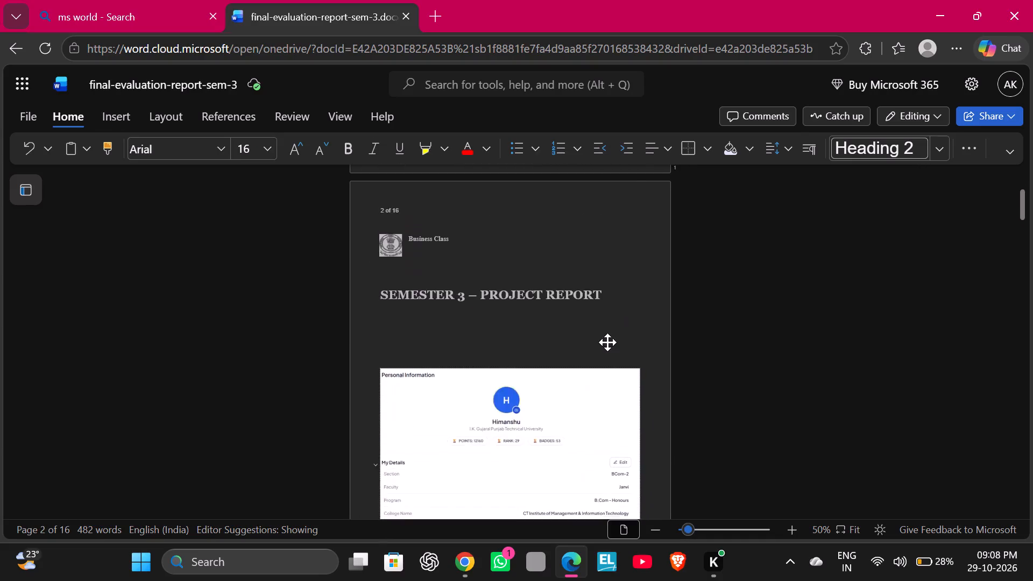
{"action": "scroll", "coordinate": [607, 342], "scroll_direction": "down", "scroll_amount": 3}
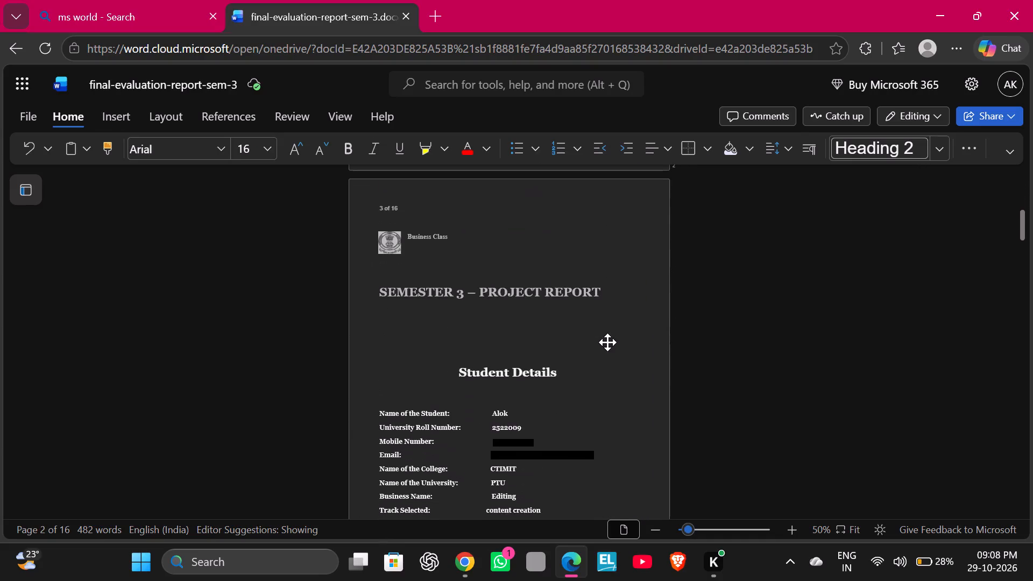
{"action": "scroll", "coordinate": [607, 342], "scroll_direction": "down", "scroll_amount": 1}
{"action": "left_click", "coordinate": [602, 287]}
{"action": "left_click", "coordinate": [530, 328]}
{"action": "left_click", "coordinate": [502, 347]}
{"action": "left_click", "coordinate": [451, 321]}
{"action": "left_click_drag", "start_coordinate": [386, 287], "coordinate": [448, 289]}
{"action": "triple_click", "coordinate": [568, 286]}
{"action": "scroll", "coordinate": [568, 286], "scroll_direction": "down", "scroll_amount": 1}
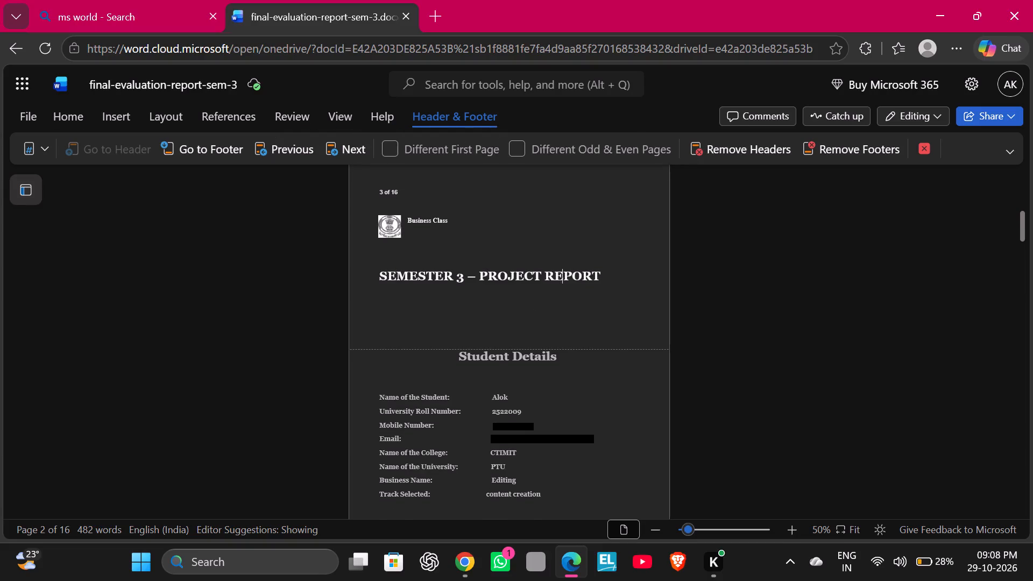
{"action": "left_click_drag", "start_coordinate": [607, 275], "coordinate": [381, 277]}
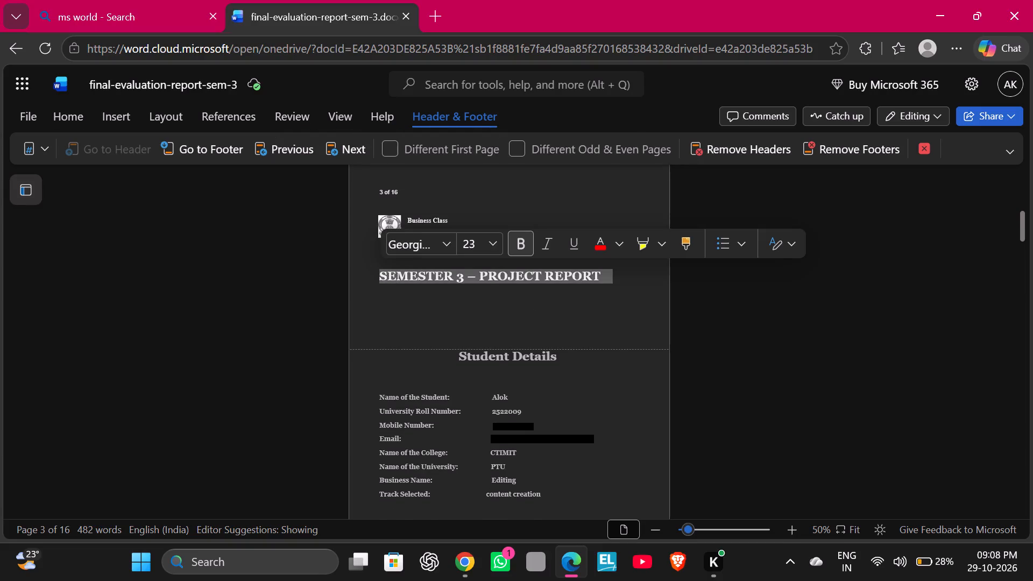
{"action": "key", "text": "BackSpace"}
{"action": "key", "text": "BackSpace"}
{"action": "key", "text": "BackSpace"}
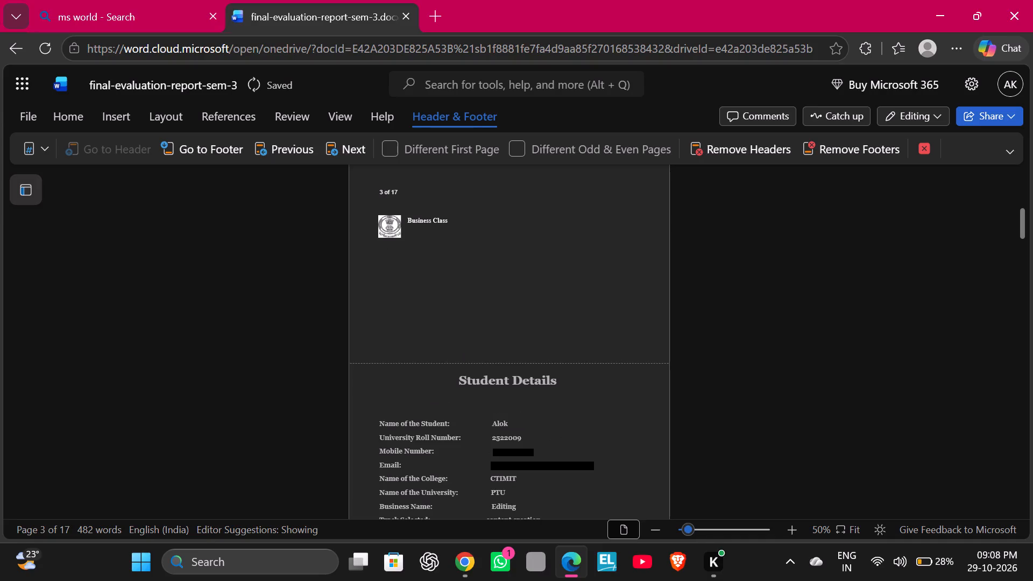
Delete blank lines below Business Class in the page header on page 3, above Student Details, and close the header.
{"action": "left_click", "coordinate": [408, 351]}
{"action": "key", "text": "BackSpace"}
{"action": "key", "text": "BackSpace"}
{"action": "key", "text": "BackSpace"}
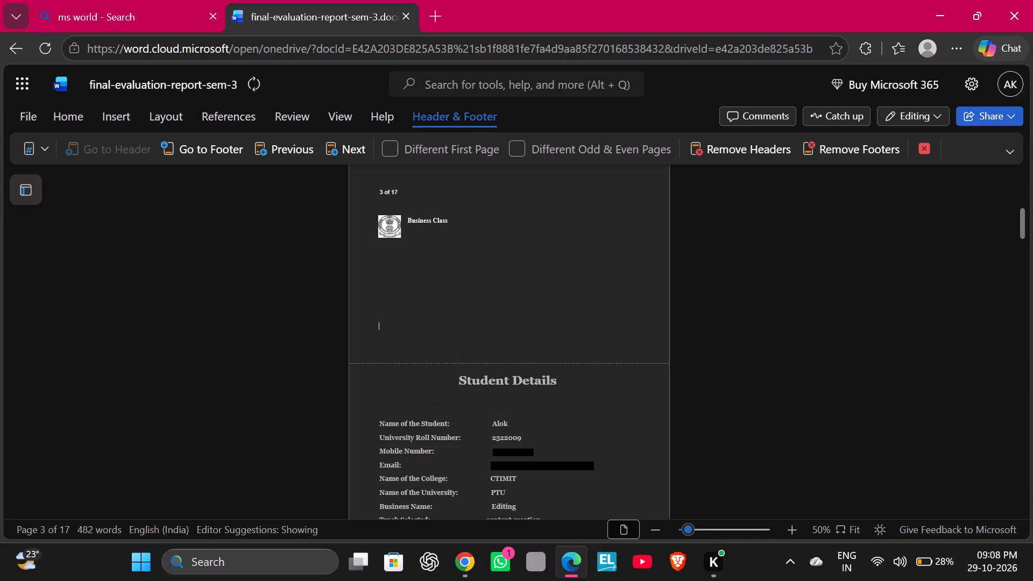
{"action": "key", "text": "BackSpace"}
{"action": "left_click", "coordinate": [411, 396]}
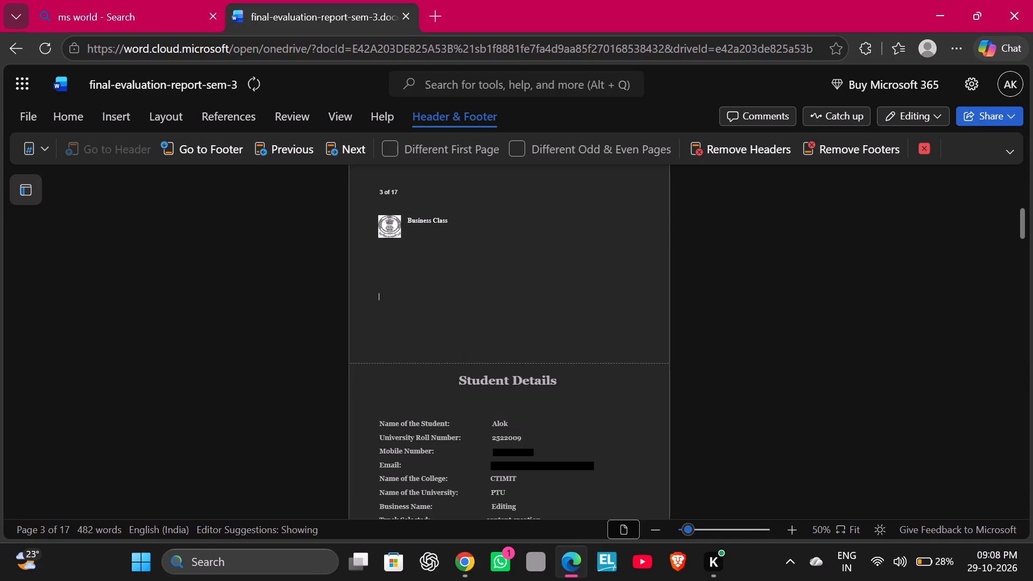
{"action": "key", "text": "BackSpace"}
{"action": "left_click", "coordinate": [411, 396]}
{"action": "left_click", "coordinate": [530, 399]}
{"action": "left_click", "coordinate": [574, 392]}
{"action": "right_click", "coordinate": [574, 392]}
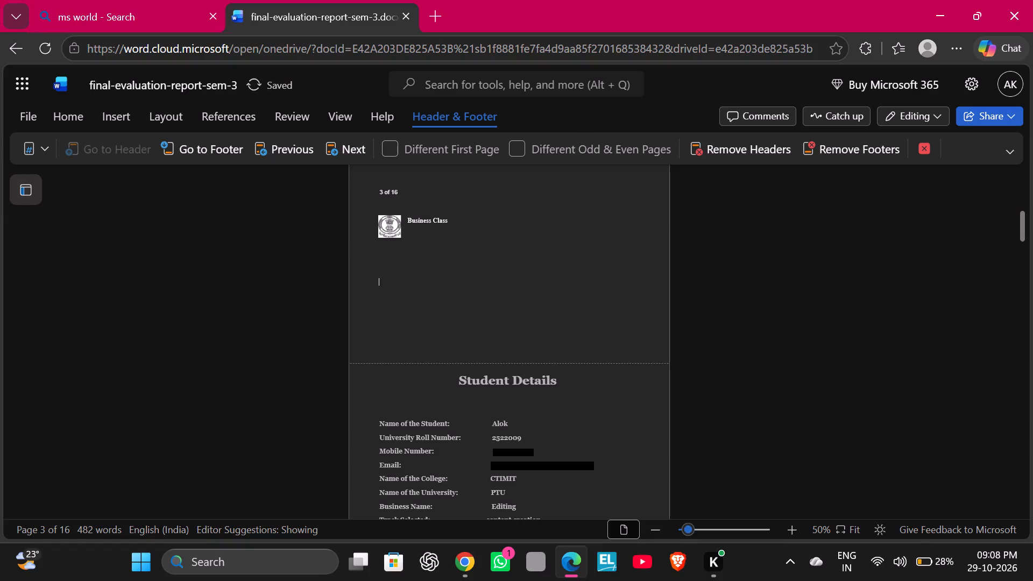
{"action": "left_click", "coordinate": [887, 166]}
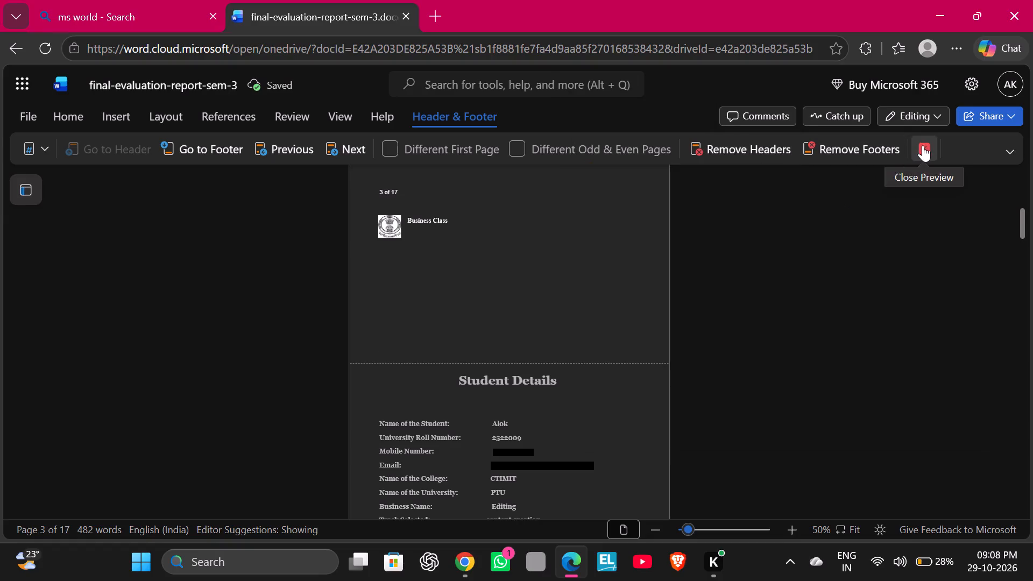
{"action": "left_click", "coordinate": [923, 145]}
Examine the blank space between the Business Class header and the Personal Information image on page 2.
{"action": "scroll", "coordinate": [606, 356], "scroll_direction": "down", "scroll_amount": 3}
{"action": "scroll", "coordinate": [606, 356], "scroll_direction": "up", "scroll_amount": 1}
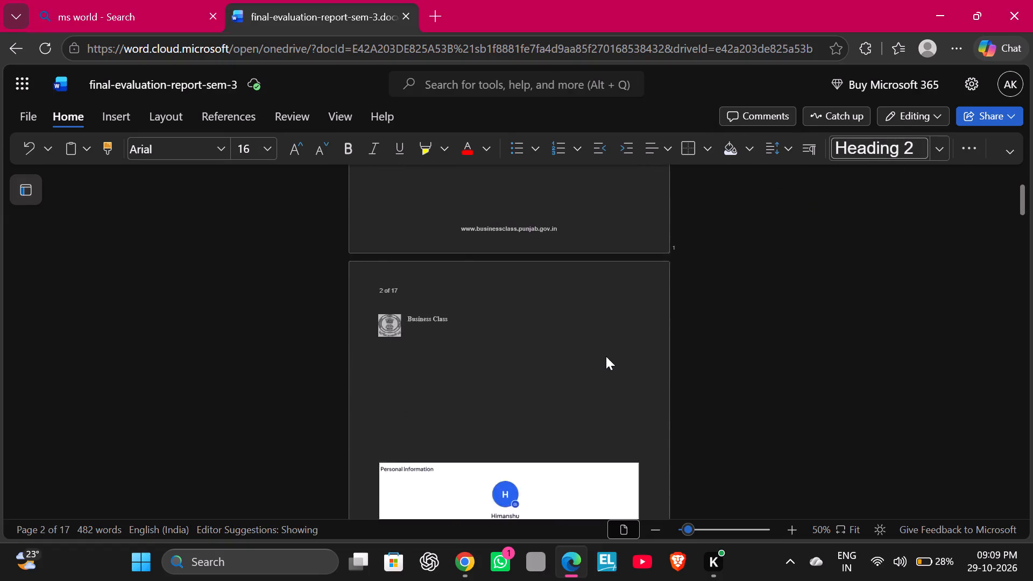
{"action": "scroll", "coordinate": [606, 356], "scroll_direction": "up", "scroll_amount": 3}
{"action": "scroll", "coordinate": [606, 356], "scroll_direction": "down", "scroll_amount": 4}
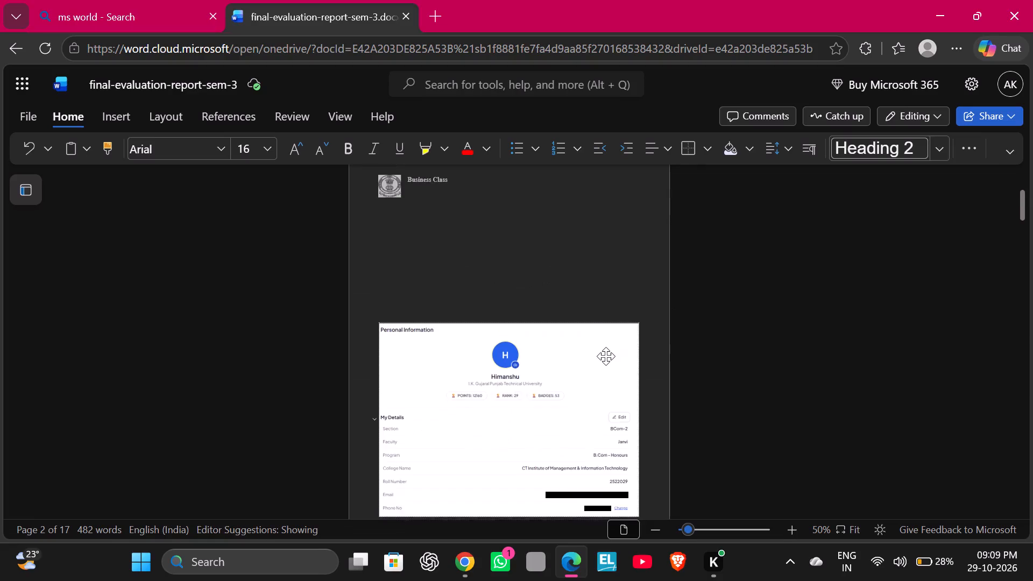
{"action": "scroll", "coordinate": [606, 356], "scroll_direction": "down", "scroll_amount": 6}
{"action": "scroll", "coordinate": [606, 356], "scroll_direction": "up", "scroll_amount": 4}
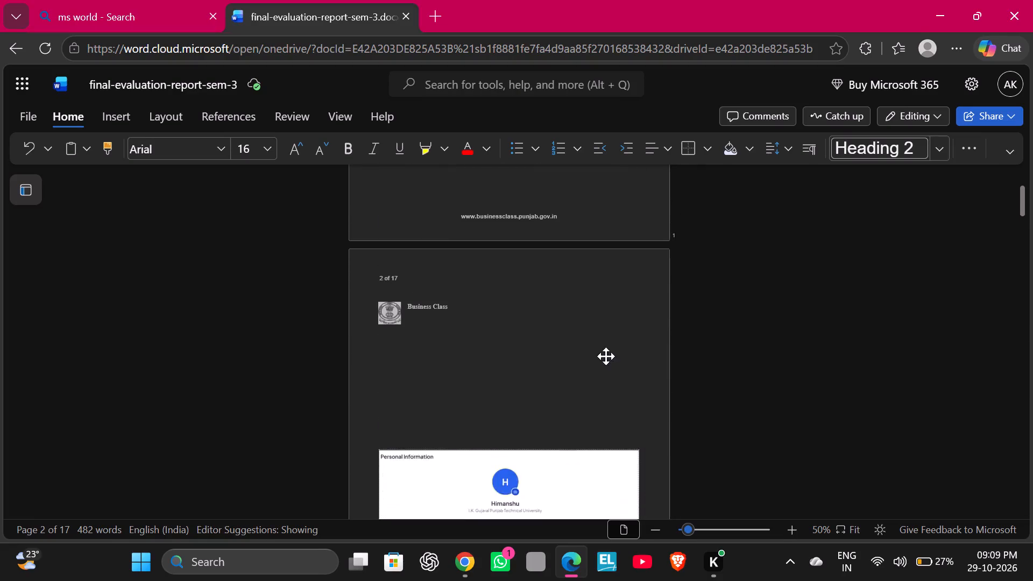
{"action": "left_click", "coordinate": [513, 345]}
{"action": "left_click", "coordinate": [510, 380]}
{"action": "left_click", "coordinate": [507, 417]}
{"action": "right_click", "coordinate": [507, 417]}
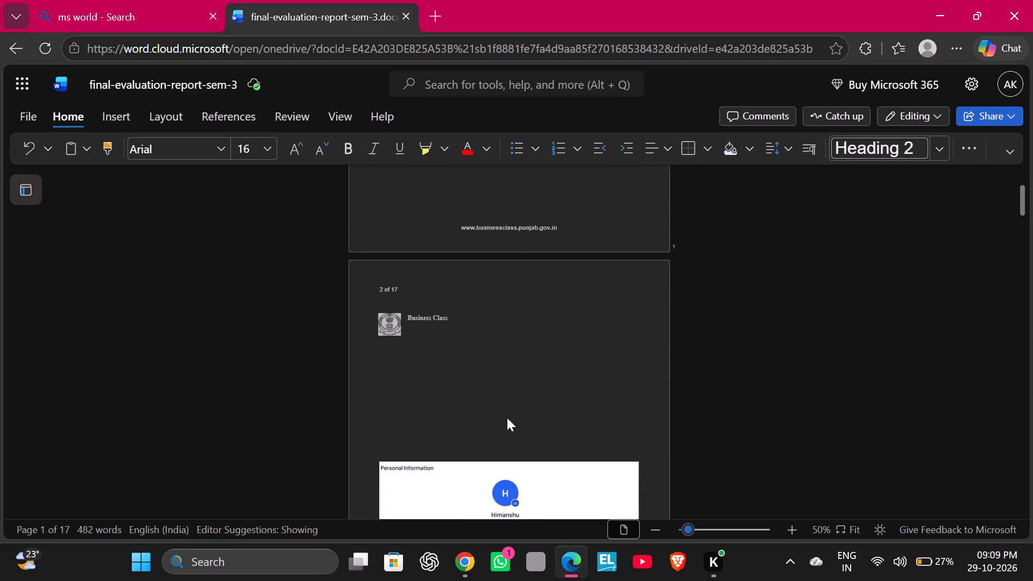
{"action": "right_click", "coordinate": [507, 417]}
{"action": "left_click", "coordinate": [496, 219]}
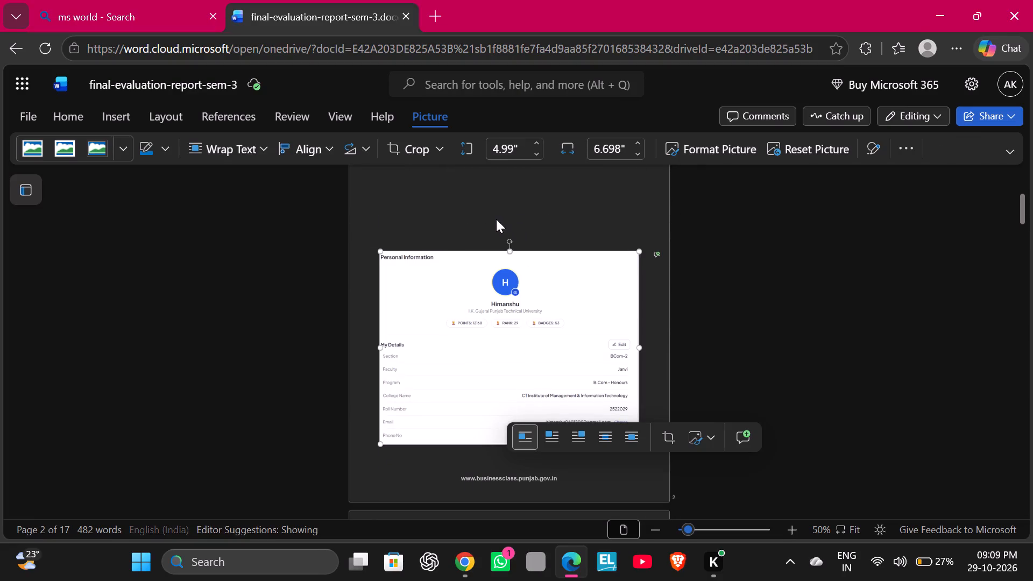
{"action": "scroll", "coordinate": [496, 219], "scroll_direction": "up", "scroll_amount": 1}
Go back to the recent documents list and reopen final-evaluation-report-sem-3.
{"action": "left_click", "coordinate": [13, 51]}
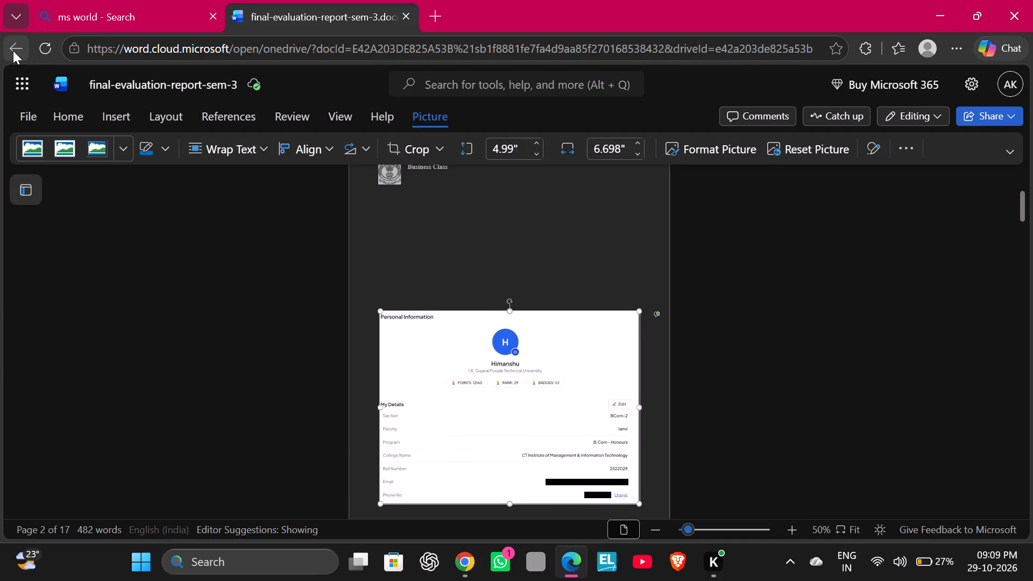
{"action": "scroll", "coordinate": [168, 218], "scroll_direction": "up", "scroll_amount": 1}
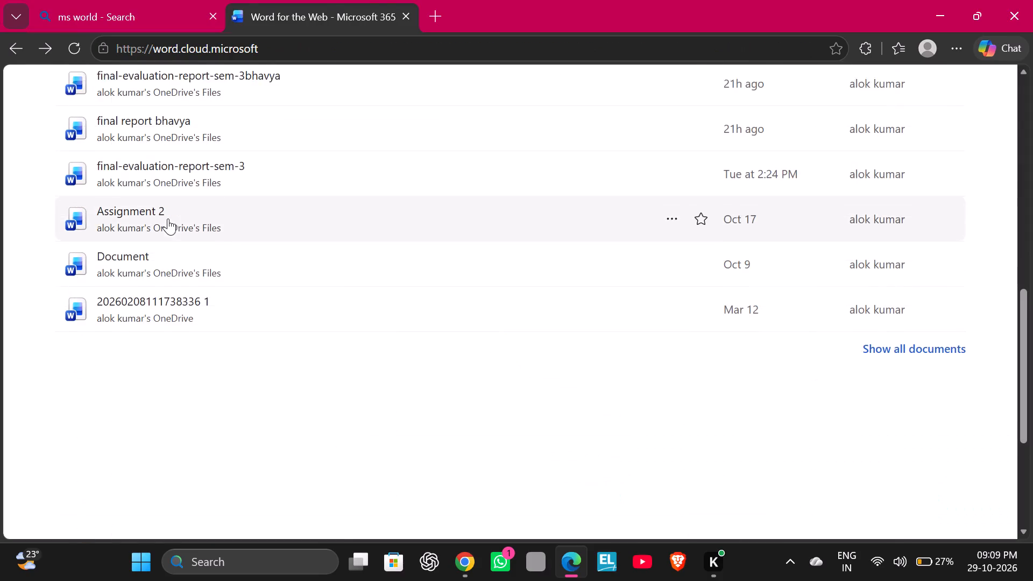
{"action": "scroll", "coordinate": [168, 218], "scroll_direction": "up", "scroll_amount": 3}
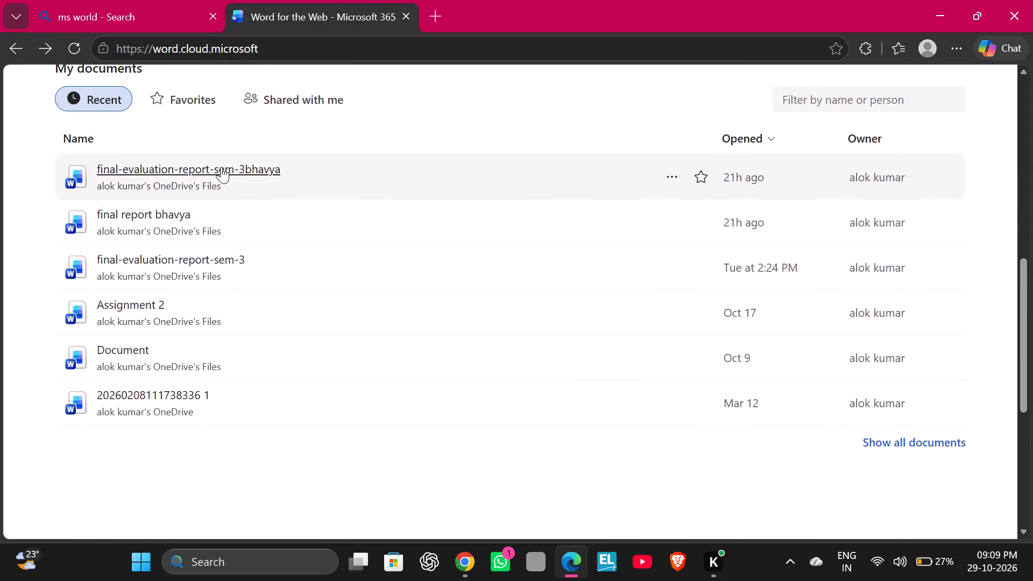
{"action": "left_click", "coordinate": [203, 256]}
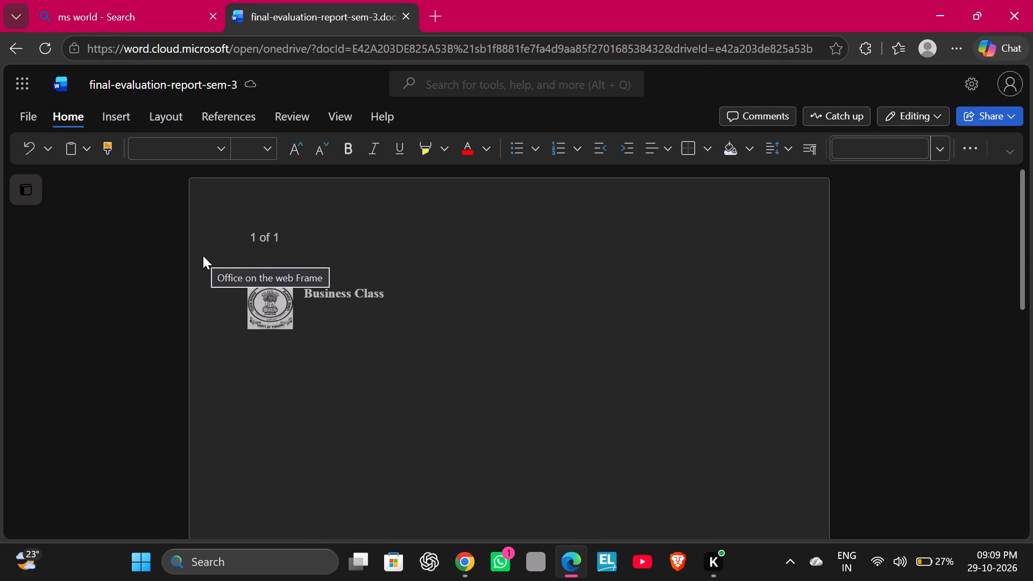
Check the first pages of the reopened report, from the page 1 header to the Personal Information image.
{"action": "scroll", "coordinate": [334, 301], "scroll_direction": "up", "scroll_amount": 2}
{"action": "scroll", "coordinate": [334, 301], "scroll_direction": "down", "scroll_amount": 2}
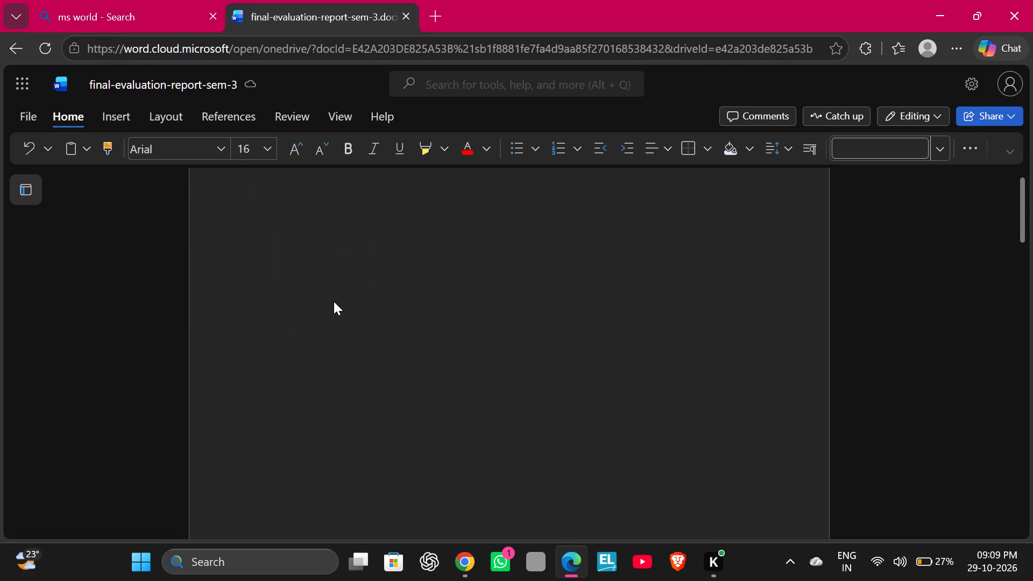
{"action": "scroll", "coordinate": [334, 301], "scroll_direction": "down", "scroll_amount": 2}
{"action": "scroll", "coordinate": [334, 301], "scroll_direction": "up", "scroll_amount": 4}
{"action": "scroll", "coordinate": [334, 301], "scroll_direction": "down", "scroll_amount": 2}
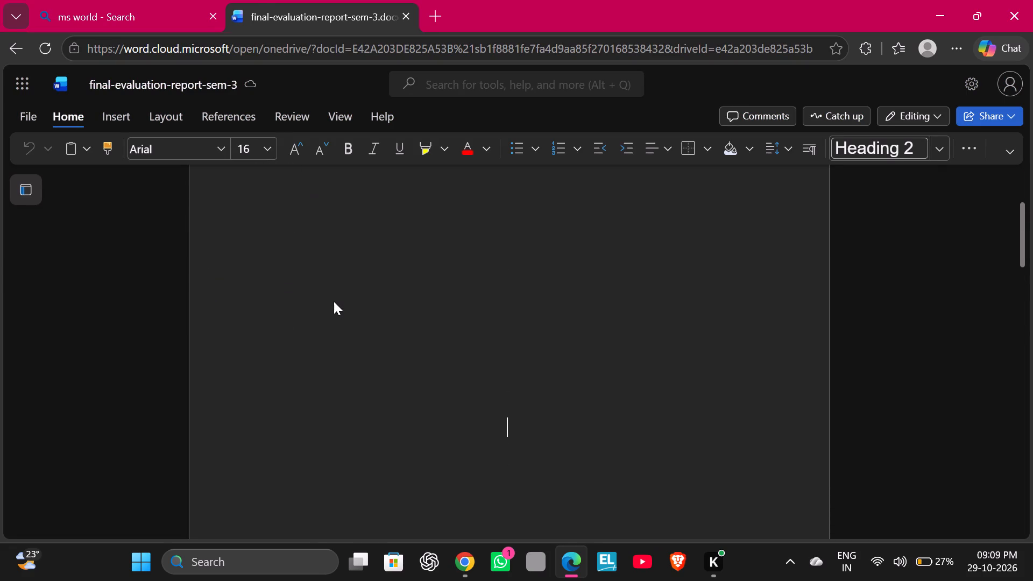
{"action": "scroll", "coordinate": [334, 301], "scroll_direction": "down", "scroll_amount": 4}
{"action": "scroll", "coordinate": [334, 301], "scroll_direction": "up", "scroll_amount": 1}
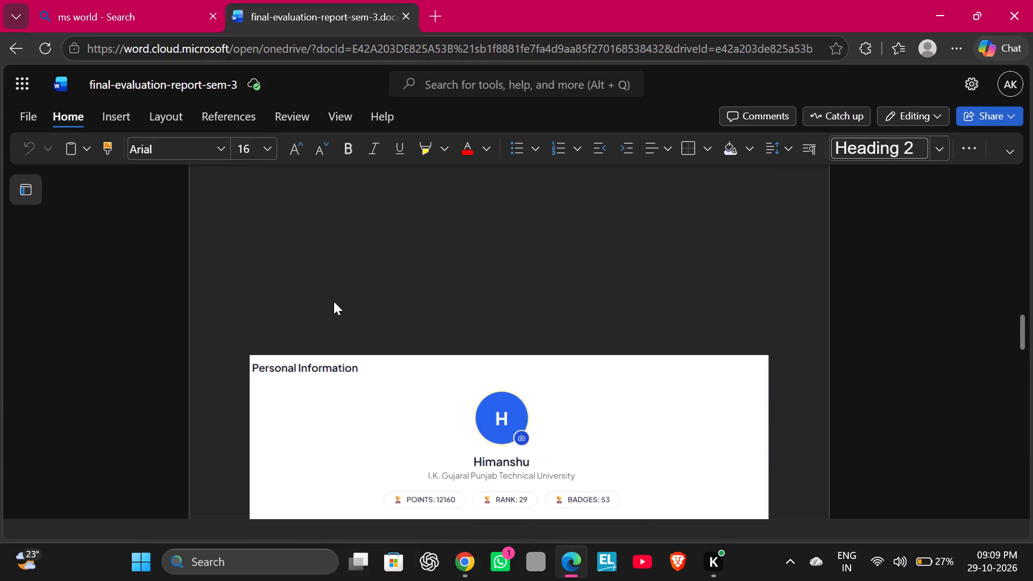
{"action": "scroll", "coordinate": [334, 301], "scroll_direction": "up", "scroll_amount": 4}
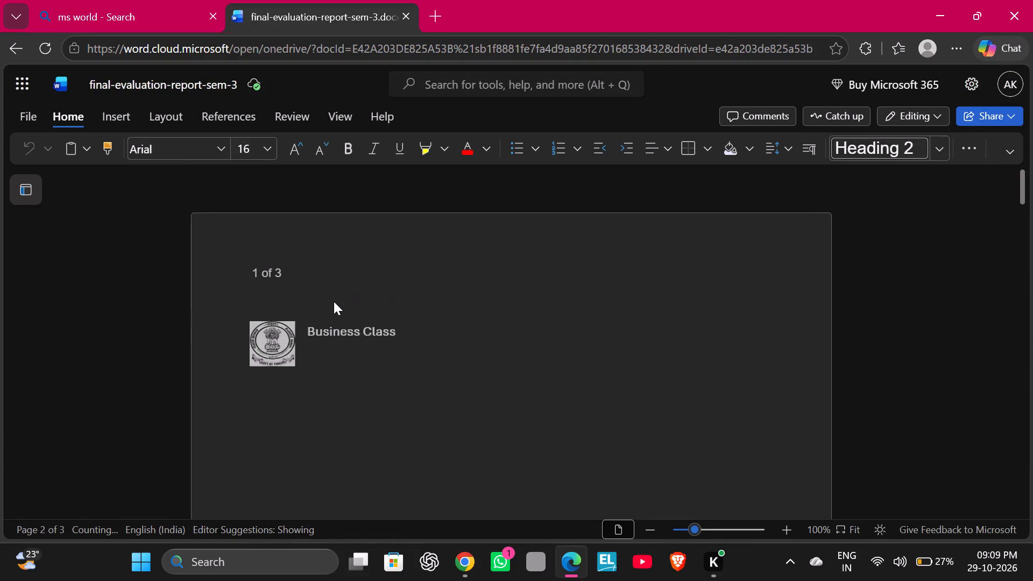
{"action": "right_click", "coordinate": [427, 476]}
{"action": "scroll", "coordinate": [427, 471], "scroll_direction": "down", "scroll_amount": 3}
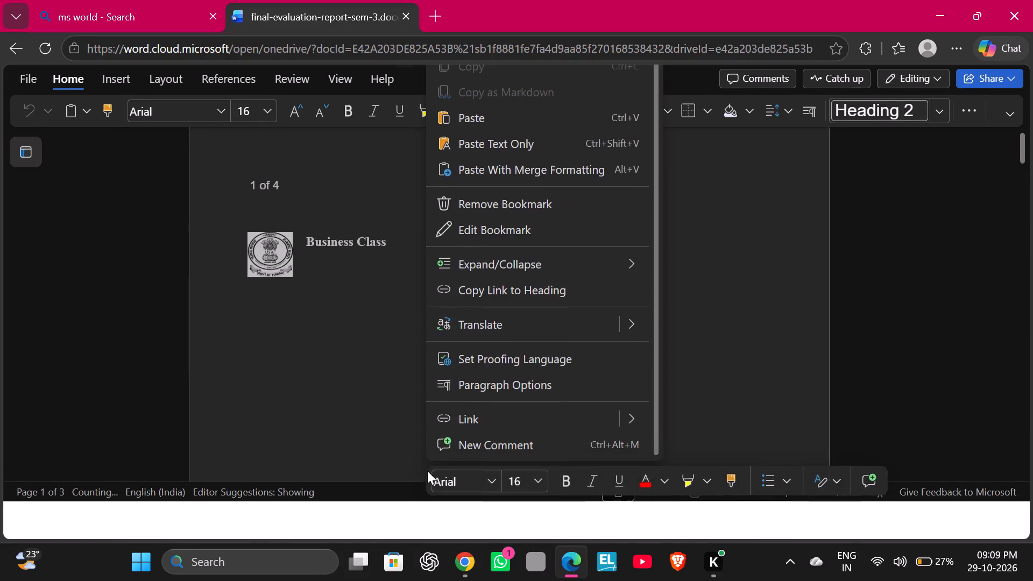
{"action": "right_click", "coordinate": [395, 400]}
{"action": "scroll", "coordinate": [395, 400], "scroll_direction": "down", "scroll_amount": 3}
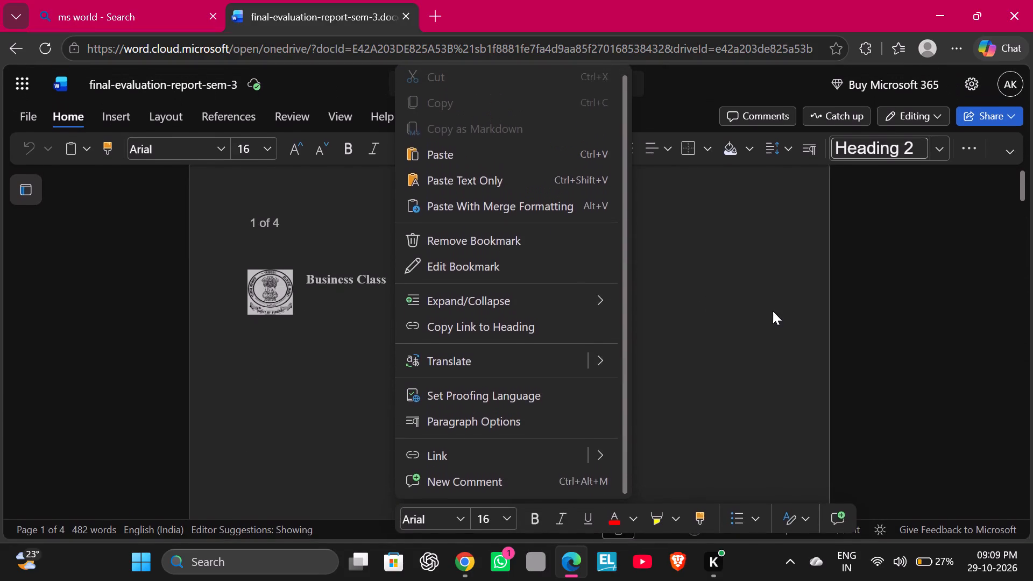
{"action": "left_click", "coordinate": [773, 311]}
Look through the whole report from page 1 to the last page, checking the layout of each section.
{"action": "scroll", "coordinate": [773, 311], "scroll_direction": "down", "scroll_amount": 5}
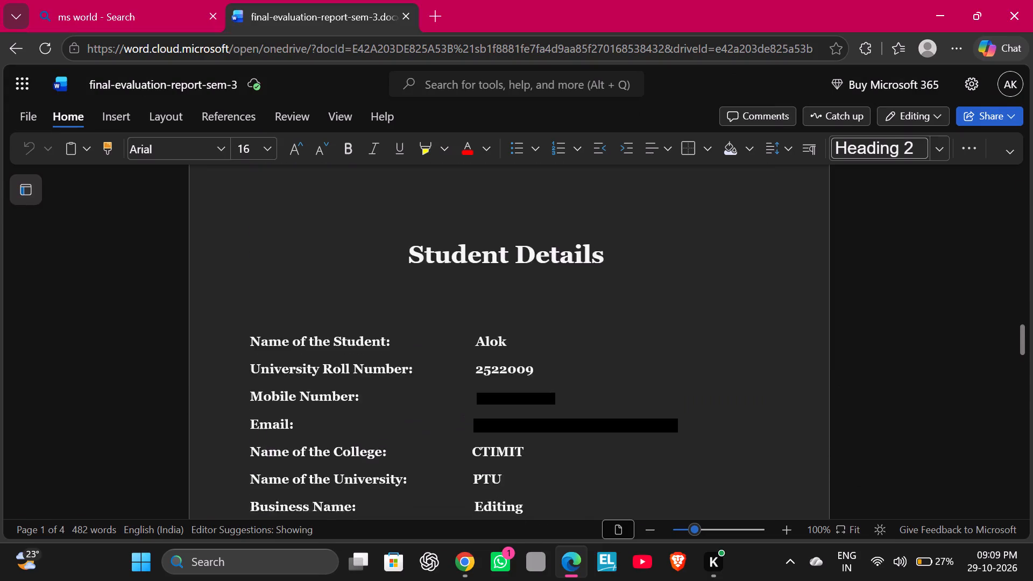
{"action": "scroll", "coordinate": [773, 311], "scroll_direction": "down", "scroll_amount": 8}
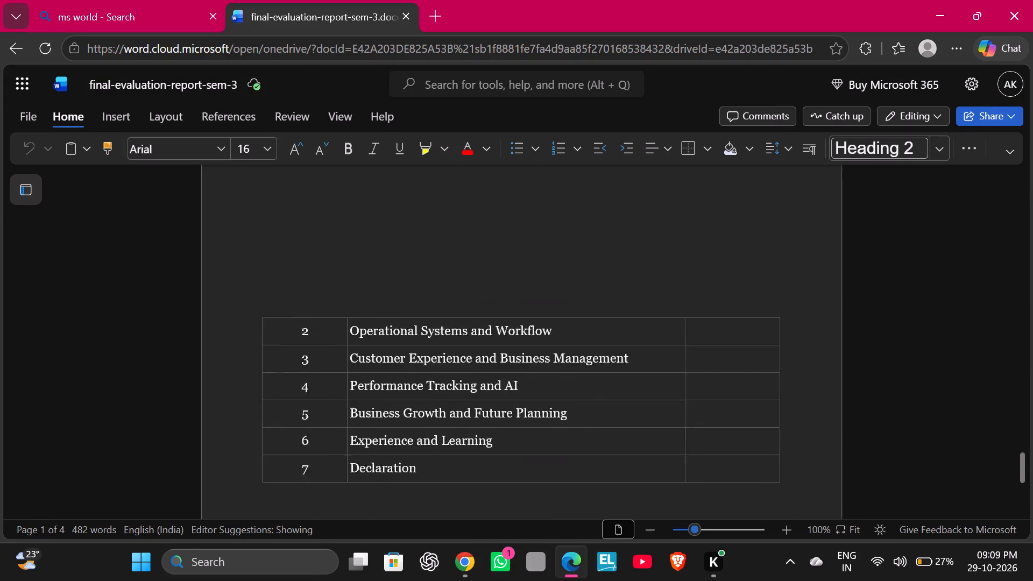
{"action": "scroll", "coordinate": [773, 311], "scroll_direction": "down", "scroll_amount": 8}
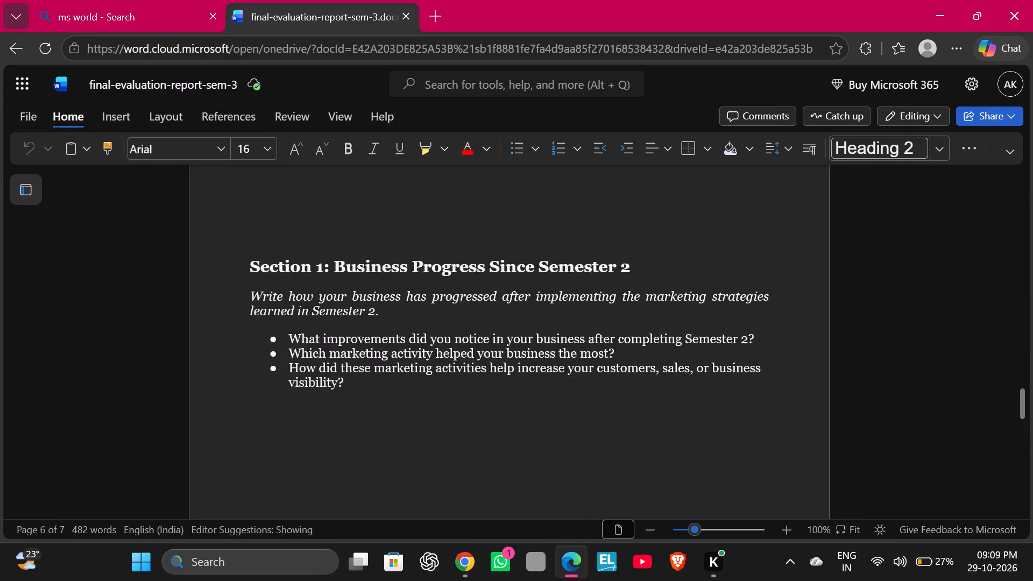
{"action": "scroll", "coordinate": [773, 311], "scroll_direction": "down", "scroll_amount": 8}
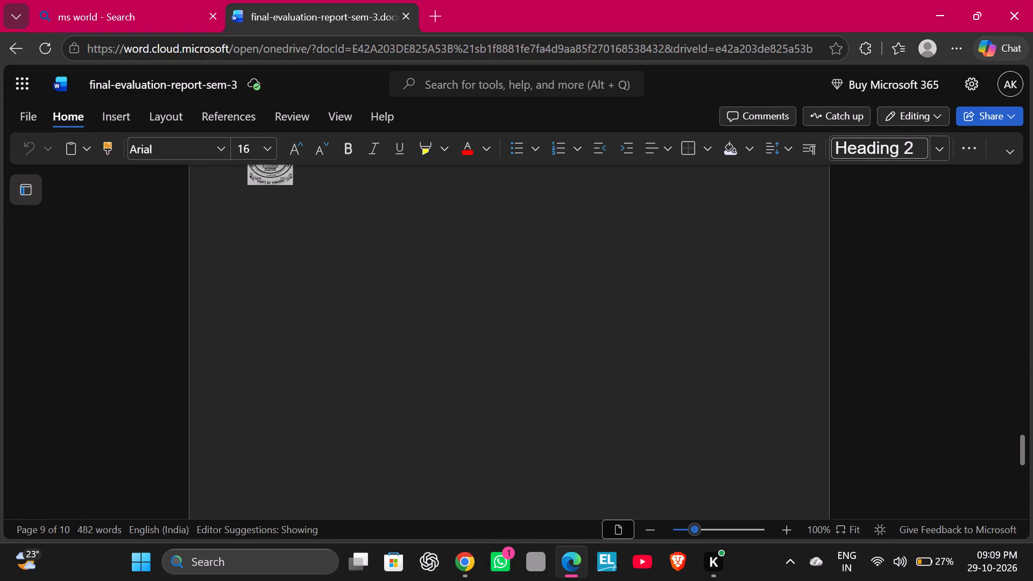
{"action": "scroll", "coordinate": [773, 311], "scroll_direction": "down", "scroll_amount": 5}
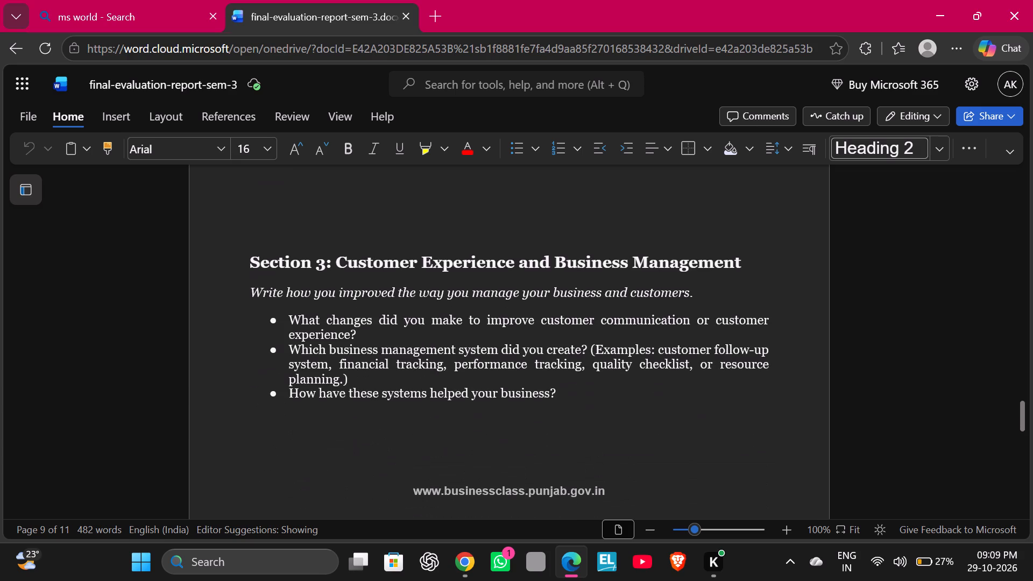
{"action": "scroll", "coordinate": [773, 311], "scroll_direction": "down", "scroll_amount": 8}
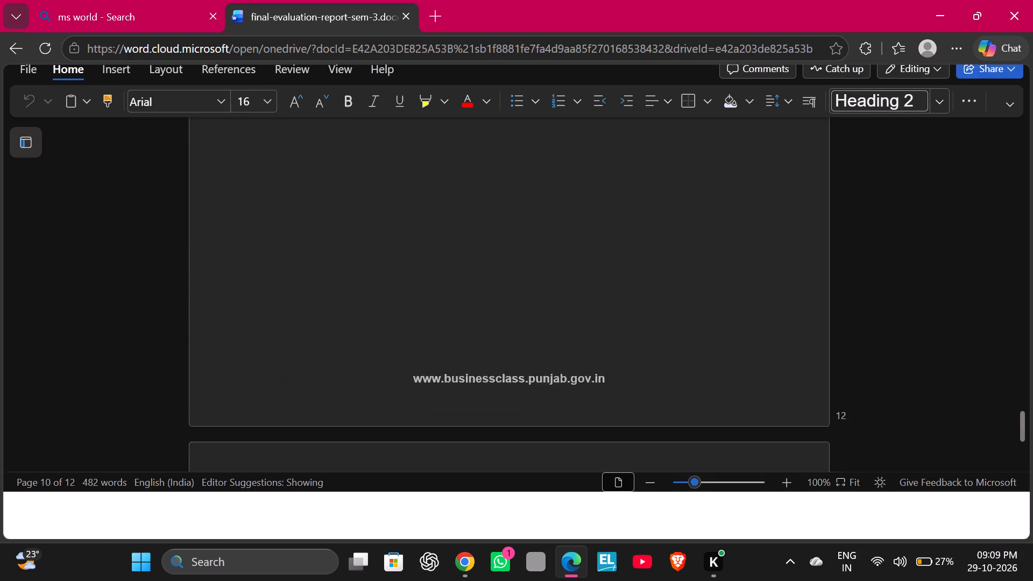
{"action": "scroll", "coordinate": [773, 311], "scroll_direction": "down", "scroll_amount": 8}
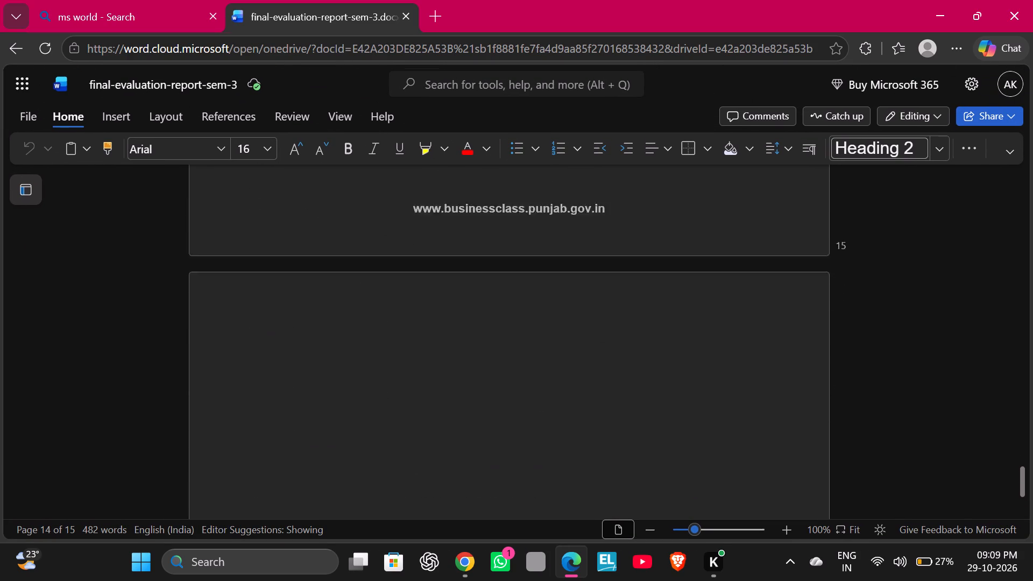
{"action": "scroll", "coordinate": [773, 311], "scroll_direction": "down", "scroll_amount": 5}
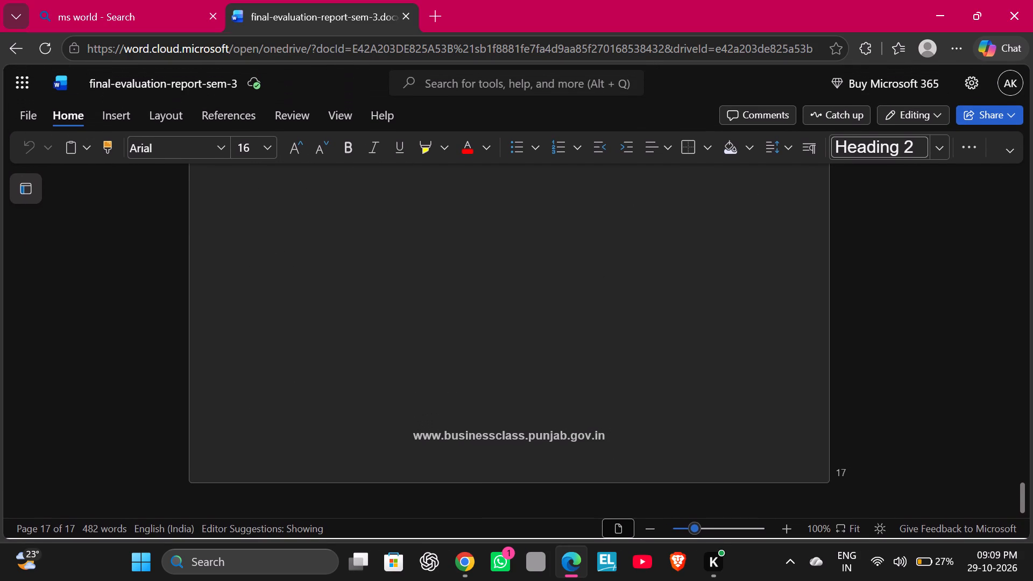
Delete the blank lines above the Declaration heading on page 16.
{"action": "scroll", "coordinate": [773, 311], "scroll_direction": "up", "scroll_amount": 9}
{"action": "scroll", "coordinate": [773, 311], "scroll_direction": "down", "scroll_amount": 3}
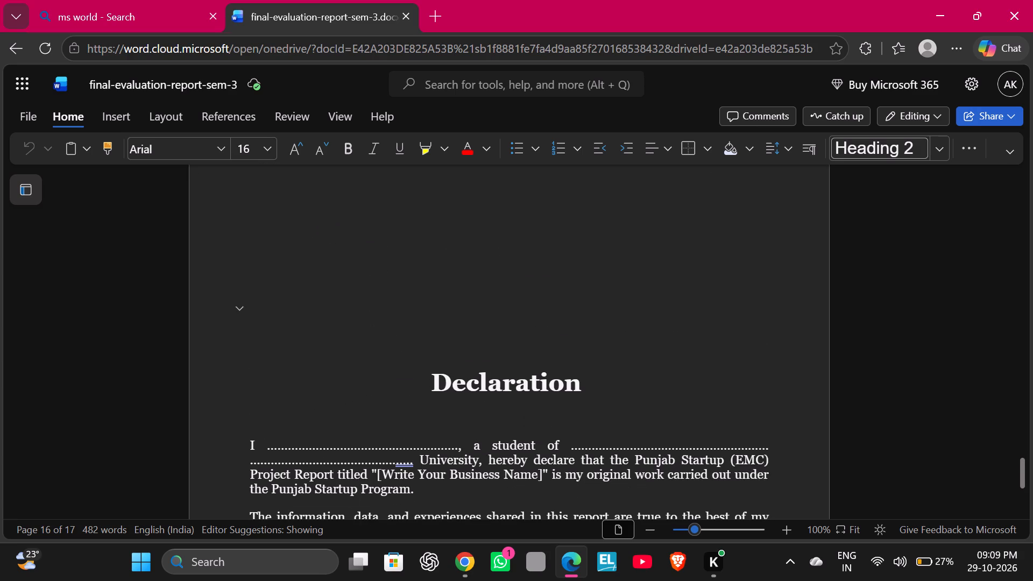
{"action": "left_click", "coordinate": [556, 311]}
{"action": "key", "text": "BackSpace"}
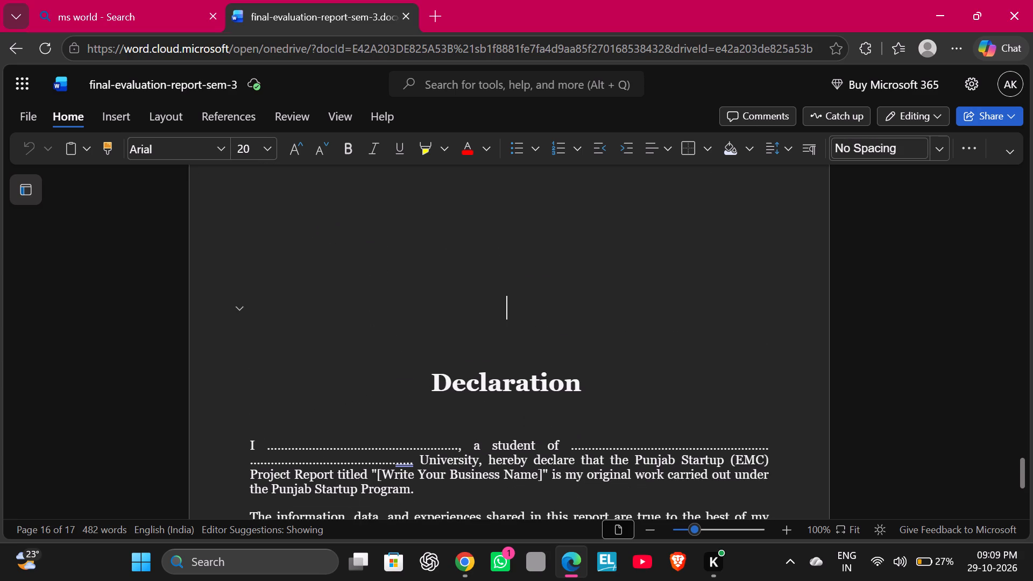
{"action": "key", "text": "BackSpace"}
{"action": "key", "text": "BackSpace"}
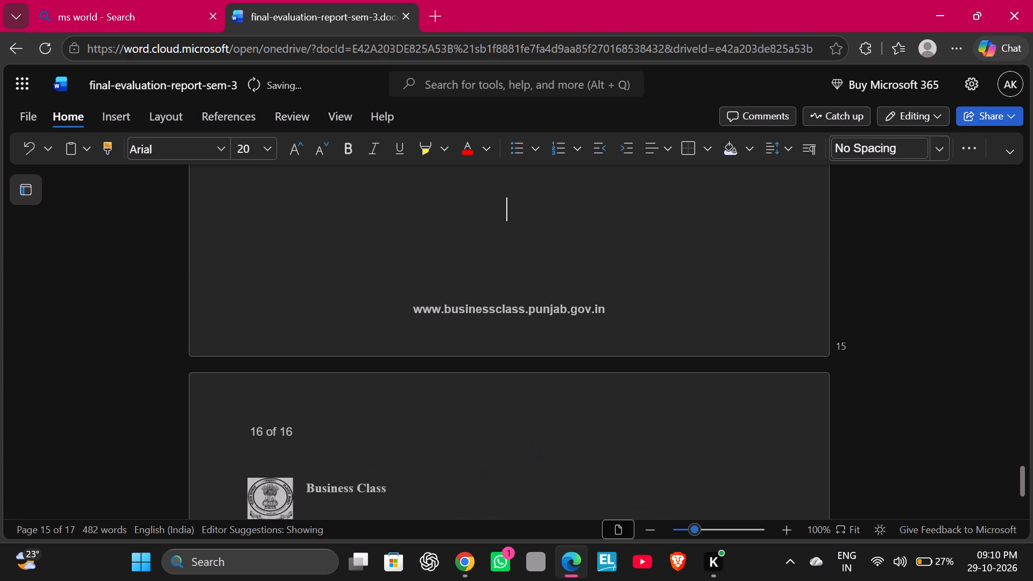
Look back through the report to its first two pages, checking the page layout and blank space.
{"action": "scroll", "coordinate": [547, 317], "scroll_direction": "up", "scroll_amount": 7}
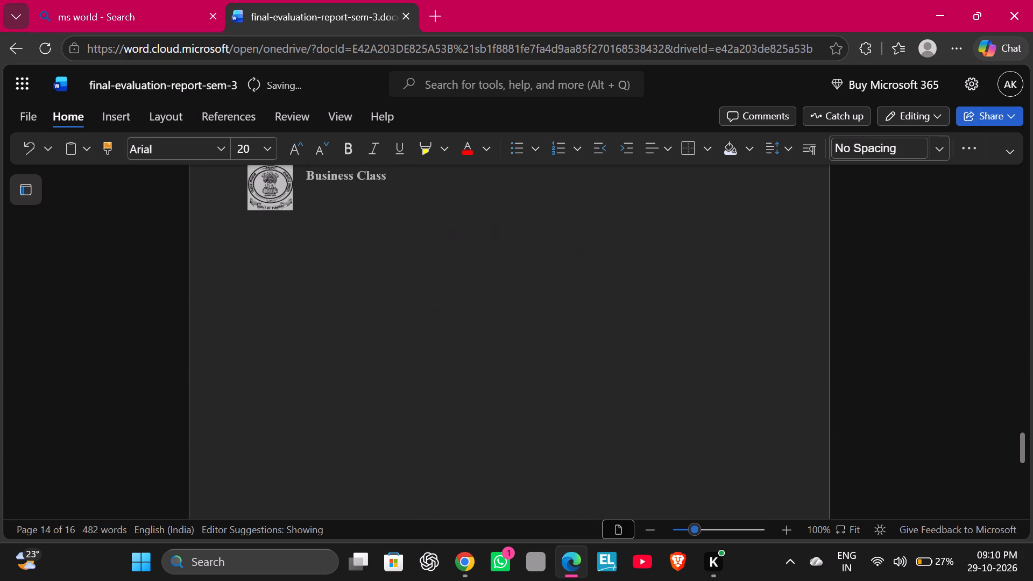
{"action": "scroll", "coordinate": [547, 317], "scroll_direction": "up", "scroll_amount": 14}
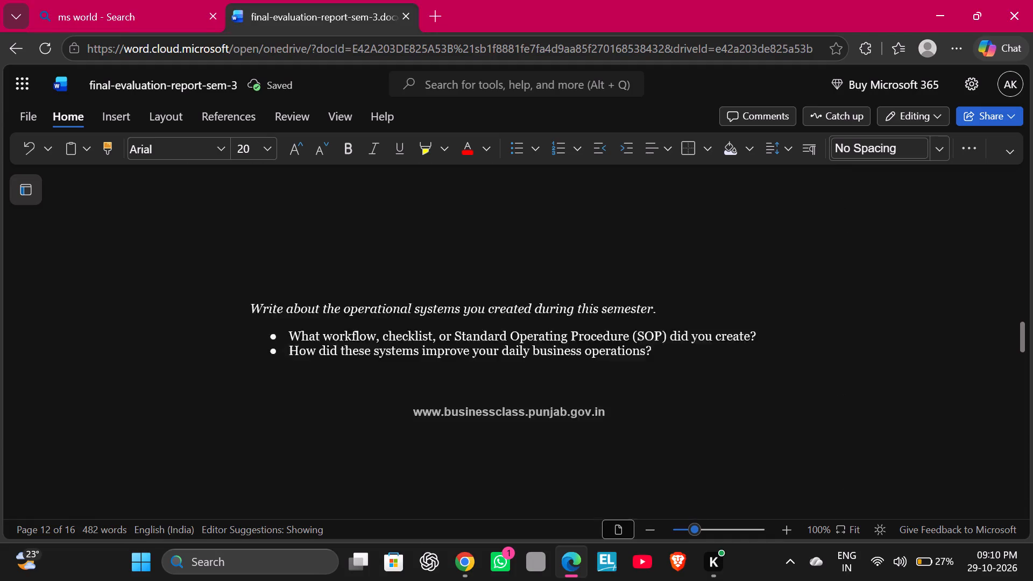
{"action": "scroll", "coordinate": [547, 317], "scroll_direction": "up", "scroll_amount": 8}
{"action": "scroll", "coordinate": [547, 317], "scroll_direction": "down", "scroll_amount": 2}
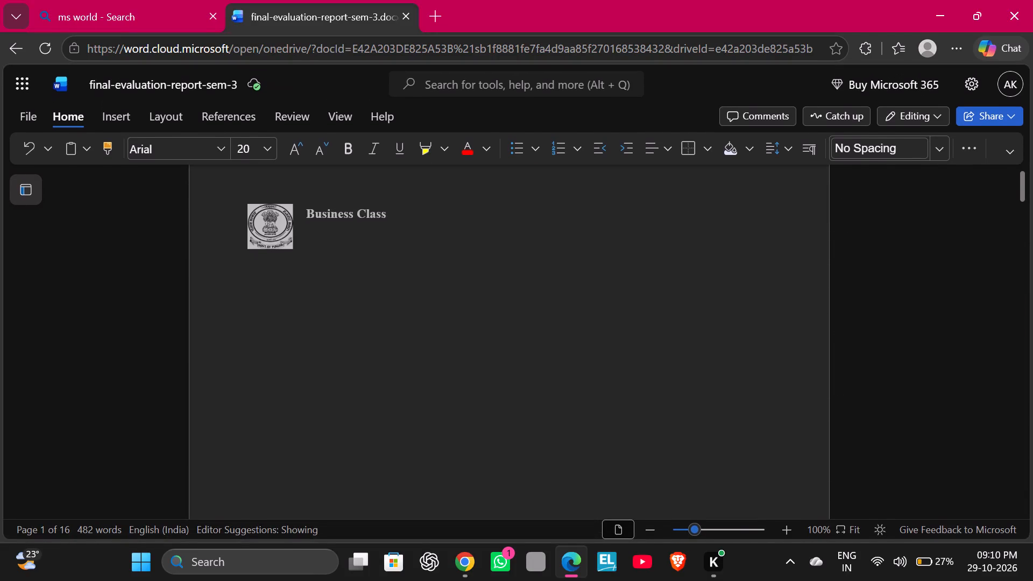
{"action": "scroll", "coordinate": [547, 317], "scroll_direction": "down", "scroll_amount": 6}
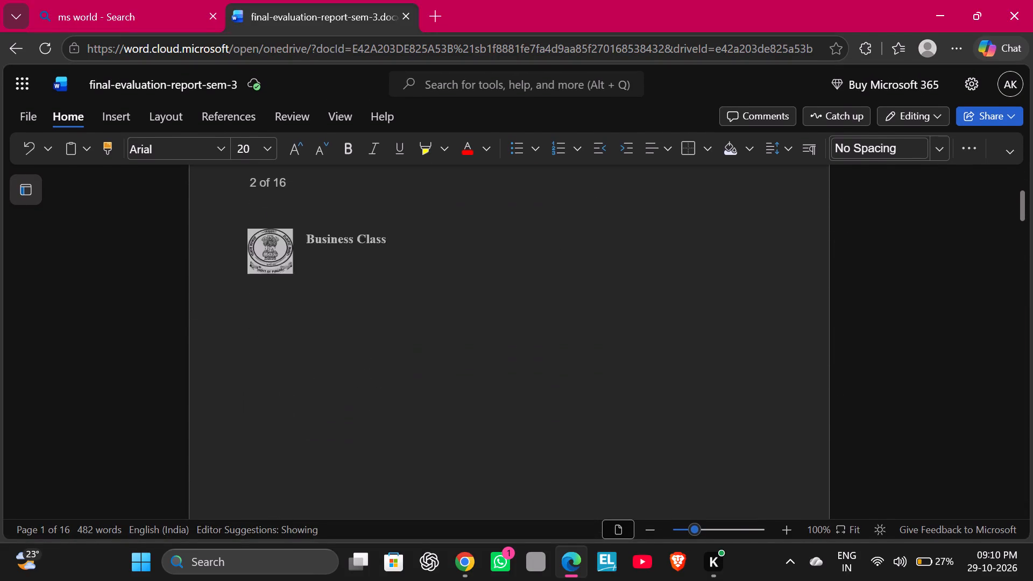
Return to the Word start page and upload final-evaluation-report-sem-3 from the Downloads folder as a fresh copy.
{"action": "scroll", "coordinate": [547, 317], "scroll_direction": "down", "scroll_amount": 2}
{"action": "scroll", "coordinate": [547, 317], "scroll_direction": "up", "scroll_amount": 1}
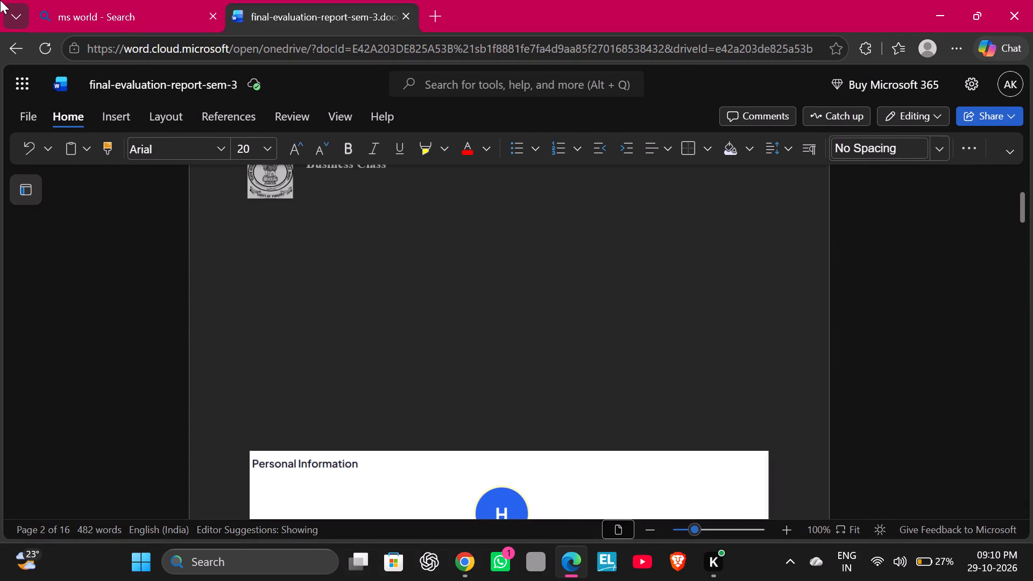
{"action": "left_click", "coordinate": [20, 58]}
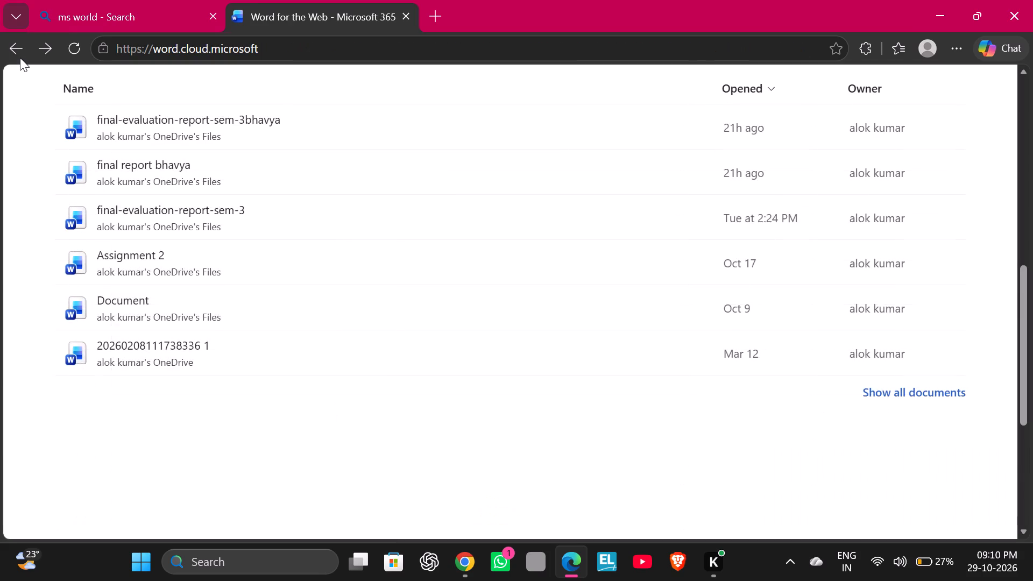
{"action": "scroll", "coordinate": [117, 160], "scroll_direction": "up", "scroll_amount": 2}
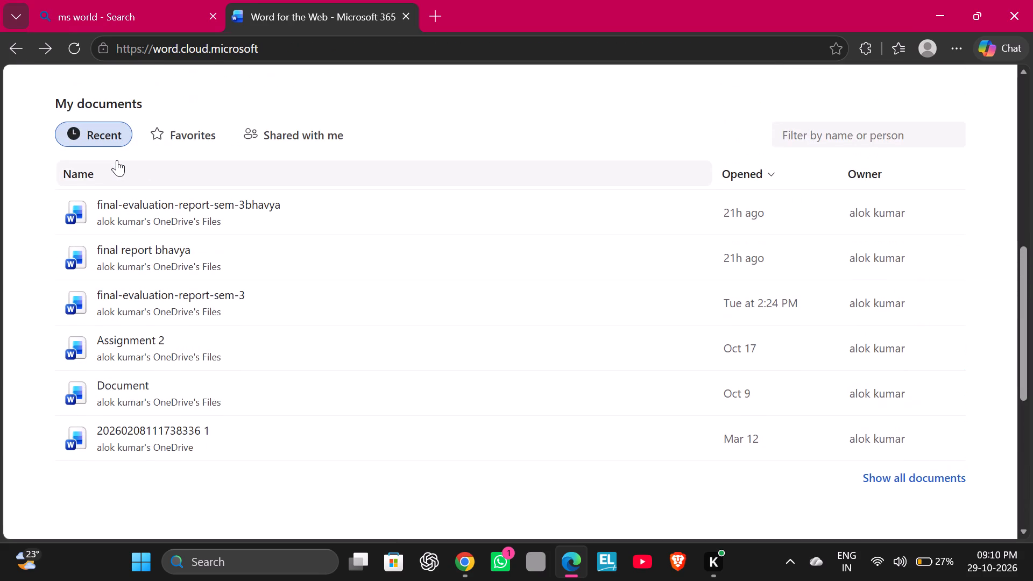
{"action": "scroll", "coordinate": [130, 149], "scroll_direction": "up", "scroll_amount": 1}
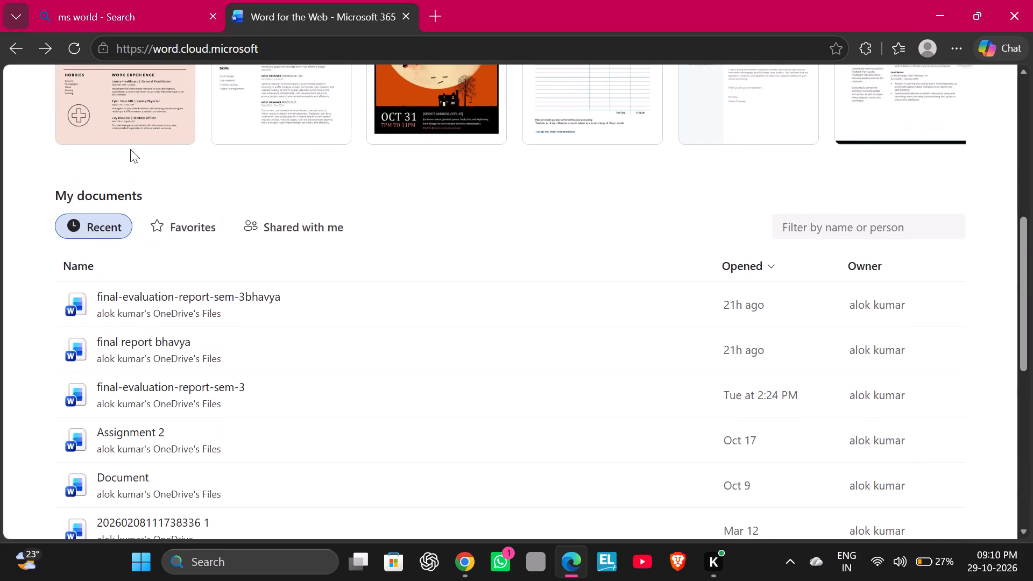
{"action": "scroll", "coordinate": [146, 135], "scroll_direction": "up", "scroll_amount": 3}
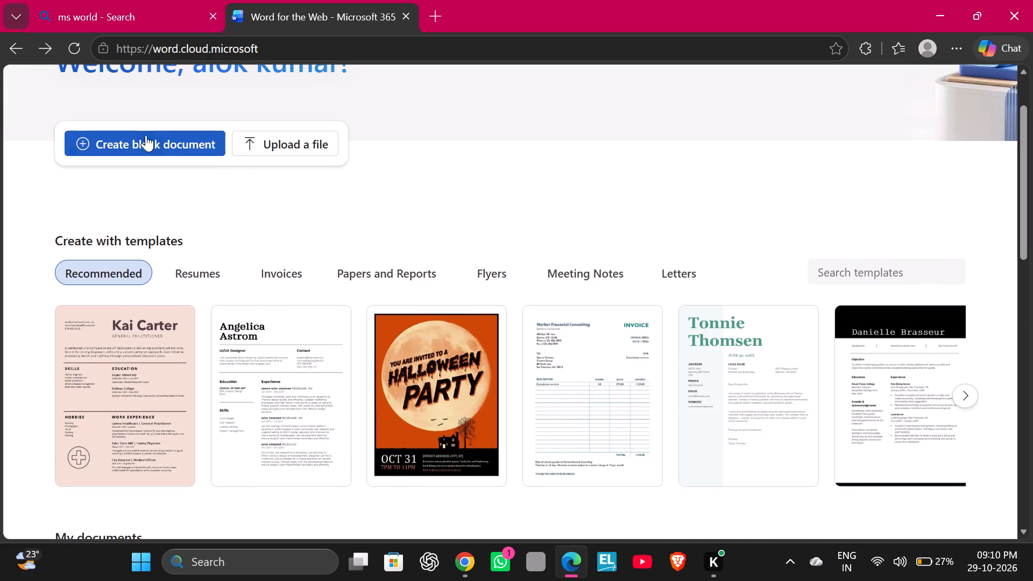
{"action": "left_click", "coordinate": [271, 147]}
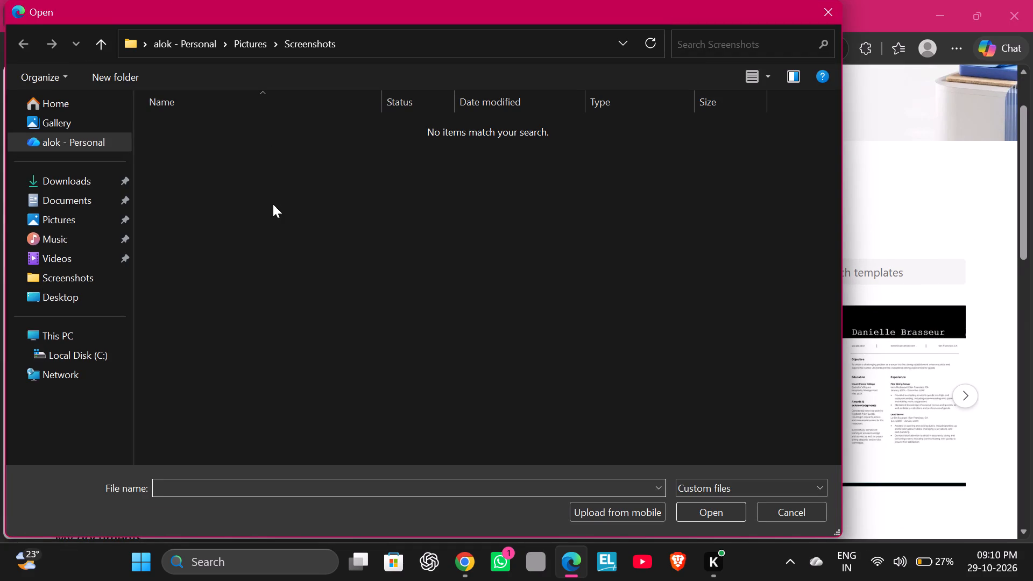
{"action": "left_click", "coordinate": [95, 179]}
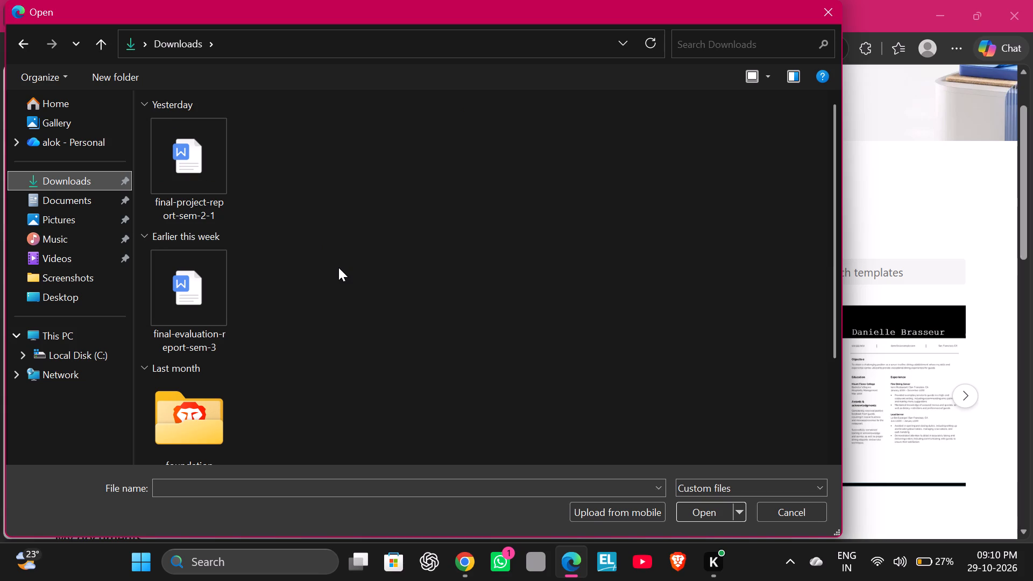
{"action": "scroll", "coordinate": [282, 280], "scroll_direction": "down", "scroll_amount": 1}
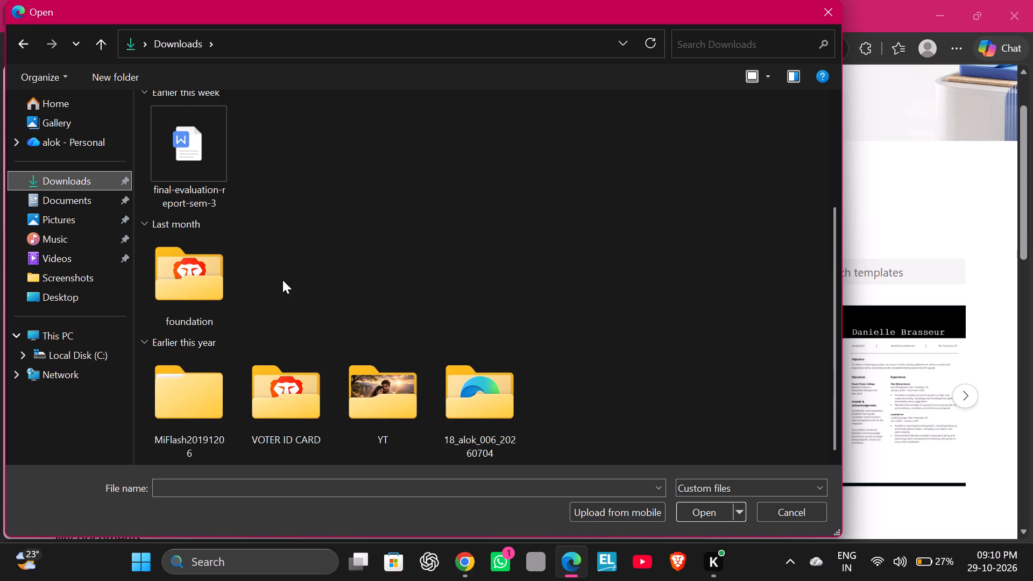
{"action": "scroll", "coordinate": [282, 280], "scroll_direction": "down", "scroll_amount": 1}
{"action": "double_click", "coordinate": [211, 168]}
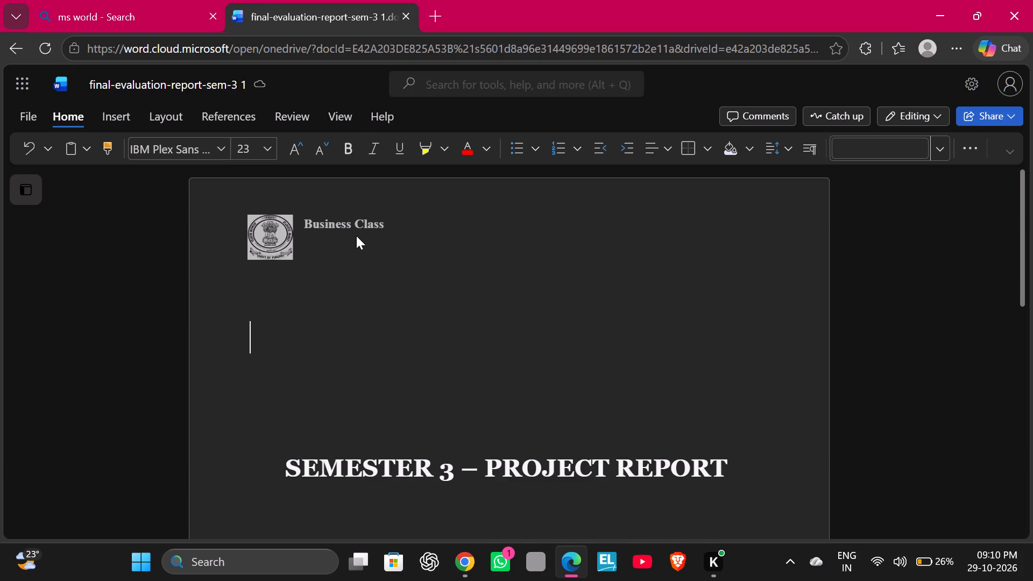
Delete blank space above the SEMESTER 3 – PROJECT REPORT title on page 1 of the uploaded copy.
{"action": "scroll", "coordinate": [357, 371], "scroll_direction": "down", "scroll_amount": 3}
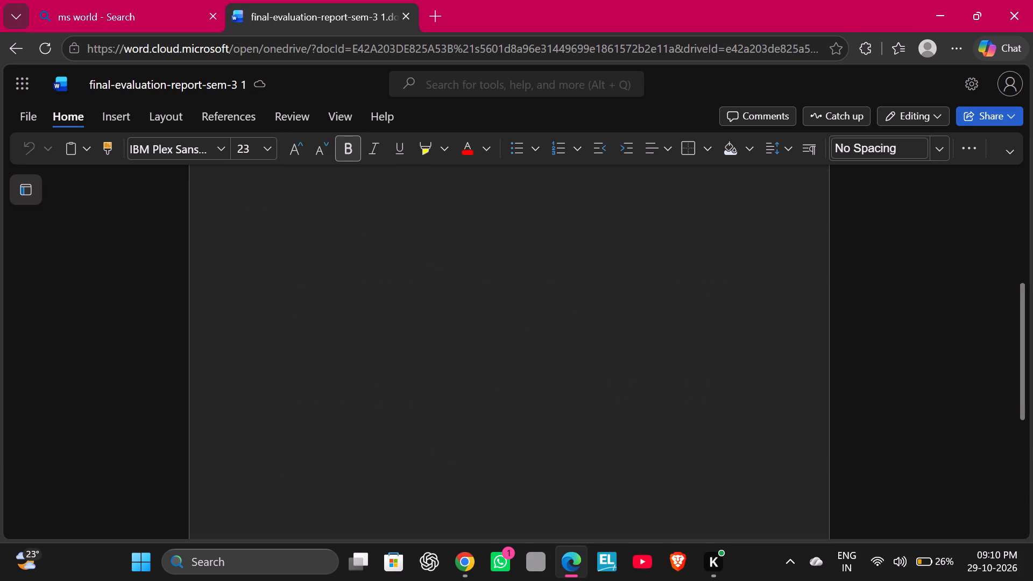
{"action": "scroll", "coordinate": [357, 371], "scroll_direction": "down", "scroll_amount": 4}
{"action": "scroll", "coordinate": [357, 371], "scroll_direction": "up", "scroll_amount": 2}
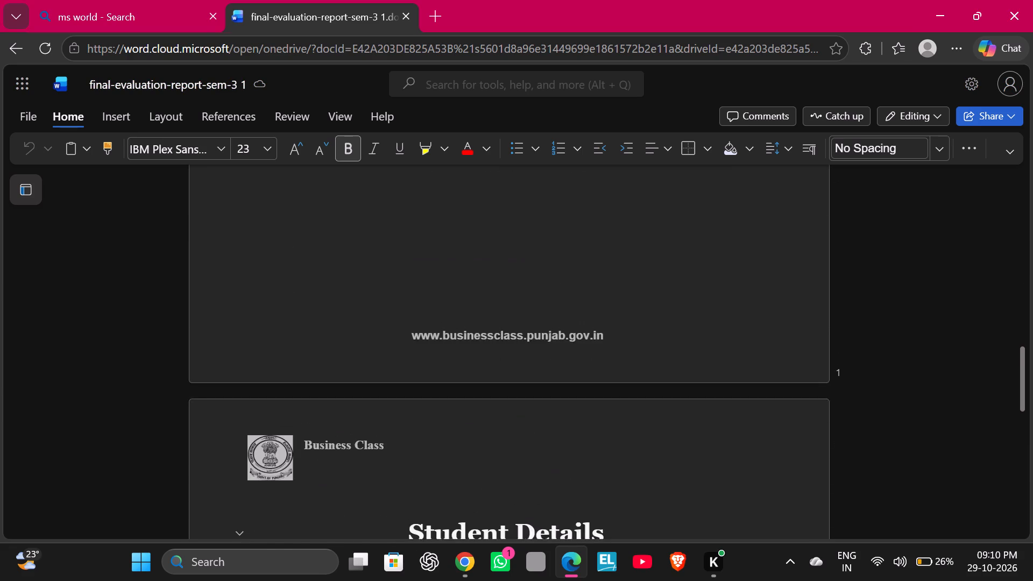
{"action": "scroll", "coordinate": [357, 371], "scroll_direction": "up", "scroll_amount": 2}
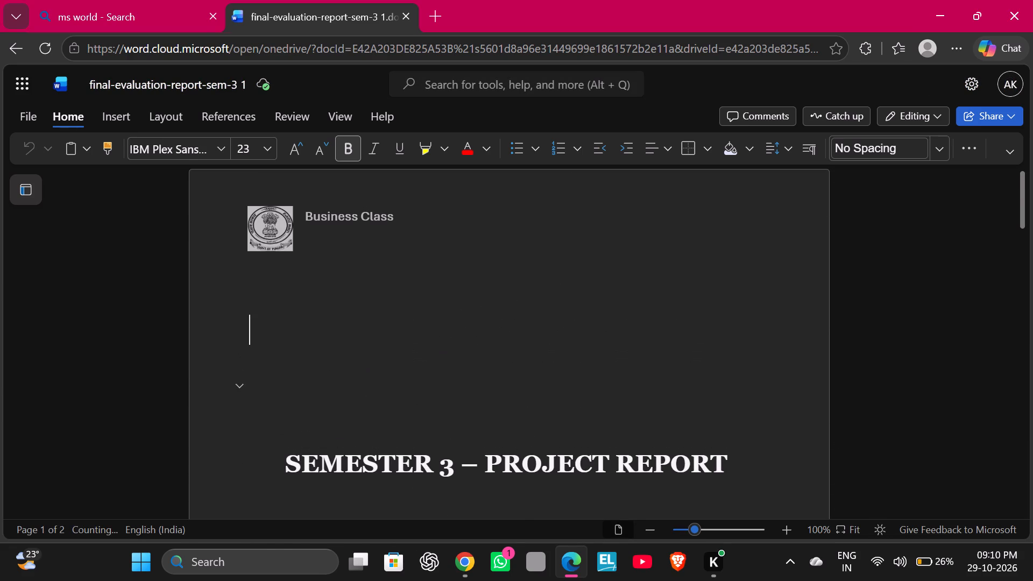
{"action": "left_click", "coordinate": [357, 371]}
{"action": "key", "text": "BackSpace"}
{"action": "key", "text": "BackSpace"}
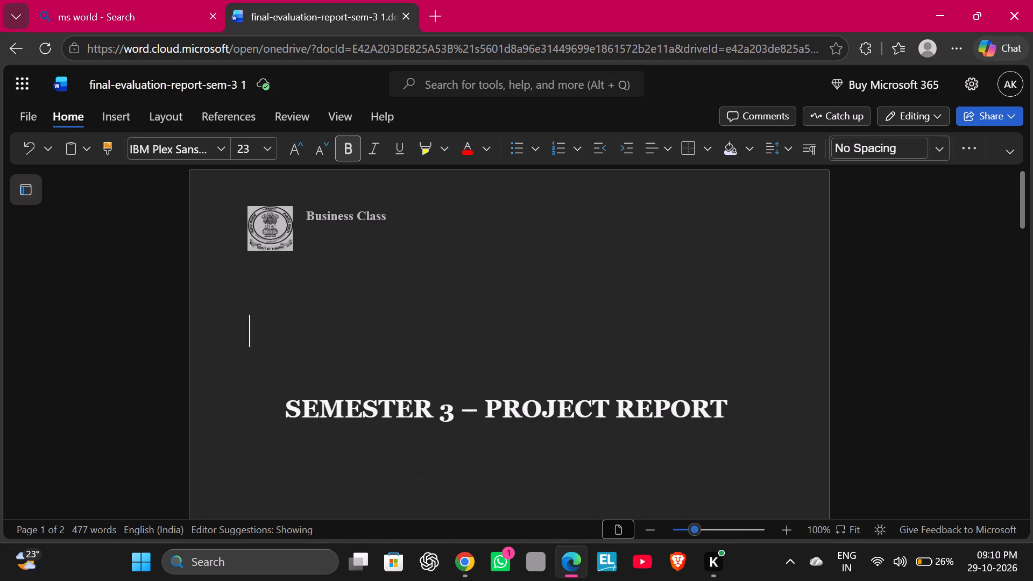
{"action": "scroll", "coordinate": [327, 363], "scroll_direction": "down", "scroll_amount": 2}
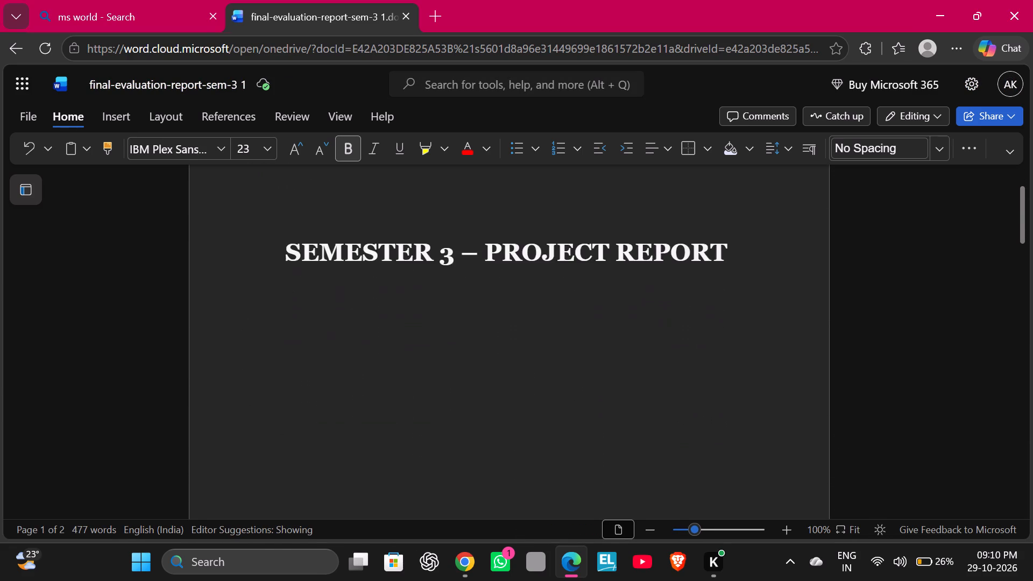
{"action": "scroll", "coordinate": [327, 363], "scroll_direction": "down", "scroll_amount": 2}
{"action": "left_click", "coordinate": [385, 333]}
{"action": "scroll", "coordinate": [385, 333], "scroll_direction": "up", "scroll_amount": 2}
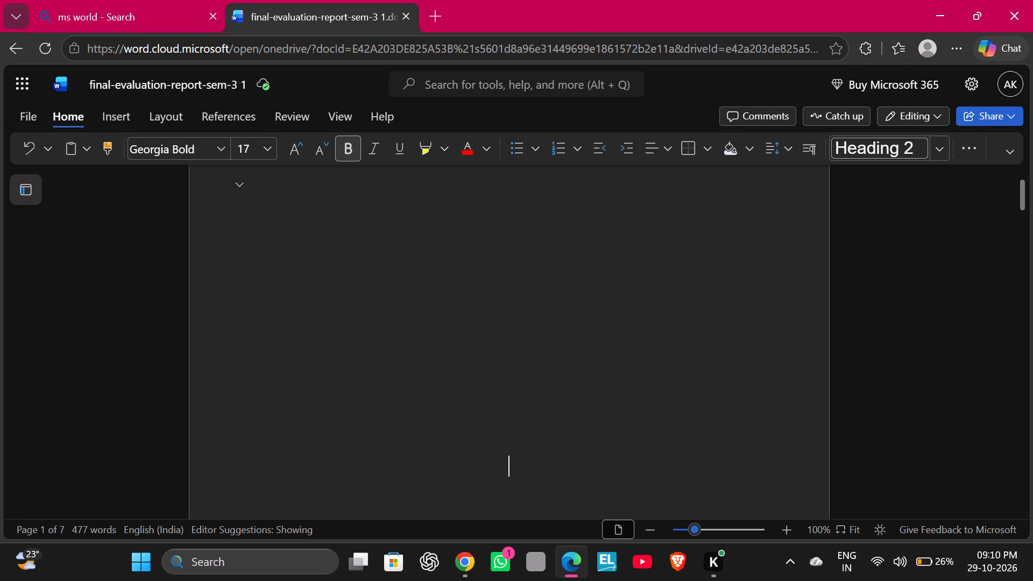
{"action": "scroll", "coordinate": [385, 333], "scroll_direction": "up", "scroll_amount": 1}
{"action": "left_click", "coordinate": [128, 112]}
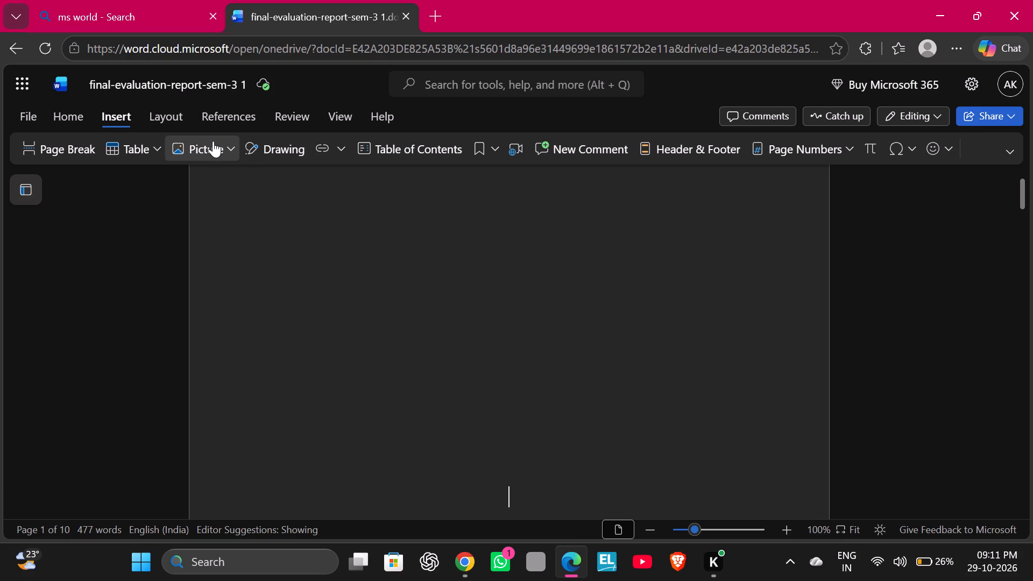
{"action": "left_click", "coordinate": [182, 148]}
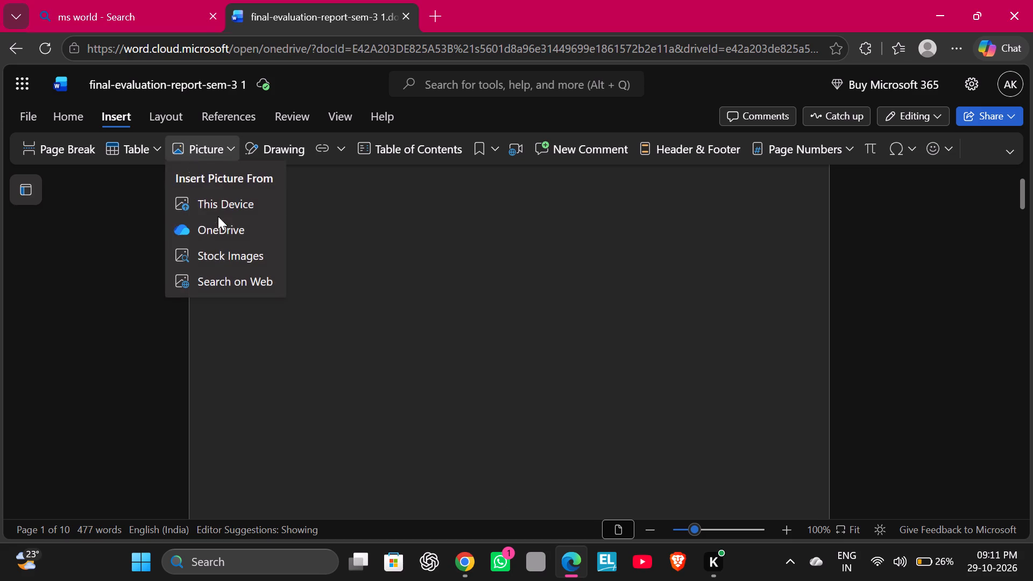
{"action": "left_click", "coordinate": [221, 210]}
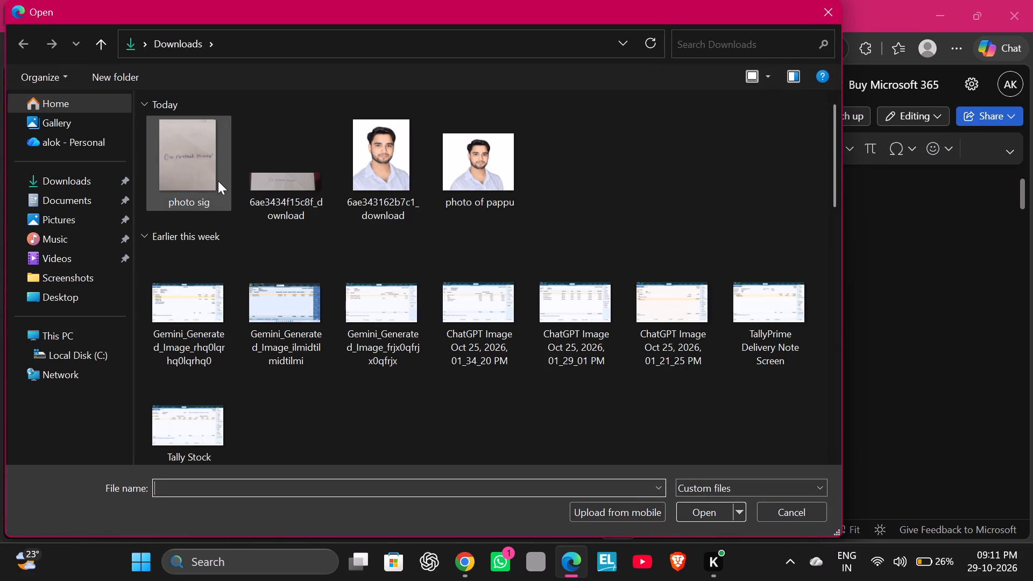
{"action": "left_click_drag", "start_coordinate": [82, 171], "coordinate": [77, 120]}
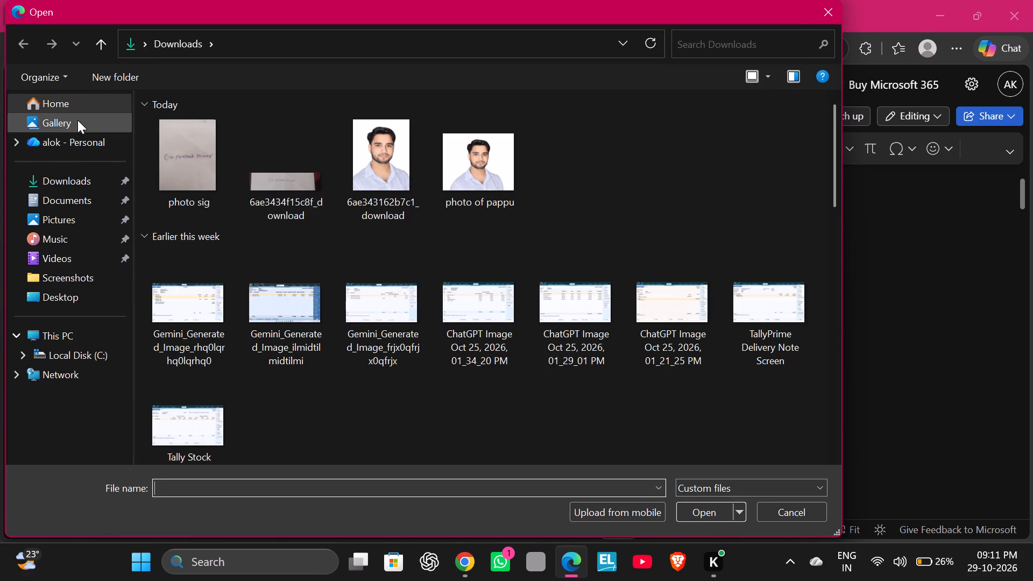
{"action": "left_click", "coordinate": [77, 120]}
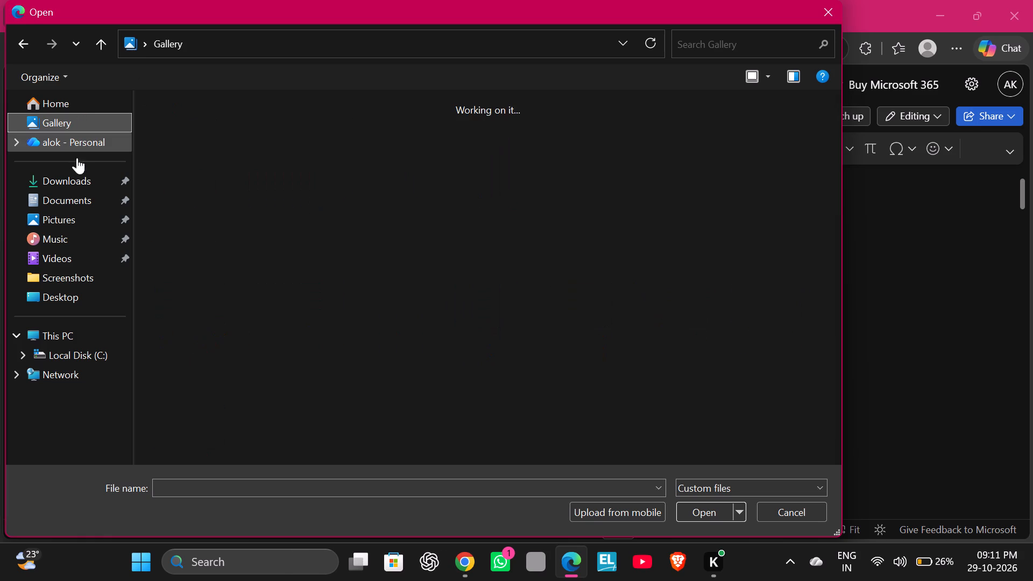
{"action": "scroll", "coordinate": [207, 235], "scroll_direction": "down", "scroll_amount": 13}
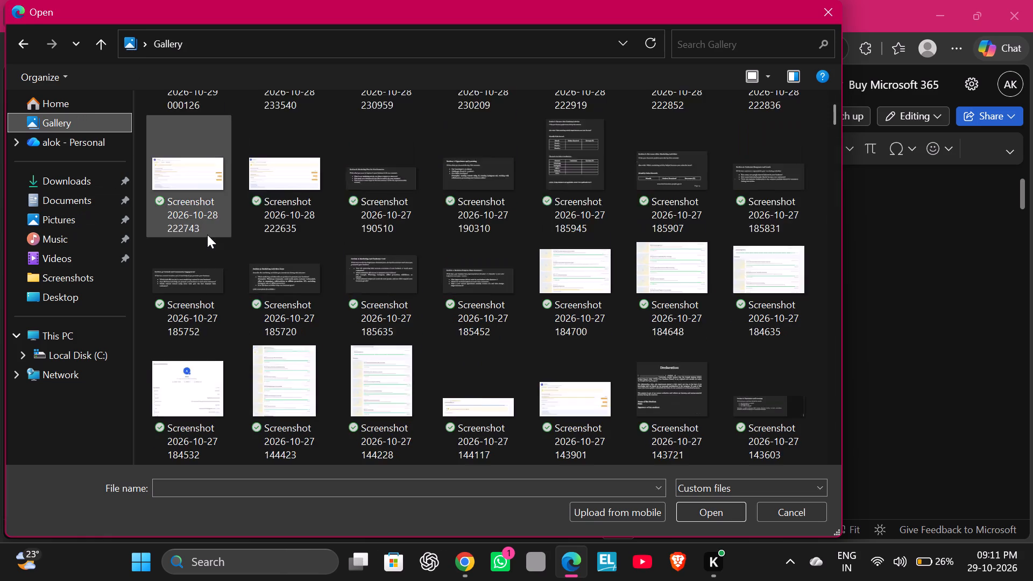
{"action": "scroll", "coordinate": [207, 235], "scroll_direction": "down", "scroll_amount": 20}
{"action": "scroll", "coordinate": [207, 235], "scroll_direction": "down", "scroll_amount": 20}
{"action": "scroll", "coordinate": [207, 235], "scroll_direction": "down", "scroll_amount": 20}
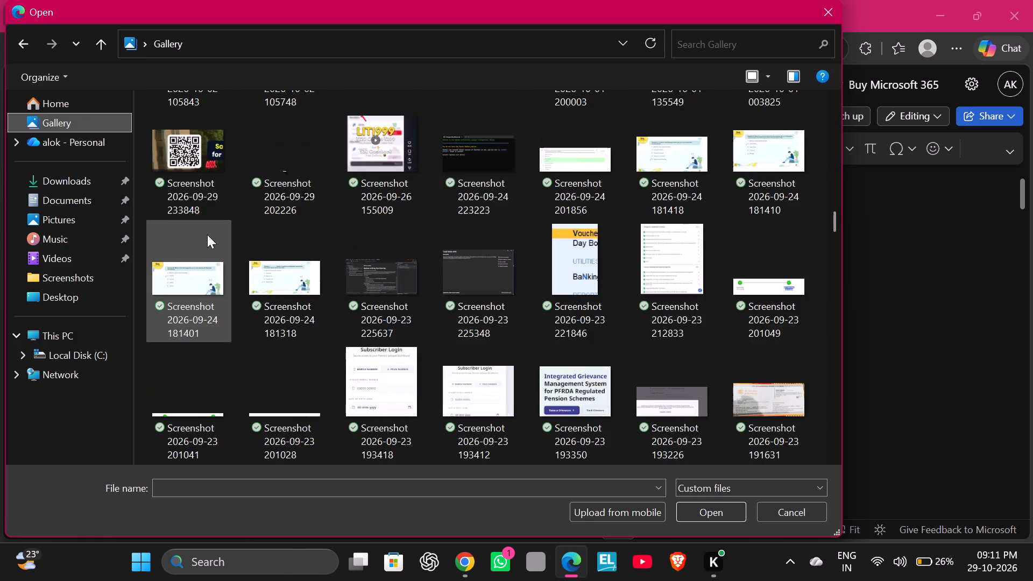
{"action": "scroll", "coordinate": [207, 235], "scroll_direction": "down", "scroll_amount": 20}
{"action": "scroll", "coordinate": [207, 235], "scroll_direction": "down", "scroll_amount": 20}
{"action": "scroll", "coordinate": [207, 235], "scroll_direction": "down", "scroll_amount": 20}
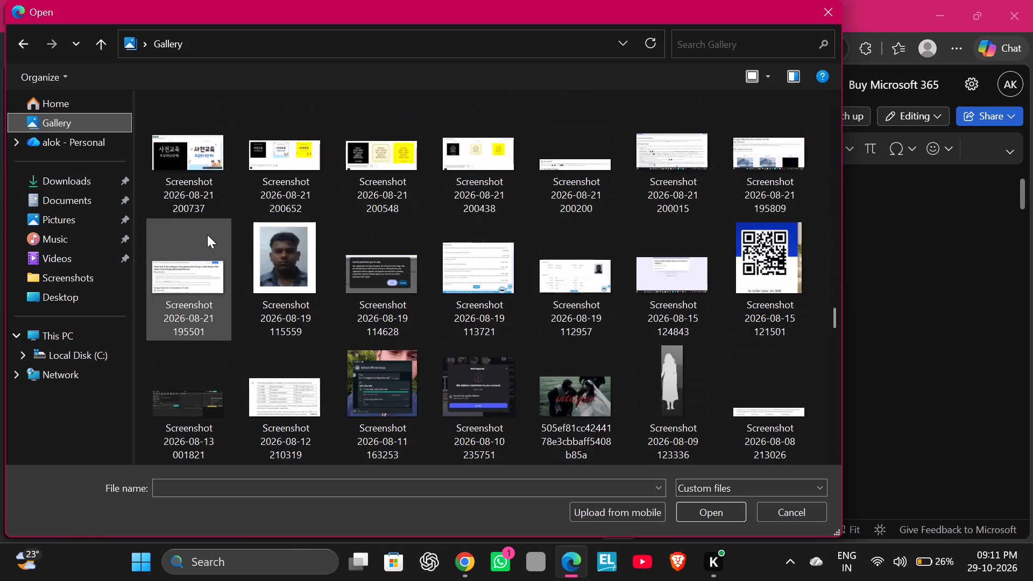
{"action": "scroll", "coordinate": [207, 235], "scroll_direction": "down", "scroll_amount": 20}
{"action": "scroll", "coordinate": [207, 235], "scroll_direction": "down", "scroll_amount": 20}
{"action": "scroll", "coordinate": [207, 235], "scroll_direction": "down", "scroll_amount": 20}
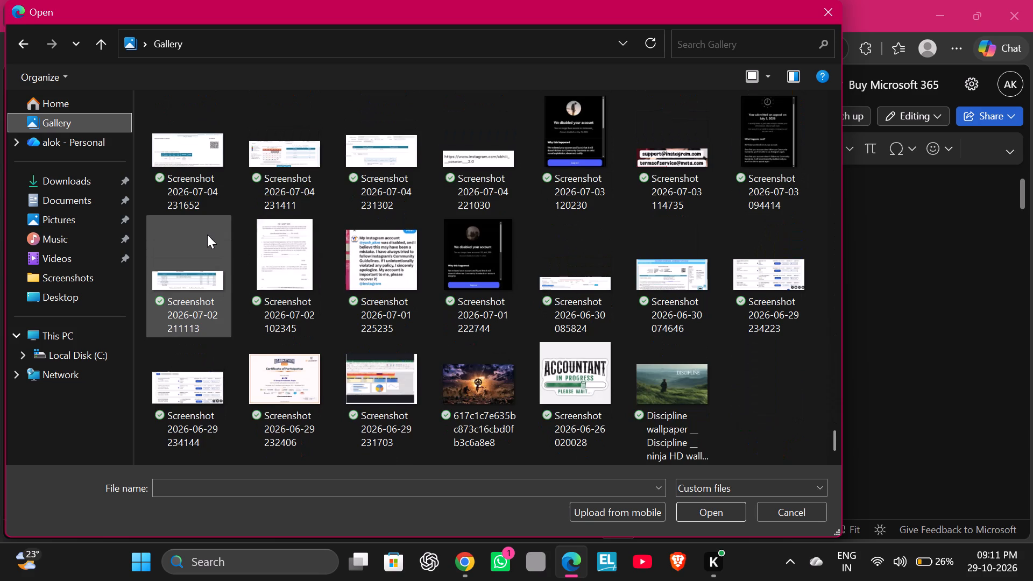
{"action": "scroll", "coordinate": [207, 235], "scroll_direction": "down", "scroll_amount": 16}
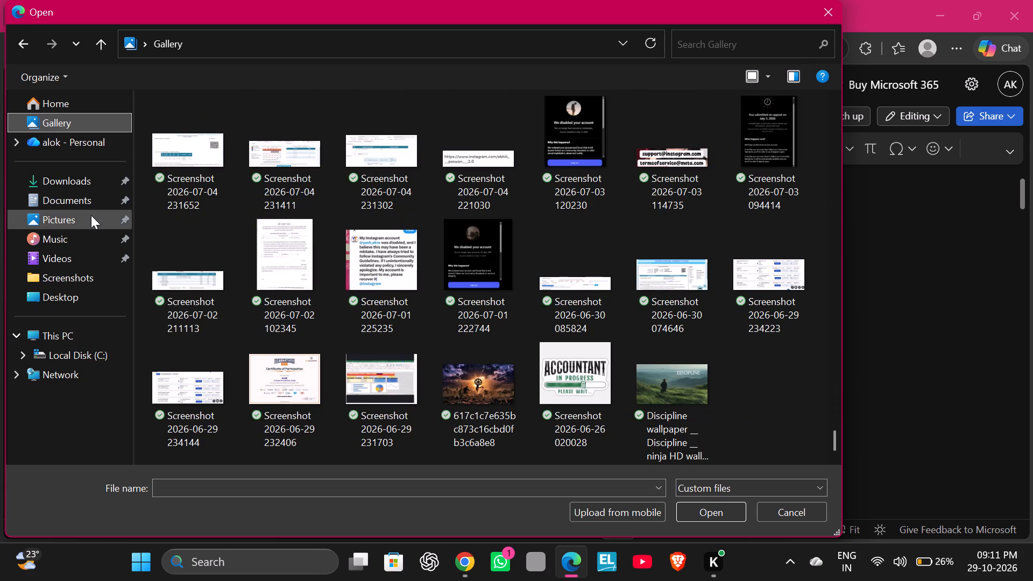
{"action": "left_click", "coordinate": [91, 215]}
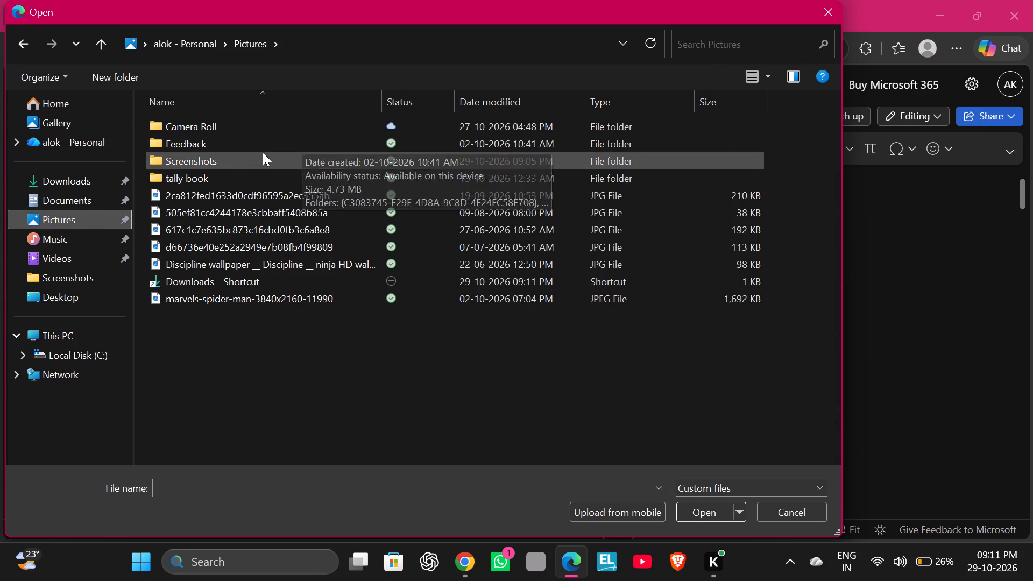
{"action": "double_click", "coordinate": [253, 152]}
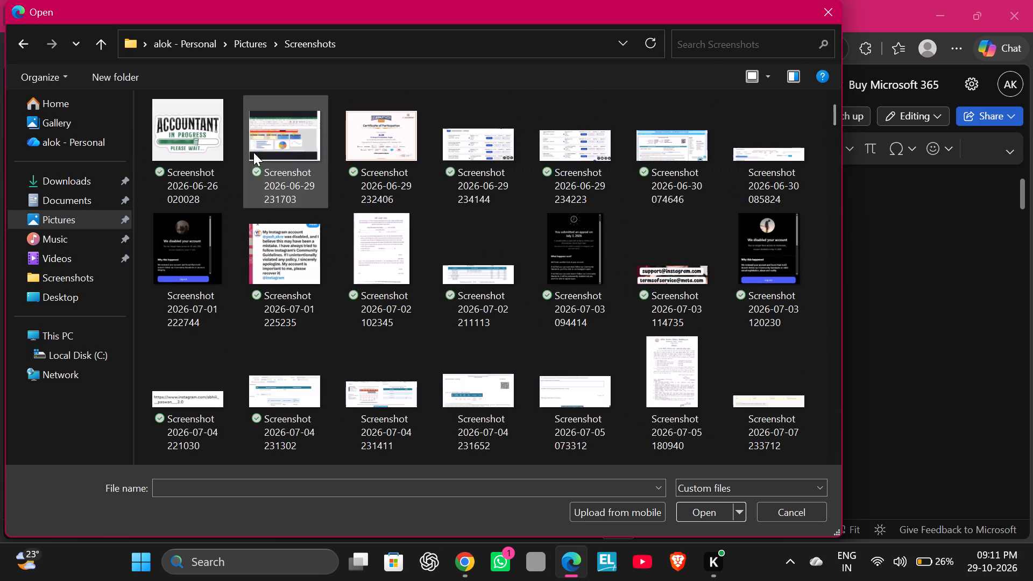
{"action": "scroll", "coordinate": [496, 202], "scroll_direction": "down", "scroll_amount": 20}
{"action": "scroll", "coordinate": [496, 202], "scroll_direction": "down", "scroll_amount": 20}
{"action": "scroll", "coordinate": [496, 202], "scroll_direction": "down", "scroll_amount": 18}
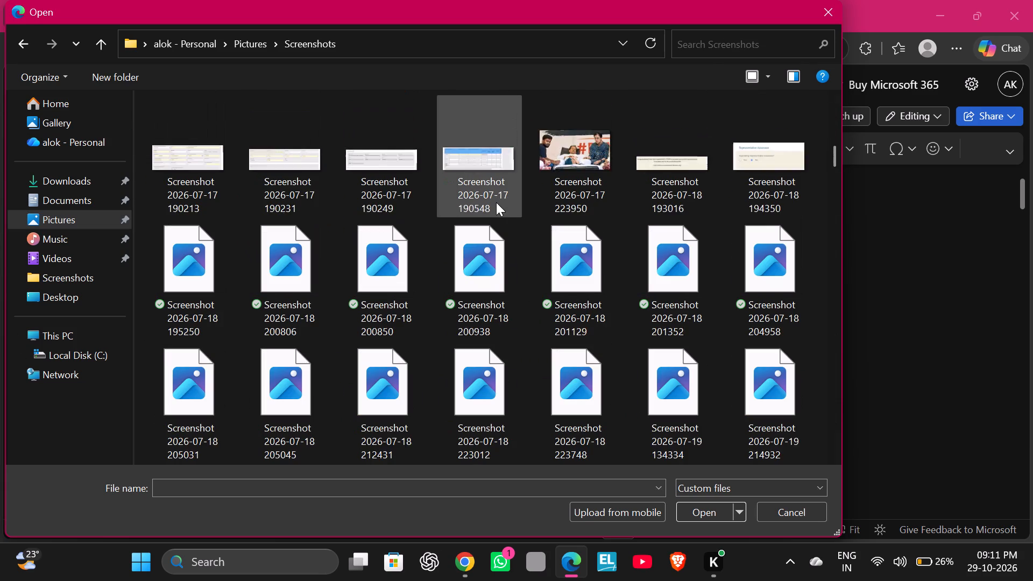
{"action": "scroll", "coordinate": [496, 202], "scroll_direction": "down", "scroll_amount": 20}
{"action": "scroll", "coordinate": [496, 202], "scroll_direction": "down", "scroll_amount": 20}
{"action": "scroll", "coordinate": [496, 202], "scroll_direction": "down", "scroll_amount": 20}
{"action": "scroll", "coordinate": [496, 202], "scroll_direction": "up", "scroll_amount": 1}
{"action": "scroll", "coordinate": [496, 202], "scroll_direction": "down", "scroll_amount": 3}
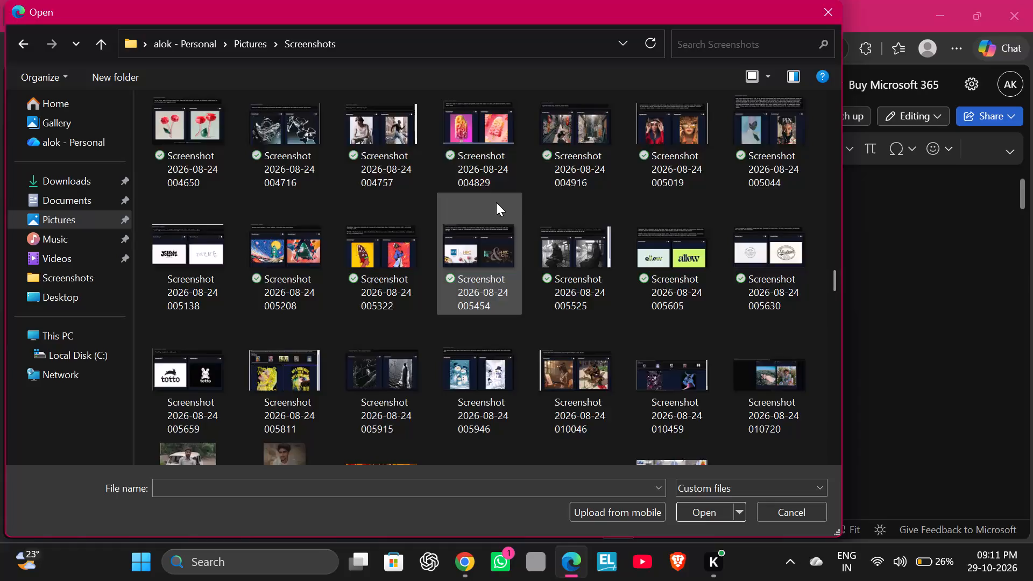
{"action": "scroll", "coordinate": [496, 202], "scroll_direction": "down", "scroll_amount": 3}
{"action": "scroll", "coordinate": [496, 202], "scroll_direction": "up", "scroll_amount": 1}
{"action": "scroll", "coordinate": [496, 202], "scroll_direction": "down", "scroll_amount": 20}
{"action": "scroll", "coordinate": [496, 202], "scroll_direction": "down", "scroll_amount": 20}
{"action": "scroll", "coordinate": [496, 202], "scroll_direction": "down", "scroll_amount": 20}
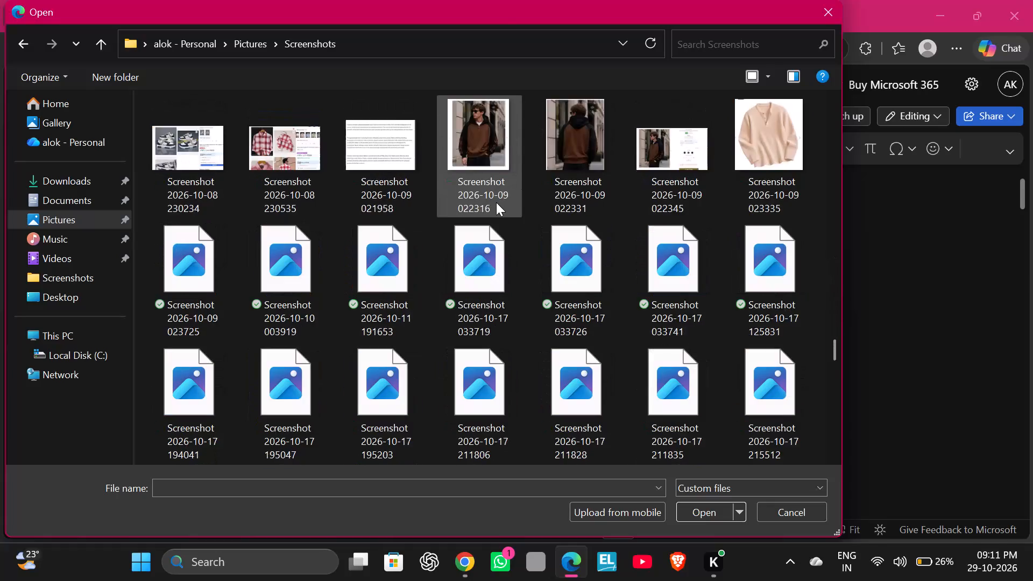
{"action": "scroll", "coordinate": [496, 202], "scroll_direction": "down", "scroll_amount": 20}
{"action": "scroll", "coordinate": [496, 202], "scroll_direction": "down", "scroll_amount": 20}
{"action": "scroll", "coordinate": [496, 202], "scroll_direction": "down", "scroll_amount": 11}
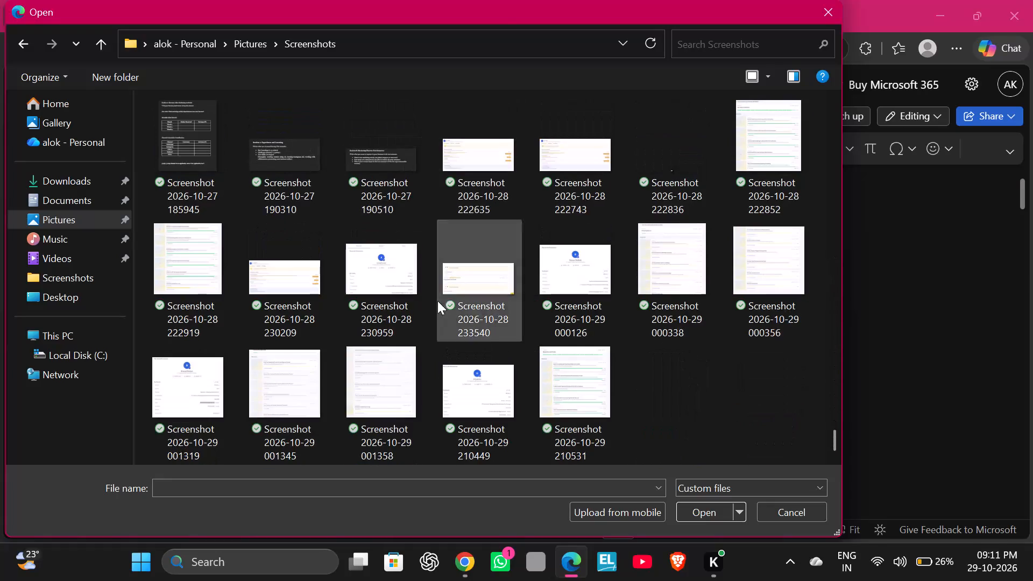
{"action": "double_click", "coordinate": [473, 378]}
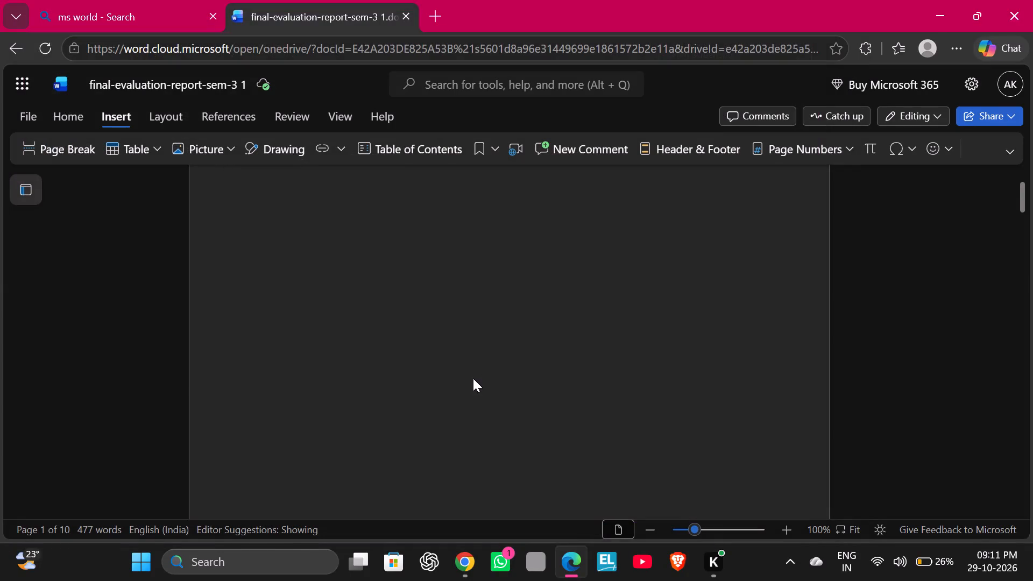
Cut the Personal Information screenshot from page 2 and paste it at the blank line below the SEMESTER 3 – PROJECT REPORT title.
{"action": "scroll", "coordinate": [536, 371], "scroll_direction": "up", "scroll_amount": 4}
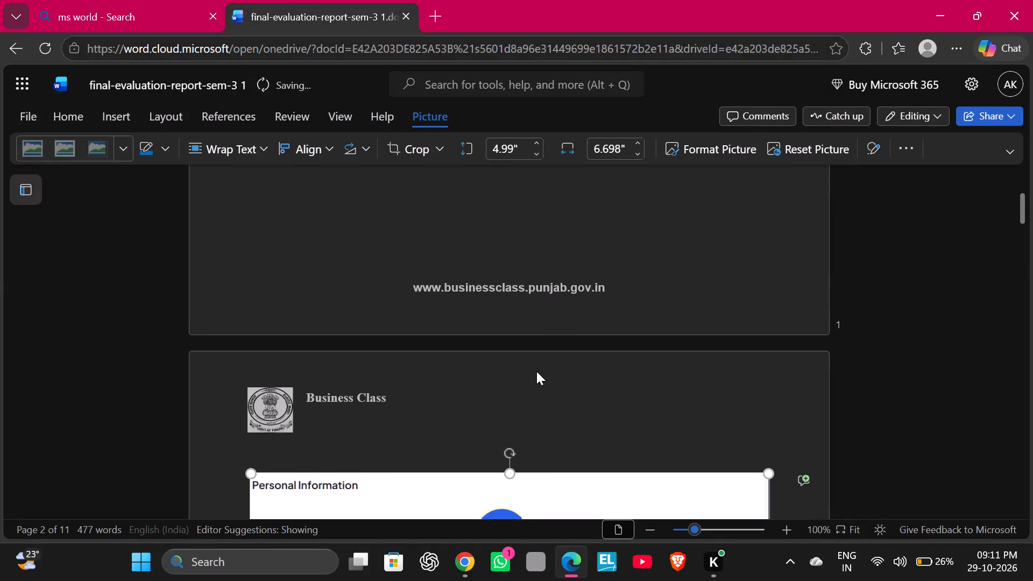
{"action": "scroll", "coordinate": [536, 371], "scroll_direction": "up", "scroll_amount": 3}
{"action": "scroll", "coordinate": [536, 371], "scroll_direction": "down", "scroll_amount": 2}
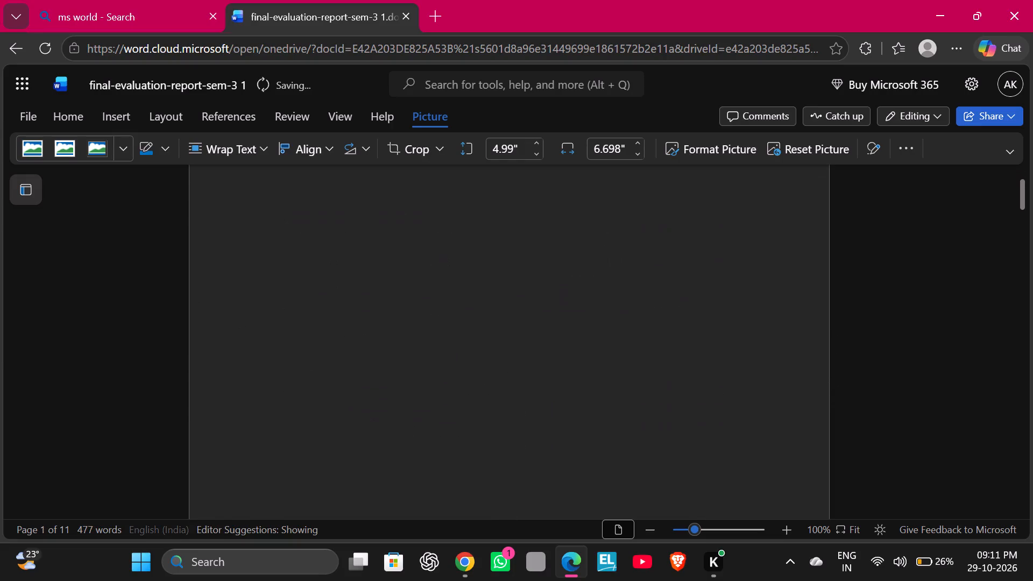
{"action": "scroll", "coordinate": [536, 371], "scroll_direction": "down", "scroll_amount": 2}
{"action": "scroll", "coordinate": [519, 288], "scroll_direction": "up", "scroll_amount": 1}
{"action": "right_click", "coordinate": [519, 288]}
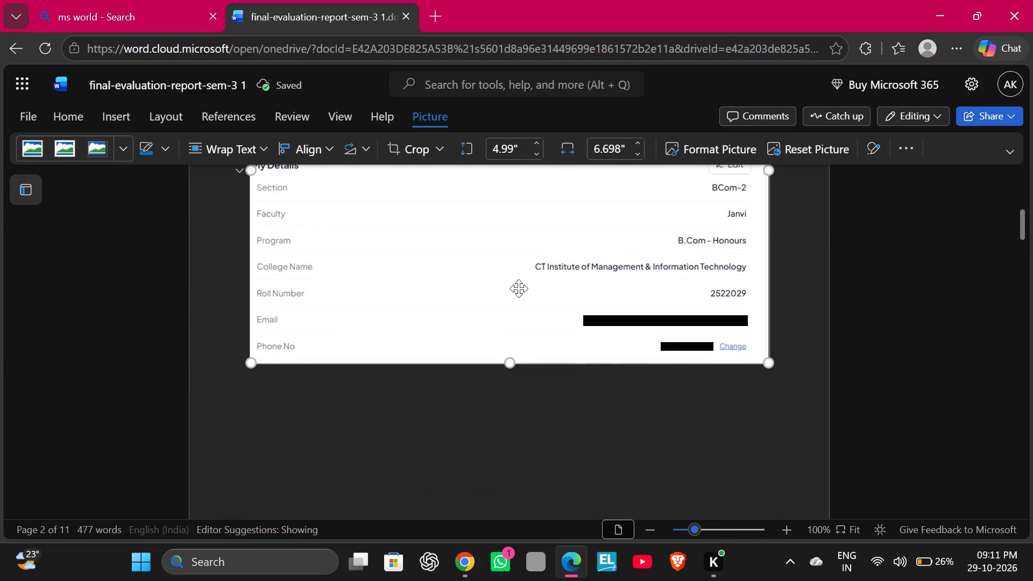
{"action": "left_click", "coordinate": [550, 223]}
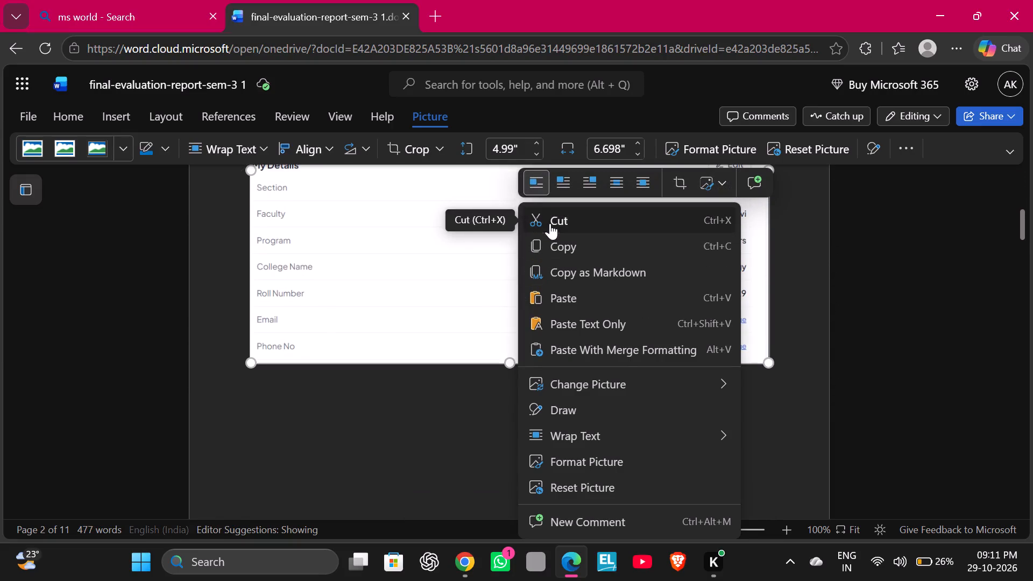
{"action": "scroll", "coordinate": [550, 223], "scroll_direction": "up", "scroll_amount": 4}
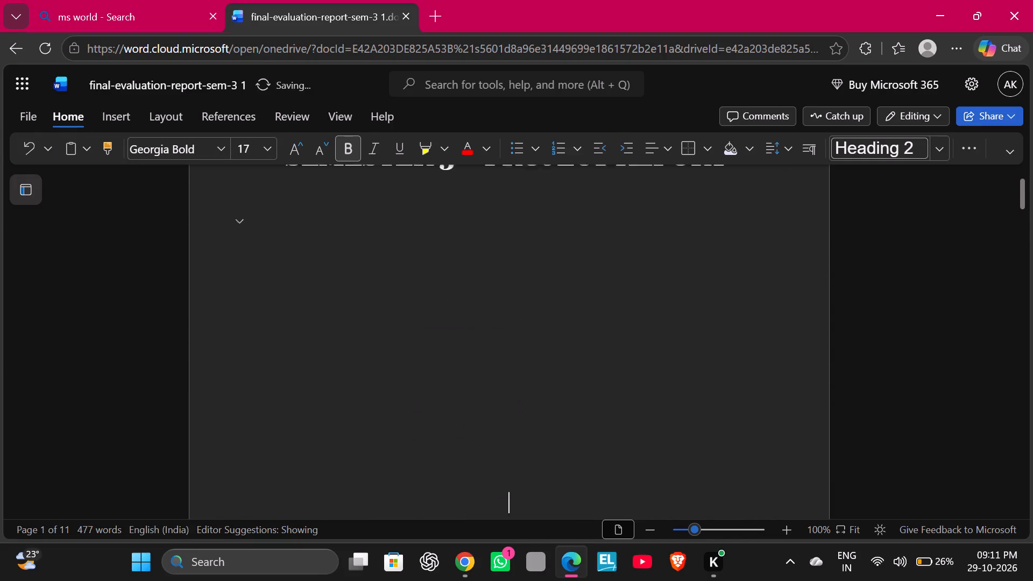
{"action": "scroll", "coordinate": [550, 223], "scroll_direction": "up", "scroll_amount": 1}
{"action": "left_click", "coordinate": [473, 384]}
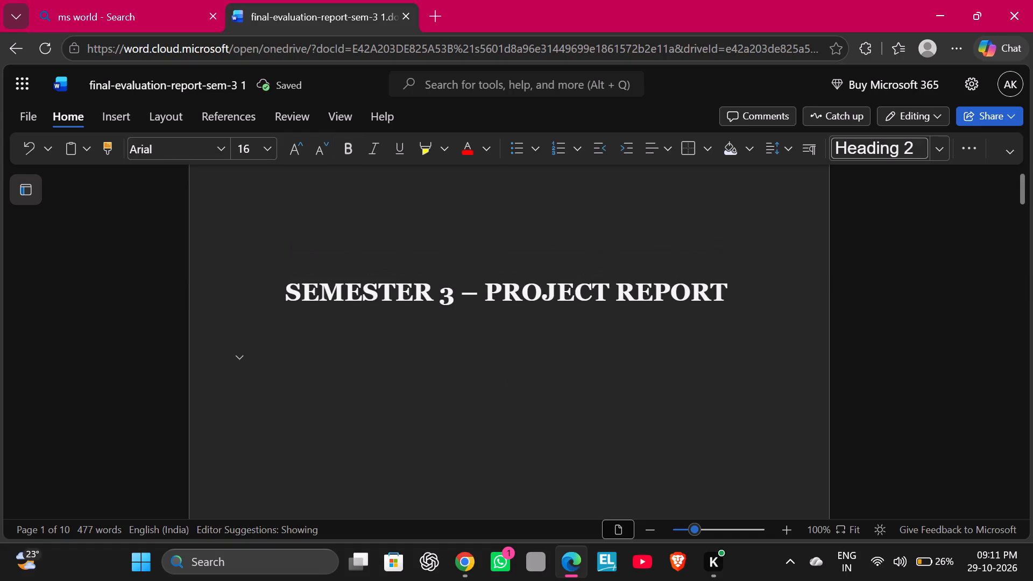
{"action": "key", "text": "ctrl+v"}
Delete the blank lines above the Student Details heading so it sits directly below the page 2 header.
{"action": "scroll", "coordinate": [473, 384], "scroll_direction": "down", "scroll_amount": 2}
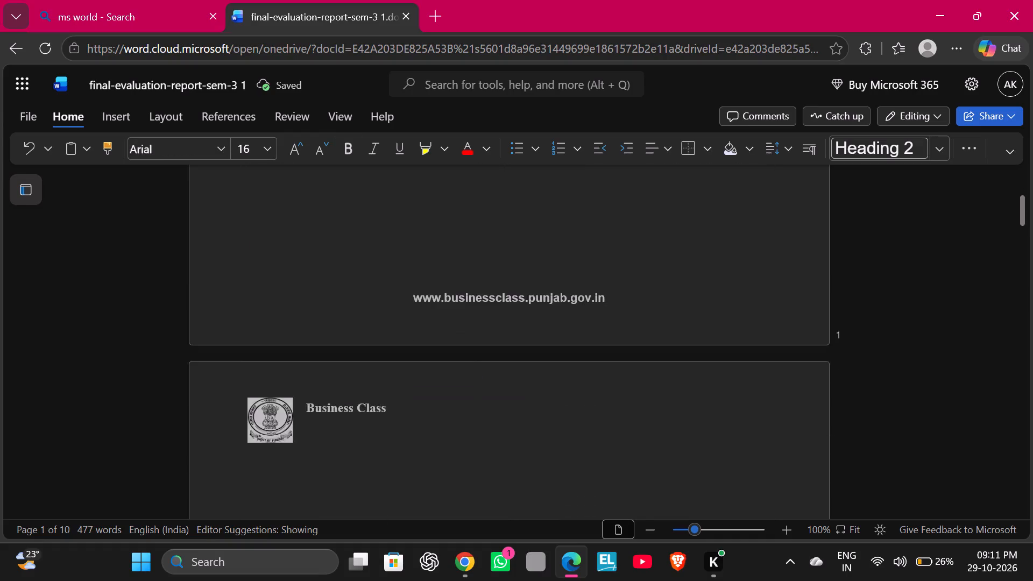
{"action": "scroll", "coordinate": [473, 384], "scroll_direction": "down", "scroll_amount": 3}
{"action": "scroll", "coordinate": [513, 305], "scroll_direction": "down", "scroll_amount": 1}
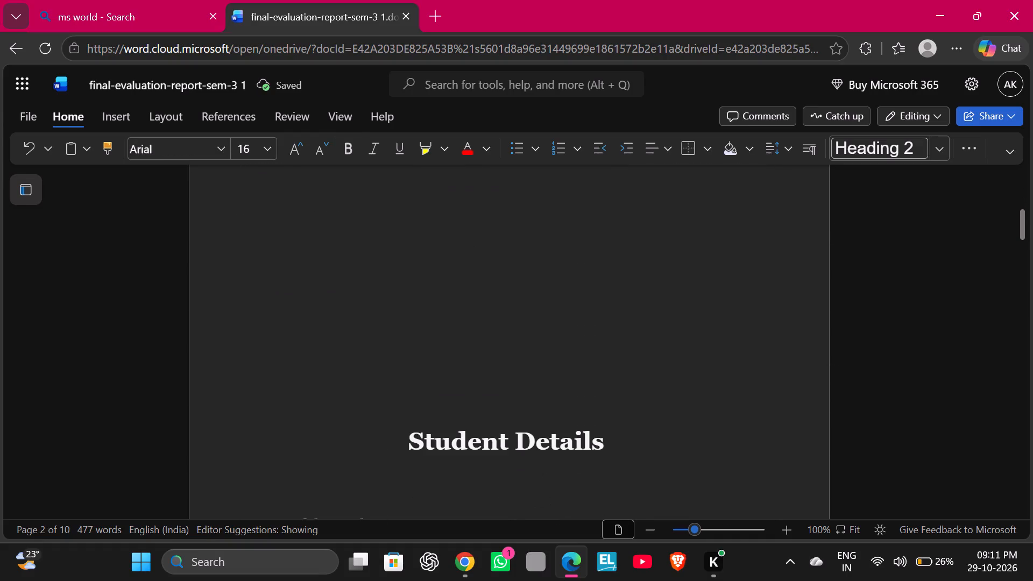
{"action": "left_click", "coordinate": [475, 336]}
{"action": "key", "text": "BackSpace"}
{"action": "key", "text": "BackSpace"}
{"action": "key", "text": "BackSpace"}
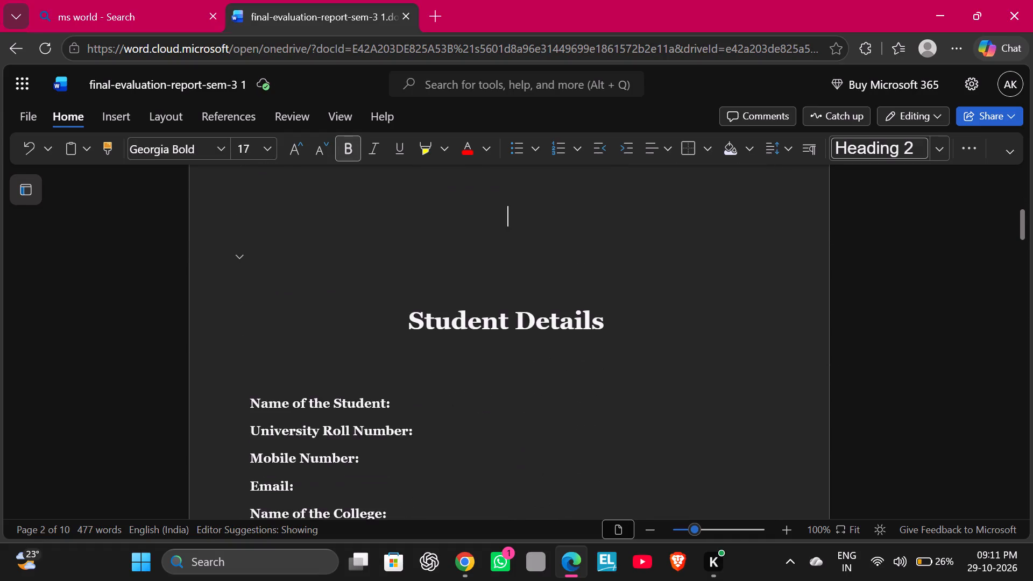
{"action": "key", "text": "BackSpace"}
{"action": "key", "text": "BackSpace"}
{"action": "key", "text": "BackSpace"}
{"action": "key", "text": "BackSpace"}
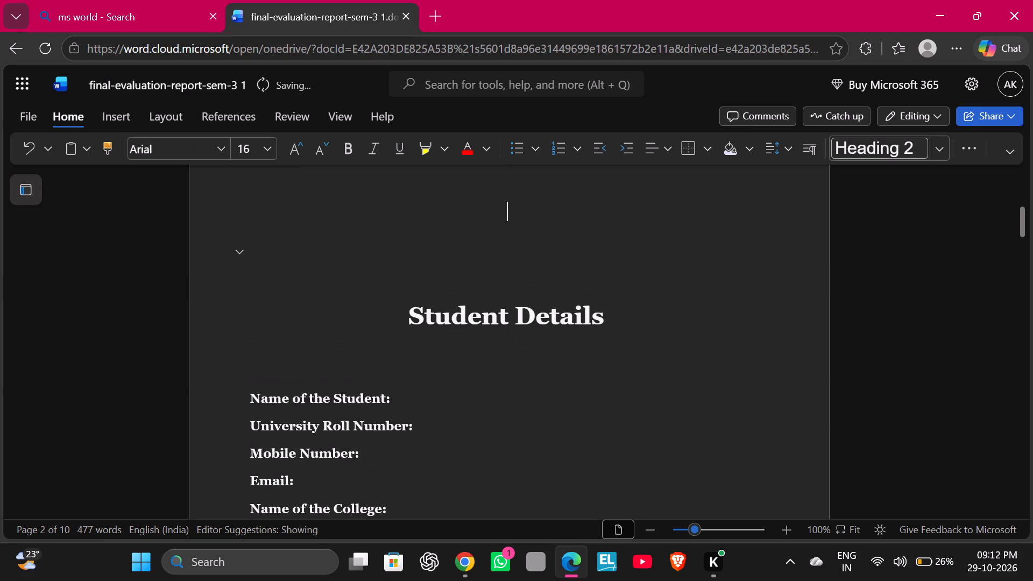
{"action": "scroll", "coordinate": [475, 336], "scroll_direction": "up", "scroll_amount": 1}
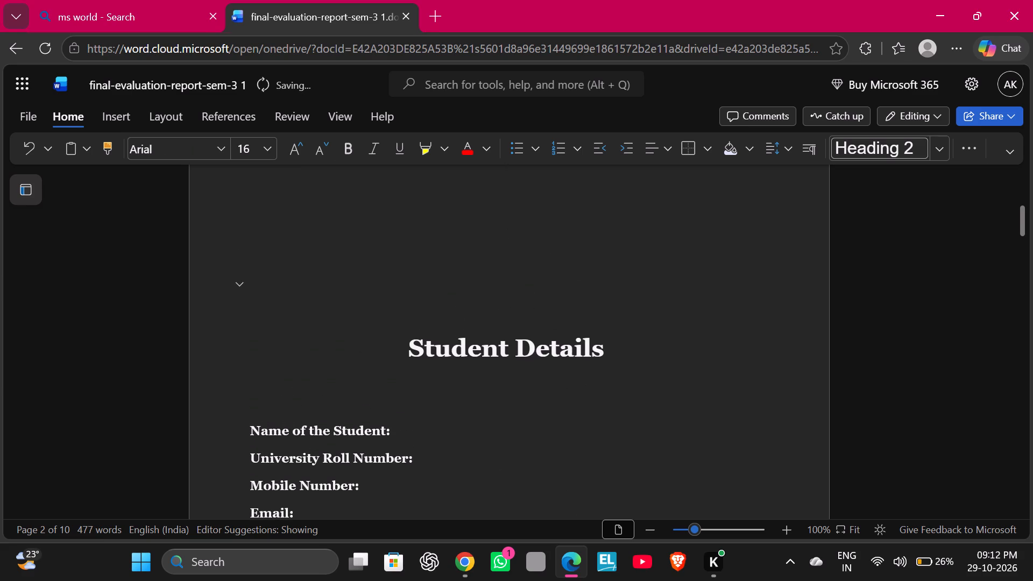
{"action": "left_click", "coordinate": [443, 318]}
{"action": "key", "text": "BackSpace"}
{"action": "key", "text": "BackSpace"}
{"action": "key", "text": "BackSpace"}
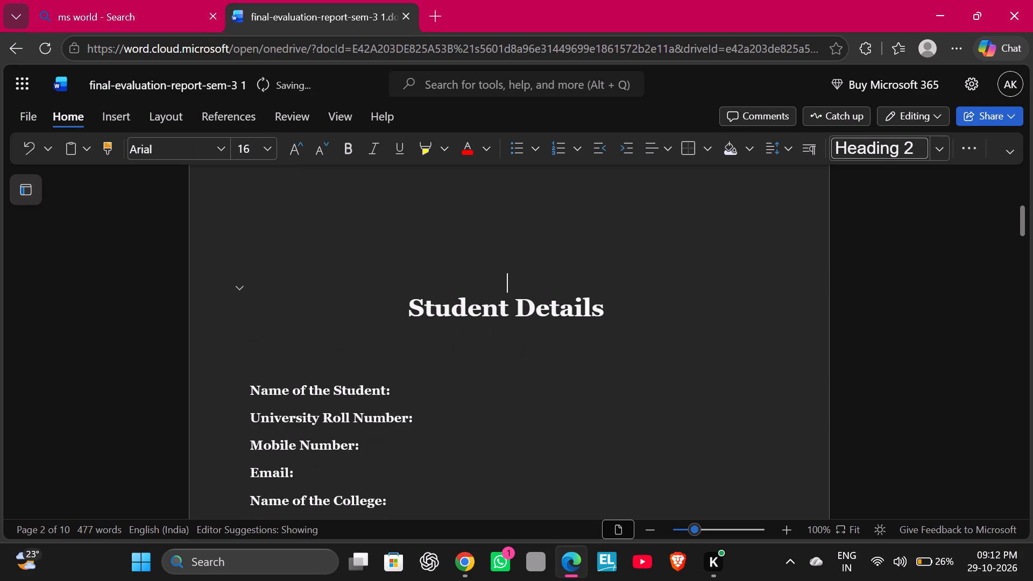
{"action": "key", "text": "BackSpace"}
{"action": "key", "text": "BackSpace"}
{"action": "key", "text": "BackSpace"}
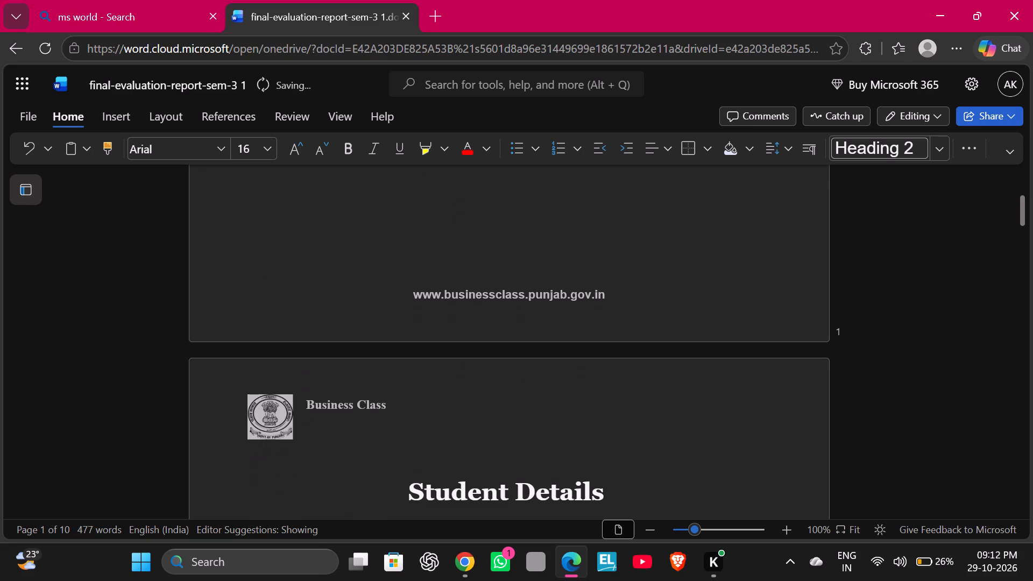
Set the font size of the student detail labels, from Name of the Student to Track Selected, to 16.
{"action": "scroll", "coordinate": [444, 453], "scroll_direction": "down", "scroll_amount": 1}
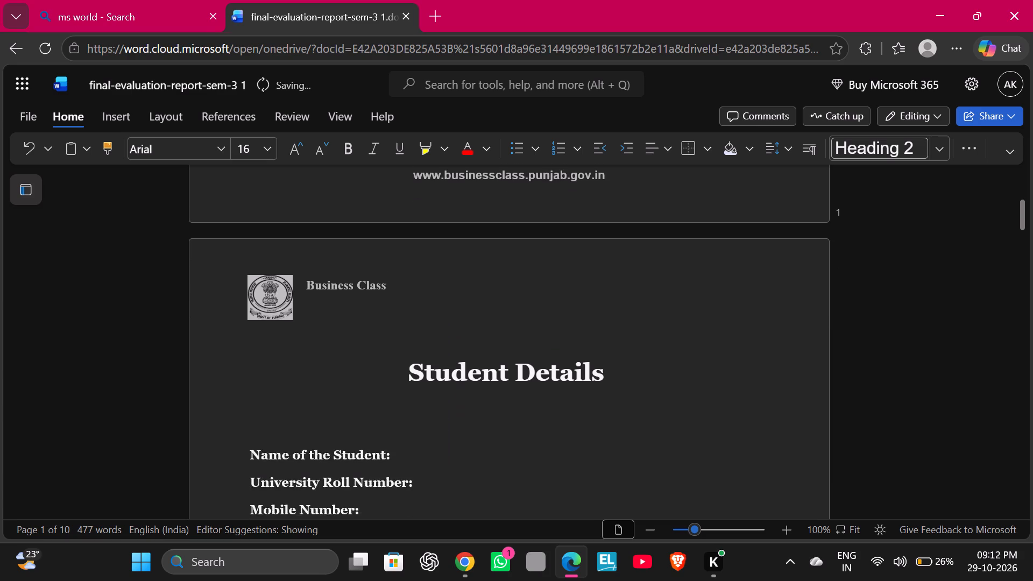
{"action": "scroll", "coordinate": [444, 453], "scroll_direction": "down", "scroll_amount": 1}
{"action": "left_click", "coordinate": [423, 416]}
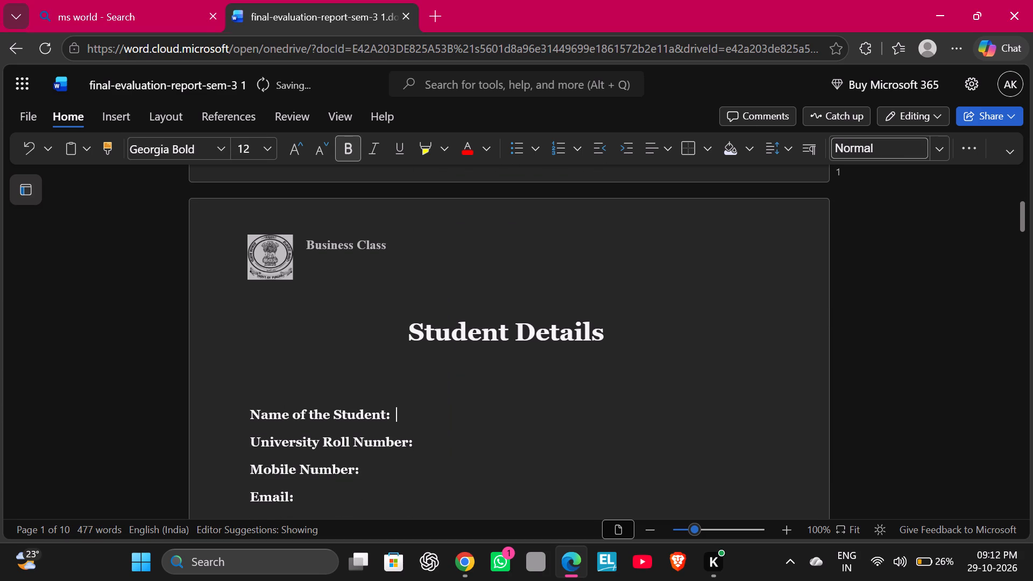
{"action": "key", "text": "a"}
{"action": "left_click_drag", "start_coordinate": [243, 412], "coordinate": [438, 466]}
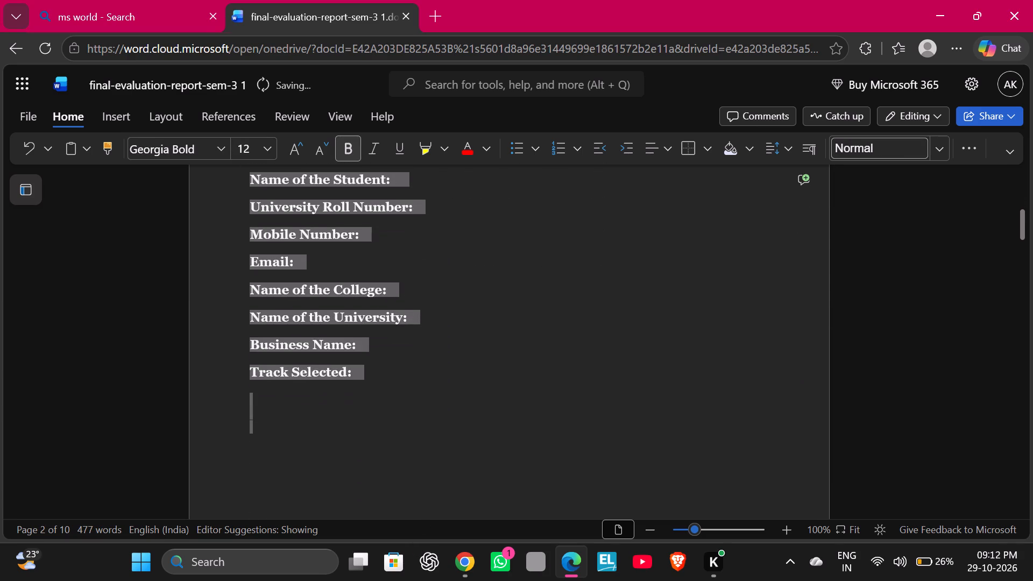
{"action": "left_click_drag", "start_coordinate": [438, 466], "coordinate": [437, 420]}
{"action": "scroll", "coordinate": [343, 272], "scroll_direction": "up", "scroll_amount": 1}
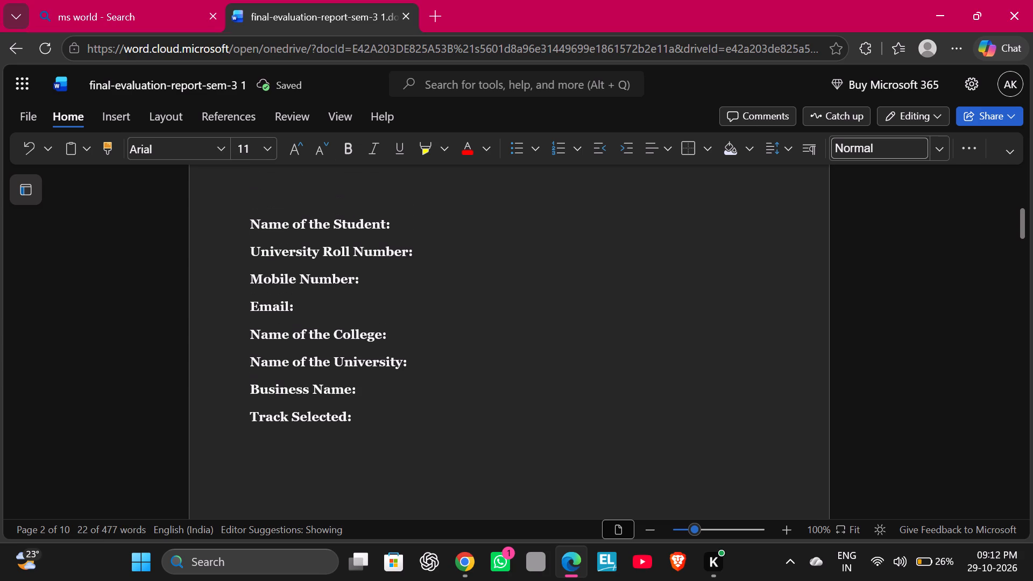
{"action": "scroll", "coordinate": [343, 272], "scroll_direction": "up", "scroll_amount": 1}
{"action": "left_click_drag", "start_coordinate": [247, 222], "coordinate": [354, 423]}
{"action": "left_click", "coordinate": [472, 386]}
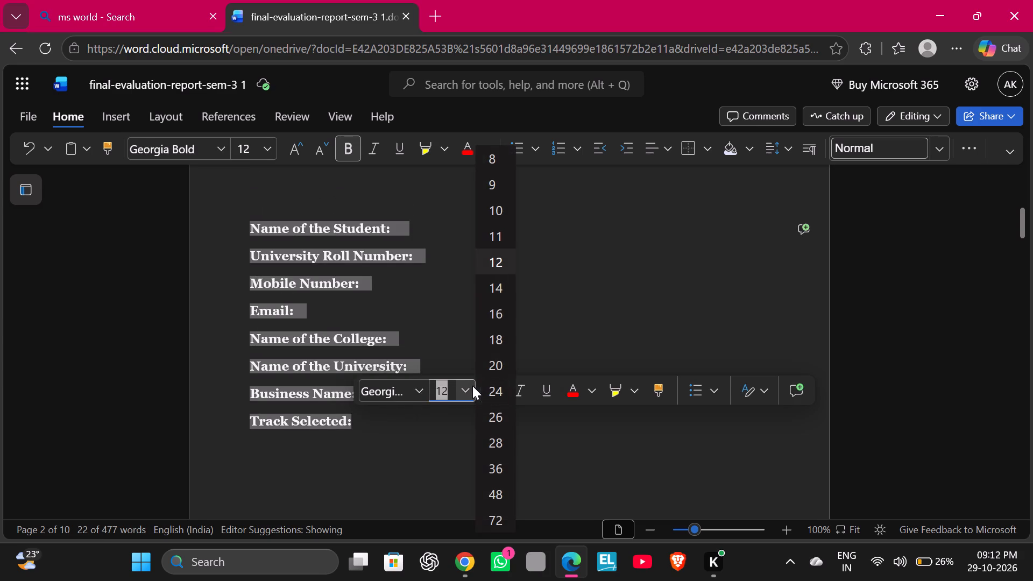
{"action": "left_click", "coordinate": [494, 323]}
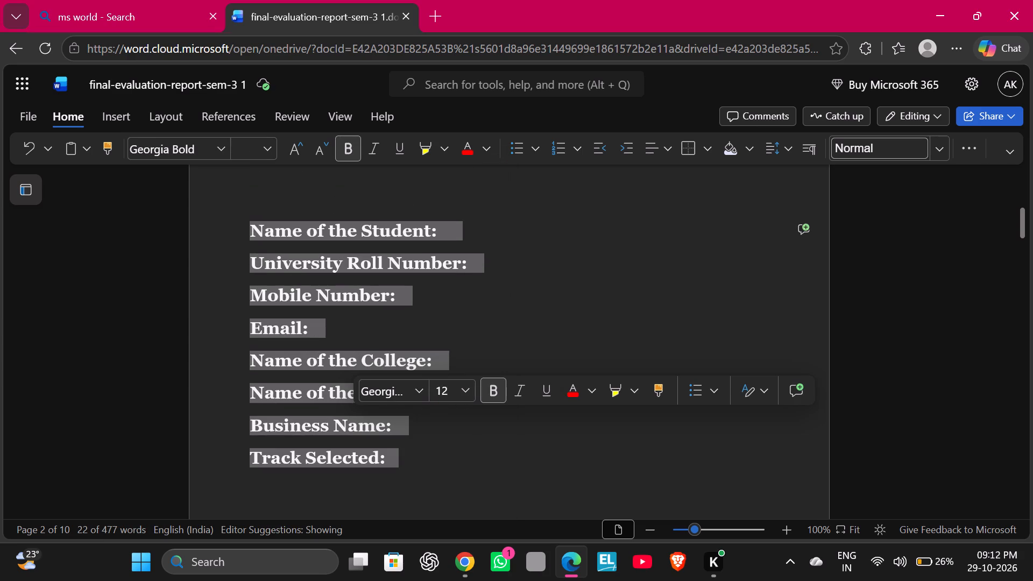
{"action": "left_click", "coordinate": [494, 323]}
Enter the student's first name after the Name of the Student label.
{"action": "left_click", "coordinate": [507, 240]}
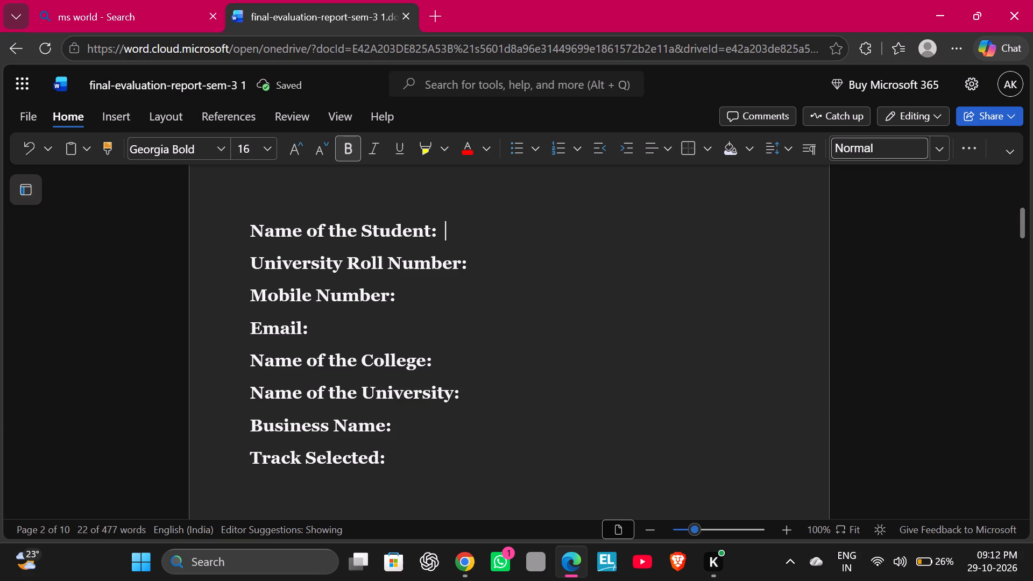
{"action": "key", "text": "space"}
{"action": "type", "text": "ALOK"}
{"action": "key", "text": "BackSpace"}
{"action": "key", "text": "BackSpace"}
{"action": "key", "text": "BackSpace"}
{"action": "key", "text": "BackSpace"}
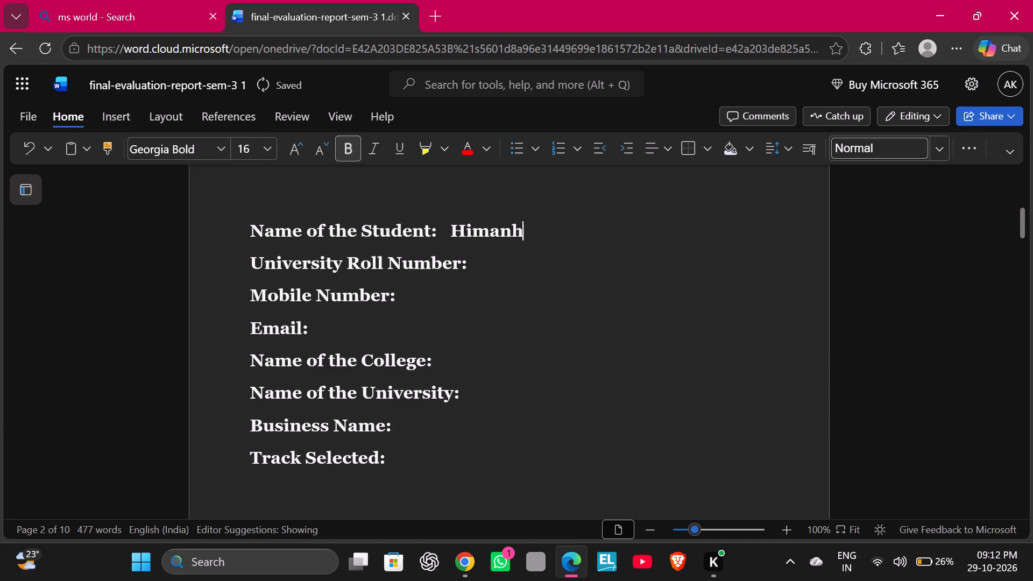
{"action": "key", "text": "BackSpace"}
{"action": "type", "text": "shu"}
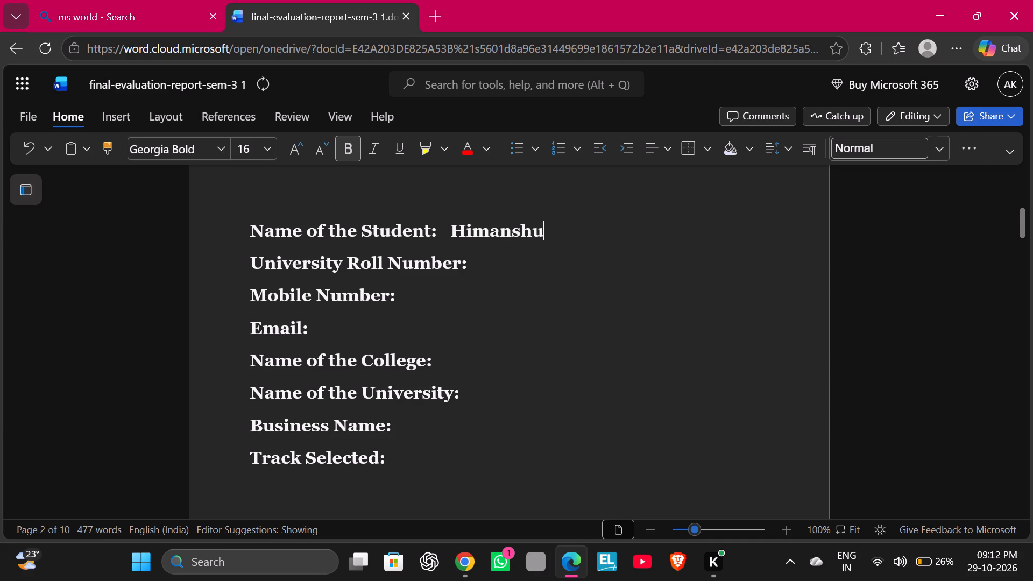
Add spaces before the entered student name to set it well apart from its label.
{"action": "left_click", "coordinate": [449, 229]}
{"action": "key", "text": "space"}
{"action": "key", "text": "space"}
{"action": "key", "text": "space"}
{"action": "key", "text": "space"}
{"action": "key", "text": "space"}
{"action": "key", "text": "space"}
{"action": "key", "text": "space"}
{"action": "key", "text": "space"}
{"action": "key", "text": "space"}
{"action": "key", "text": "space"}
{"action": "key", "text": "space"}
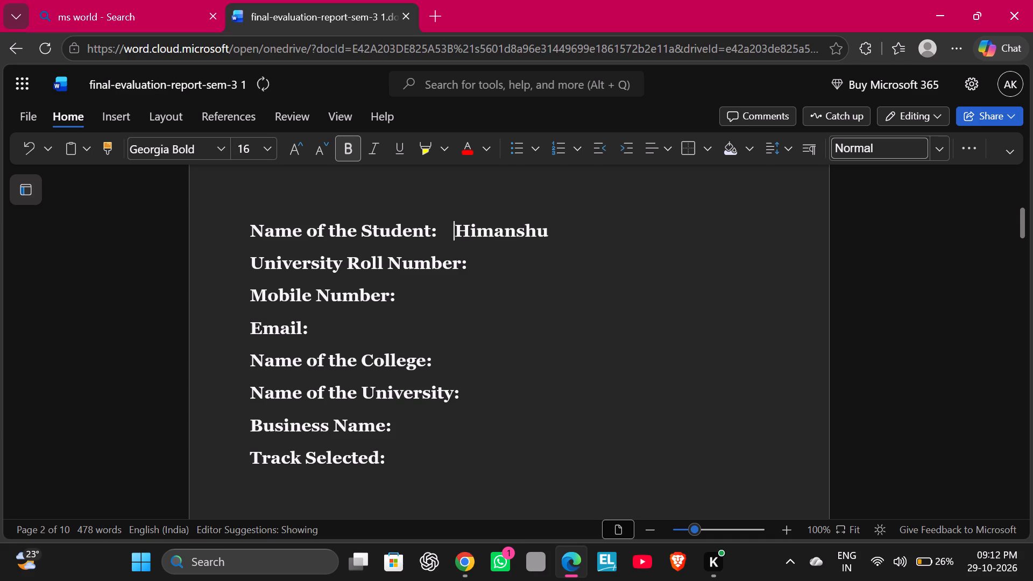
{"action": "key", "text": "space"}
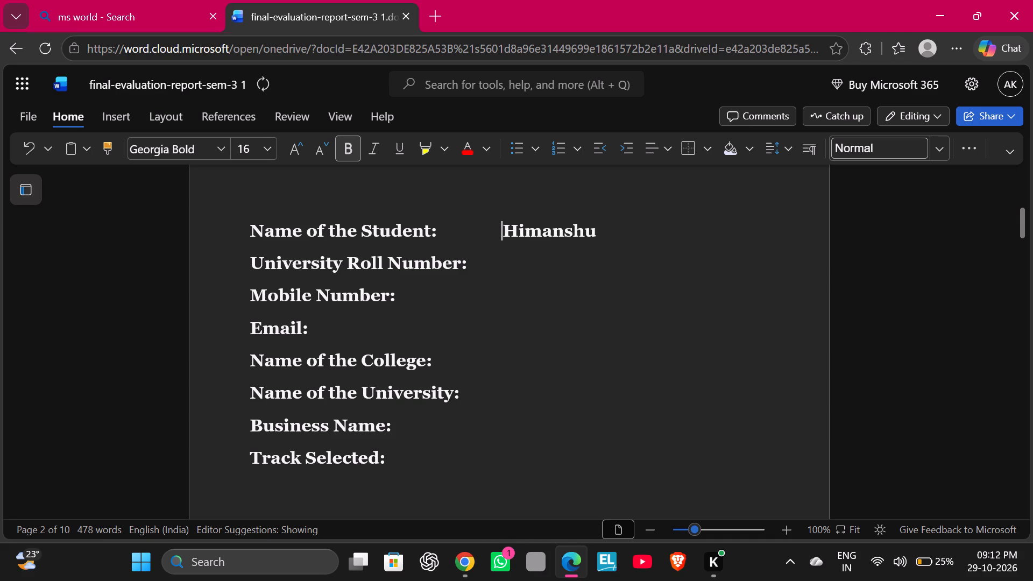
Enter the roll number after the University Roll Number label, spaced to roughly line up with the name above.
{"action": "left_click", "coordinate": [496, 282]}
{"action": "left_click", "coordinate": [493, 267]}
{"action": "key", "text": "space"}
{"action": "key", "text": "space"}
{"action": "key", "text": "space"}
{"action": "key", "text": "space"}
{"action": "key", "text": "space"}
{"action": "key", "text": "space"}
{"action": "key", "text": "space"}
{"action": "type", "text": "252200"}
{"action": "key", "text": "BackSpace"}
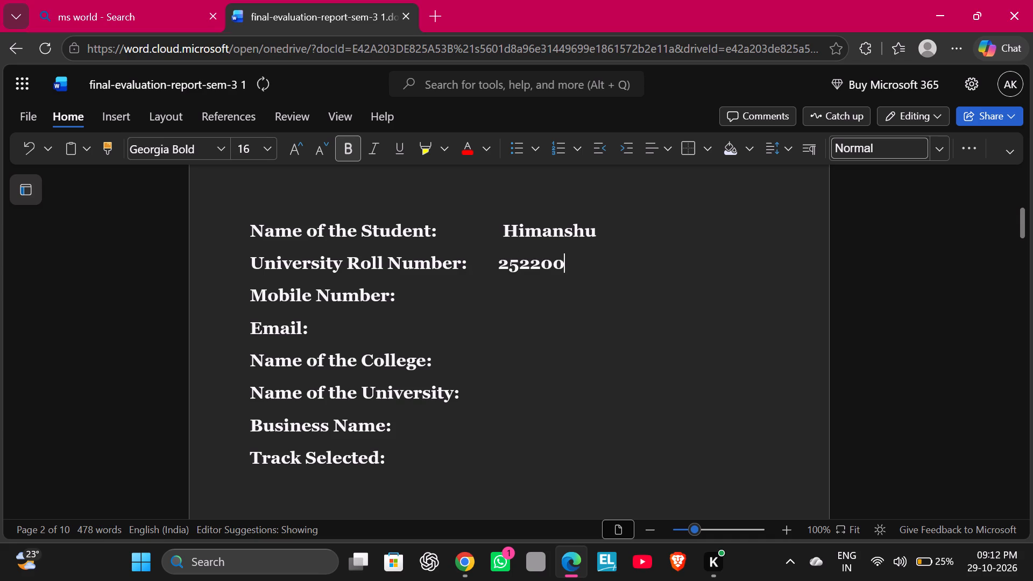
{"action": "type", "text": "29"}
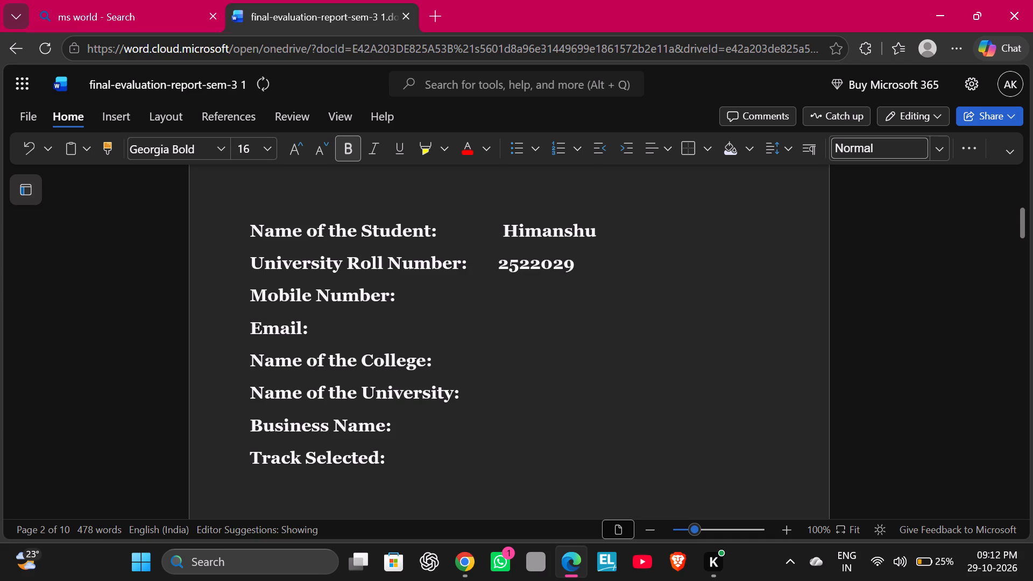
Add spaces after the Mobile Number label until the cursor roughly lines up with the roll number above.
{"action": "left_click", "coordinate": [481, 312]}
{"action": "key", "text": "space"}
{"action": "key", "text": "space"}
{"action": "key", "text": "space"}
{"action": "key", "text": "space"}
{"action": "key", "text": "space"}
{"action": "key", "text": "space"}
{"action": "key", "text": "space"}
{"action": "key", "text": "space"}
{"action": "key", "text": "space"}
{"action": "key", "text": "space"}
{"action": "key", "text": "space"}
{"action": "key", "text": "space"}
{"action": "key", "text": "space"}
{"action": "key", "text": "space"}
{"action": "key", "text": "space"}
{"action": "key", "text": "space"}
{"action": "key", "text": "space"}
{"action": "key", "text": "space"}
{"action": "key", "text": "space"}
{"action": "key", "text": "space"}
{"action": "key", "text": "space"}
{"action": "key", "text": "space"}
Copy the phone number from the Business Class profile in Chrome and paste it after the report's Mobile Number label in Edge.
{"action": "left_click", "coordinate": [475, 548]}
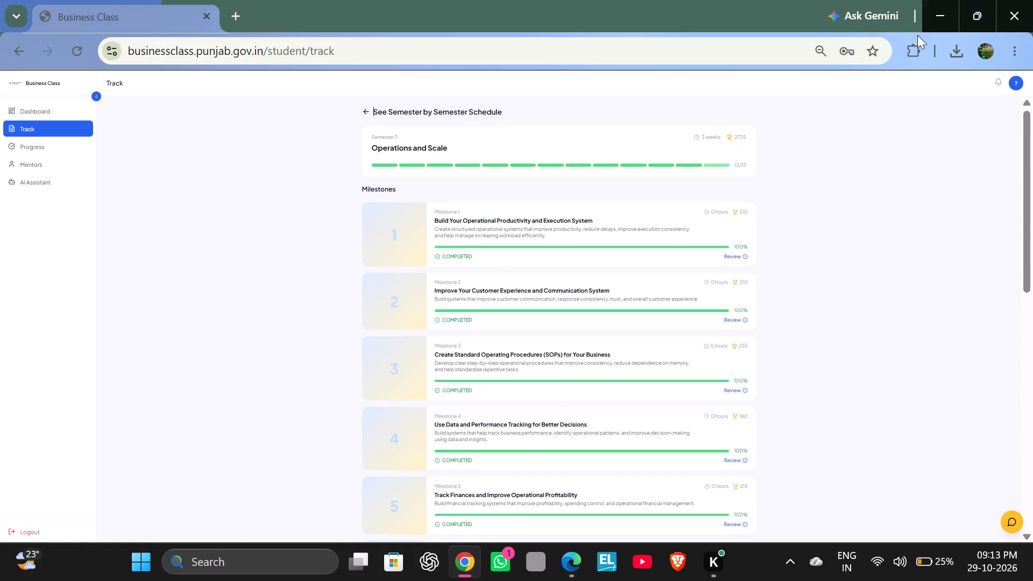
{"action": "left_click", "coordinate": [1027, 86]}
{"action": "left_click", "coordinate": [1017, 83]}
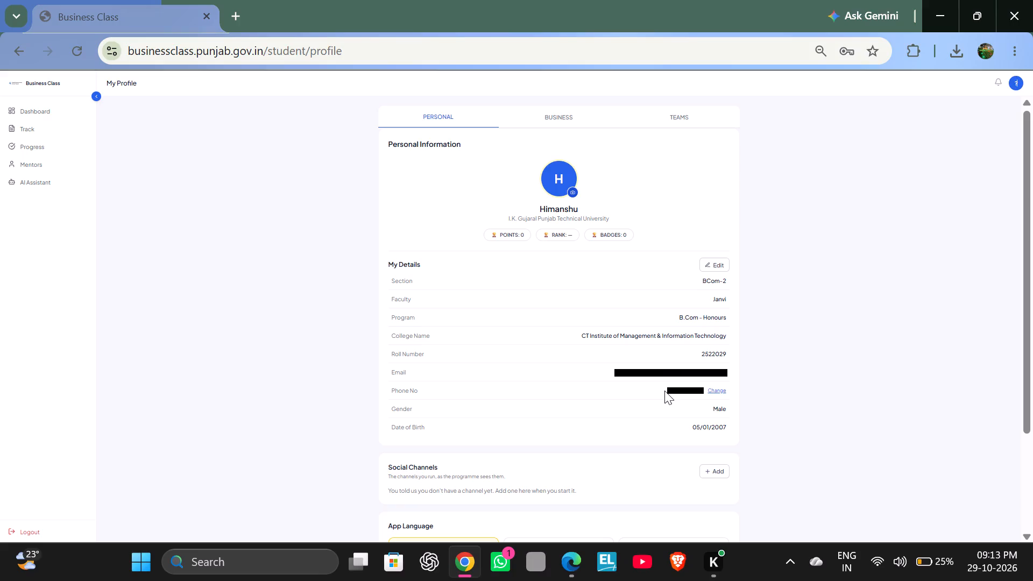
{"action": "left_click_drag", "start_coordinate": [664, 391], "coordinate": [703, 390]}
{"action": "key", "text": "ctrl+c"}
{"action": "key", "text": "ctrl+c"}
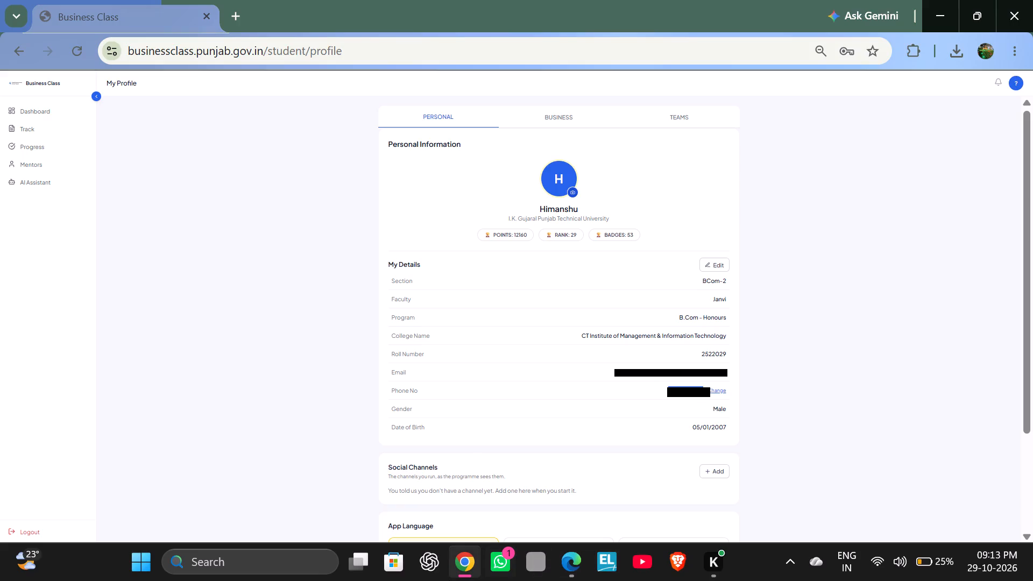
{"action": "left_click", "coordinate": [580, 559]}
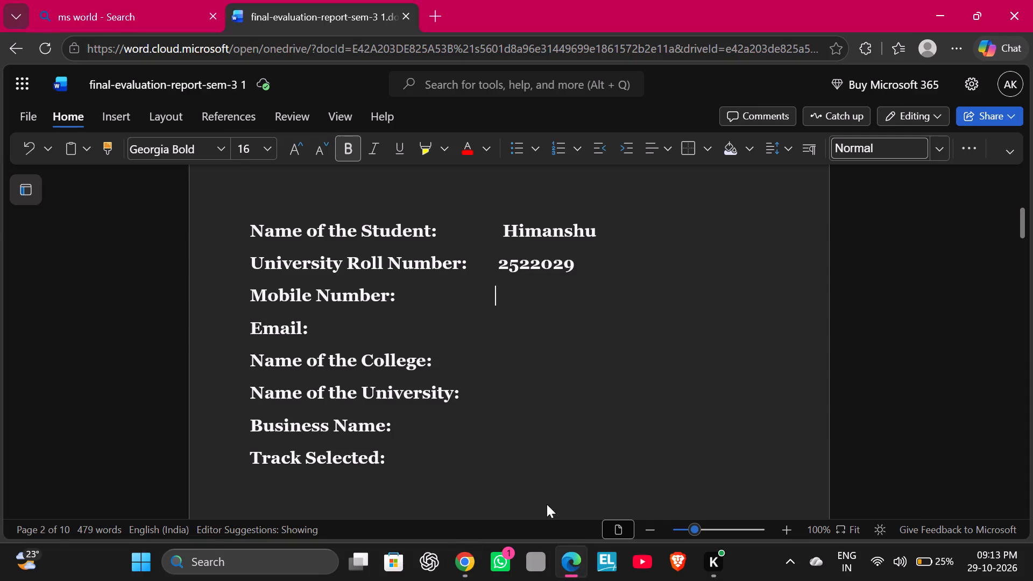
{"action": "key", "text": "ctrl+v"}
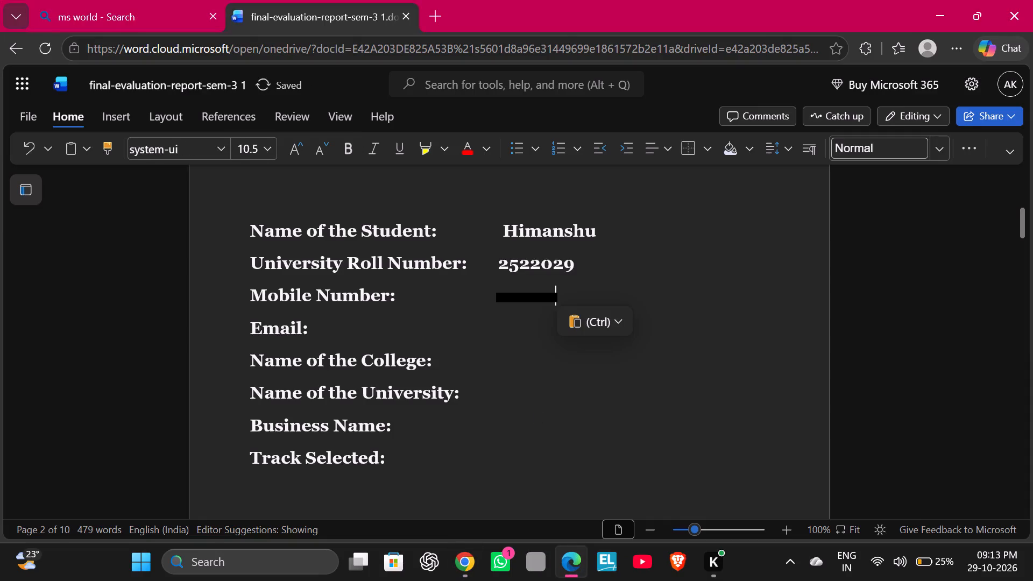
Set the font size of the pasted mobile number to 20.
{"action": "left_click_drag", "start_coordinate": [497, 300], "coordinate": [559, 295]}
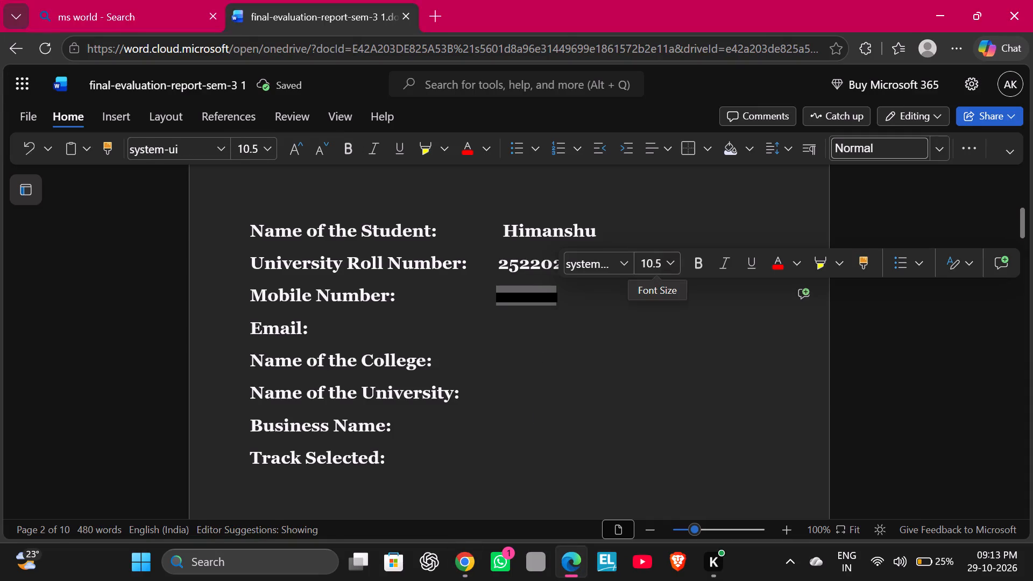
{"action": "left_click", "coordinate": [669, 265]}
{"action": "left_click", "coordinate": [711, 373]}
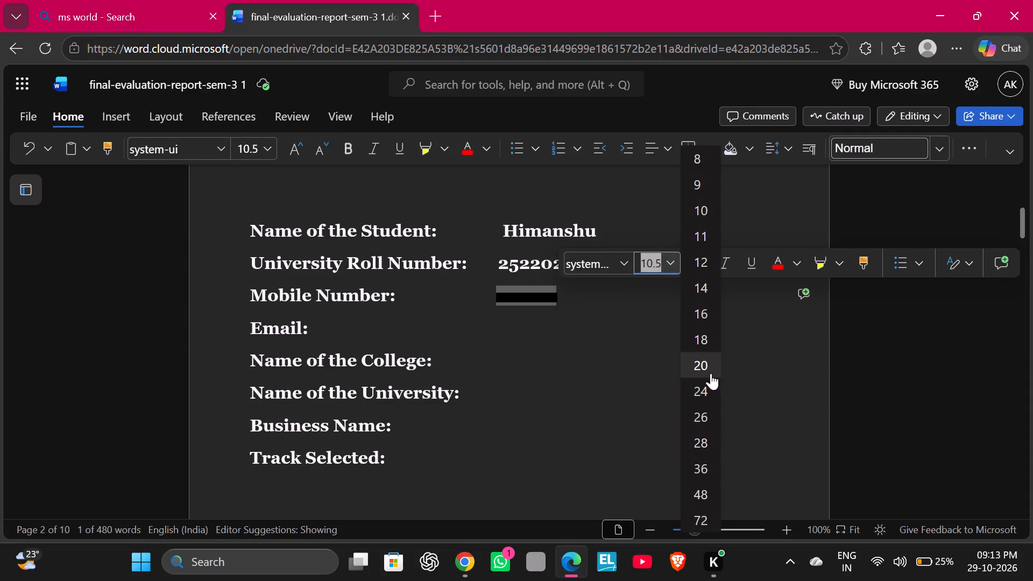
{"action": "left_click", "coordinate": [577, 349]}
Add spaces after the Email label until the cursor roughly lines up with the mobile number above.
{"action": "left_click", "coordinate": [519, 328]}
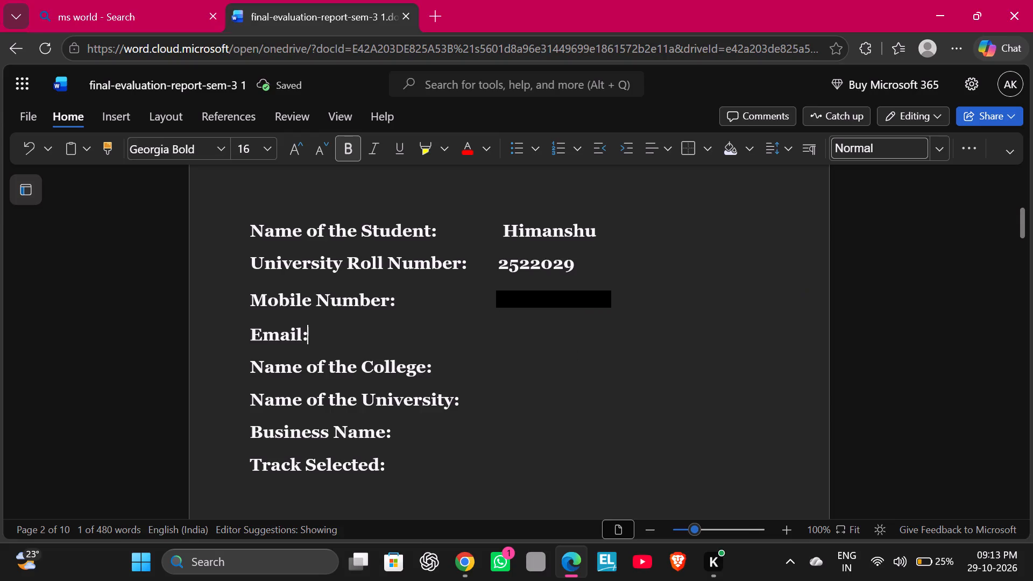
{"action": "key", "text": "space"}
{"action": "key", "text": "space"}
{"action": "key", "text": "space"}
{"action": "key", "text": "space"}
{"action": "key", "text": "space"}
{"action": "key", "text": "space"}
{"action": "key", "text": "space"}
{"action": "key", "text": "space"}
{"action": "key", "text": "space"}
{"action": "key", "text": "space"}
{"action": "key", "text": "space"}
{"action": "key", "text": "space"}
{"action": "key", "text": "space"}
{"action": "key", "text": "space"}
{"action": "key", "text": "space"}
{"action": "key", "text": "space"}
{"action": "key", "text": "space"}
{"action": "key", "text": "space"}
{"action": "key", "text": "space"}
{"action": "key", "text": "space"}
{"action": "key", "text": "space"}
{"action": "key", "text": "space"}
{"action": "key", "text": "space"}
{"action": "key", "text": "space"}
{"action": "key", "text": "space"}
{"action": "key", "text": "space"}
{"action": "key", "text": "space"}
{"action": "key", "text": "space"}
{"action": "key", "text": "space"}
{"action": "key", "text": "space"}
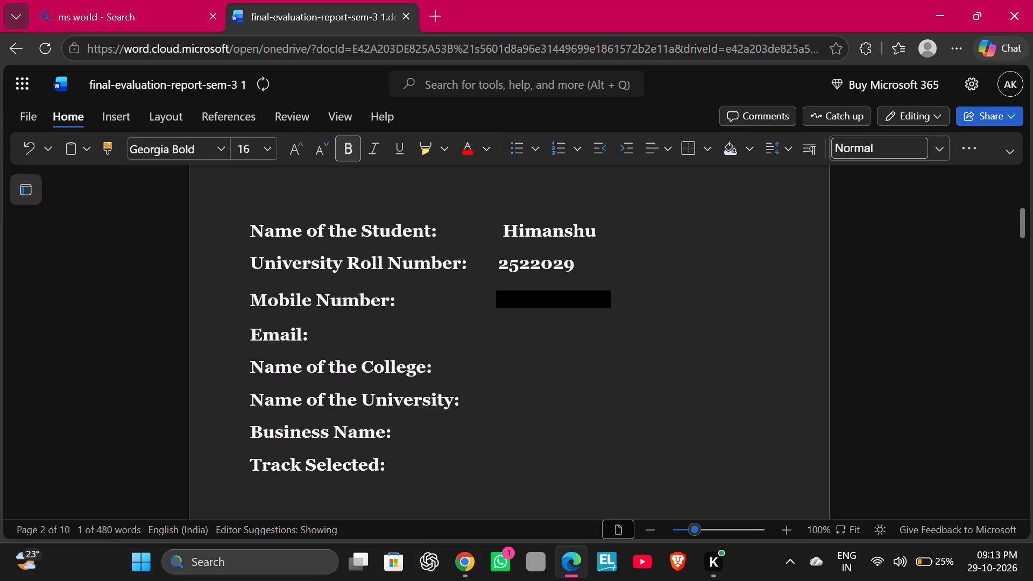
Copy the email address from the Business Class profile in Chrome and paste it after the report's Email label in Edge.
{"action": "left_click", "coordinate": [456, 565]}
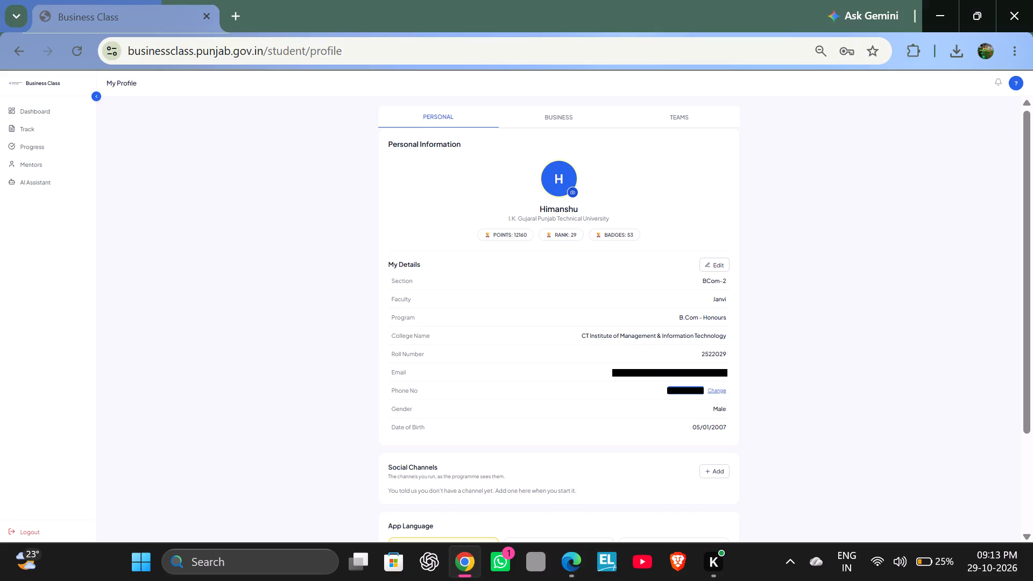
{"action": "left_click_drag", "start_coordinate": [612, 369], "coordinate": [705, 371]}
{"action": "key", "text": "ctrl+c"}
{"action": "key", "text": "ctrl+c"}
{"action": "key", "text": "ctrl+c"}
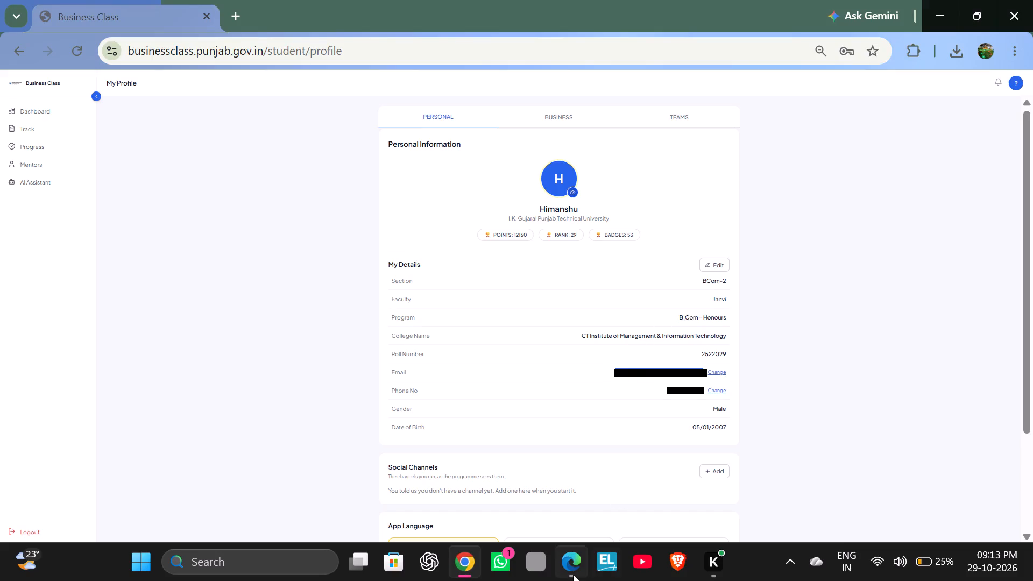
{"action": "left_click", "coordinate": [573, 576]}
{"action": "key", "text": "ctrl+v"}
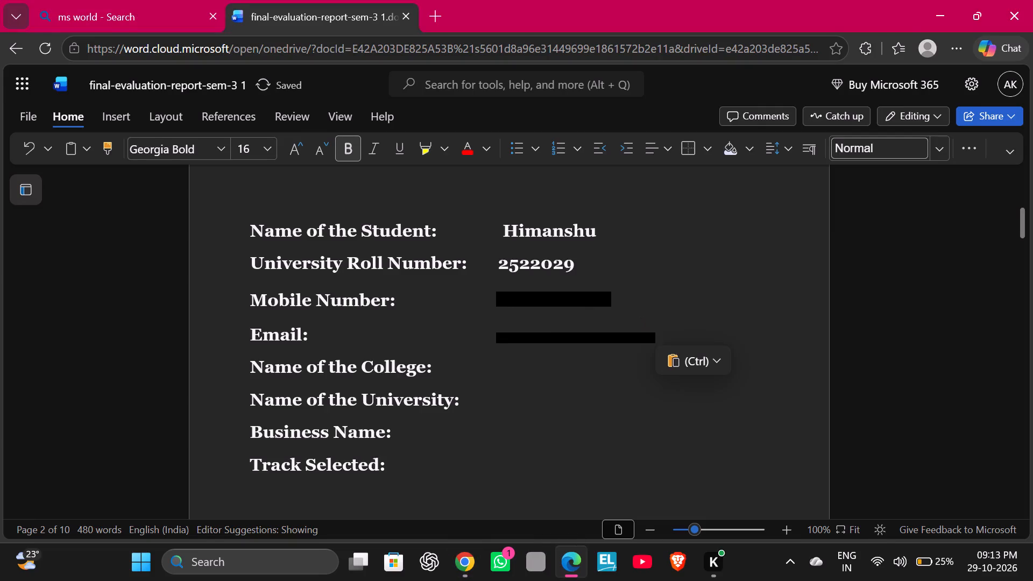
Set the font size of the pasted email address to 18.
{"action": "left_click_drag", "start_coordinate": [487, 339], "coordinate": [656, 340]}
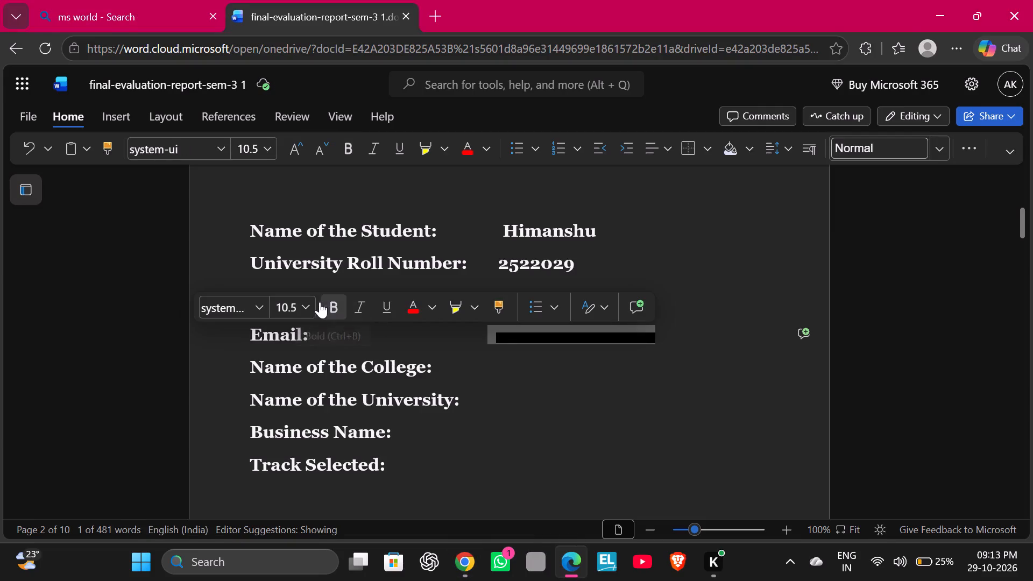
{"action": "left_click", "coordinate": [308, 302]}
{"action": "left_click", "coordinate": [338, 345]}
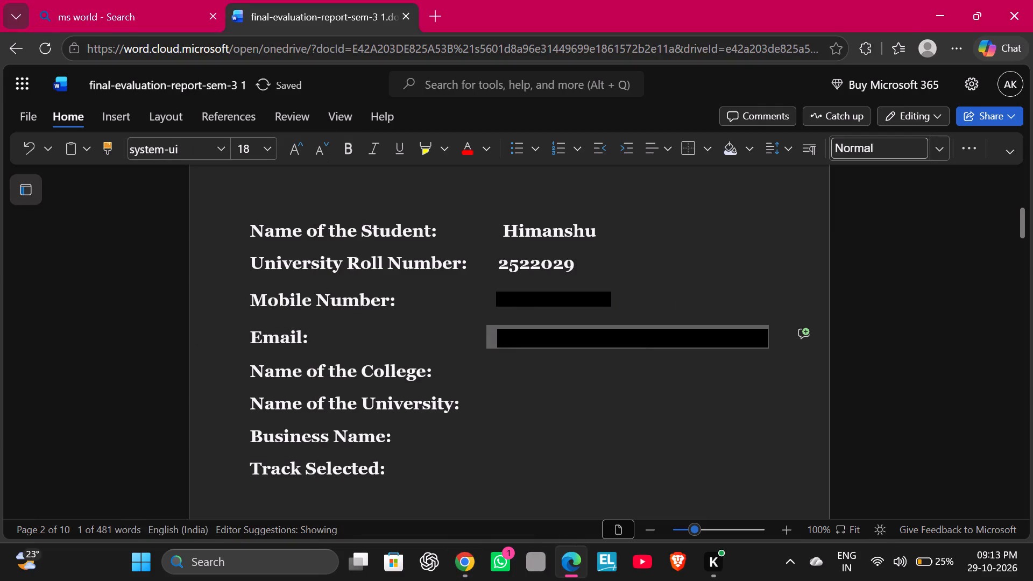
{"action": "left_click", "coordinate": [466, 338]}
Enter Ctimit after the Name of the College label, spaced to roughly line up with the entries above.
{"action": "left_click", "coordinate": [487, 367]}
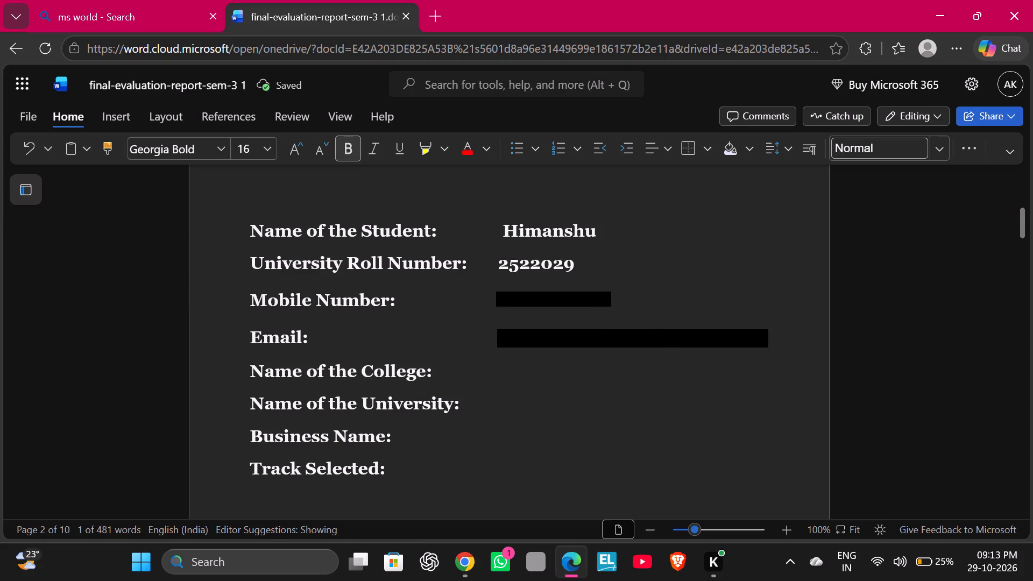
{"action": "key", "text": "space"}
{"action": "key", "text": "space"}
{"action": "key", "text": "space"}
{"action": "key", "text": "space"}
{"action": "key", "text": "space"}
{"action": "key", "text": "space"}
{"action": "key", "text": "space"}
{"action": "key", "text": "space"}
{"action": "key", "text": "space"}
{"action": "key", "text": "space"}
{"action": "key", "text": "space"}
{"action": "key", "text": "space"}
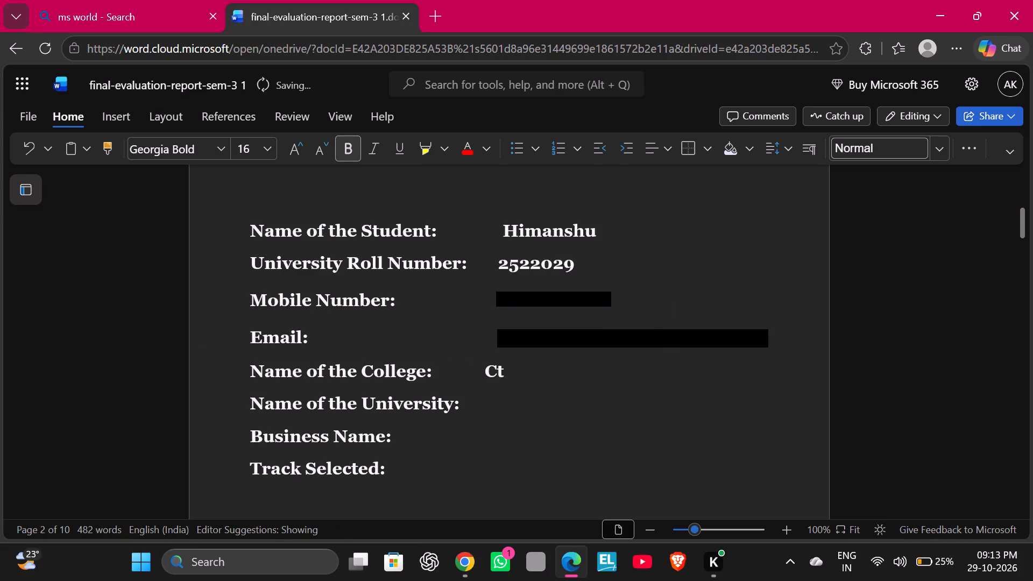
{"action": "key", "text": "BackSpace"}
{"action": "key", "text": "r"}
{"action": "key", "text": "BackSpace"}
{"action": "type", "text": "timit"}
Enter PTU after the Name of the University label, spaced to roughly line up with the college name above.
{"action": "left_click", "coordinate": [505, 409]}
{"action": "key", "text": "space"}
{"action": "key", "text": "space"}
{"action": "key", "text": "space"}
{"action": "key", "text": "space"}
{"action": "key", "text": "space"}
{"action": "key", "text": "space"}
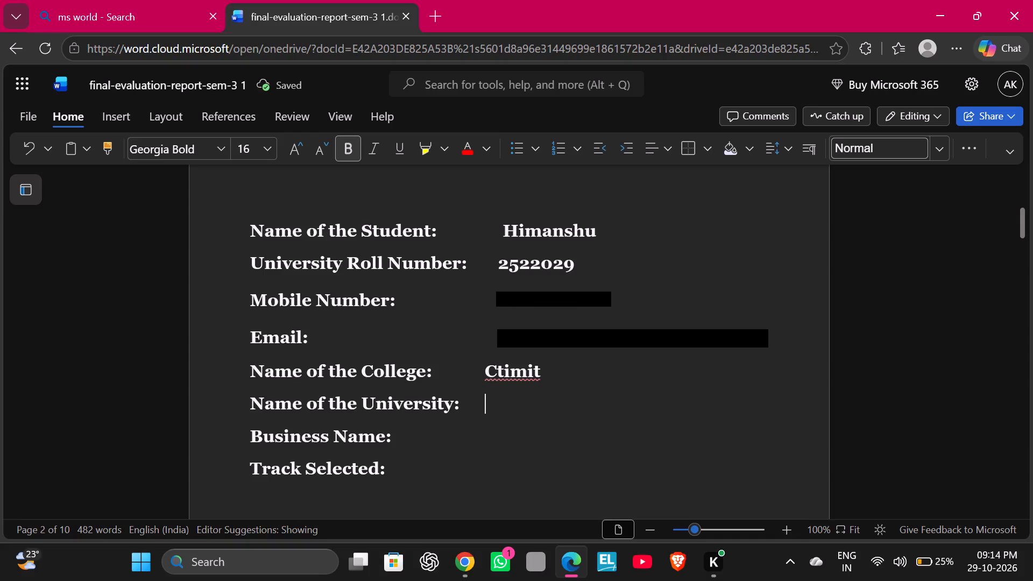
{"action": "left_click", "coordinate": [532, 372]}
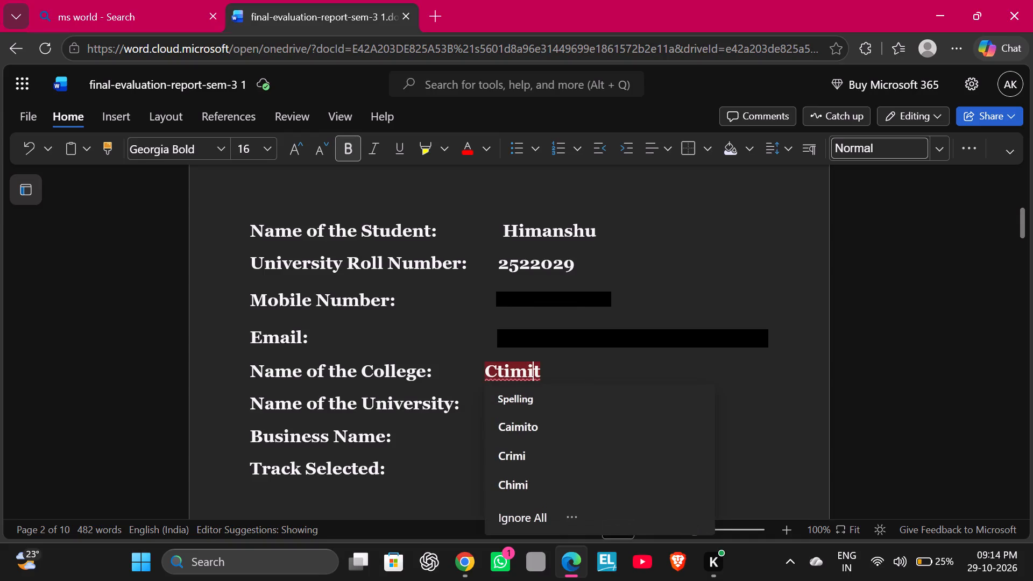
{"action": "left_click", "coordinate": [530, 398]}
{"action": "left_click", "coordinate": [576, 372]}
{"action": "left_click", "coordinate": [470, 418]}
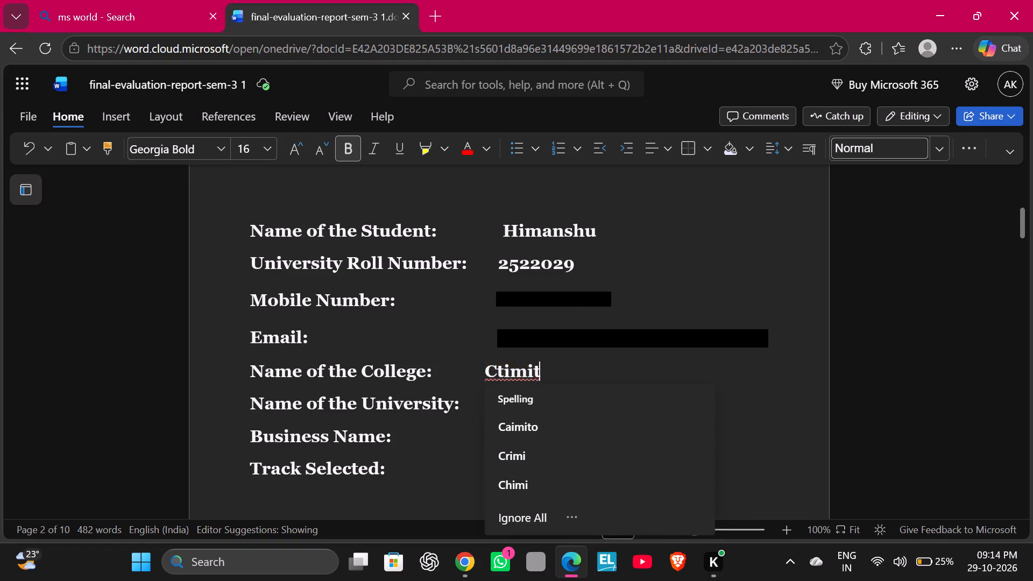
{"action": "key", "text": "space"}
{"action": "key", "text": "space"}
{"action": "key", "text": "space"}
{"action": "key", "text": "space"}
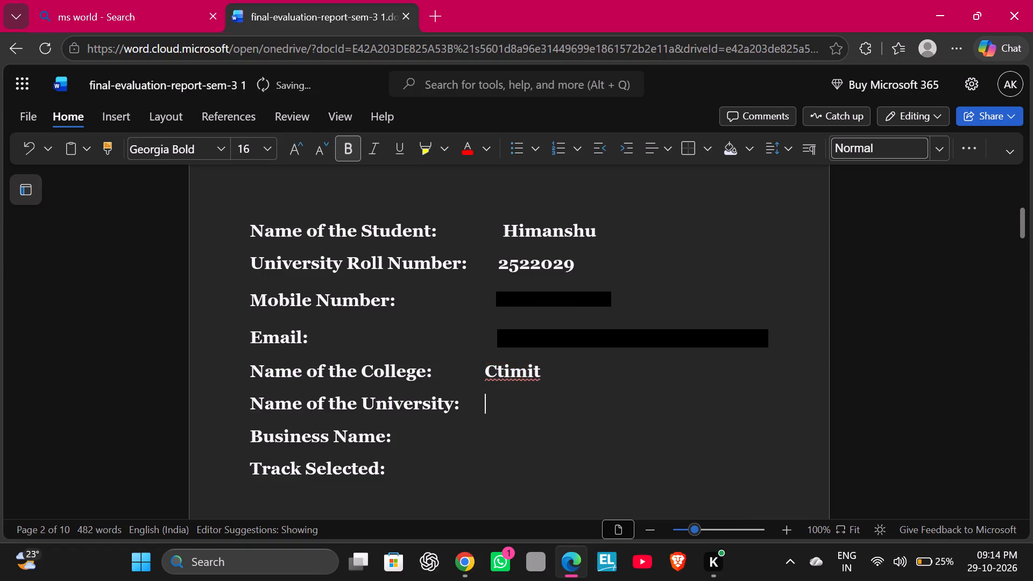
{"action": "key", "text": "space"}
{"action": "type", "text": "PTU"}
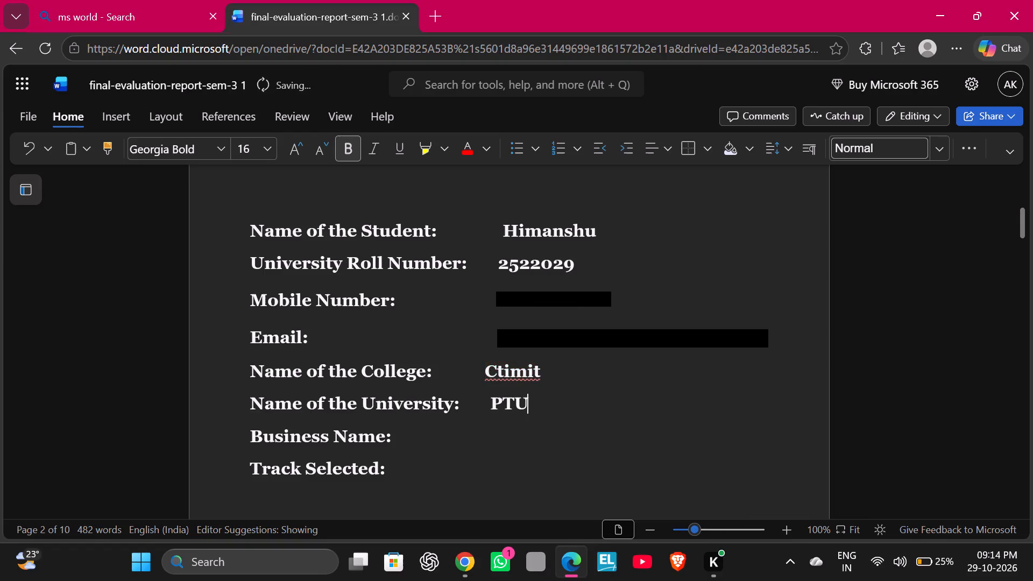
Add a short run of spaces after the Business Name label.
{"action": "left_click", "coordinate": [465, 442]}
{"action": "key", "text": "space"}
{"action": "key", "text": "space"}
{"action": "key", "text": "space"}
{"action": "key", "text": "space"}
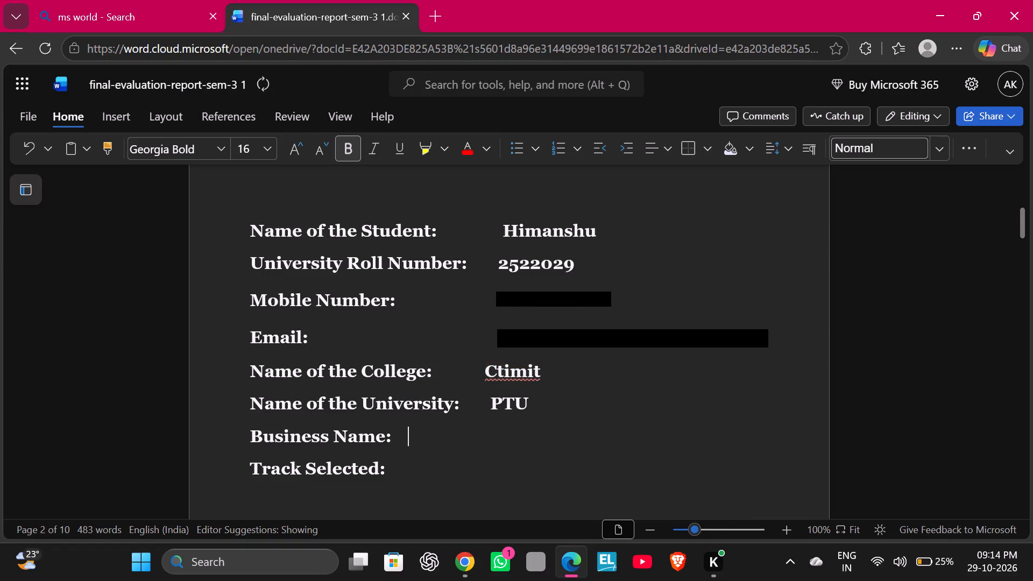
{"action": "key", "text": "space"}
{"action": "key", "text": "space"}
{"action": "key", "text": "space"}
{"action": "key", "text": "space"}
Switch to the Business Class profile in Chrome, and from there to WhatsApp.
{"action": "left_click", "coordinate": [473, 568]}
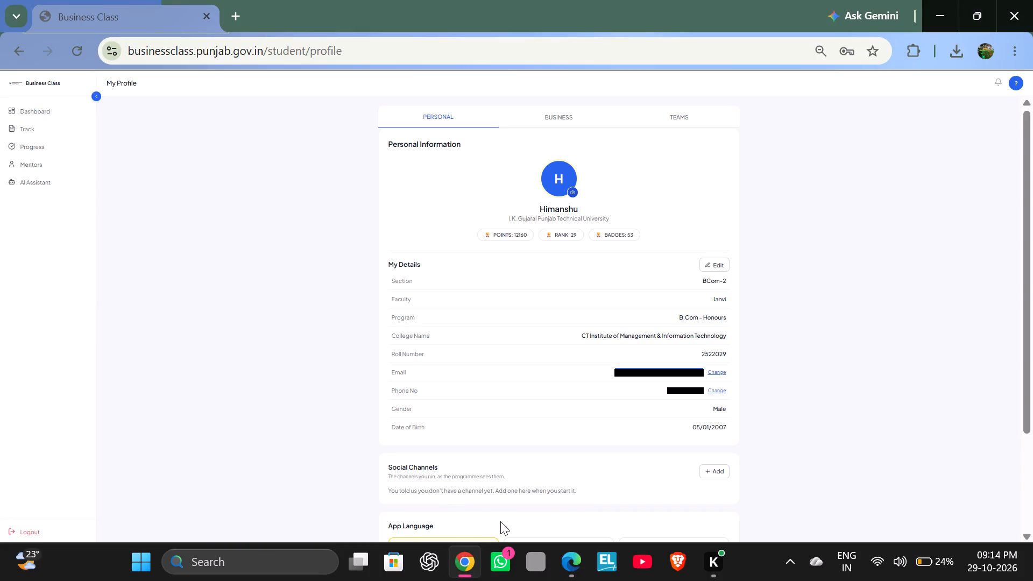
{"action": "left_click", "coordinate": [506, 548]}
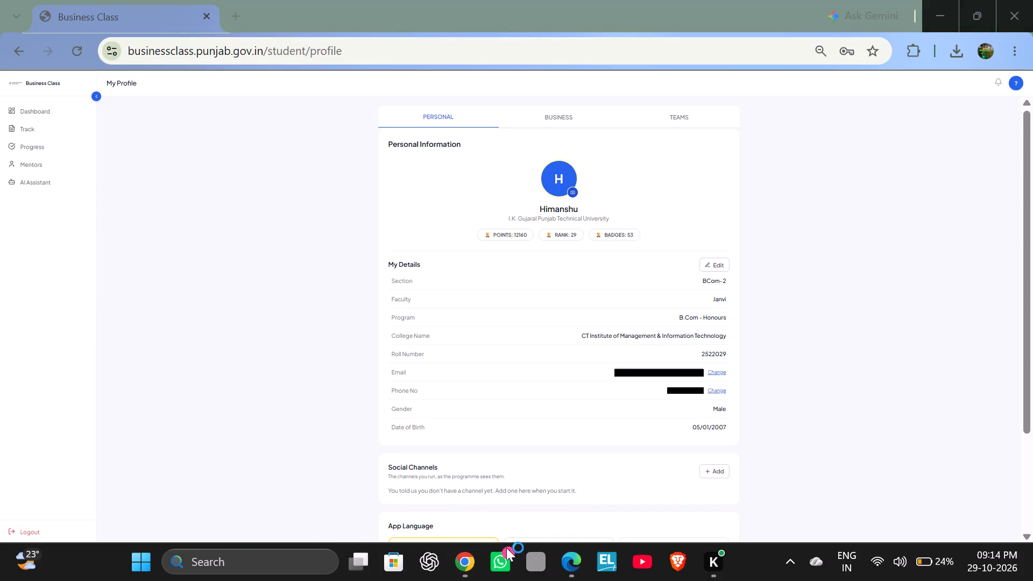
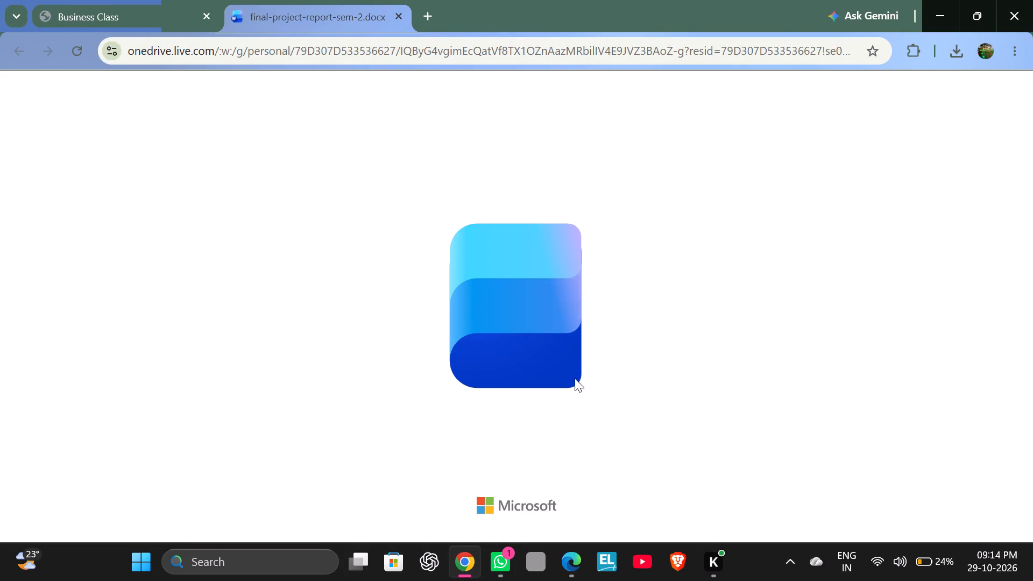
Look through the Semester 2 project report for the business name and selected track on its Student Details page.
{"action": "scroll", "coordinate": [575, 378], "scroll_direction": "down", "scroll_amount": 1}
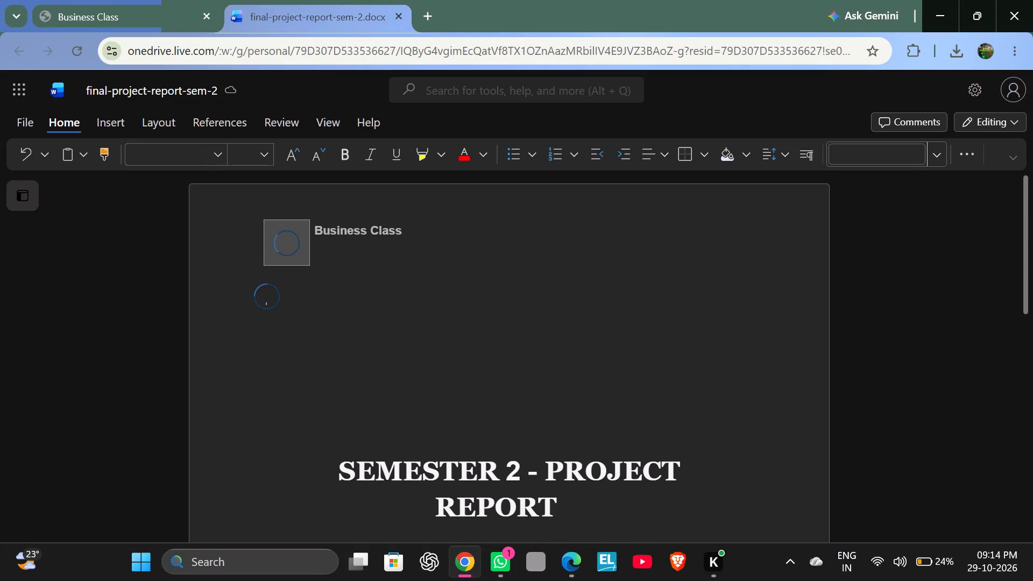
{"action": "scroll", "coordinate": [575, 378], "scroll_direction": "down", "scroll_amount": 4}
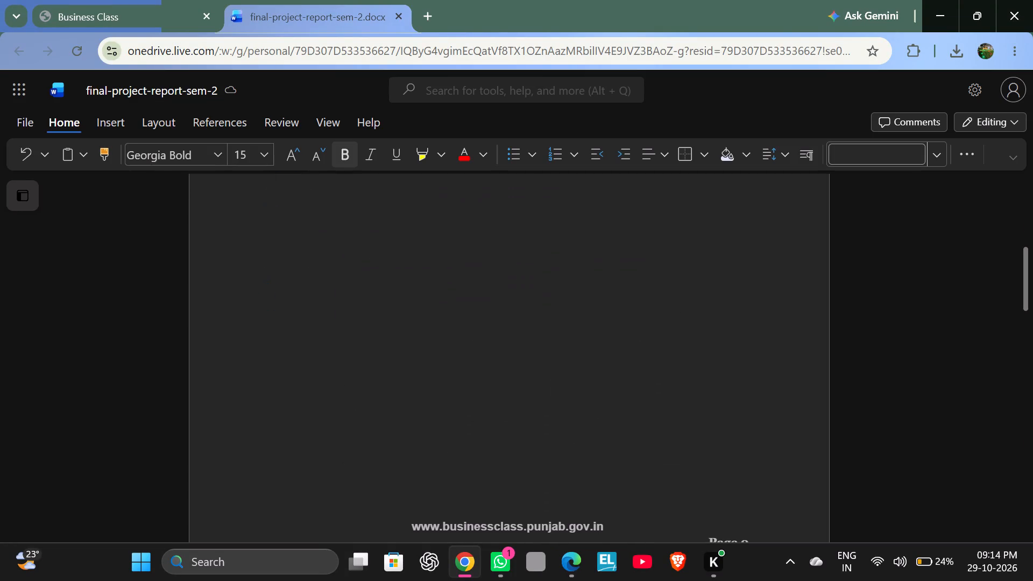
{"action": "scroll", "coordinate": [575, 378], "scroll_direction": "down", "scroll_amount": 5}
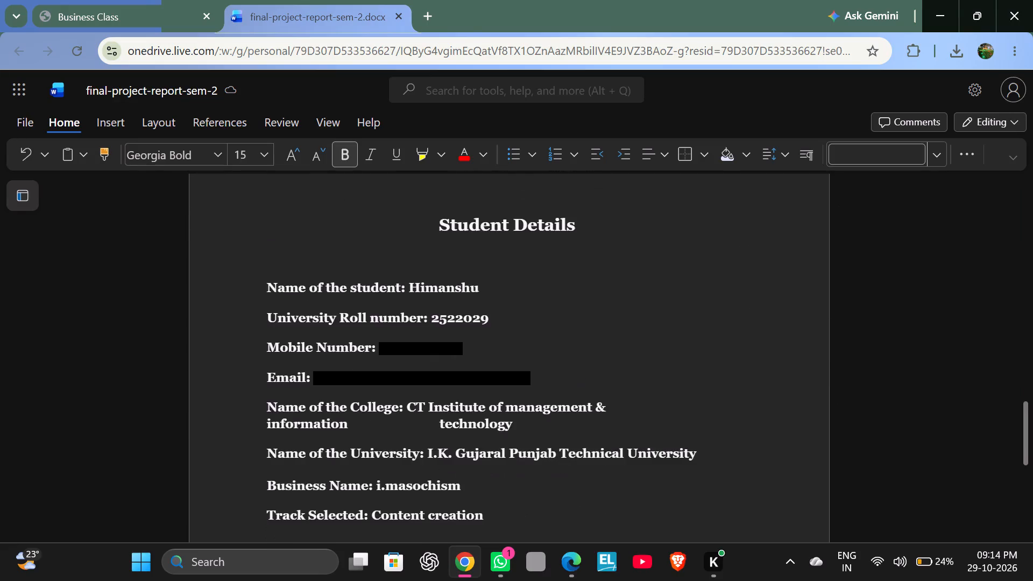
{"action": "scroll", "coordinate": [575, 378], "scroll_direction": "down", "scroll_amount": 1}
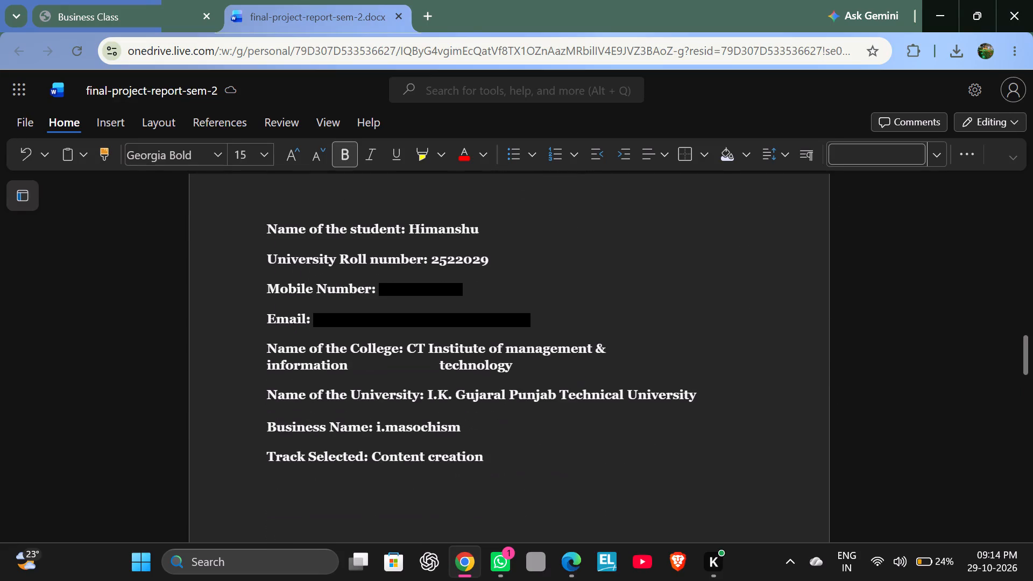
{"action": "left_click_drag", "start_coordinate": [374, 427], "coordinate": [473, 426]}
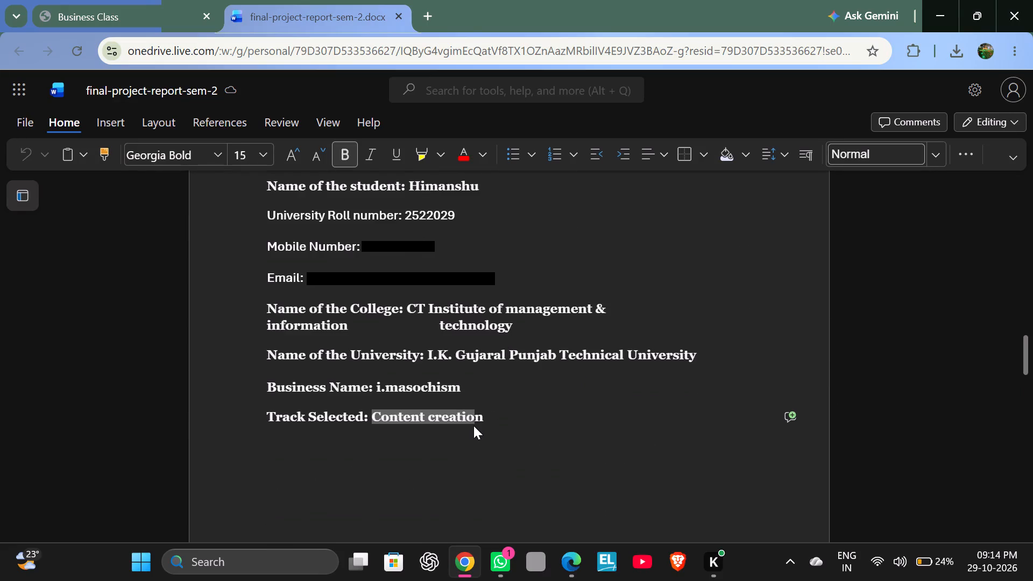
{"action": "left_click_drag", "start_coordinate": [473, 426], "coordinate": [465, 401]}
{"action": "left_click", "coordinate": [465, 401]}
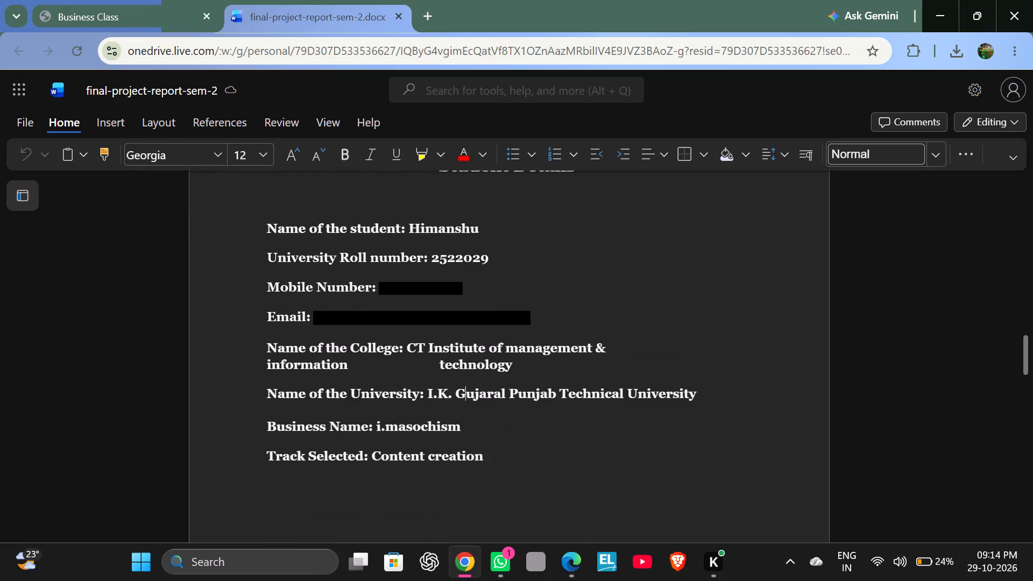
{"action": "left_click_drag", "start_coordinate": [373, 422], "coordinate": [378, 422]}
{"action": "left_click", "coordinate": [378, 422]}
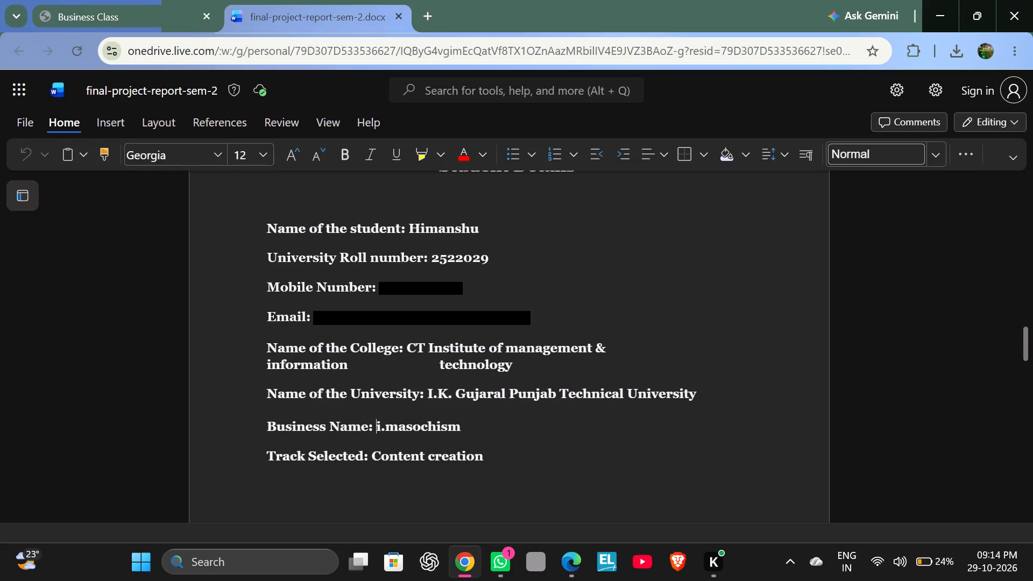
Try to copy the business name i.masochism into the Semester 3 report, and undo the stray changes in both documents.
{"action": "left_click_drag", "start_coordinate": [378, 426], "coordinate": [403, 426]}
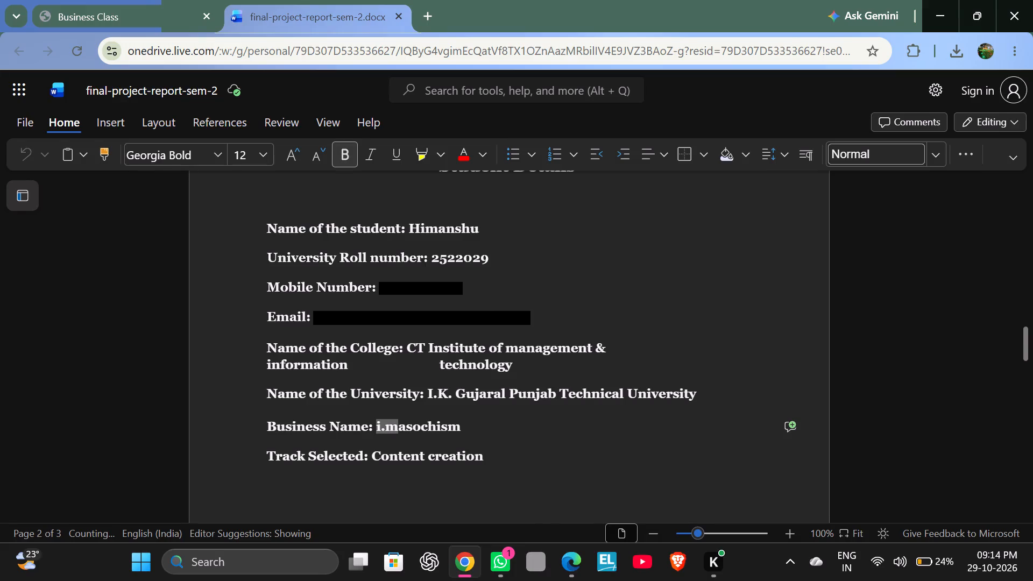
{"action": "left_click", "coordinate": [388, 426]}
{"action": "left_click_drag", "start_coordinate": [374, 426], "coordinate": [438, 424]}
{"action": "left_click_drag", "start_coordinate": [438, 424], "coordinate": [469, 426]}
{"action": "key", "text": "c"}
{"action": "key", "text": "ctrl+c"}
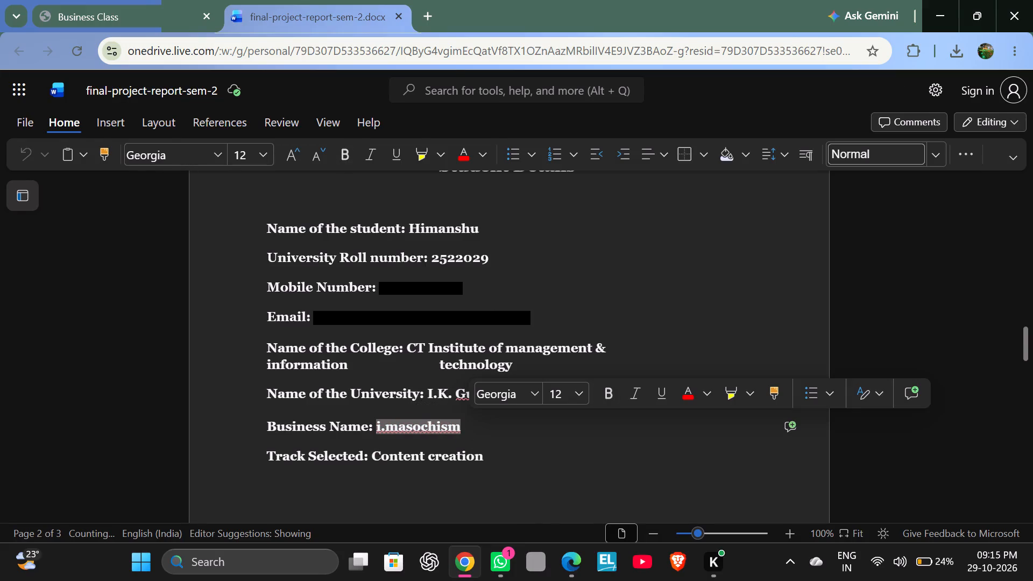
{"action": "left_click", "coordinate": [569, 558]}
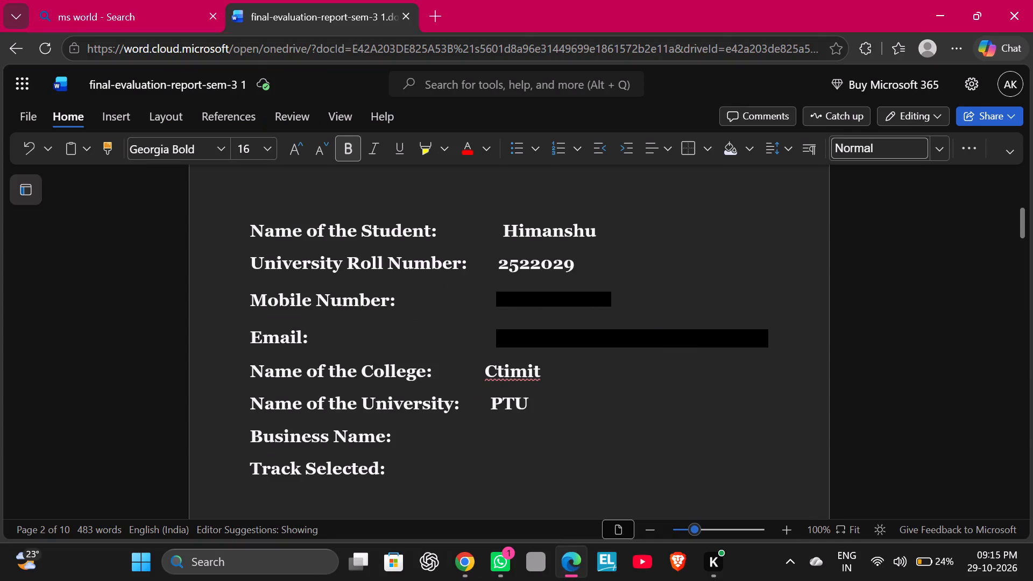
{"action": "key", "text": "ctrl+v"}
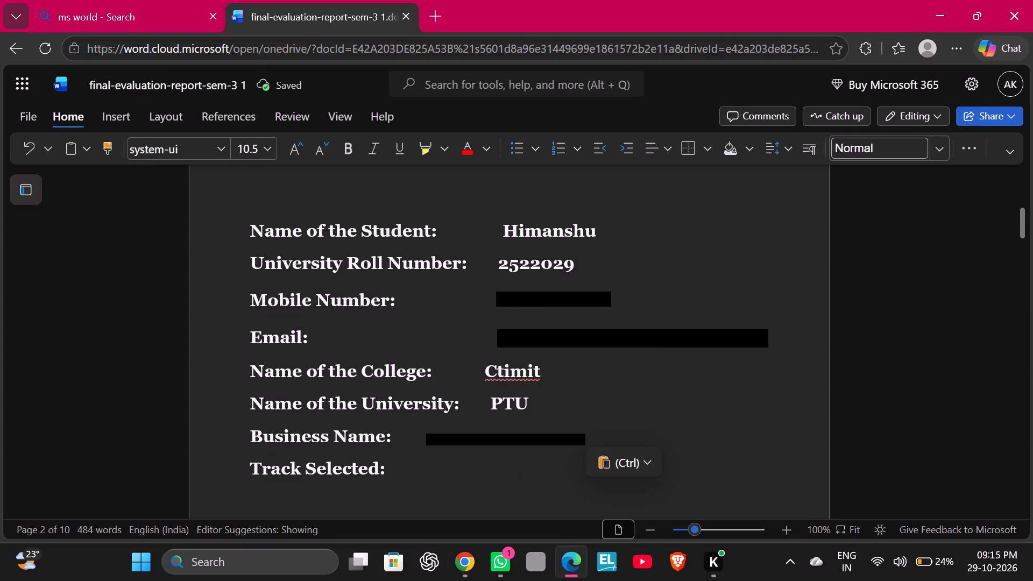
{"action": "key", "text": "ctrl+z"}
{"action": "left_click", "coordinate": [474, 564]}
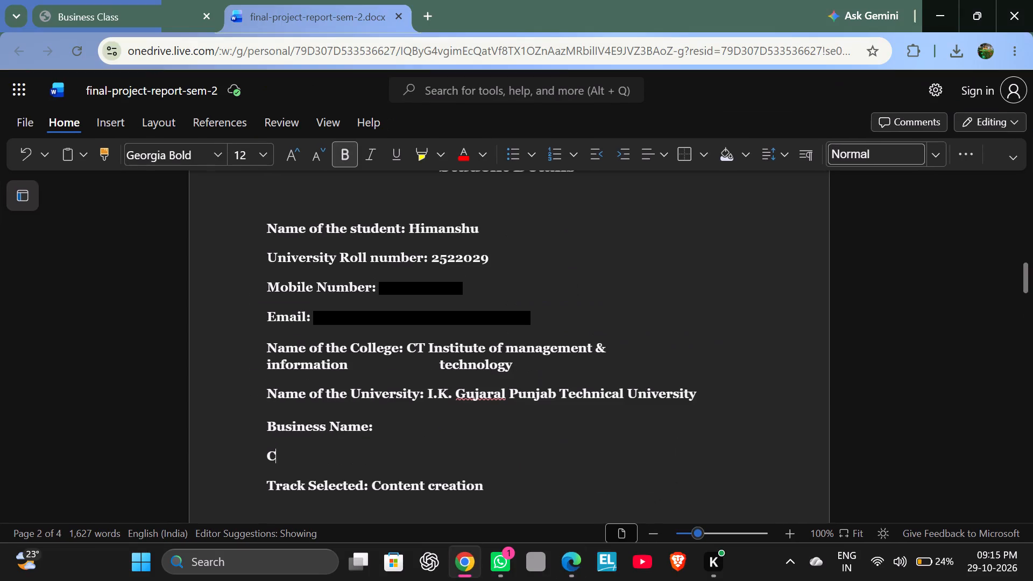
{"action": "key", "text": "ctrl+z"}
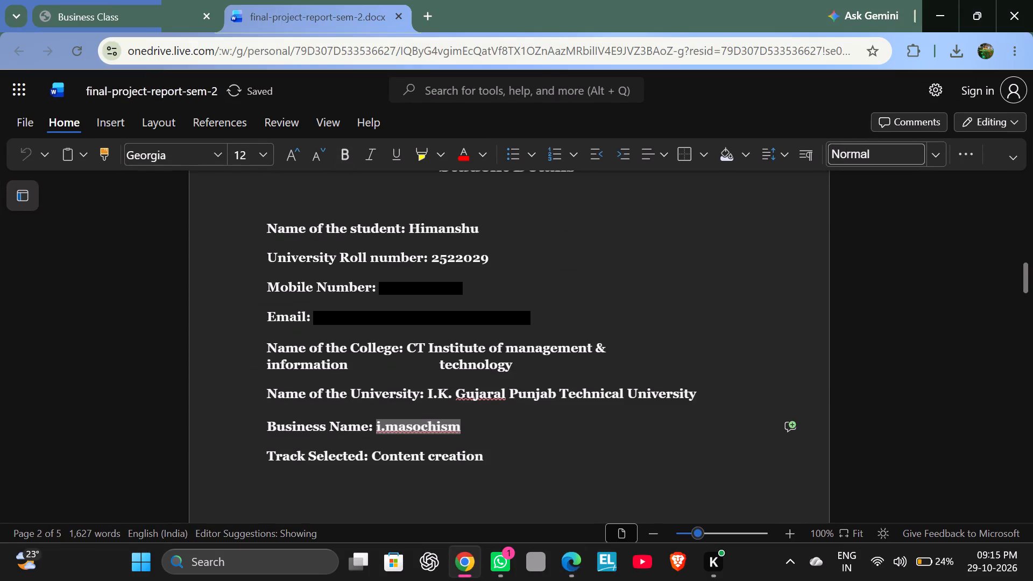
Copy the business name i.masochism from the Semester 2 report into the Business Name entry of the Semester 3 report in Edge.
{"action": "left_click", "coordinate": [472, 428]}
{"action": "left_click", "coordinate": [422, 424]}
{"action": "double_click", "coordinate": [422, 424]}
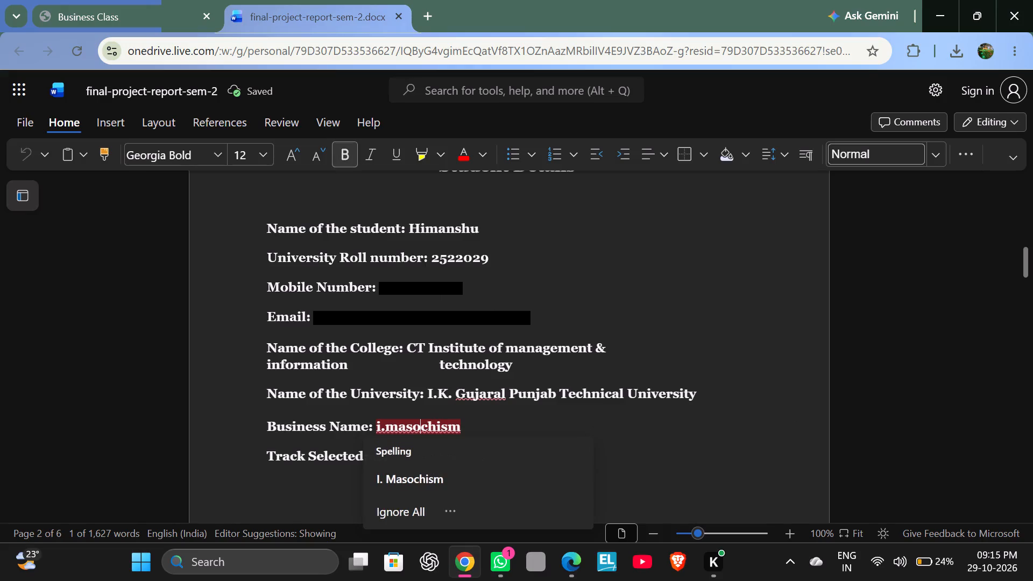
{"action": "key", "text": "ctrl+c"}
{"action": "double_click", "coordinate": [422, 424]}
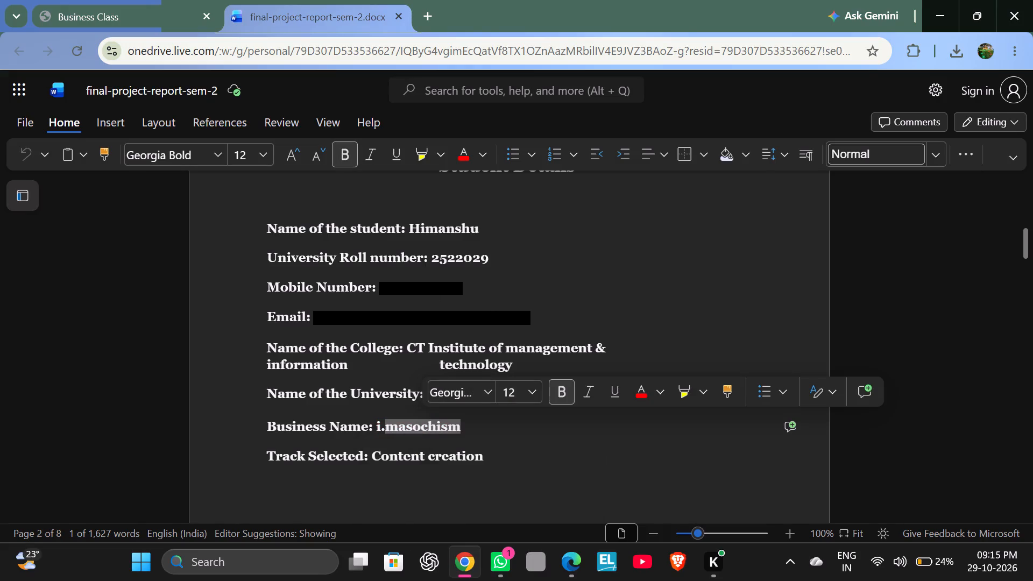
{"action": "left_click_drag", "start_coordinate": [378, 426], "coordinate": [465, 429]}
{"action": "key", "text": "ctrl+c"}
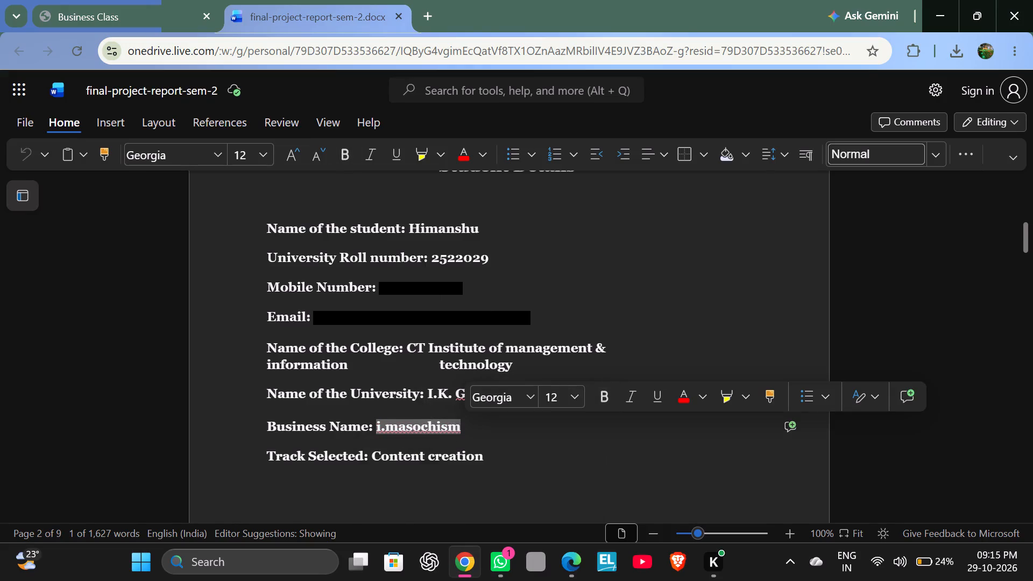
{"action": "key", "text": "ctrl+c"}
{"action": "key", "text": "ctrl+c"}
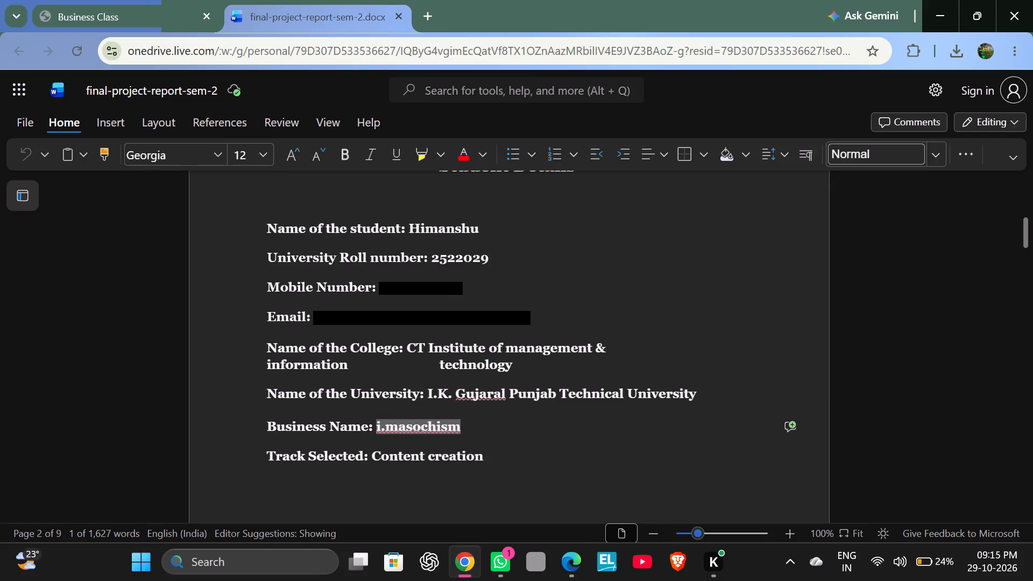
{"action": "left_click", "coordinate": [578, 567]}
{"action": "key", "text": "ctrl+v"}
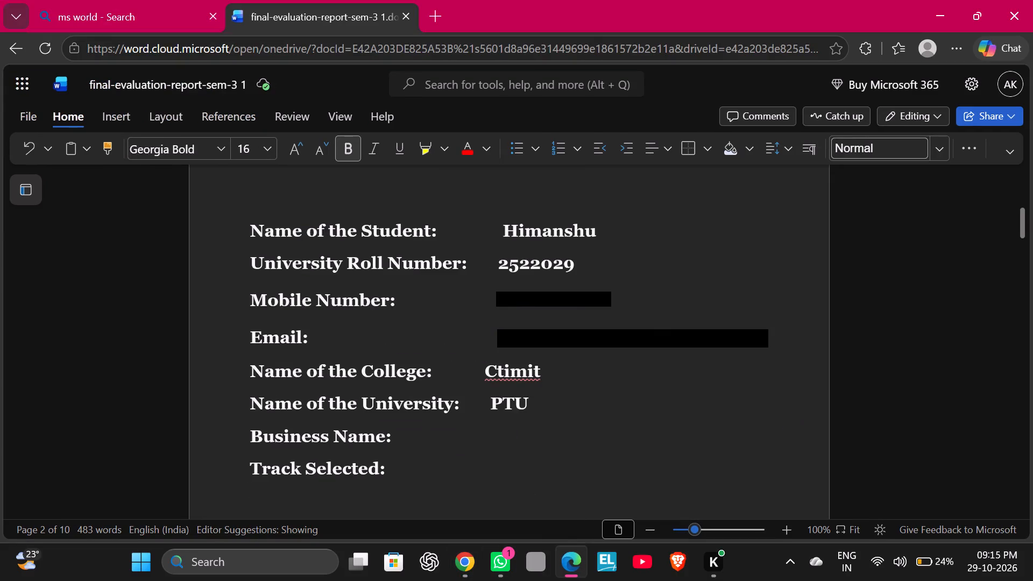
Add spaces before i.masochism to bring it closer to the entries above, and remove the blank line beneath it.
{"action": "left_click", "coordinate": [420, 438]}
{"action": "key", "text": "space"}
{"action": "key", "text": "space"}
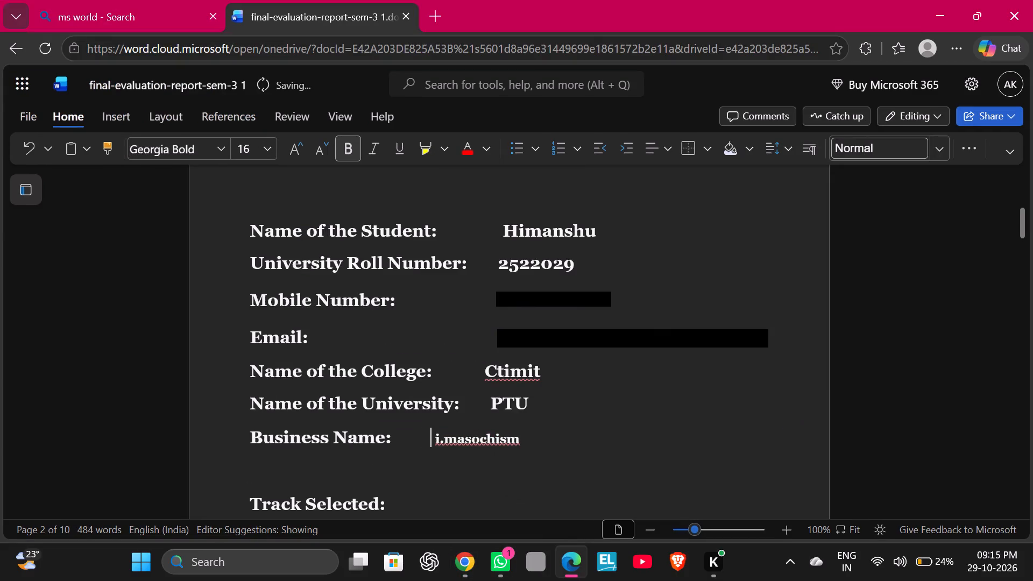
{"action": "key", "text": "space"}
{"action": "key", "text": "space"}
{"action": "key", "text": "space"}
{"action": "key", "text": "space"}
{"action": "key", "text": "space"}
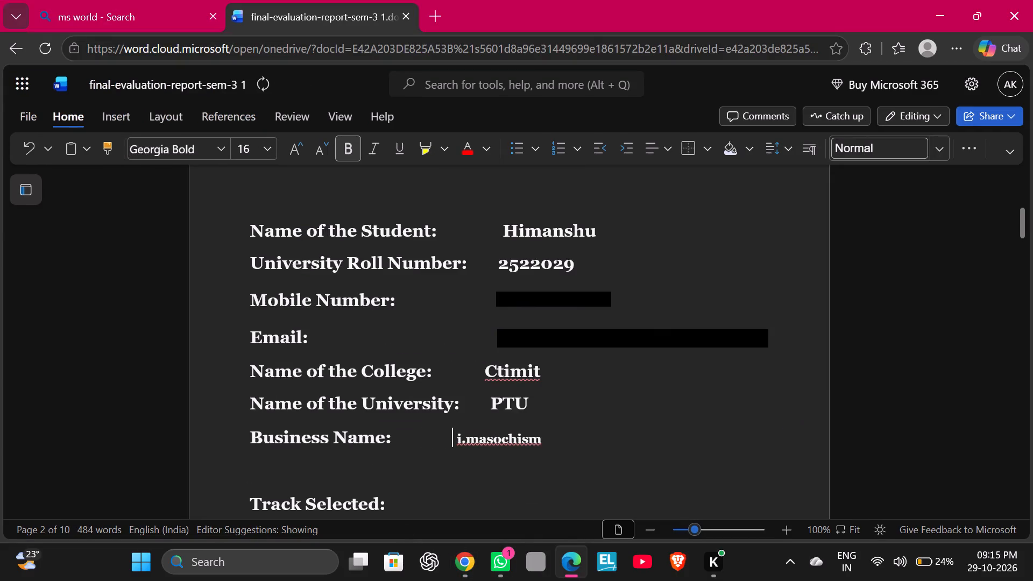
{"action": "left_click", "coordinate": [365, 478]}
{"action": "key", "text": "BackSpace"}
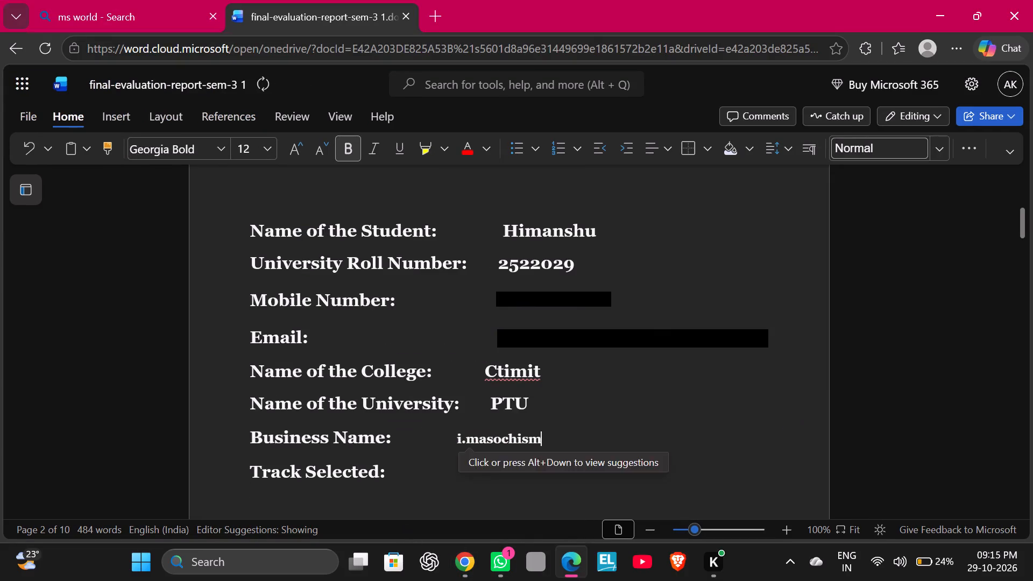
Enter CONTENT CREATION after the Track Selected label, preceded by a short run of spaces.
{"action": "left_click", "coordinate": [434, 480]}
{"action": "key", "text": "space"}
{"action": "key", "text": "space"}
{"action": "key", "text": "space"}
{"action": "key", "text": "space"}
{"action": "key", "text": "space"}
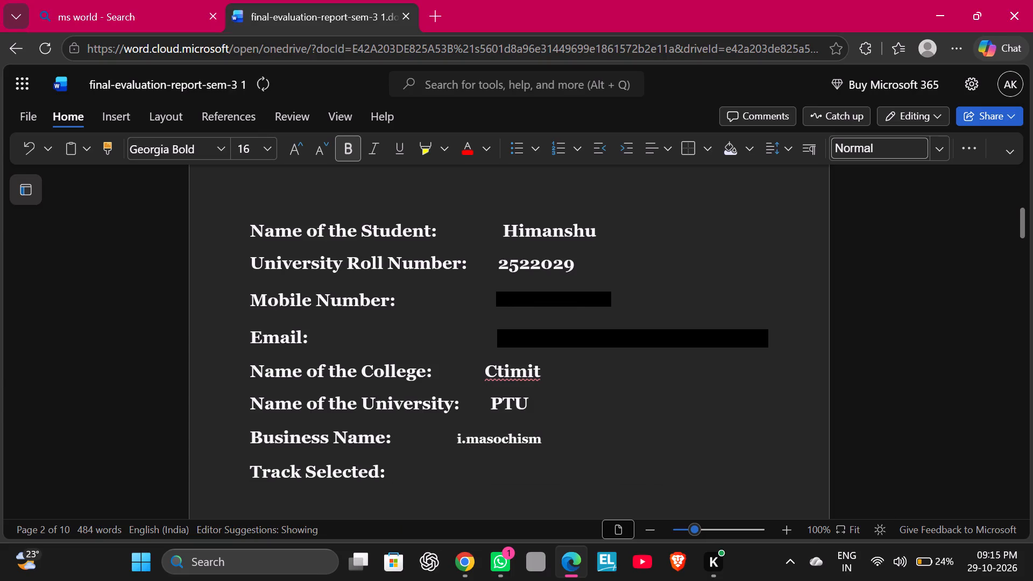
{"action": "type", "text": "CONTENT CREATION"}
{"action": "left_click", "coordinate": [595, 446]}
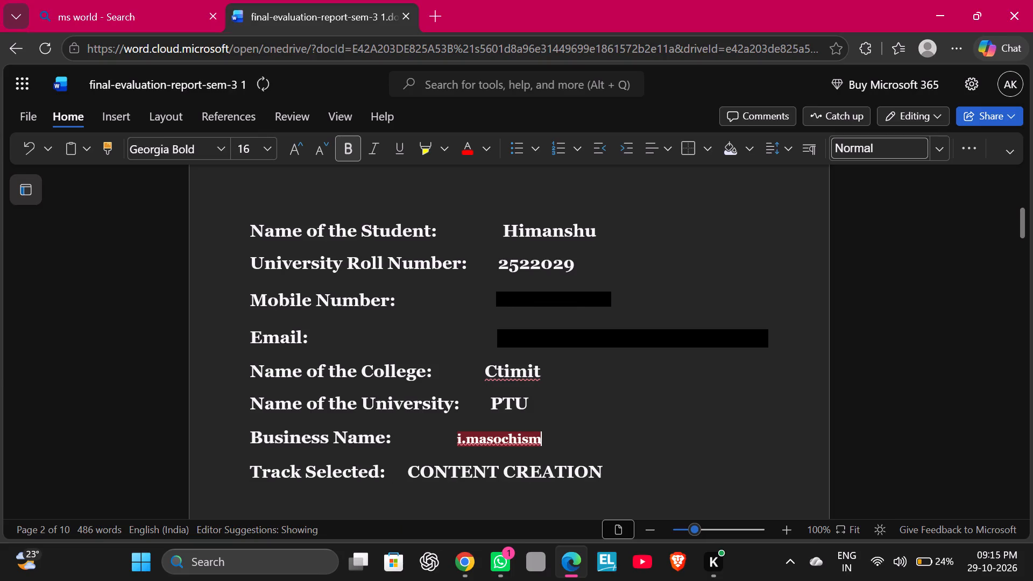
{"action": "left_click", "coordinate": [717, 442]}
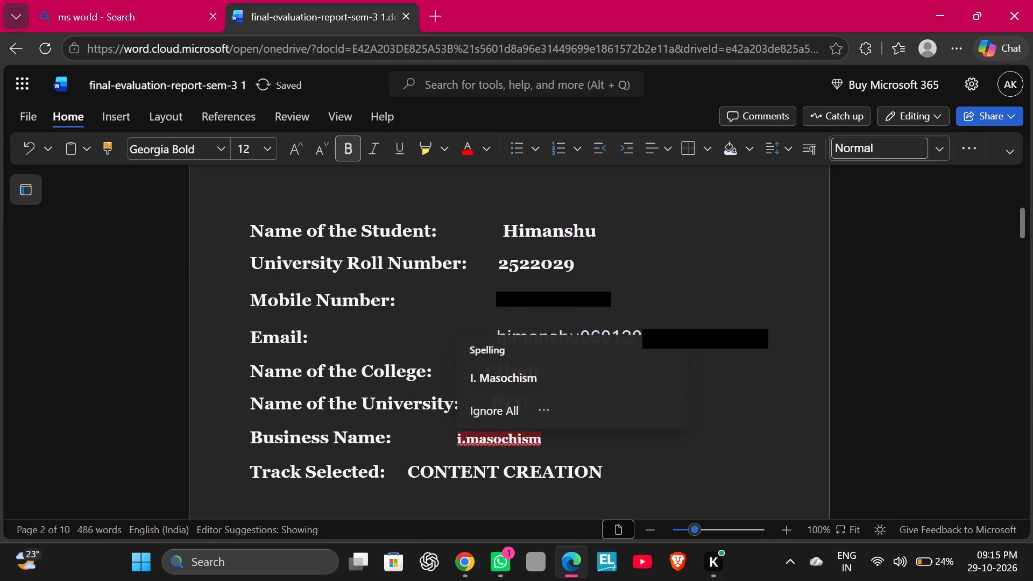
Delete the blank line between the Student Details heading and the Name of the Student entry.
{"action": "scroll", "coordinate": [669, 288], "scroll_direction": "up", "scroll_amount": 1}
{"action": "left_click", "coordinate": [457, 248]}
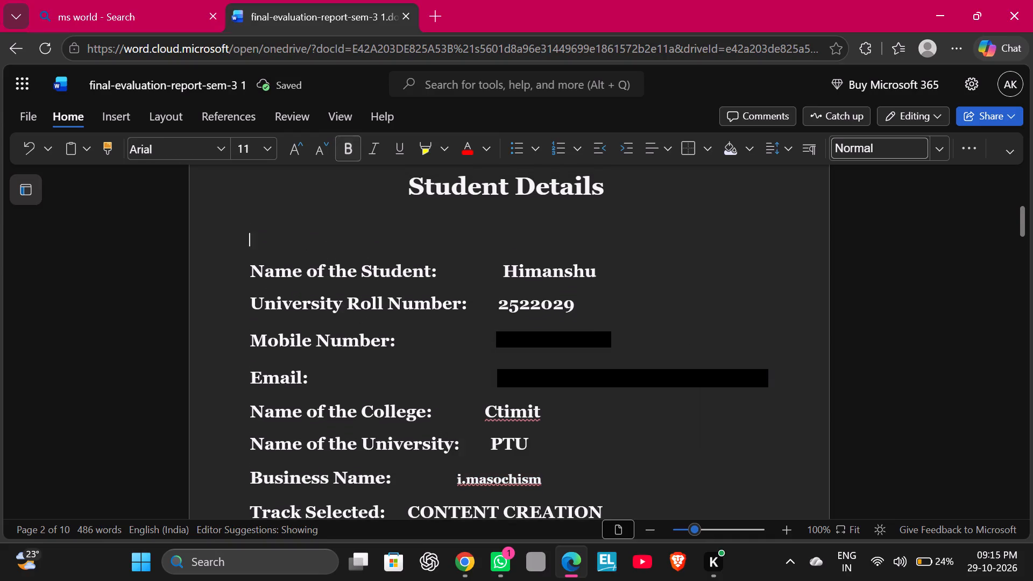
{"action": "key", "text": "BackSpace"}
Insert a blank line after each of the University Roll Number, Email and Name of the University entries.
{"action": "left_click", "coordinate": [585, 286]}
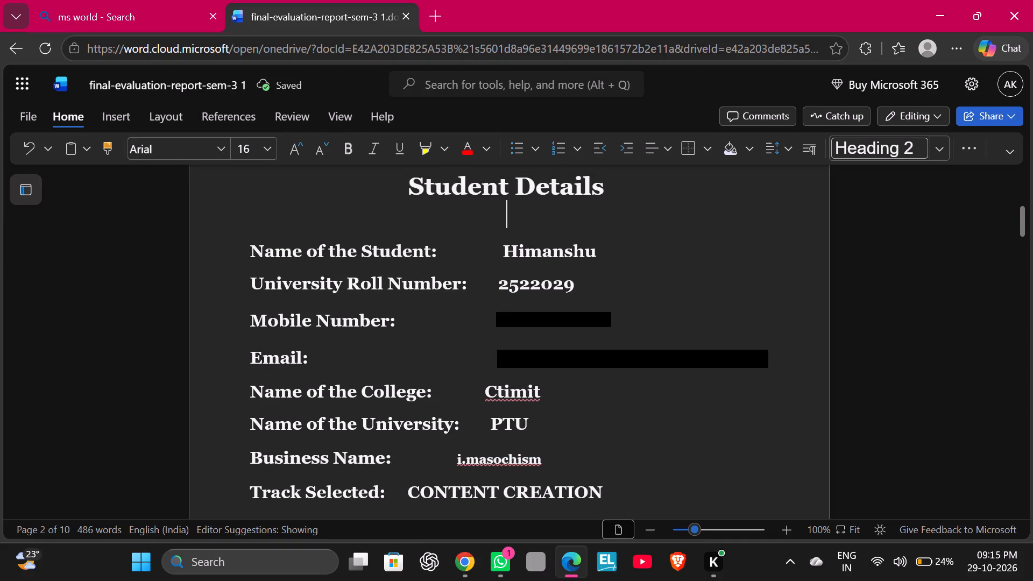
{"action": "key", "text": "Return"}
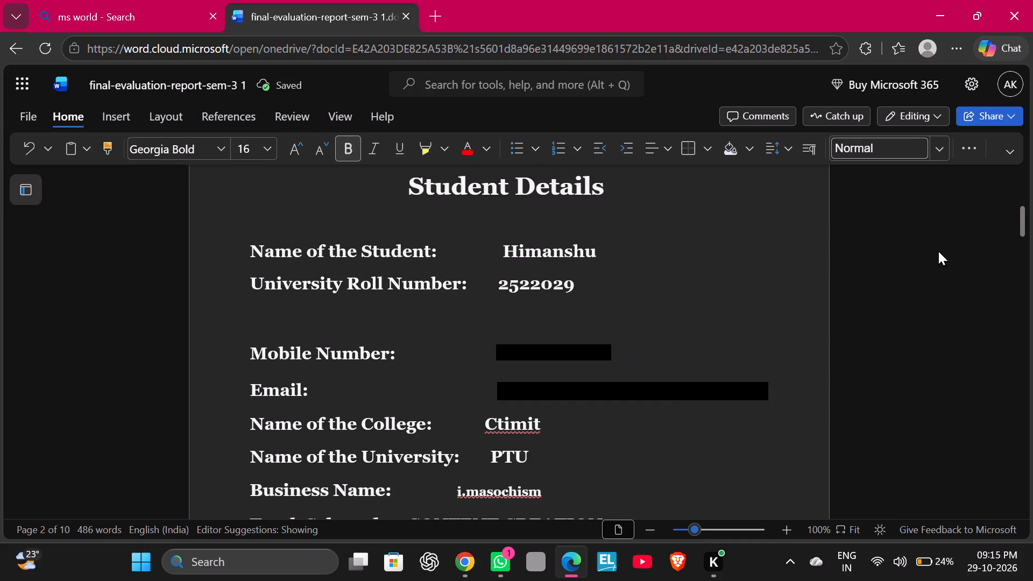
{"action": "left_click", "coordinate": [789, 391]}
{"action": "key", "text": "Return"}
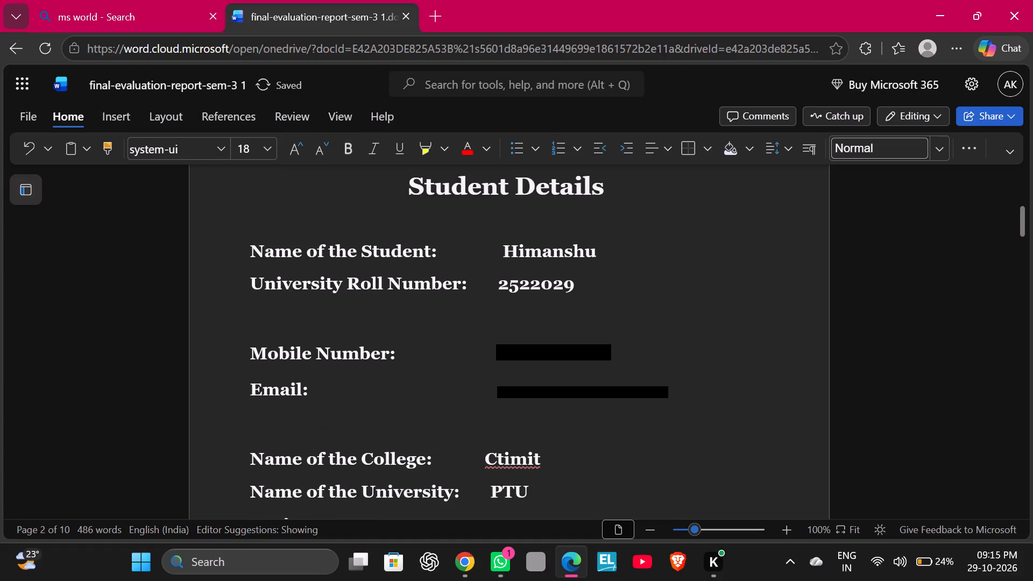
{"action": "scroll", "coordinate": [789, 391], "scroll_direction": "down", "scroll_amount": 1}
{"action": "left_click", "coordinate": [646, 417]}
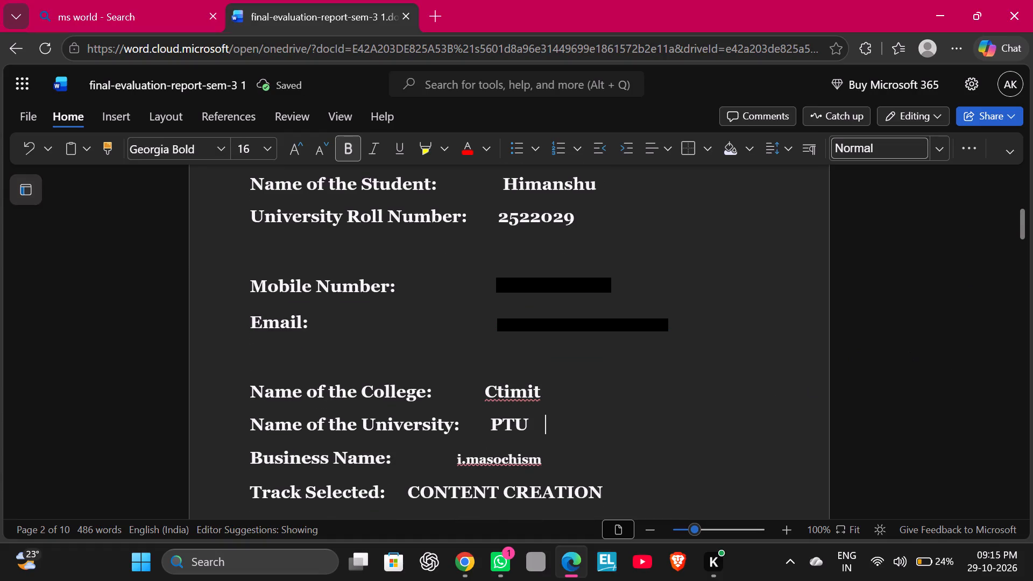
{"action": "key", "text": "Return"}
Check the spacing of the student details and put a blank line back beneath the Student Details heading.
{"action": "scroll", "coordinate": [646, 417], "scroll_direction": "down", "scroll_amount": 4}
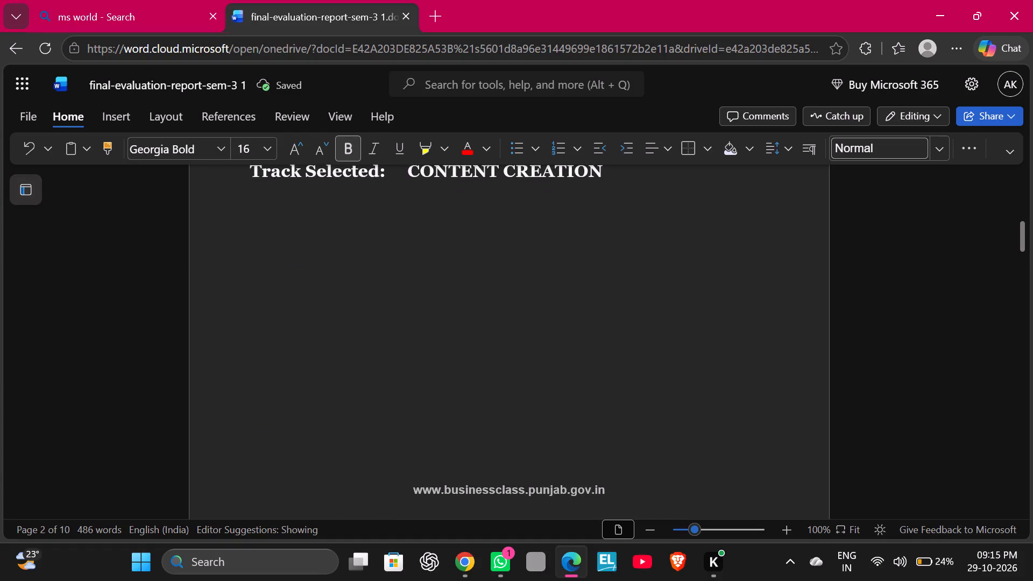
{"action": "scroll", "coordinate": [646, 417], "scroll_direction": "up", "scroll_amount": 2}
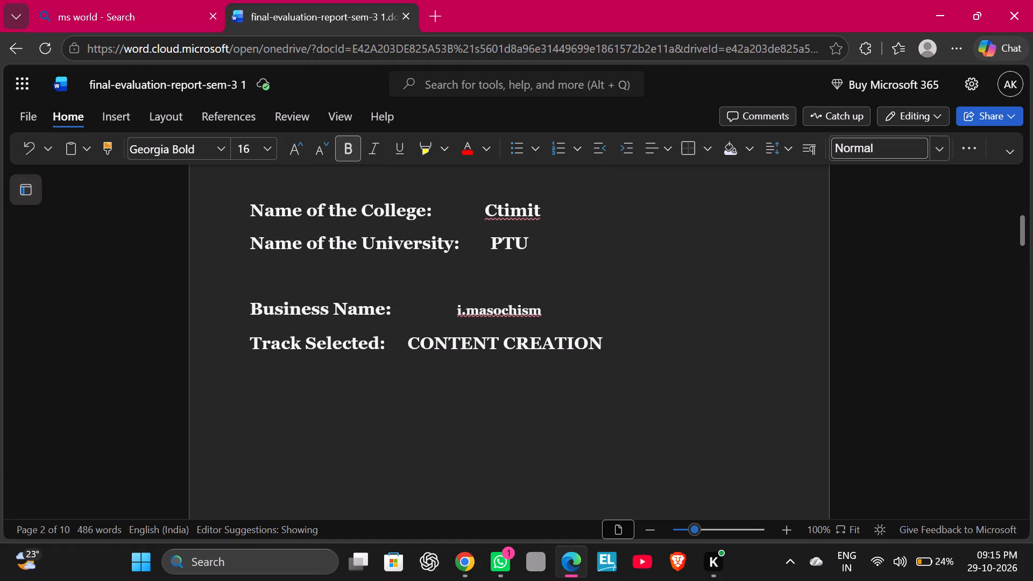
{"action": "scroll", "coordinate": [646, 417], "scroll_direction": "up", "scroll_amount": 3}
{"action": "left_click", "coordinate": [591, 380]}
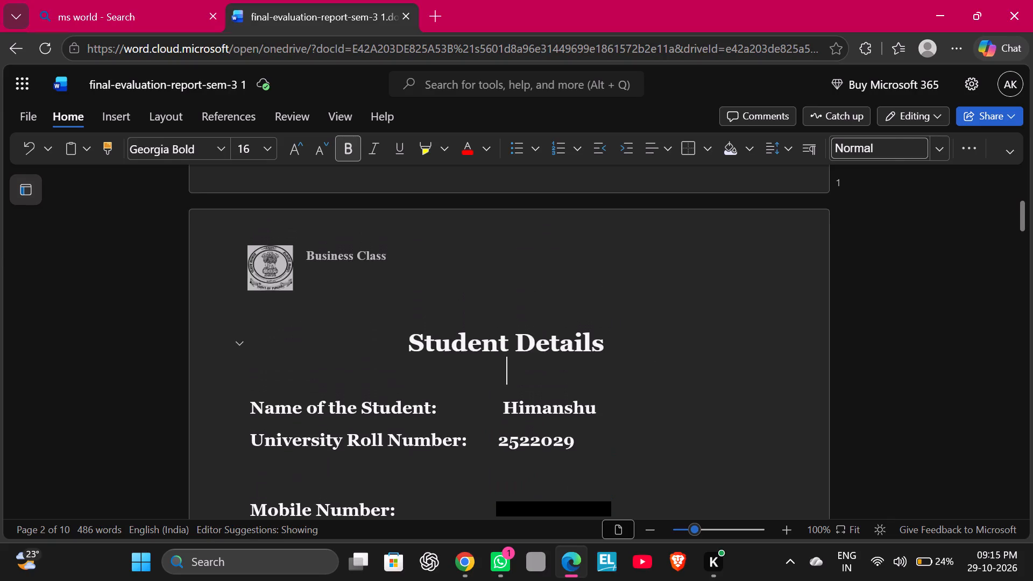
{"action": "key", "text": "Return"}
Remove the blank lines above the Index heading on page 3 so it sits closer to the page header.
{"action": "scroll", "coordinate": [591, 380], "scroll_direction": "down", "scroll_amount": 4}
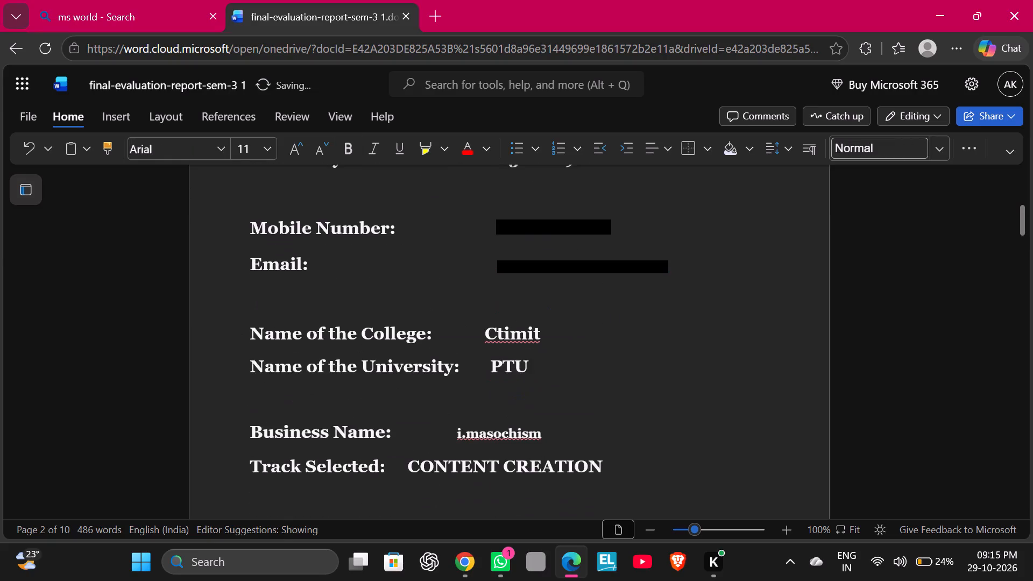
{"action": "scroll", "coordinate": [591, 380], "scroll_direction": "down", "scroll_amount": 1}
{"action": "scroll", "coordinate": [442, 435], "scroll_direction": "down", "scroll_amount": 4}
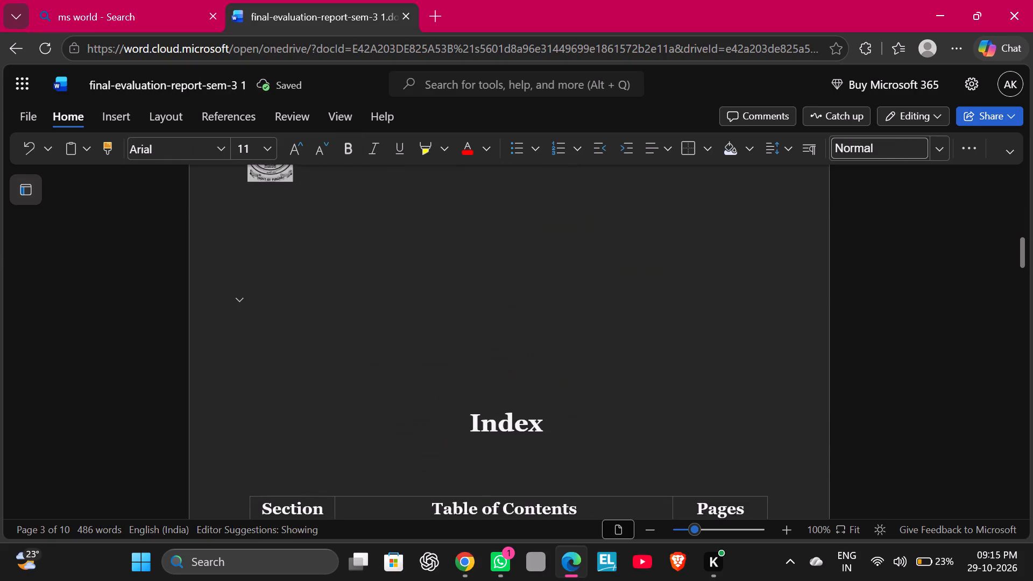
{"action": "left_click", "coordinate": [479, 349]}
{"action": "key", "text": "BackSpace"}
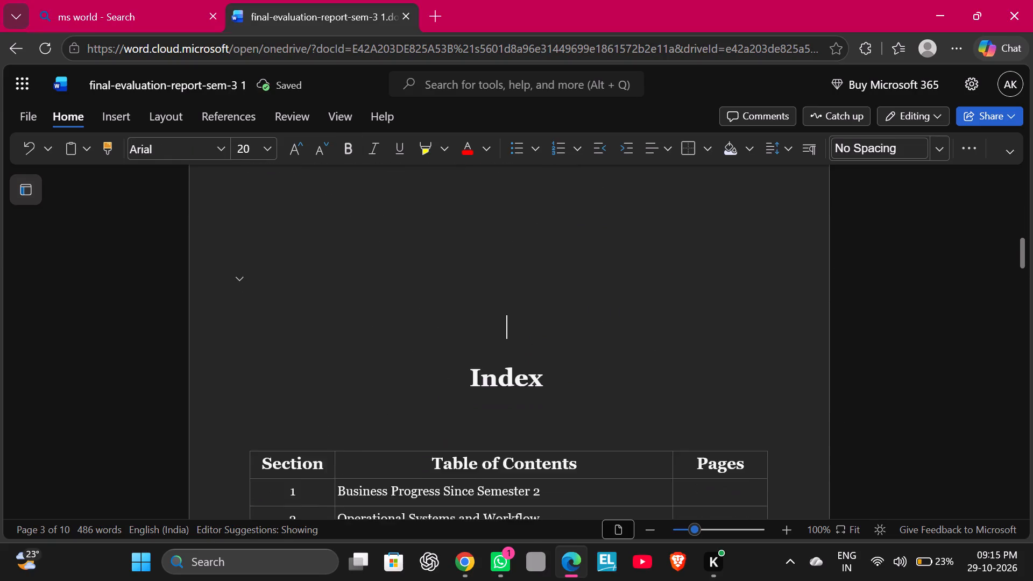
{"action": "key", "text": "BackSpace"}
{"action": "key", "text": "BackSpace"}
{"action": "key", "text": "BackSpace"}
{"action": "key", "text": "BackSpace"}
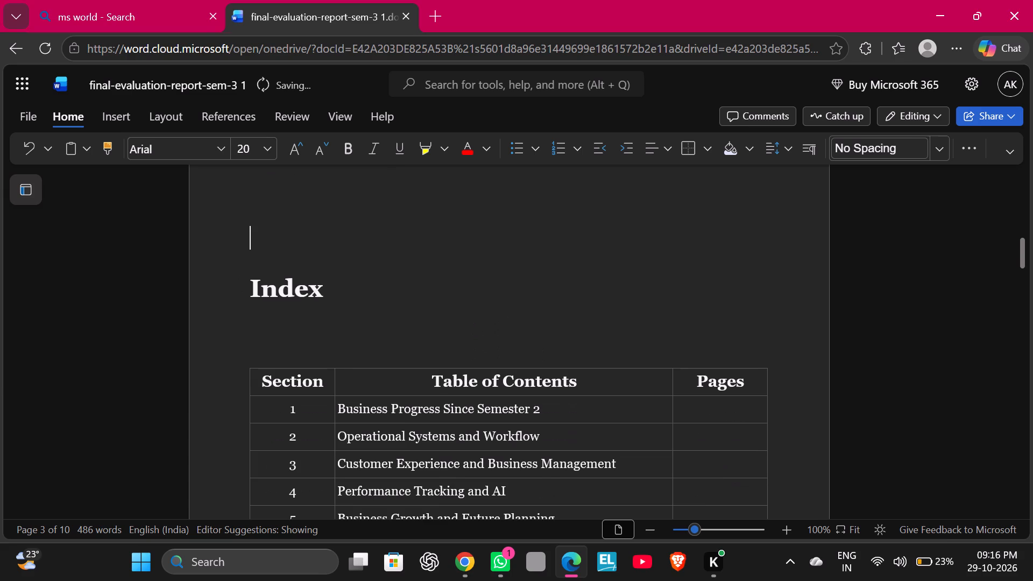
{"action": "scroll", "coordinate": [569, 191], "scroll_direction": "up", "scroll_amount": 1}
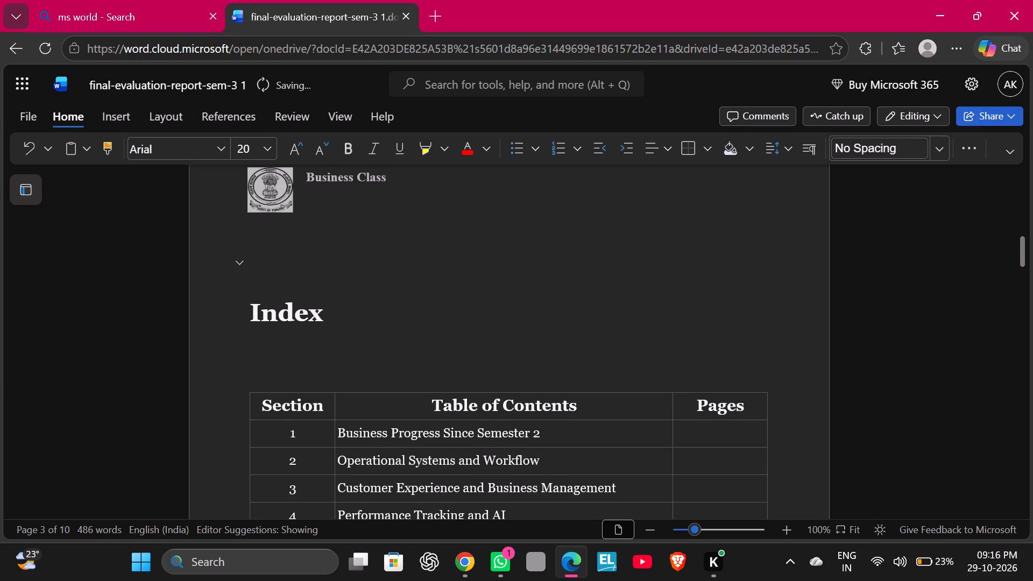
Switch to Chrome, open a new tab and close the Semester 2 project report.
{"action": "left_click", "coordinate": [459, 573]}
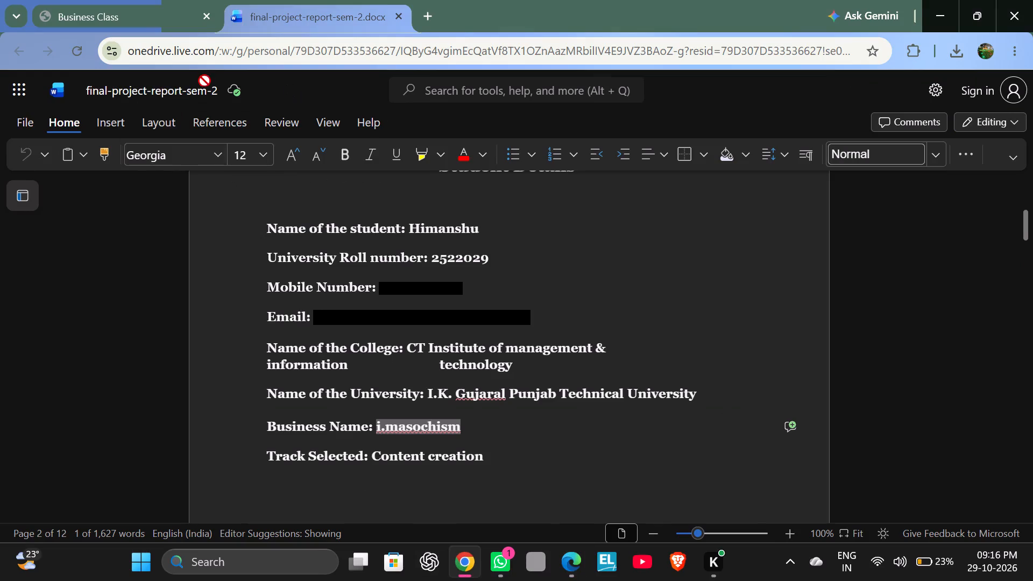
{"action": "left_click", "coordinate": [428, 13]}
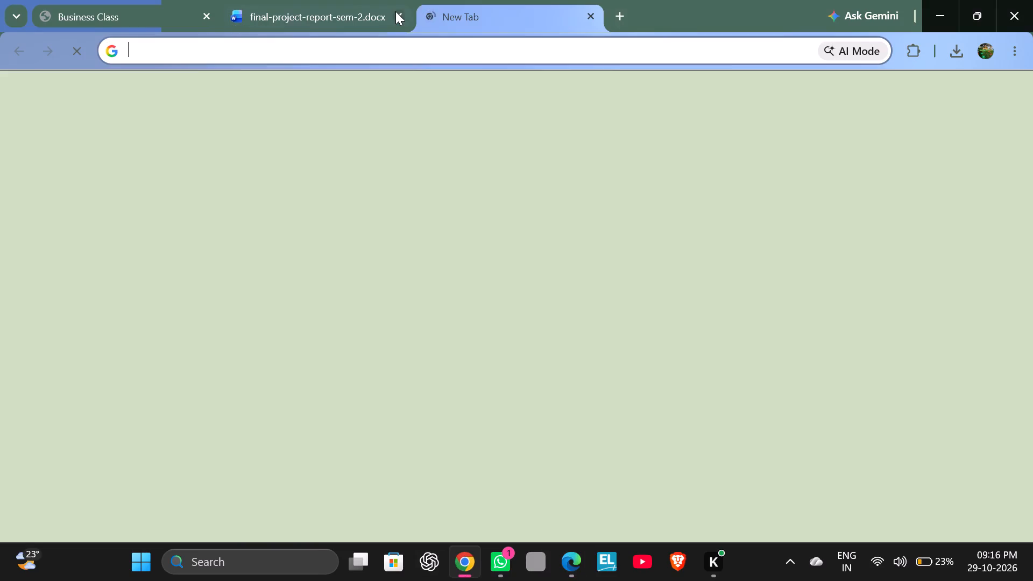
{"action": "left_click", "coordinate": [395, 12]}
Search Google for ms word and open the Microsoft Word for the Web start page from the results.
{"action": "left_click", "coordinate": [373, 292]}
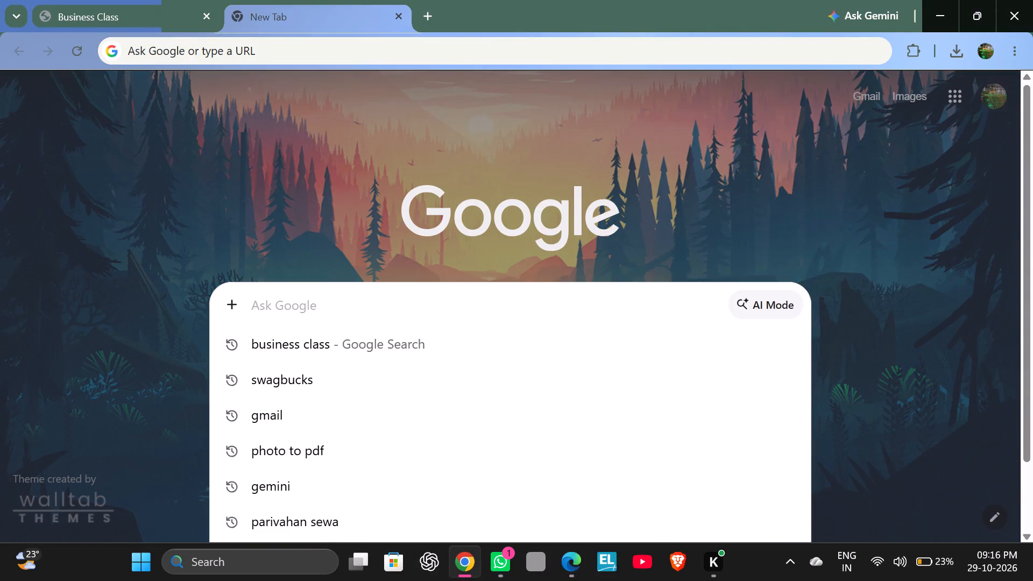
{"action": "type", "text": "CO NT"}
{"action": "key", "text": "BackSpace"}
{"action": "key", "text": "BackSpace"}
{"action": "key", "text": "BackSpace"}
{"action": "key", "text": "BackSpace"}
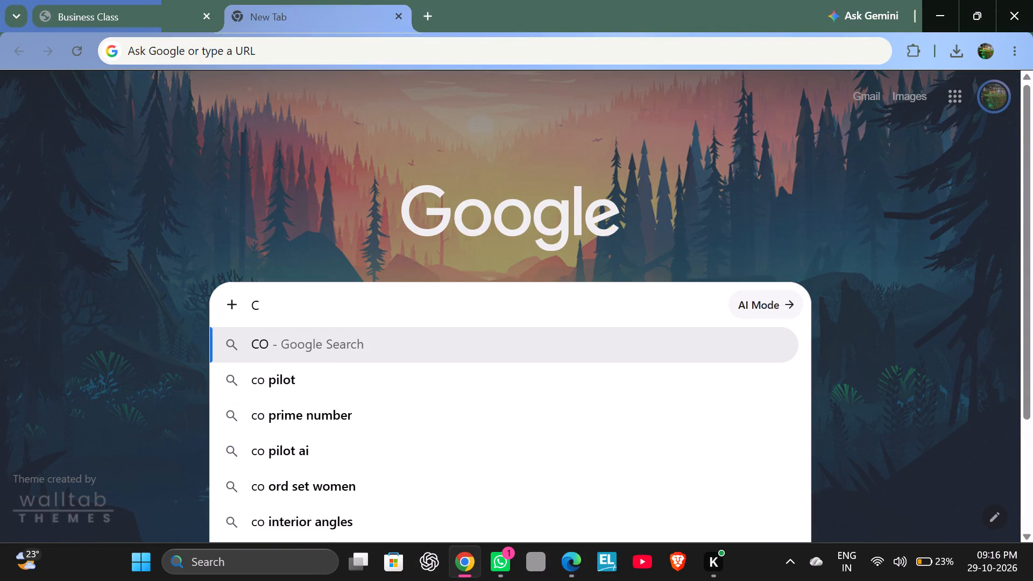
{"action": "key", "text": "BackSpace"}
{"action": "key", "text": "BackSpace"}
{"action": "type", "text": "MS WO"}
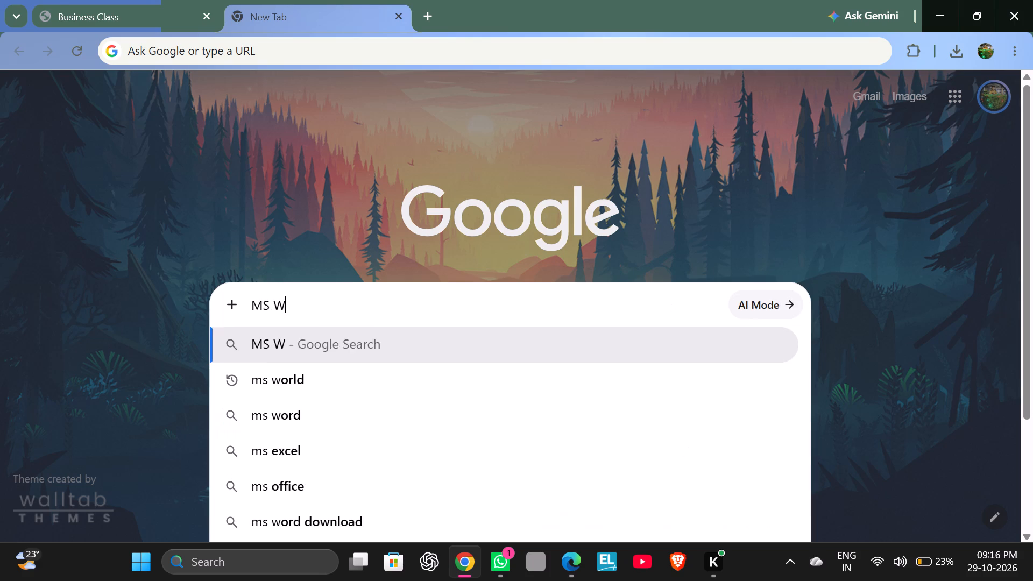
{"action": "left_click", "coordinate": [304, 399]}
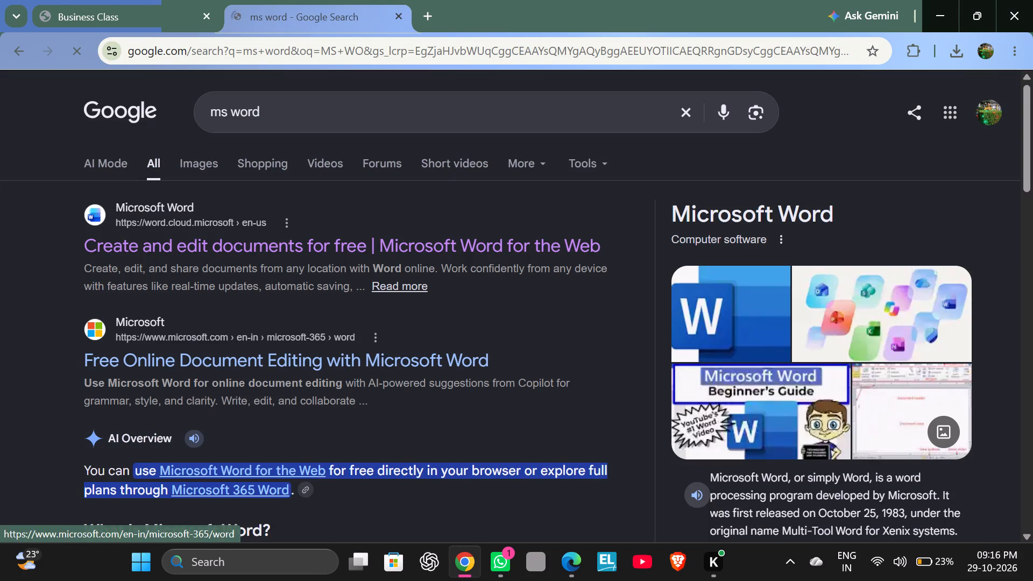
{"action": "left_click", "coordinate": [279, 247]}
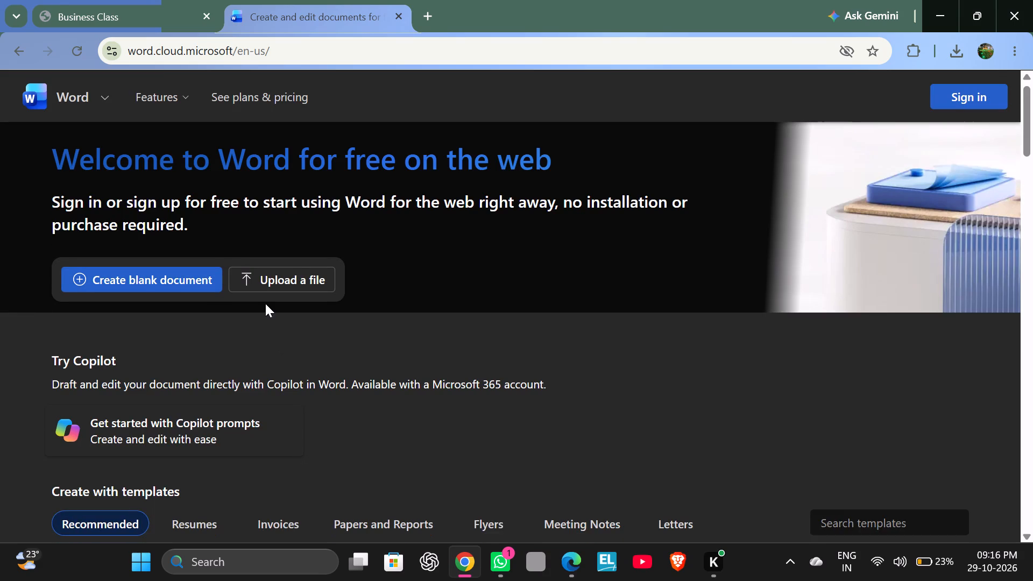
{"action": "scroll", "coordinate": [257, 355], "scroll_direction": "down", "scroll_amount": 2}
{"action": "scroll", "coordinate": [257, 355], "scroll_direction": "up", "scroll_amount": 1}
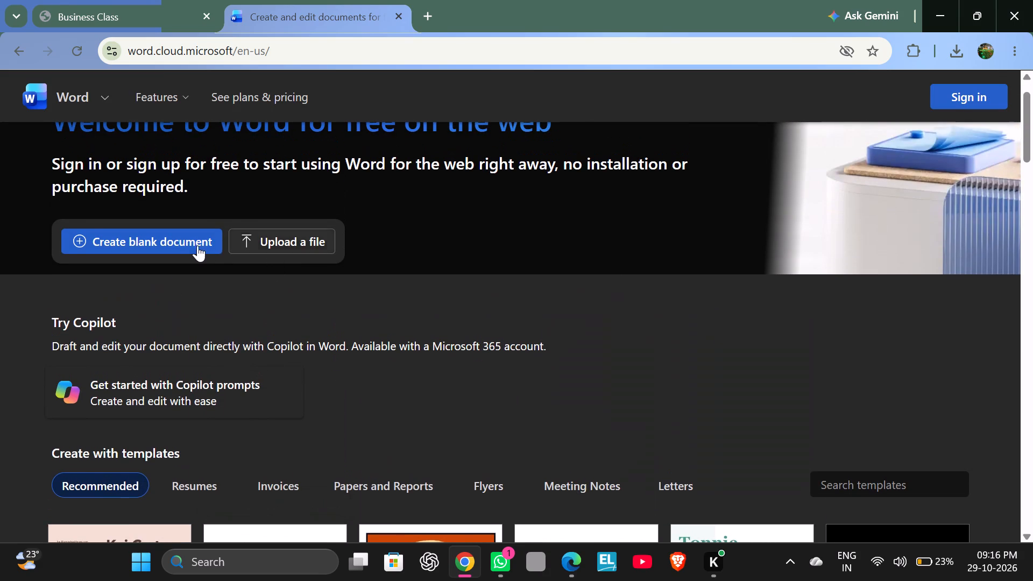
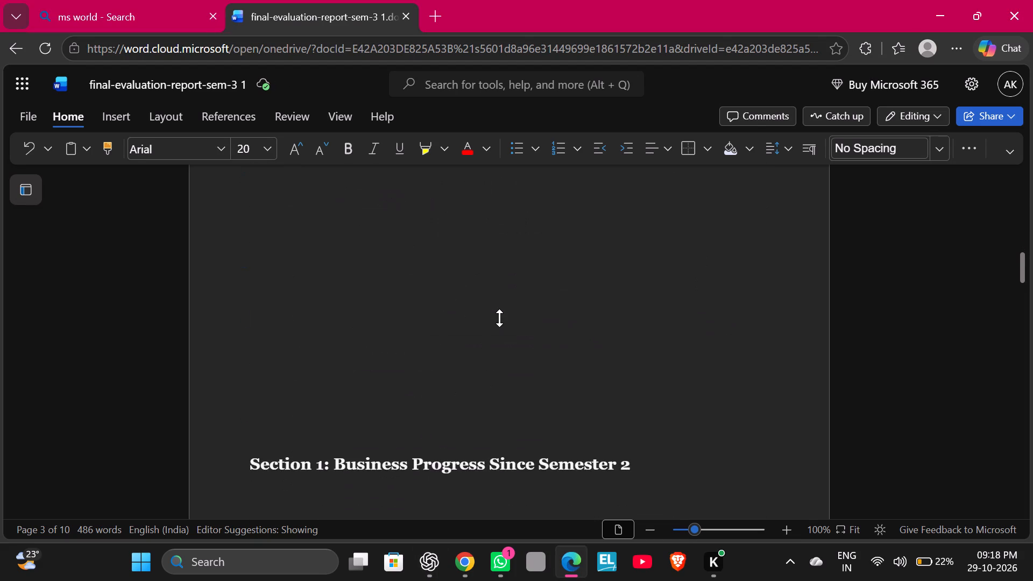
{"action": "scroll", "coordinate": [499, 318], "scroll_direction": "down", "scroll_amount": 1}
{"action": "left_click", "coordinate": [451, 264]}
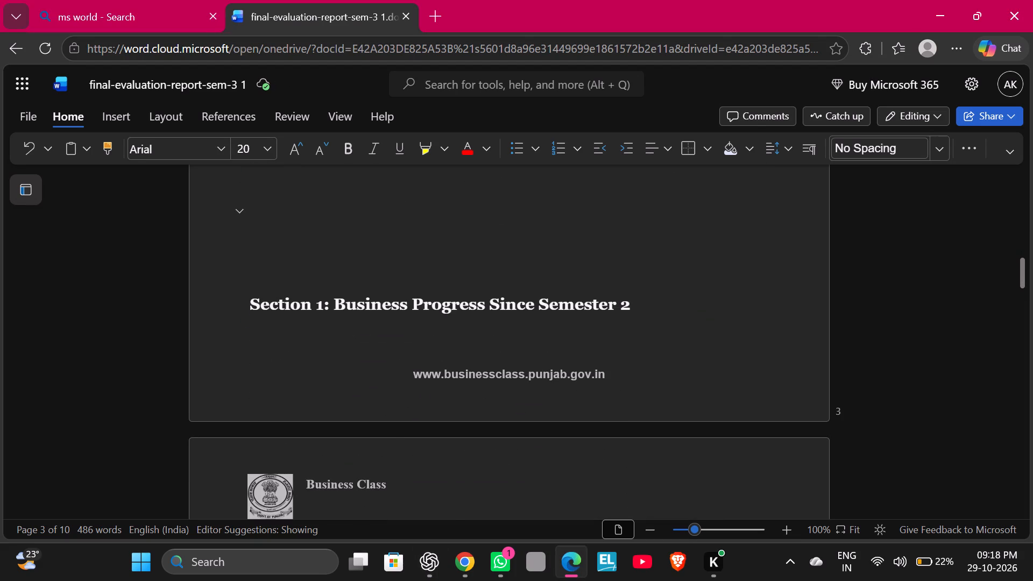
{"action": "key", "text": "Return"}
Delete the italic instruction and the three bulleted questions beneath the Section 1: Business Progress Since Semester 2 heading.
{"action": "scroll", "coordinate": [451, 264], "scroll_direction": "down", "scroll_amount": 2}
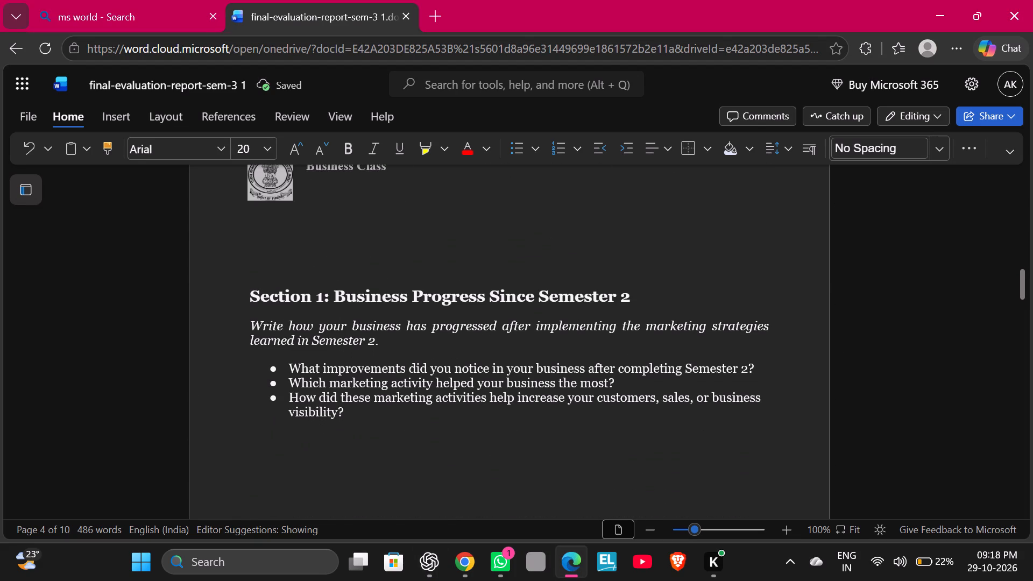
{"action": "left_click_drag", "start_coordinate": [242, 324], "coordinate": [518, 411]}
{"action": "key", "text": "BackSpace"}
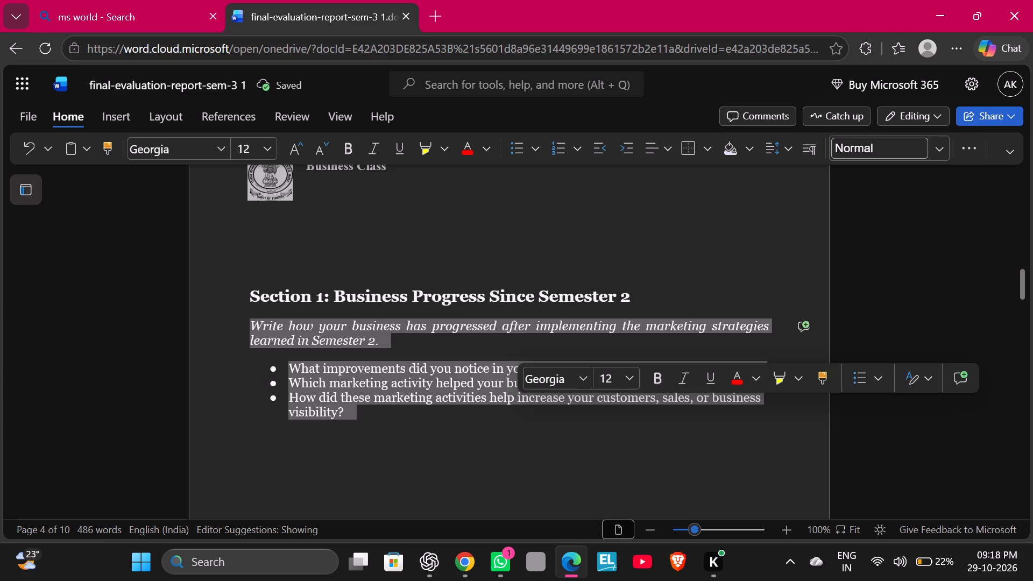
Paste the copied answer beneath the Section 1: Business Progress Since Semester 2 heading and delete its duplicate Semester 1 heading.
{"action": "key", "text": "ctrl+v"}
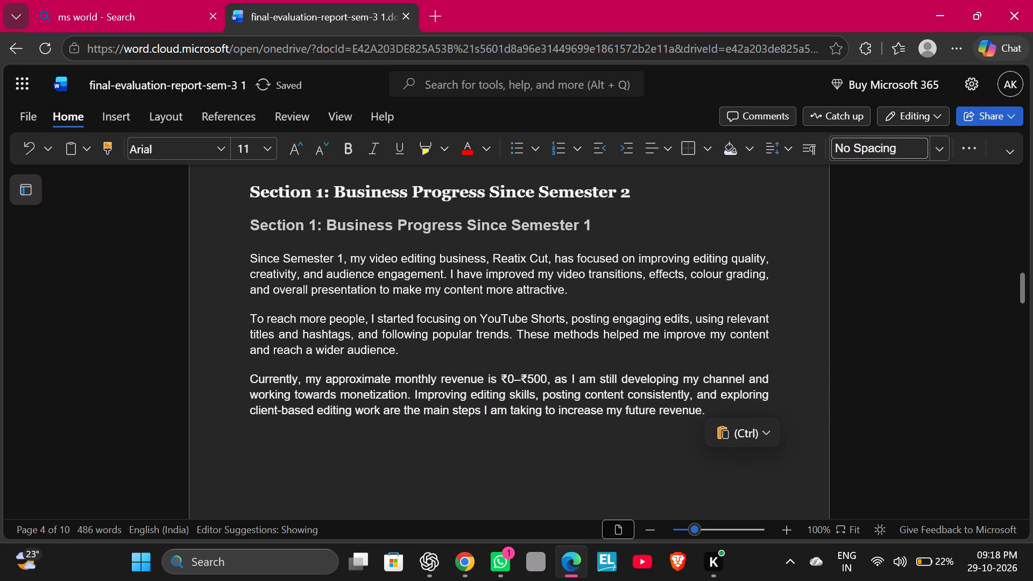
{"action": "left_click_drag", "start_coordinate": [603, 238], "coordinate": [353, 211]}
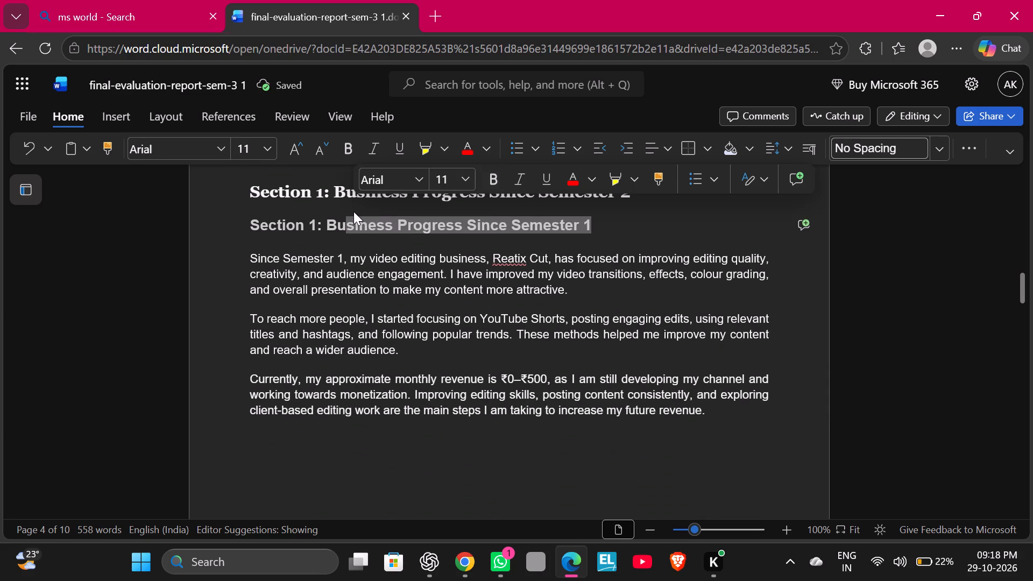
{"action": "left_click", "coordinate": [246, 226]}
{"action": "left_click", "coordinate": [246, 226]}
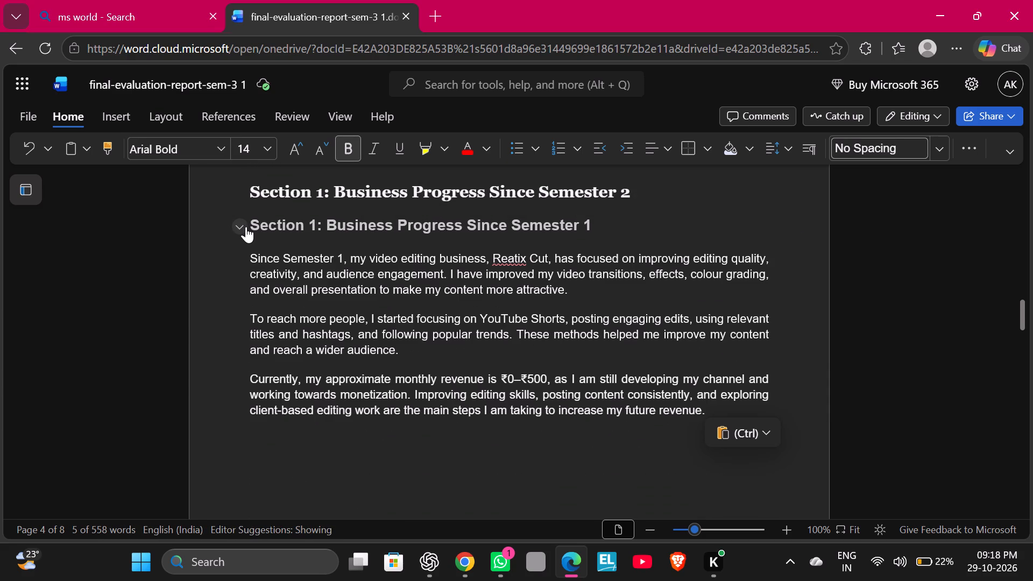
{"action": "left_click_drag", "start_coordinate": [221, 225], "coordinate": [608, 226]}
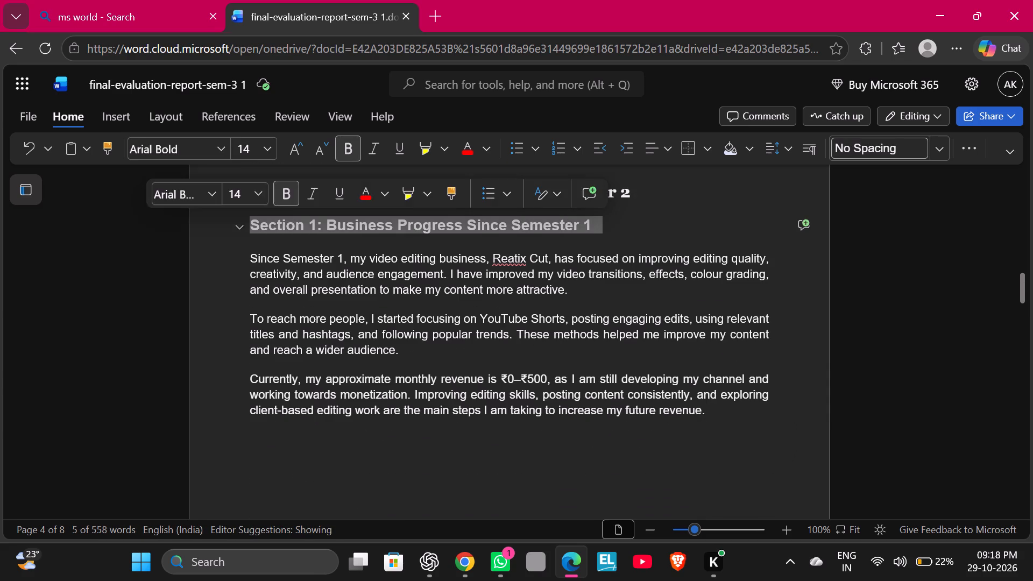
{"action": "key", "text": "BackSpace"}
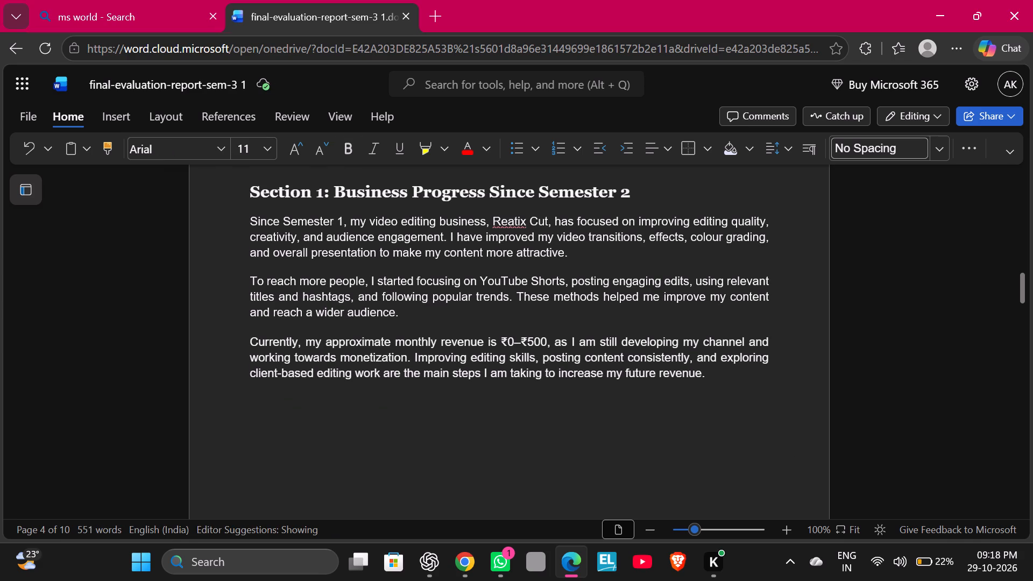
Add two blank lines below the Section 1 heading and one blank line between each of the three answer paragraphs.
{"action": "left_click", "coordinate": [668, 195]}
{"action": "key", "text": "Return"}
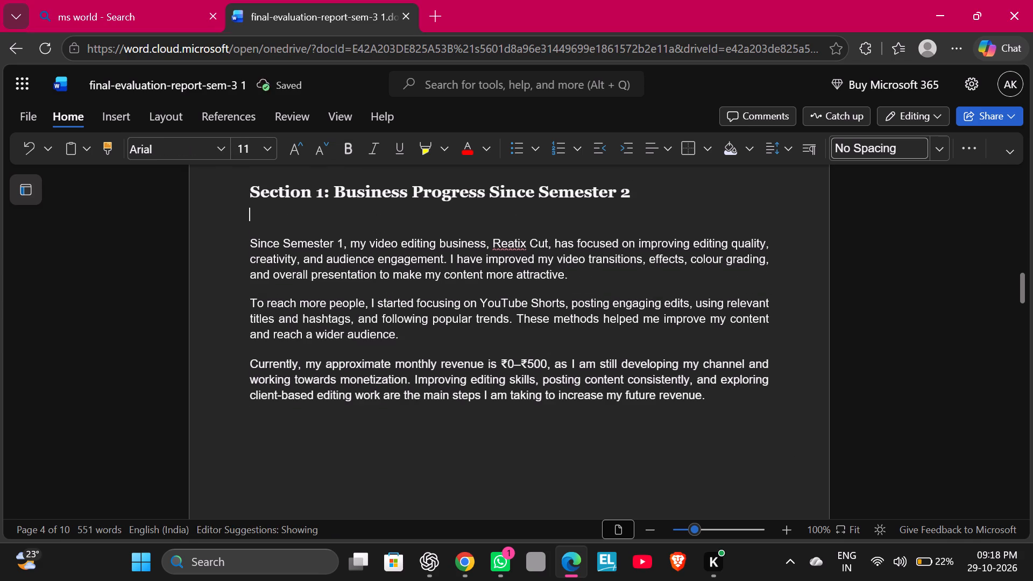
{"action": "key", "text": "Return"}
{"action": "left_click", "coordinate": [621, 305]}
{"action": "key", "text": "Return"}
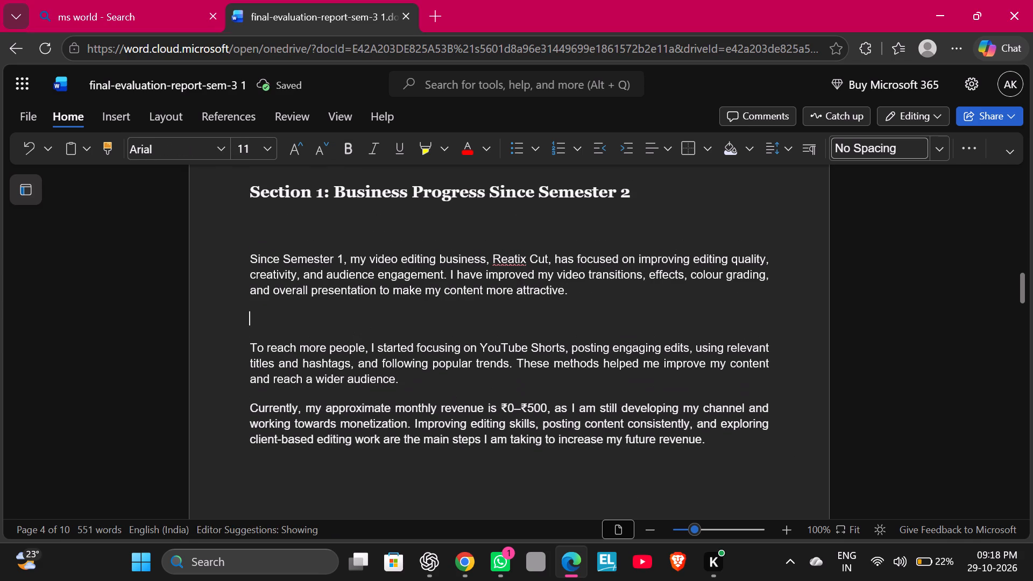
{"action": "left_click", "coordinate": [617, 367]}
{"action": "left_click", "coordinate": [540, 373]}
{"action": "key", "text": "Return"}
Set the font size of all three Section 1 answer paragraphs to 16.
{"action": "scroll", "coordinate": [532, 374], "scroll_direction": "down", "scroll_amount": 1}
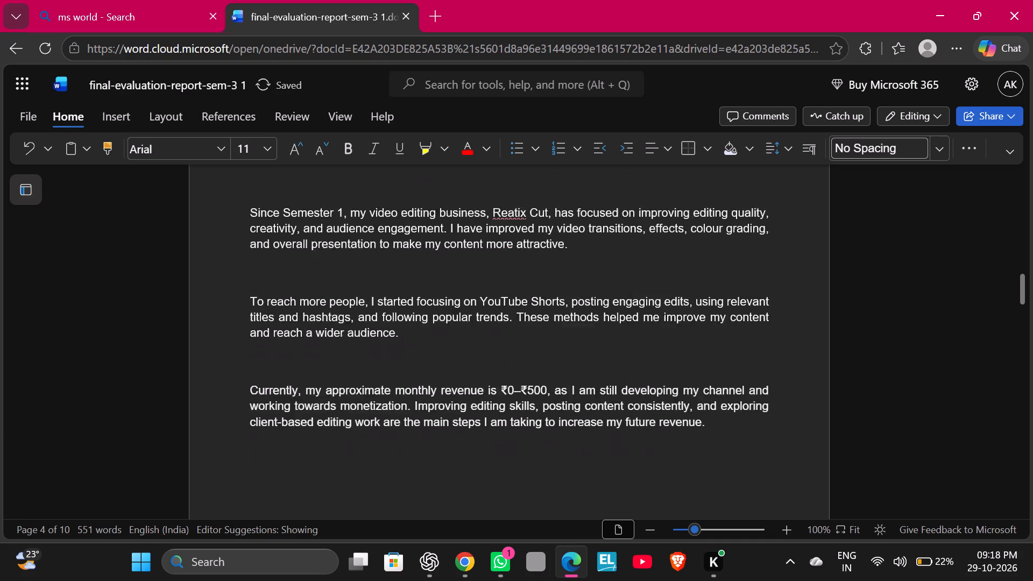
{"action": "scroll", "coordinate": [532, 374], "scroll_direction": "down", "scroll_amount": 1}
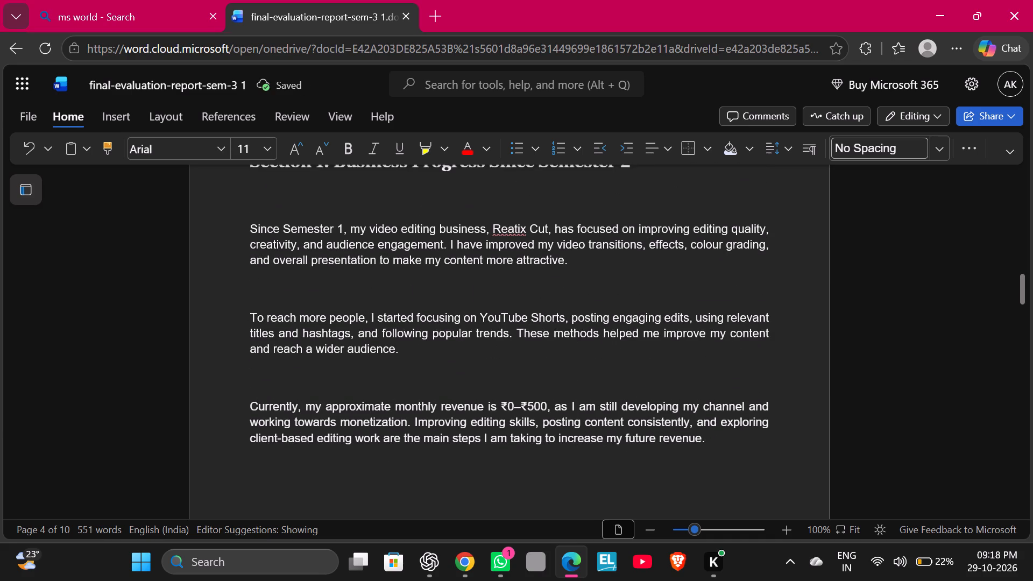
{"action": "left_click_drag", "start_coordinate": [244, 219], "coordinate": [711, 443]}
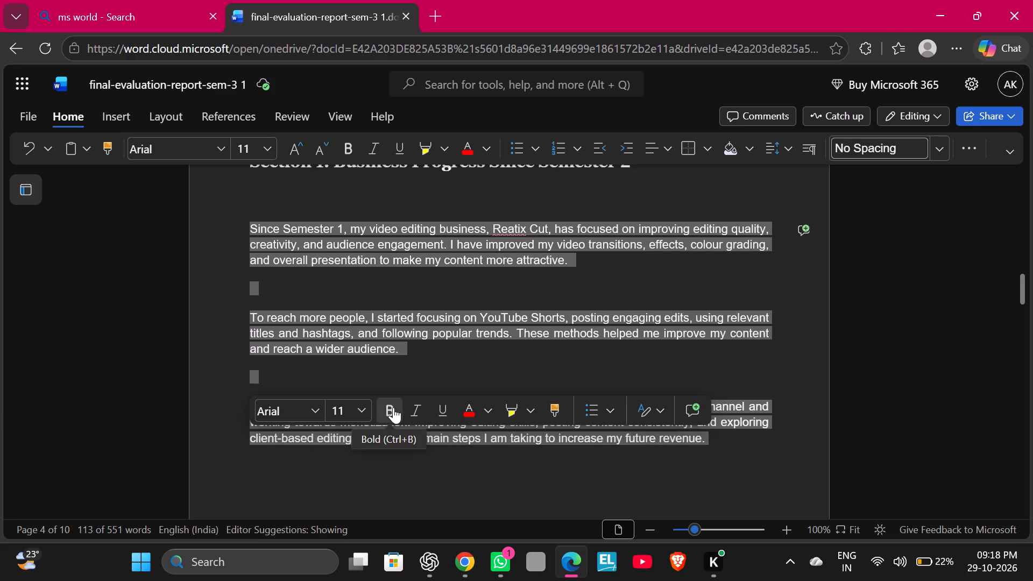
{"action": "left_click", "coordinate": [370, 410]}
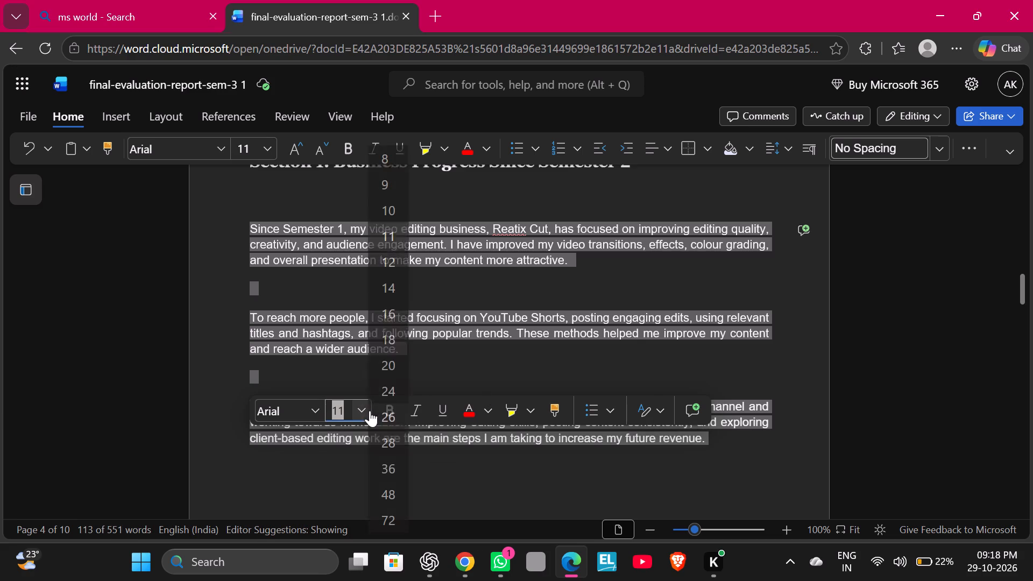
{"action": "left_click", "coordinate": [397, 309]}
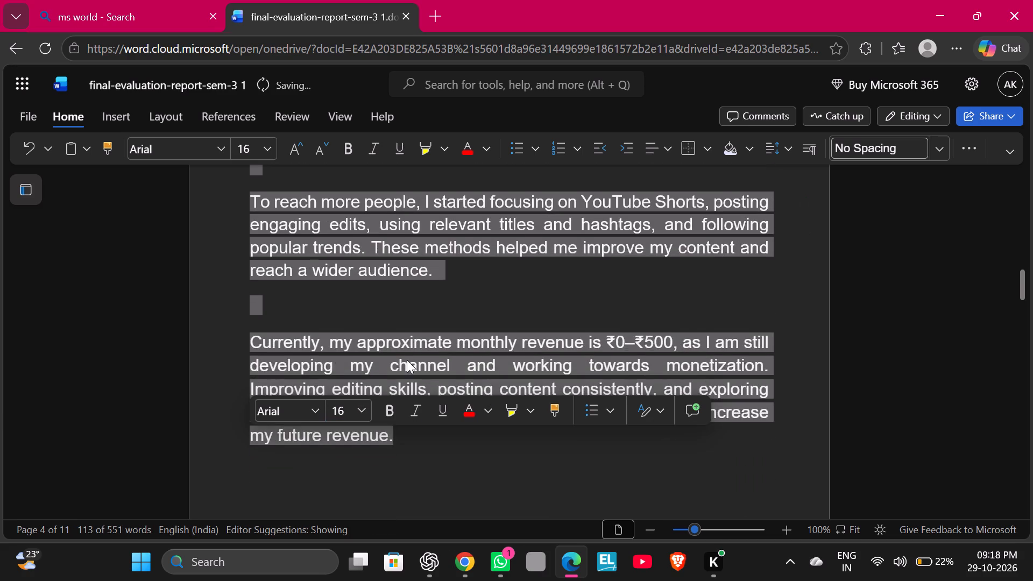
Delete the empty lines above the Section 2: Operational Systems and Workflow heading so it starts at the top of page 5.
{"action": "scroll", "coordinate": [407, 360], "scroll_direction": "down", "scroll_amount": 7}
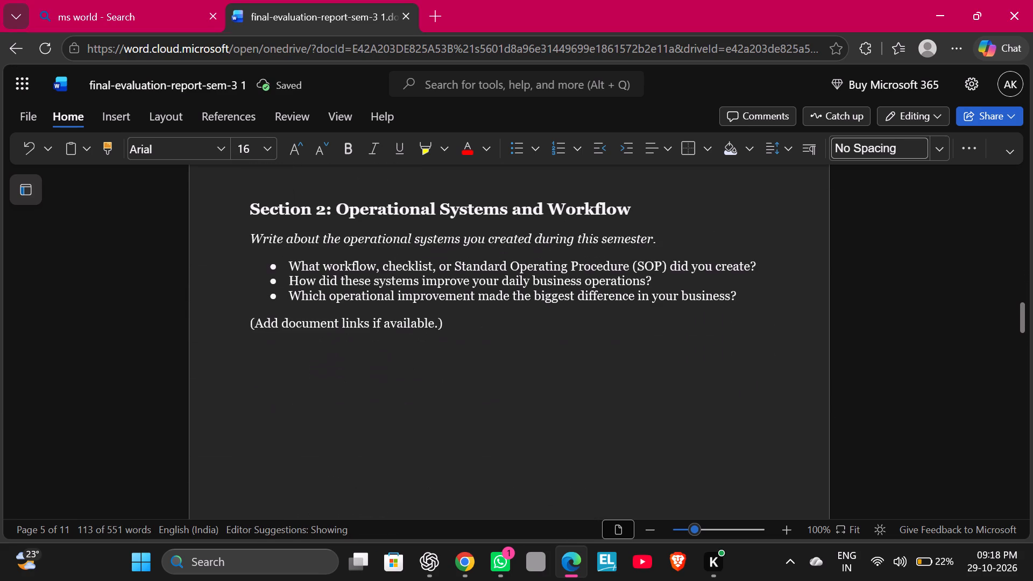
{"action": "left_click", "coordinate": [409, 212]}
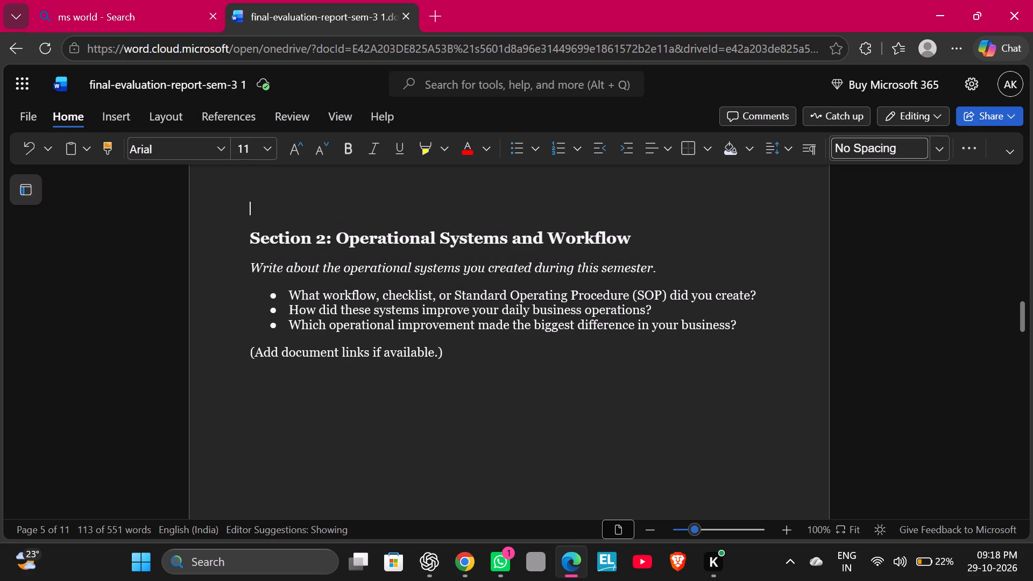
{"action": "key", "text": "BackSpace"}
{"action": "key", "text": "BackSpace"}
{"action": "key", "text": "BackSpace"}
{"action": "key", "text": "BackSpace"}
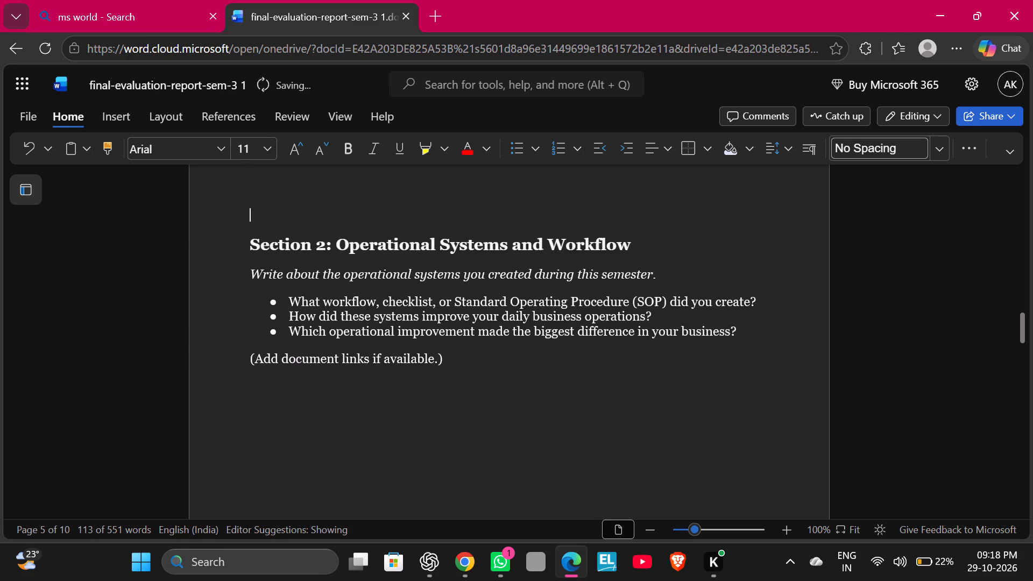
{"action": "scroll", "coordinate": [409, 212], "scroll_direction": "up", "scroll_amount": 2}
{"action": "key", "text": "BackSpace"}
{"action": "key", "text": "BackSpace"}
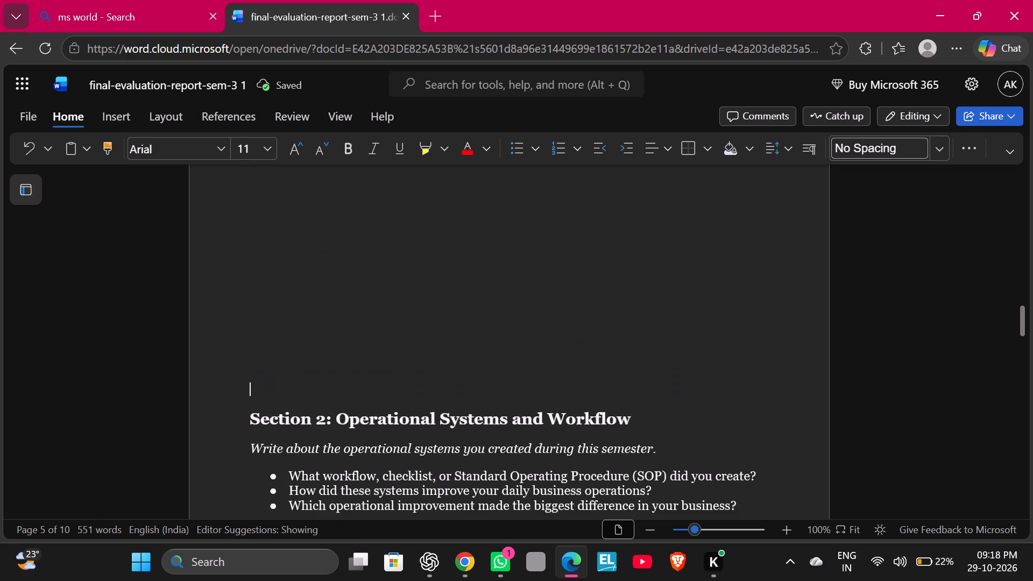
{"action": "key", "text": "BackSpace"}
{"action": "key", "text": "BackSpace"}
{"action": "key", "text": "BackSpace"}
{"action": "key", "text": "BackSpace"}
{"action": "key", "text": "BackSpace"}
{"action": "key", "text": "BackSpace"}
{"action": "key", "text": "BackSpace"}
{"action": "key", "text": "BackSpace"}
{"action": "key", "text": "BackSpace"}
{"action": "key", "text": "BackSpace"}
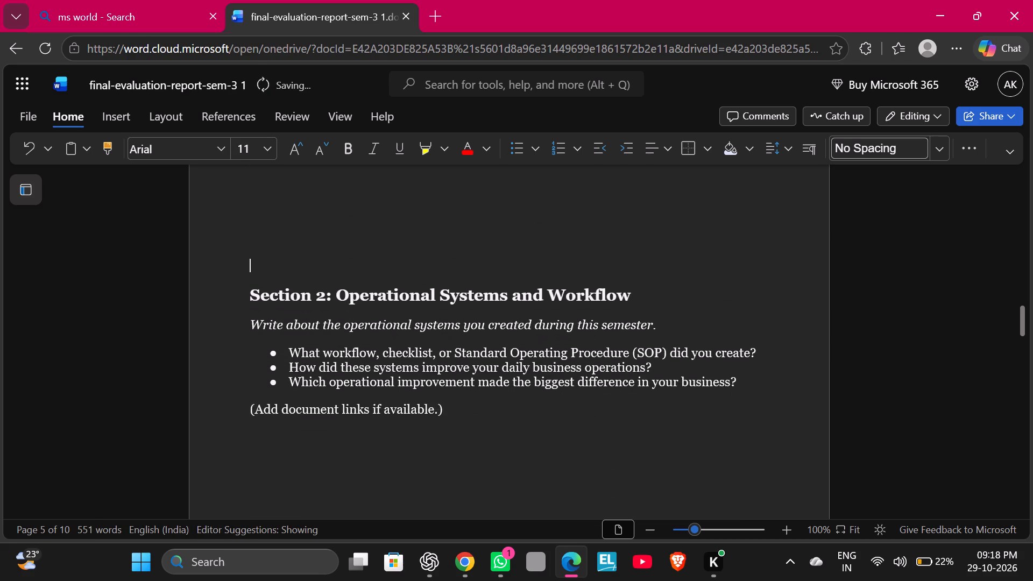
{"action": "key", "text": "BackSpace"}
{"action": "key", "text": "BackSpace"}
{"action": "scroll", "coordinate": [409, 212], "scroll_direction": "up", "scroll_amount": 2}
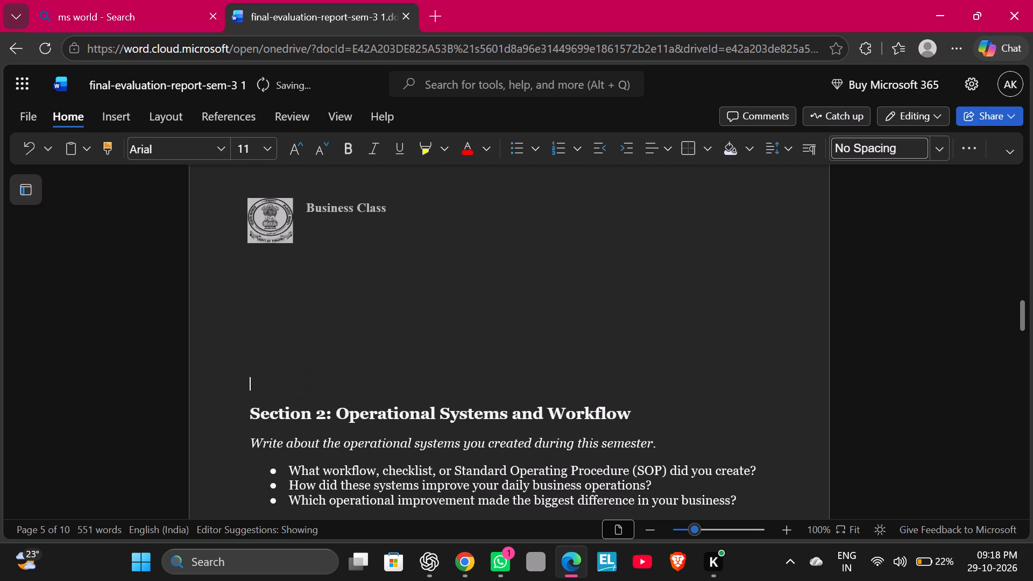
{"action": "key", "text": "BackSpace"}
{"action": "key", "text": "BackSpace"}
{"action": "key", "text": "BackSpace"}
{"action": "key", "text": "BackSpace"}
{"action": "key", "text": "BackSpace"}
{"action": "key", "text": "BackSpace"}
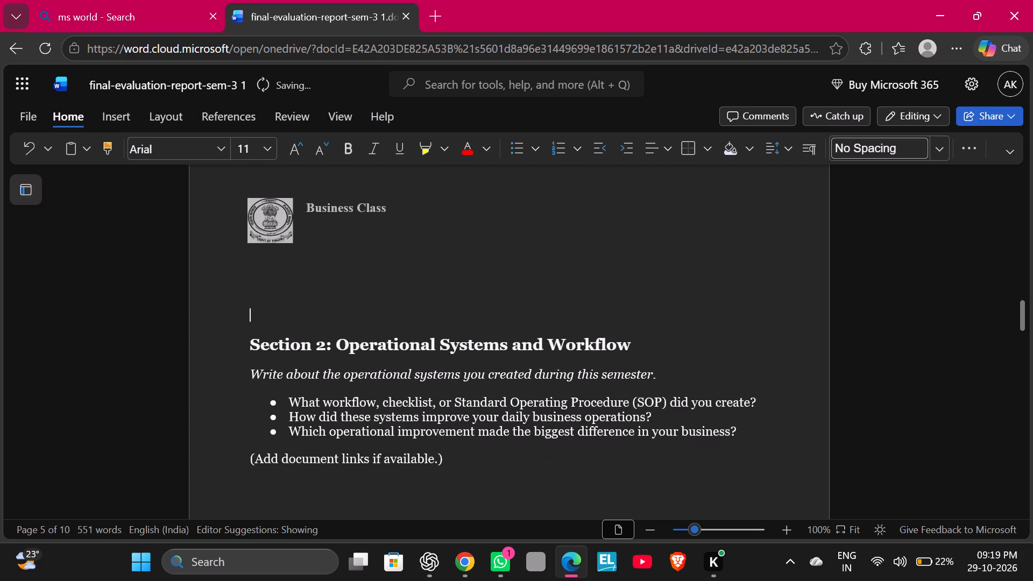
{"action": "key", "text": "BackSpace"}
{"action": "key", "text": "BackSpace"}
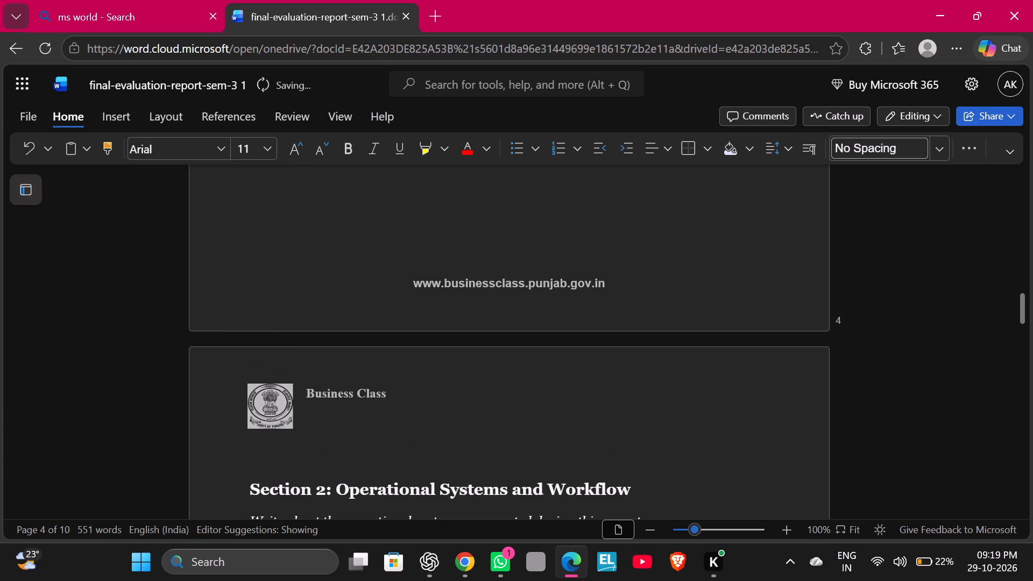
Select the prompt text beneath the Section 2: Operational Systems and Workflow heading, including the bulleted questions and document-links note.
{"action": "scroll", "coordinate": [381, 329], "scroll_direction": "up", "scroll_amount": 1}
{"action": "scroll", "coordinate": [381, 329], "scroll_direction": "down", "scroll_amount": 1}
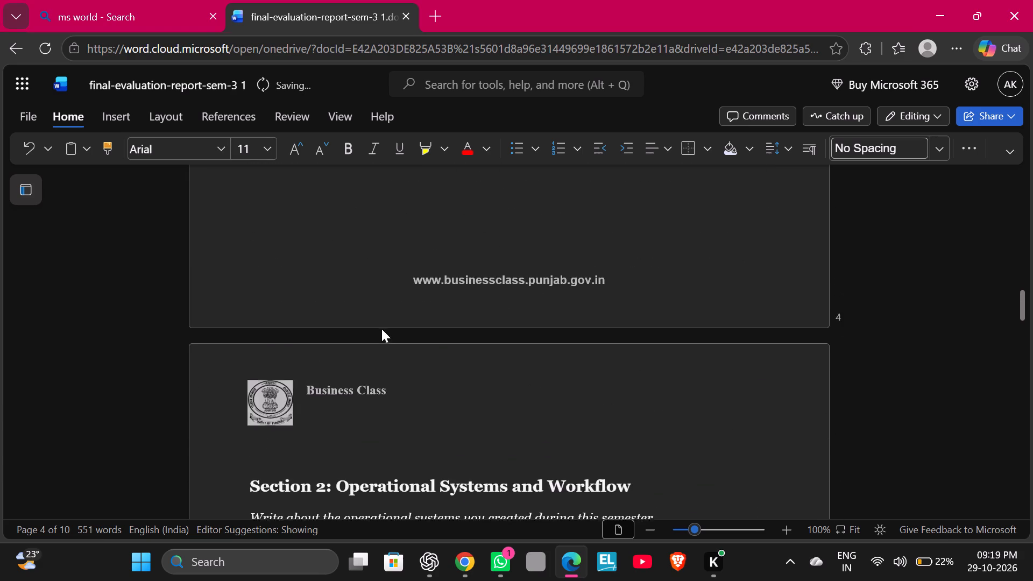
{"action": "scroll", "coordinate": [381, 329], "scroll_direction": "down", "scroll_amount": 1}
{"action": "left_click_drag", "start_coordinate": [241, 427], "coordinate": [440, 460]}
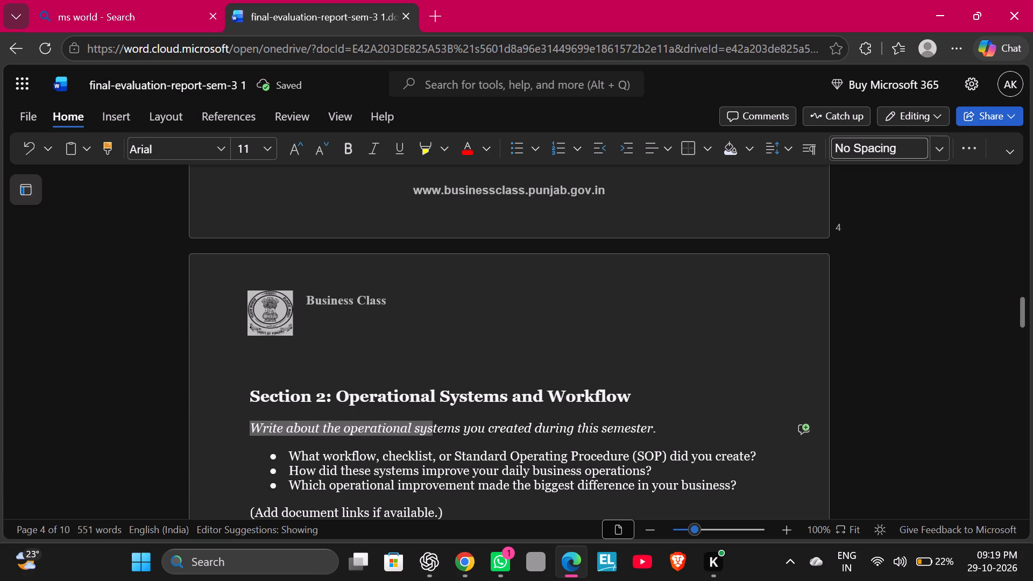
{"action": "left_click_drag", "start_coordinate": [440, 460], "coordinate": [448, 438]}
{"action": "left_click_drag", "start_coordinate": [484, 440], "coordinate": [394, 407]}
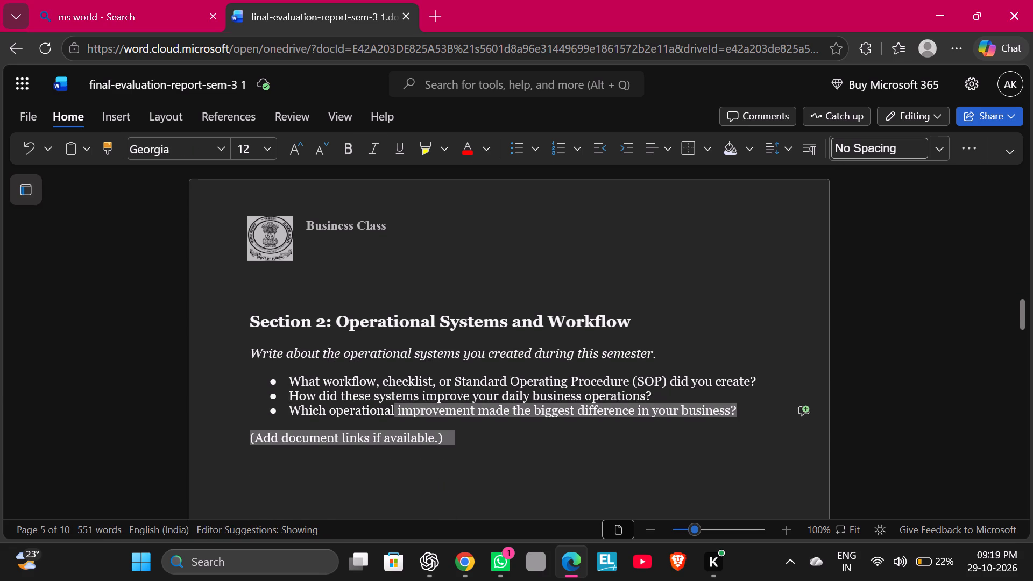
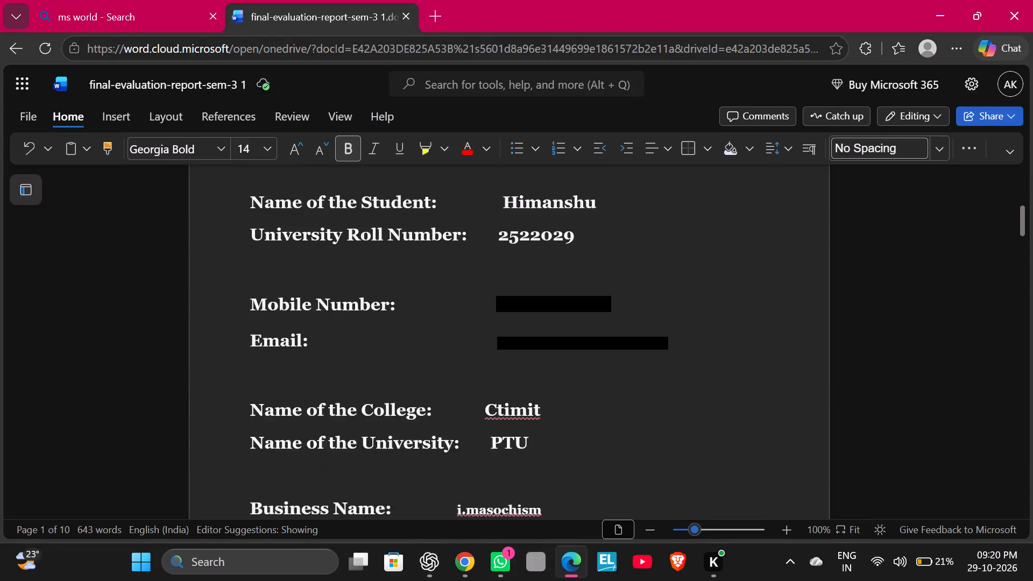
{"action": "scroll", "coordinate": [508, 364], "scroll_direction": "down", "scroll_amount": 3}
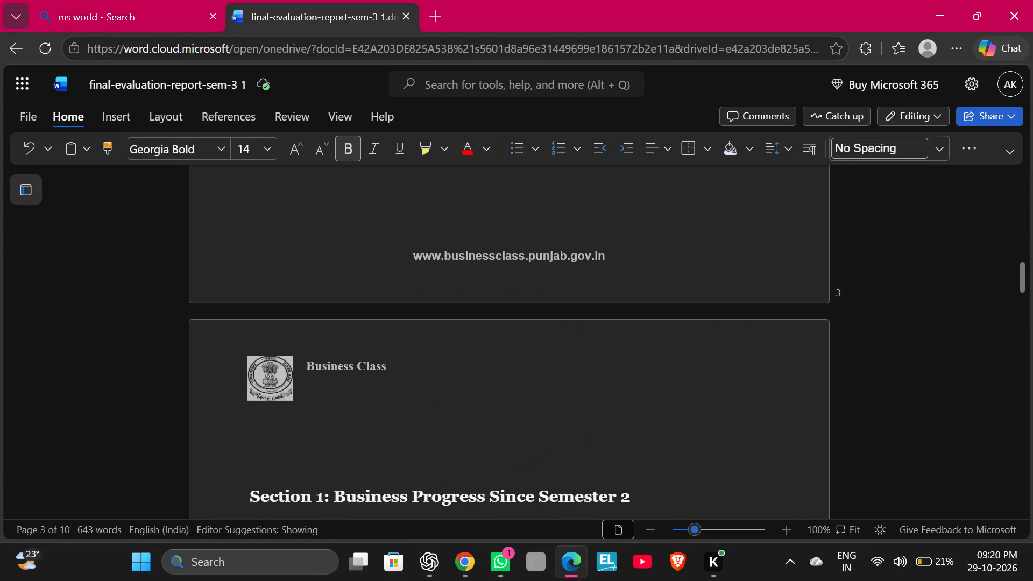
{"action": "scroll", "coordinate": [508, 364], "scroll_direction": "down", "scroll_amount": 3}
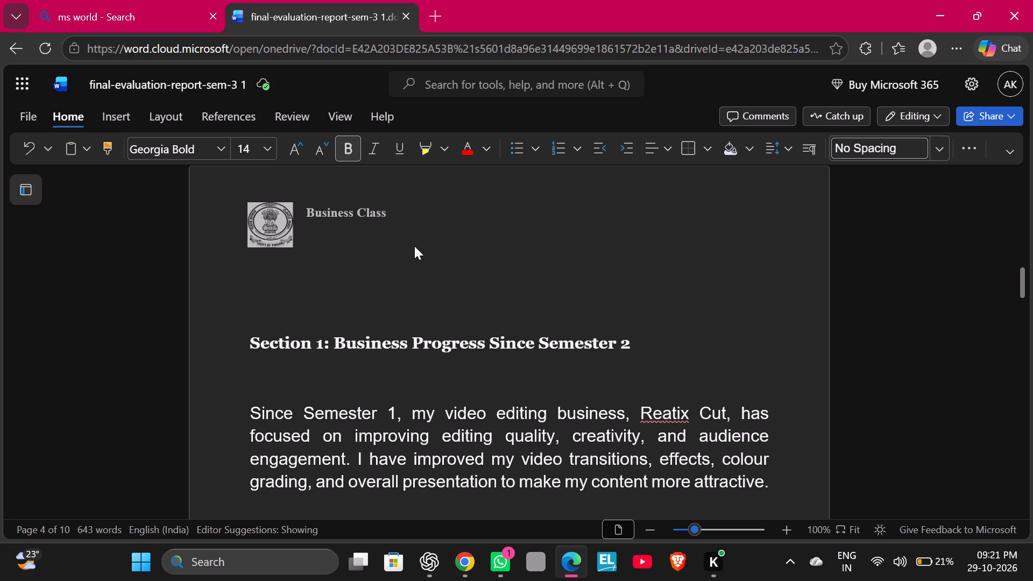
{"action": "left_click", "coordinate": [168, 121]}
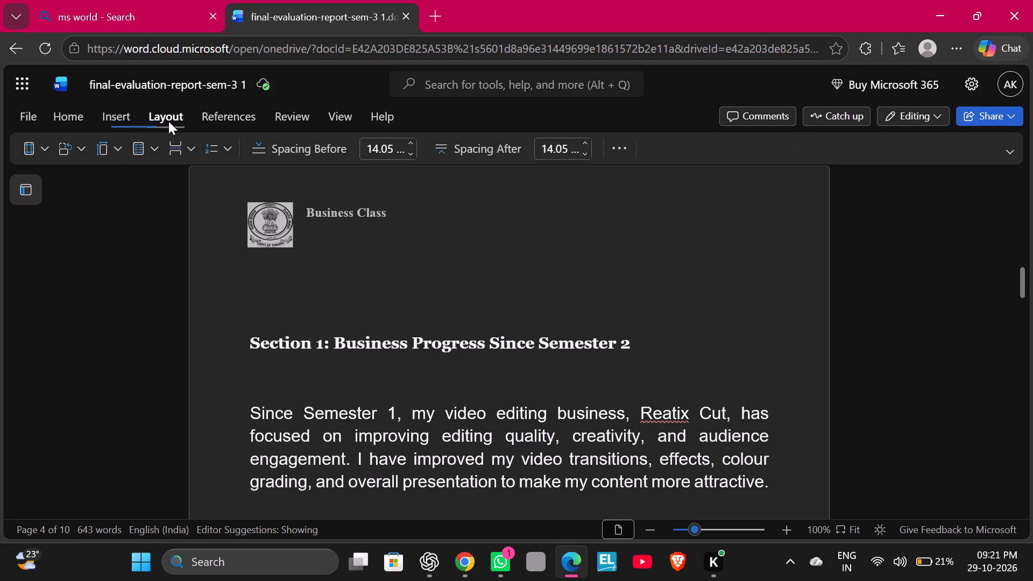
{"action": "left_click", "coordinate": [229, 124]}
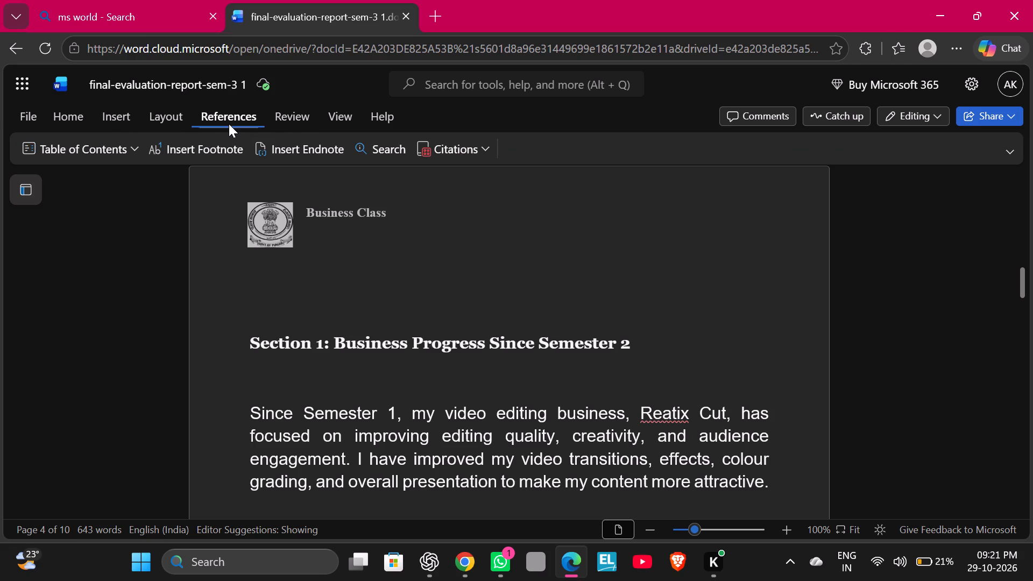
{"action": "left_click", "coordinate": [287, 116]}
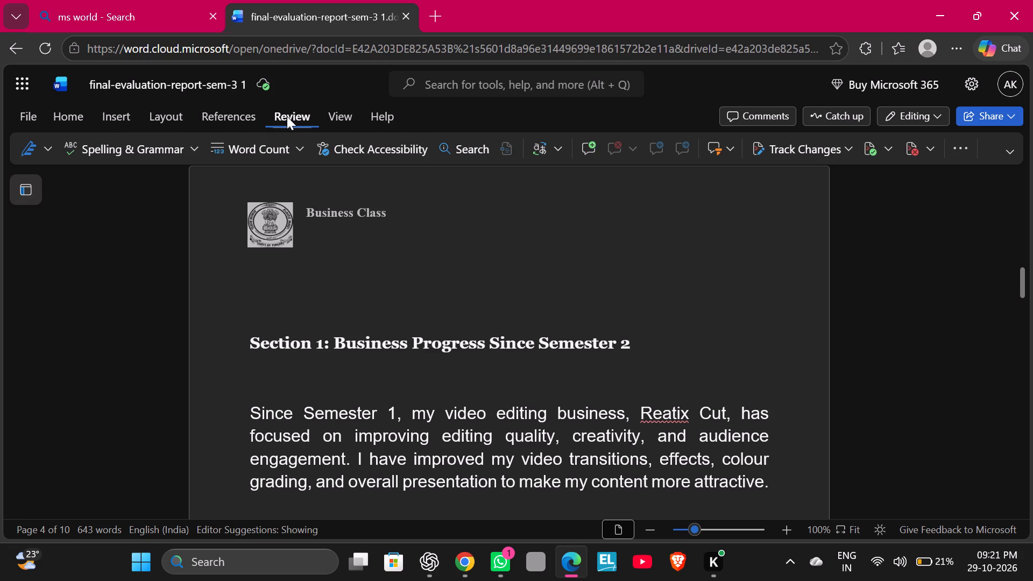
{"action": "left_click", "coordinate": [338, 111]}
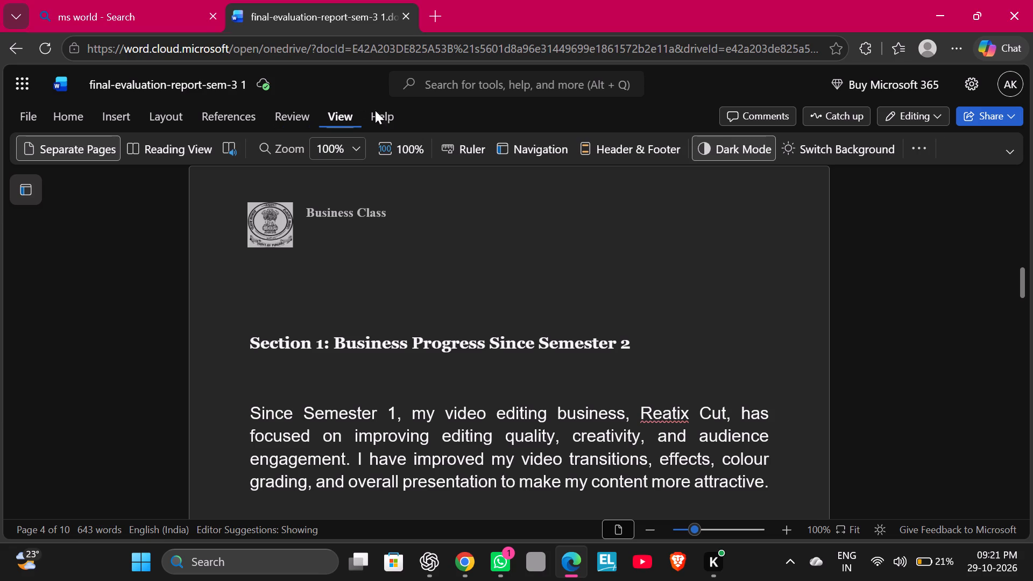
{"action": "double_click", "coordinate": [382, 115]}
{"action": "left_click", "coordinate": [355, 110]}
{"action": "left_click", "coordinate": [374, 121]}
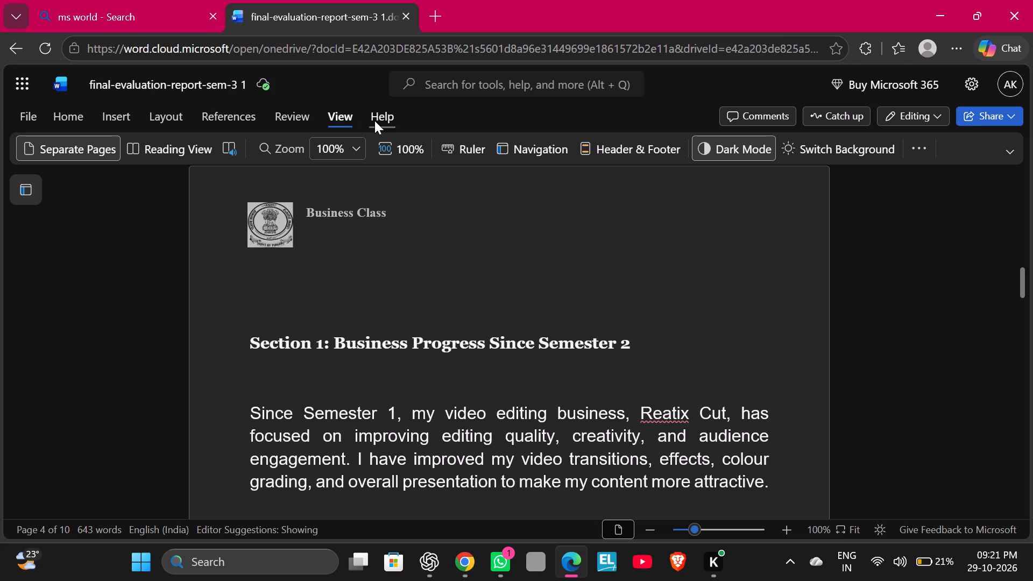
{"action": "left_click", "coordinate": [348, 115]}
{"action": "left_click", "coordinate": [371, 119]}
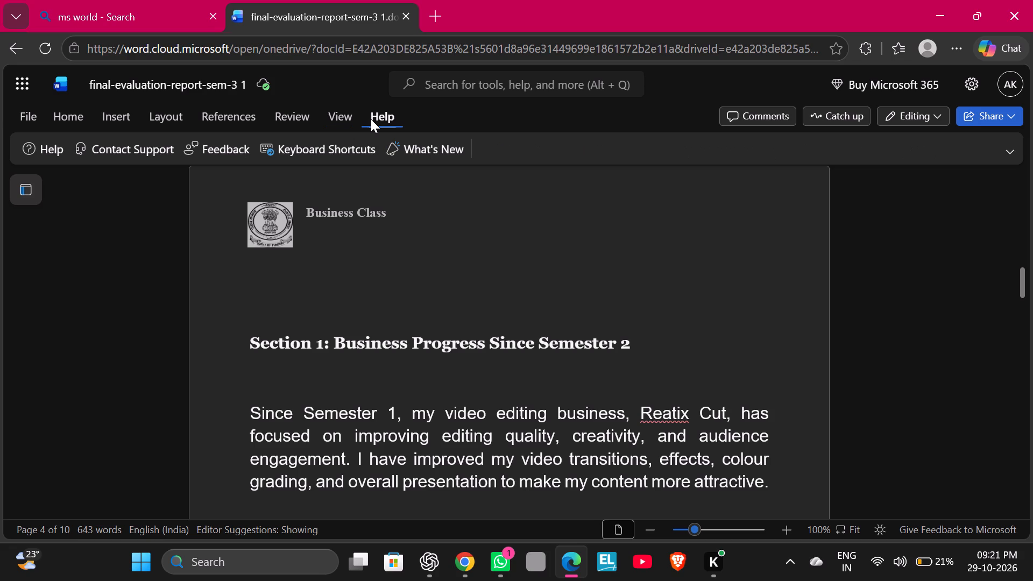
Switch to File Explorer and open the Downloads folder to find the earlier Semester 3 report PDFs.
{"action": "key", "text": "super+e"}
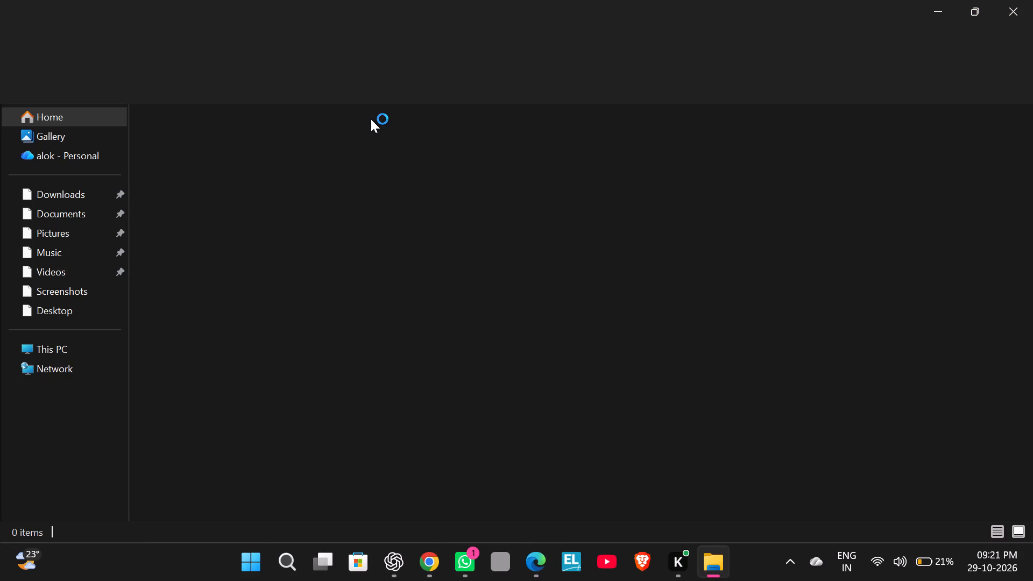
{"action": "left_click", "coordinate": [66, 206]}
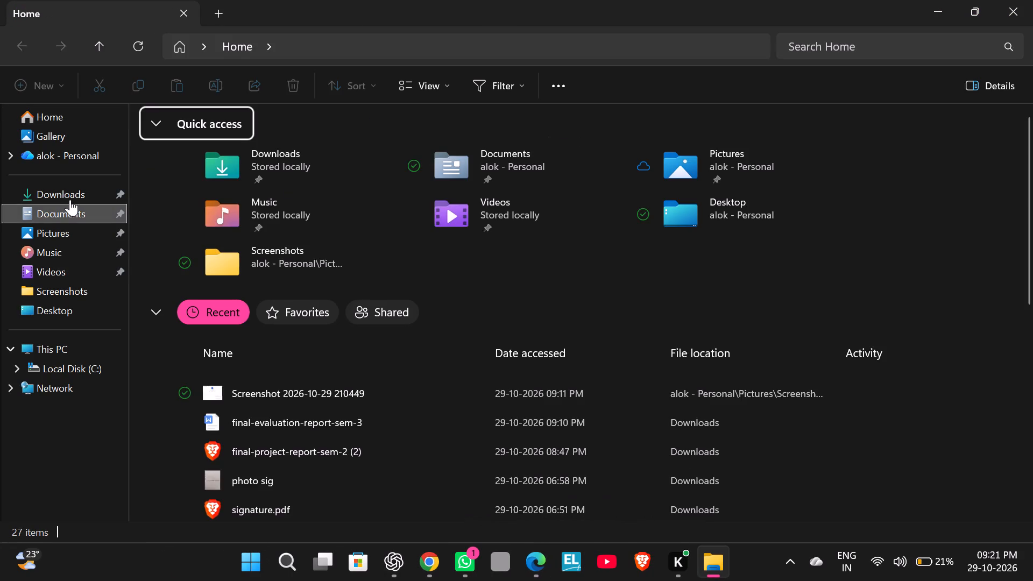
{"action": "left_click", "coordinate": [73, 195]}
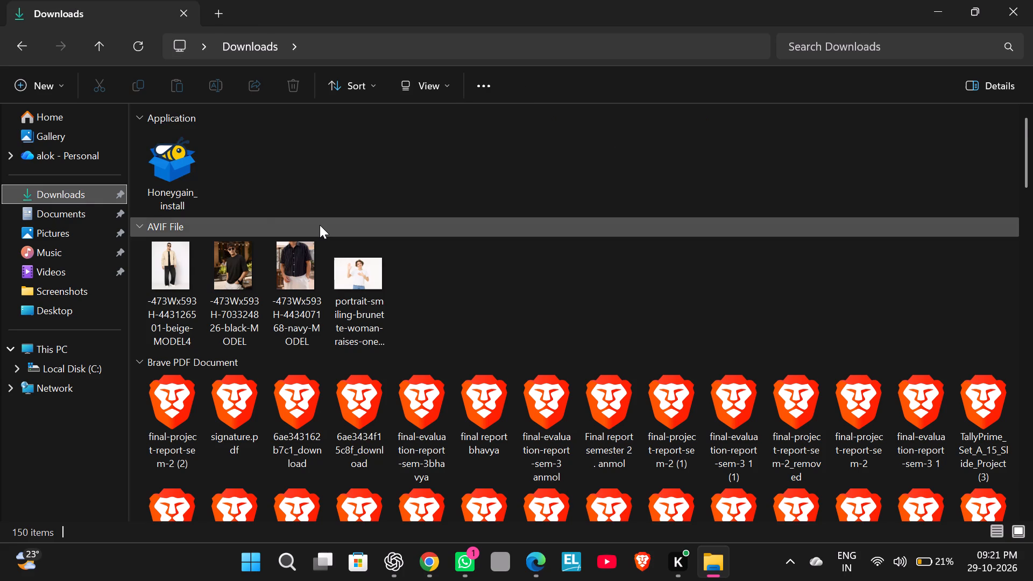
{"action": "scroll", "coordinate": [320, 225], "scroll_direction": "down", "scroll_amount": 2}
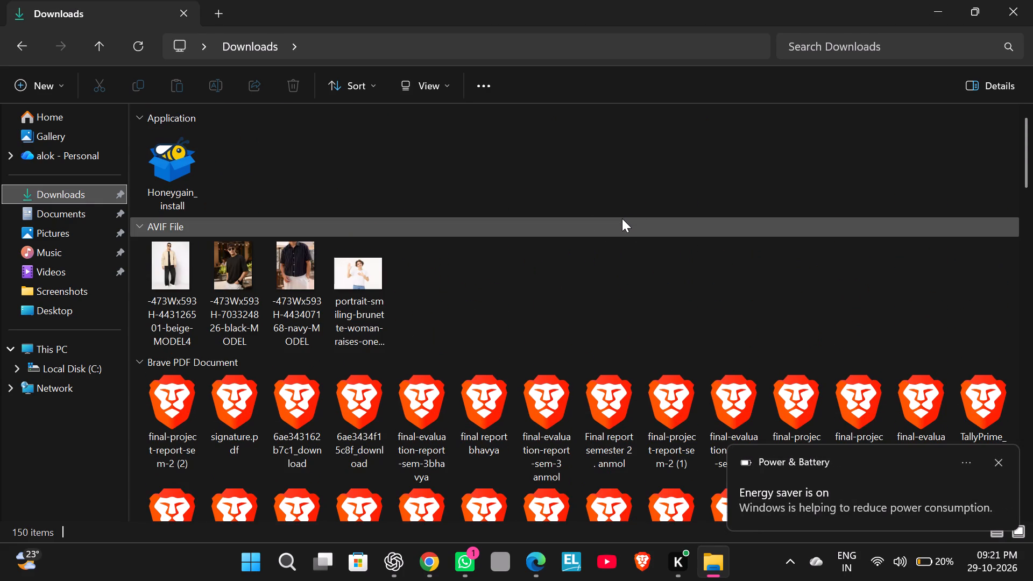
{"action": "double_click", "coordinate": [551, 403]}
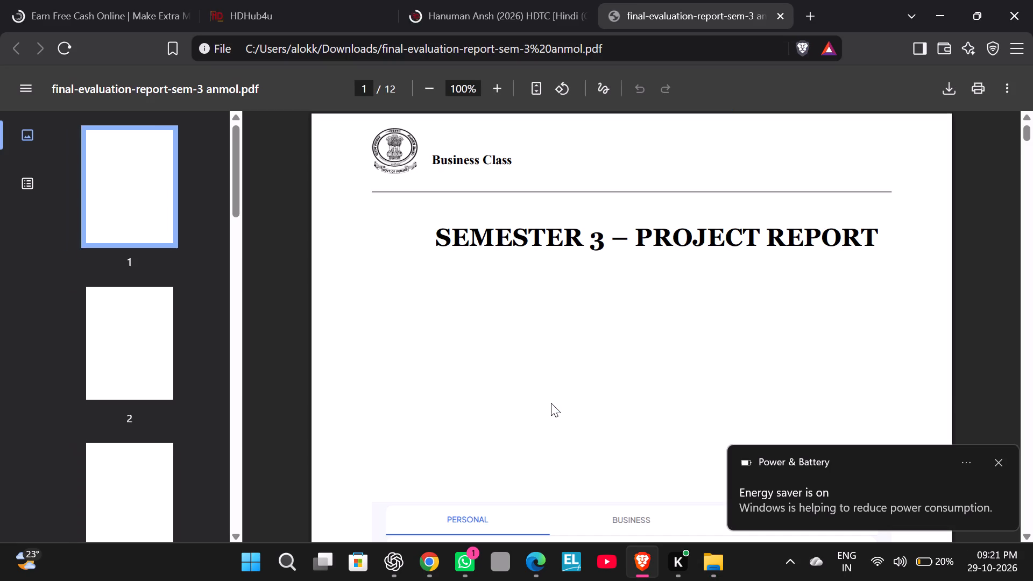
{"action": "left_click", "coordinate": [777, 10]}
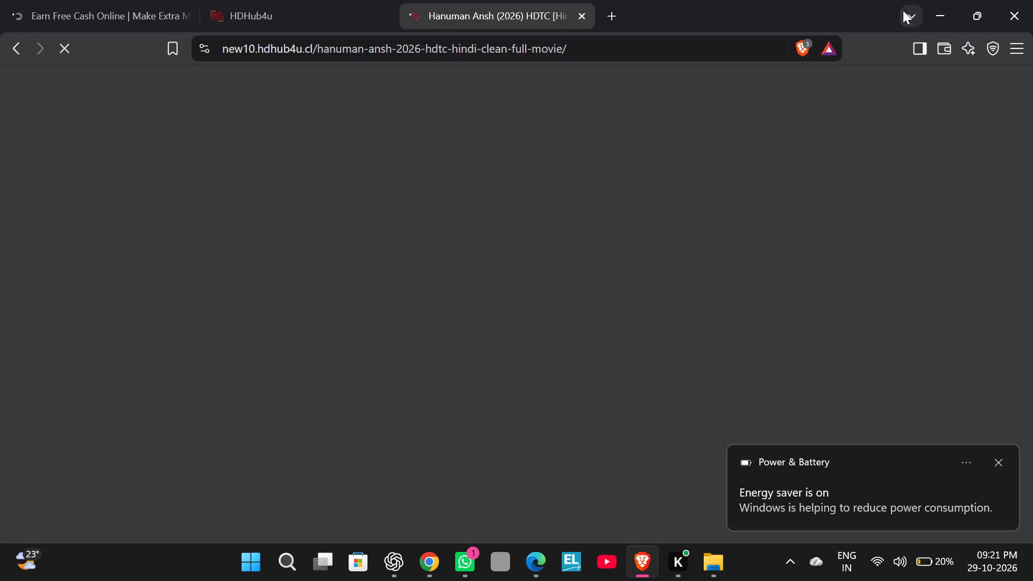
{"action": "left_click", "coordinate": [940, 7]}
Open the "final-evaluation-report-sem-3 anmol" PDF from Downloads in WPS Office.
{"action": "left_click", "coordinate": [556, 386]}
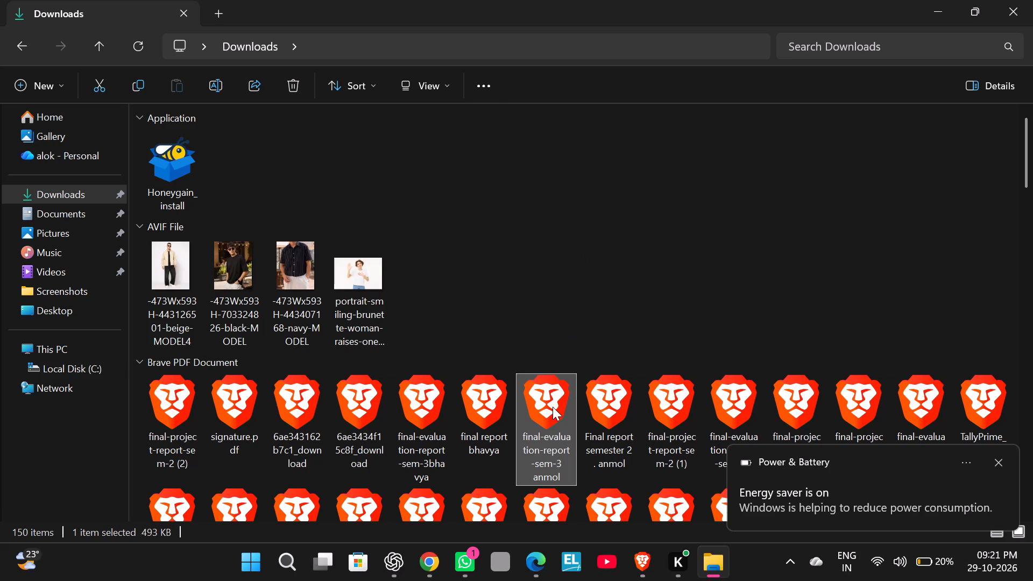
{"action": "right_click", "coordinate": [553, 407]}
{"action": "right_click", "coordinate": [553, 407]}
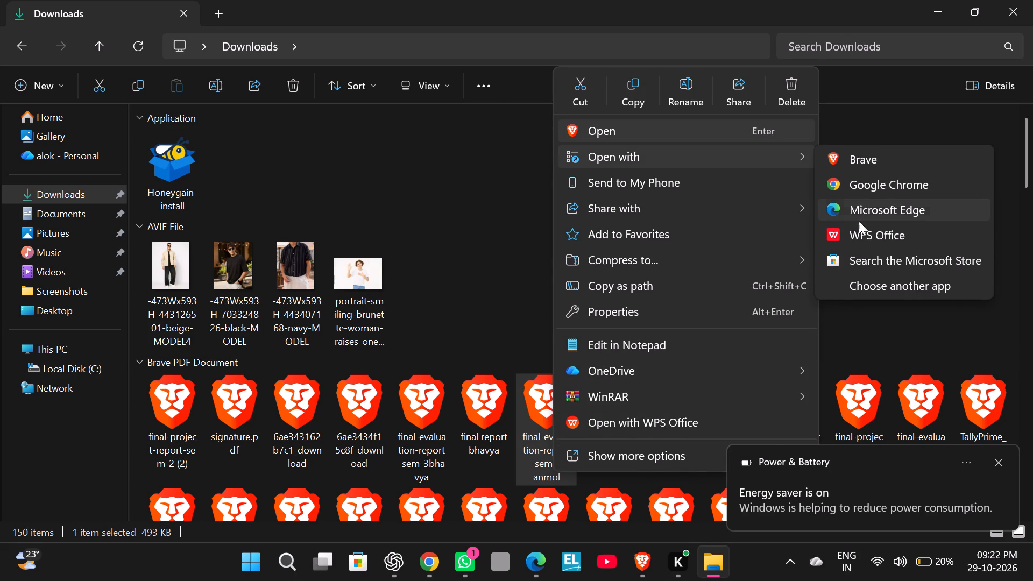
{"action": "left_click", "coordinate": [858, 237]}
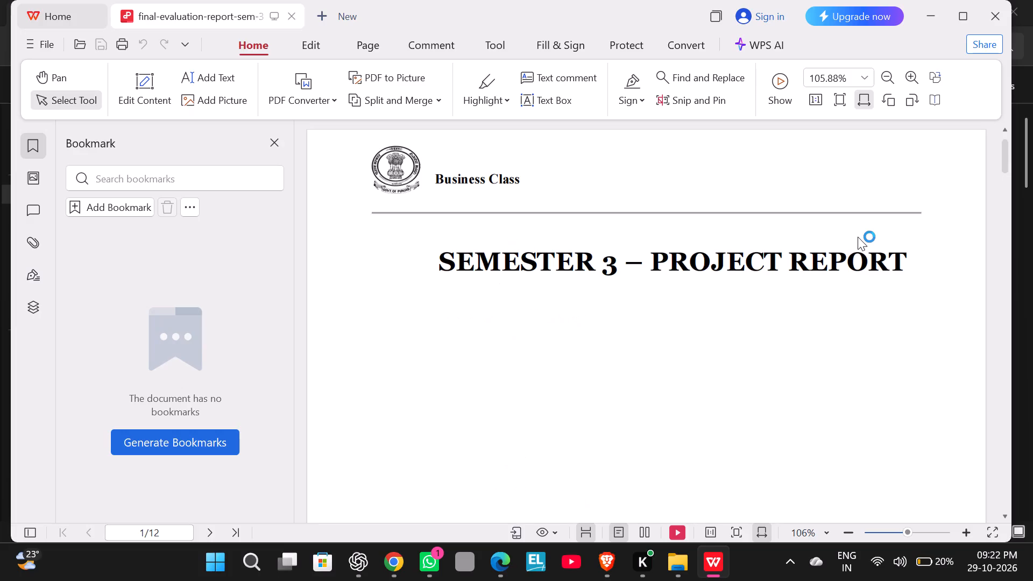
Examine the opening pages of the reference report, including the Operations and Scale milestone screenshots on pages 2 and 3.
{"action": "scroll", "coordinate": [664, 297], "scroll_direction": "down", "scroll_amount": 2}
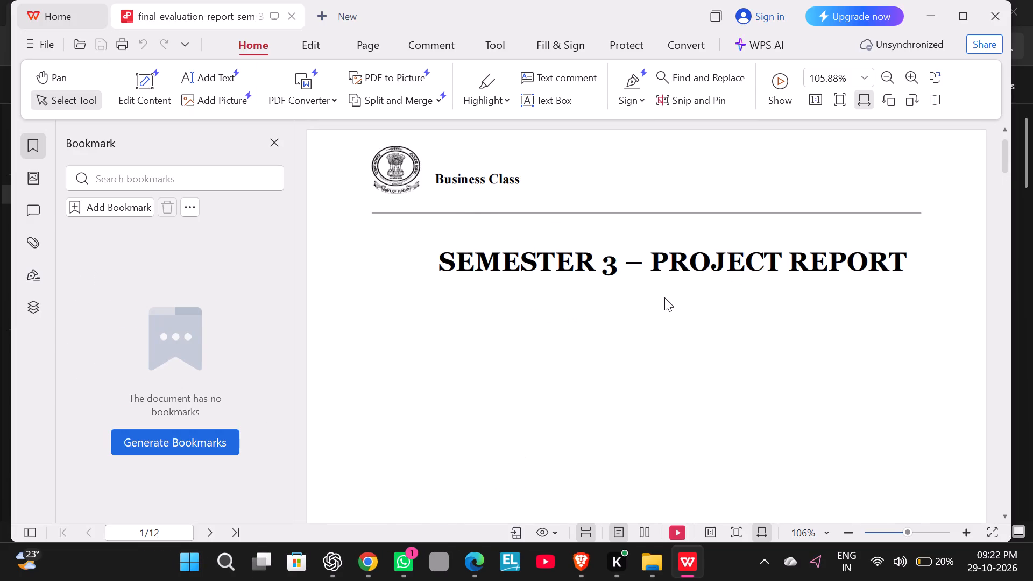
{"action": "scroll", "coordinate": [664, 297], "scroll_direction": "down", "scroll_amount": 5}
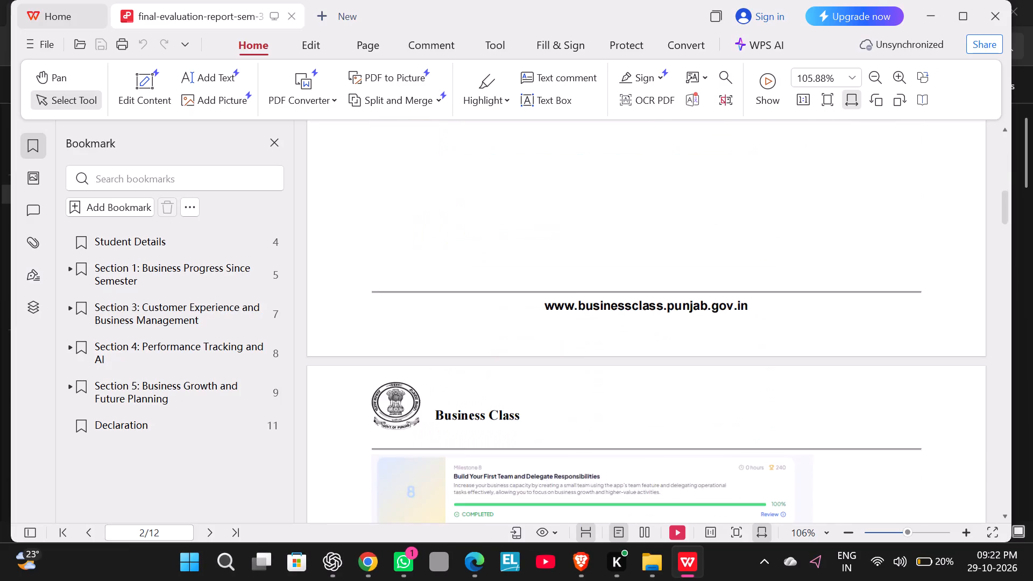
{"action": "scroll", "coordinate": [664, 297], "scroll_direction": "down", "scroll_amount": 1}
{"action": "scroll", "coordinate": [664, 297], "scroll_direction": "up", "scroll_amount": 1}
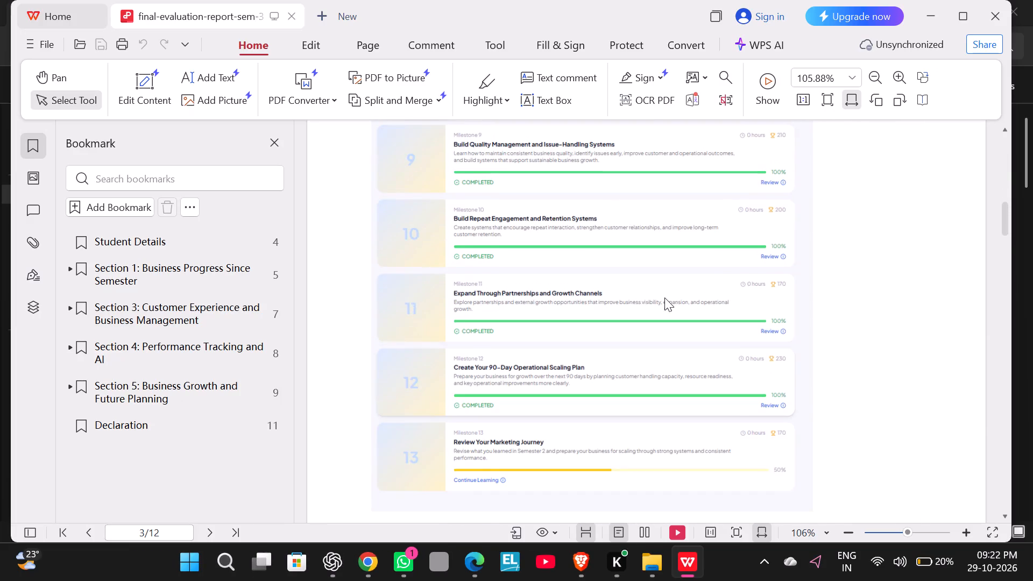
{"action": "scroll", "coordinate": [664, 297], "scroll_direction": "up", "scroll_amount": 2}
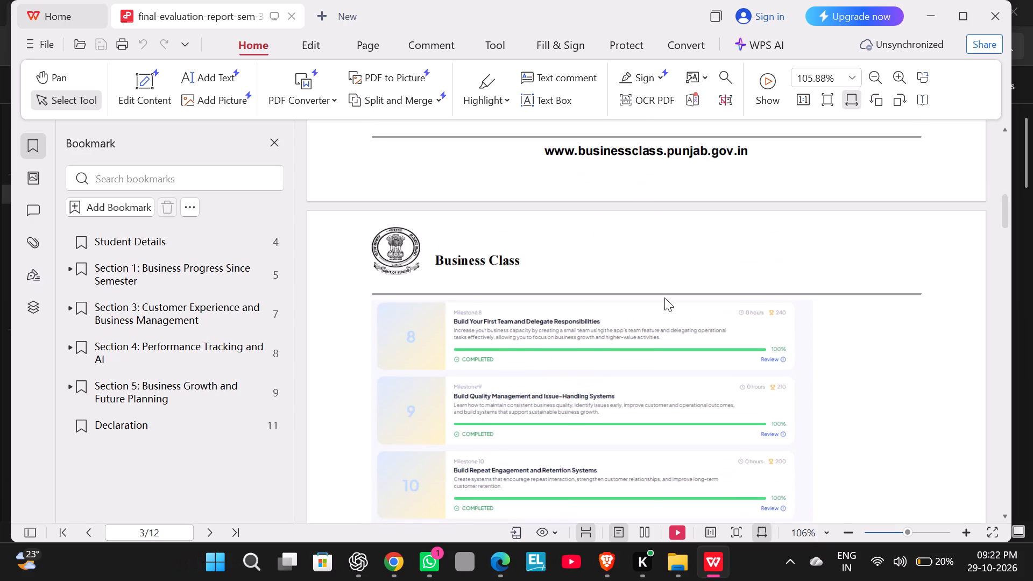
{"action": "scroll", "coordinate": [664, 297], "scroll_direction": "up", "scroll_amount": 4}
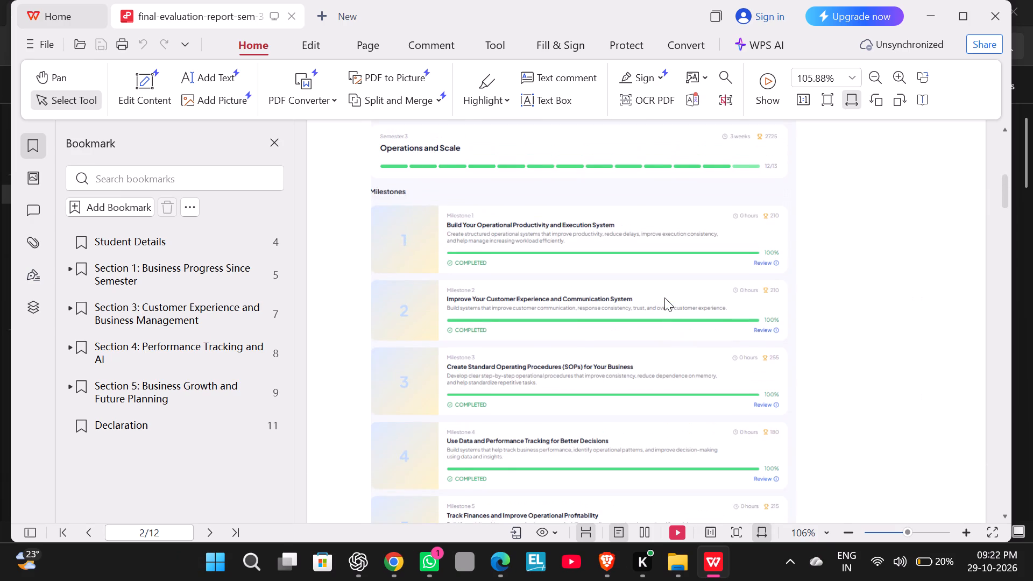
{"action": "scroll", "coordinate": [664, 297], "scroll_direction": "up", "scroll_amount": 1}
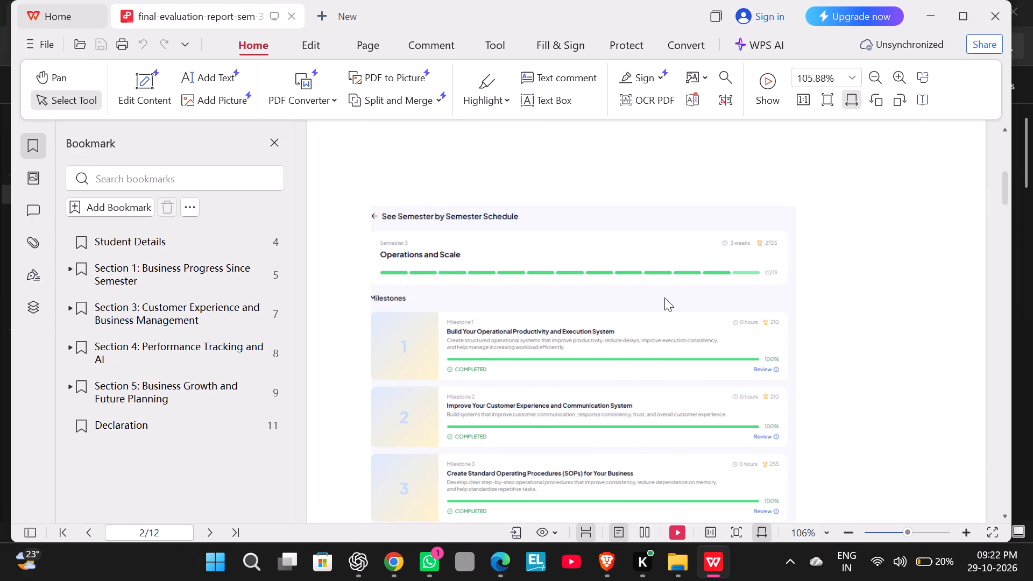
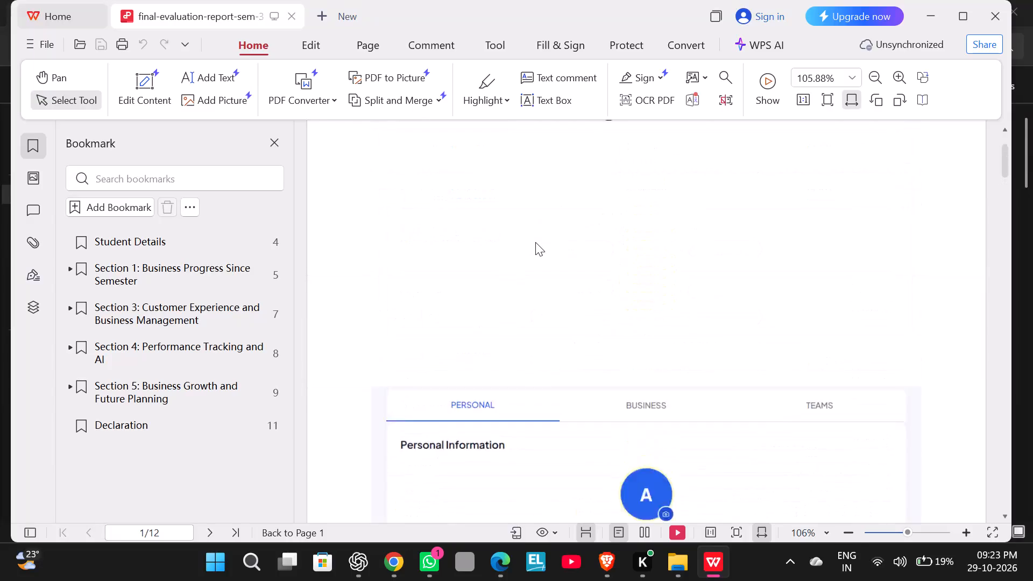
Turn on content editing and delete the Personal Information profile screenshot from page 1 of the report PDF.
{"action": "scroll", "coordinate": [536, 211], "scroll_direction": "up", "scroll_amount": 1}
{"action": "right_click", "coordinate": [536, 211]}
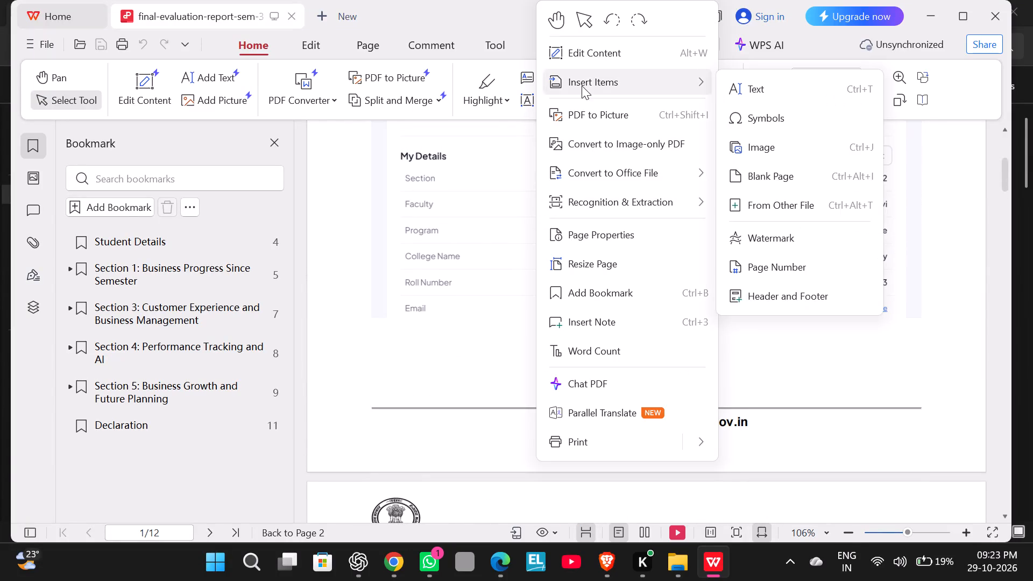
{"action": "left_click", "coordinate": [591, 61]}
{"action": "scroll", "coordinate": [564, 195], "scroll_direction": "up", "scroll_amount": 1}
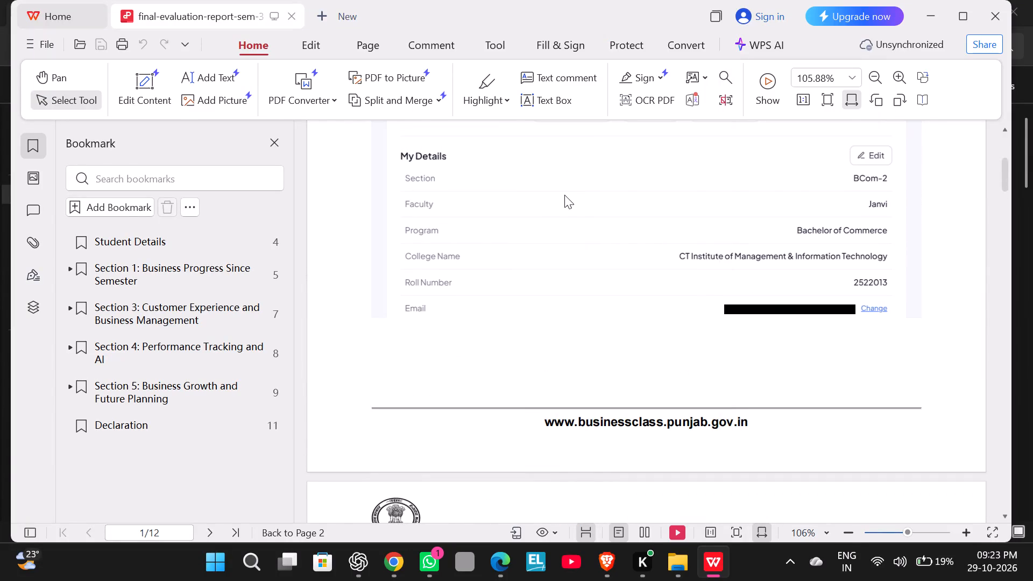
{"action": "scroll", "coordinate": [564, 195], "scroll_direction": "up", "scroll_amount": 1}
{"action": "scroll", "coordinate": [605, 219], "scroll_direction": "up", "scroll_amount": 1}
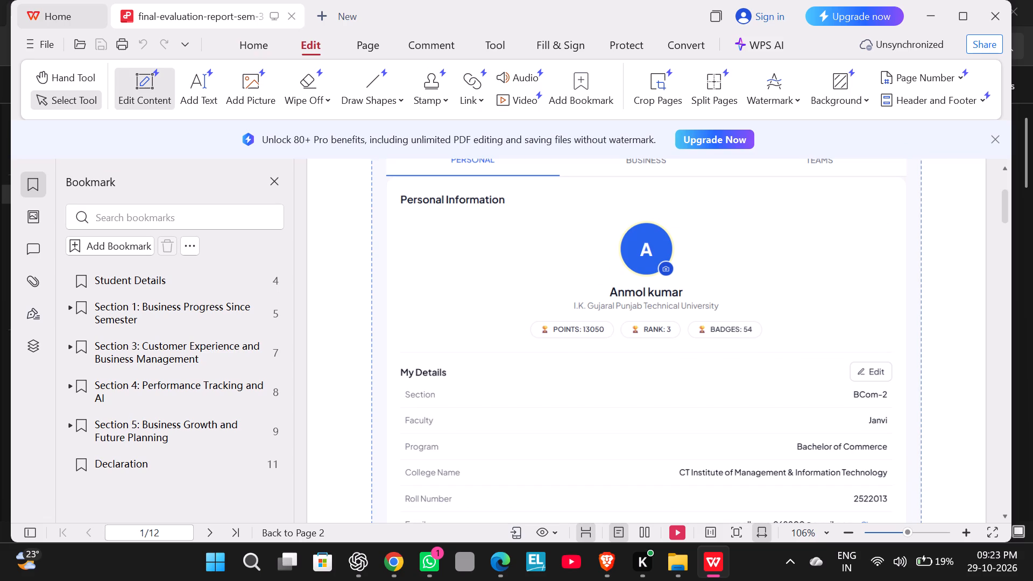
{"action": "left_click", "coordinate": [540, 263]}
{"action": "right_click", "coordinate": [540, 263]}
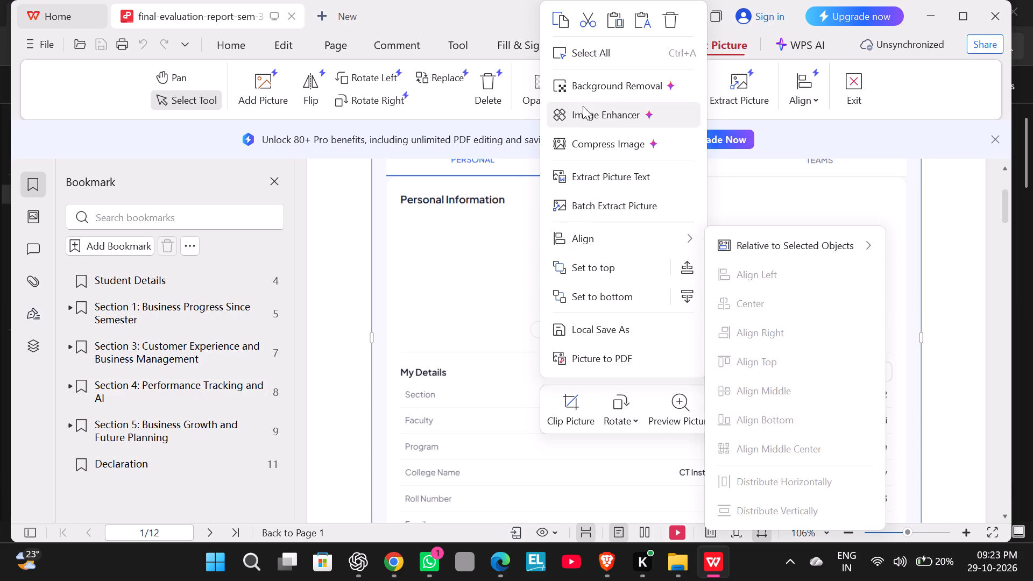
{"action": "left_click", "coordinate": [679, 23]}
Start adding a picture for the emptied area of page 1.
{"action": "scroll", "coordinate": [595, 221], "scroll_direction": "up", "scroll_amount": 1}
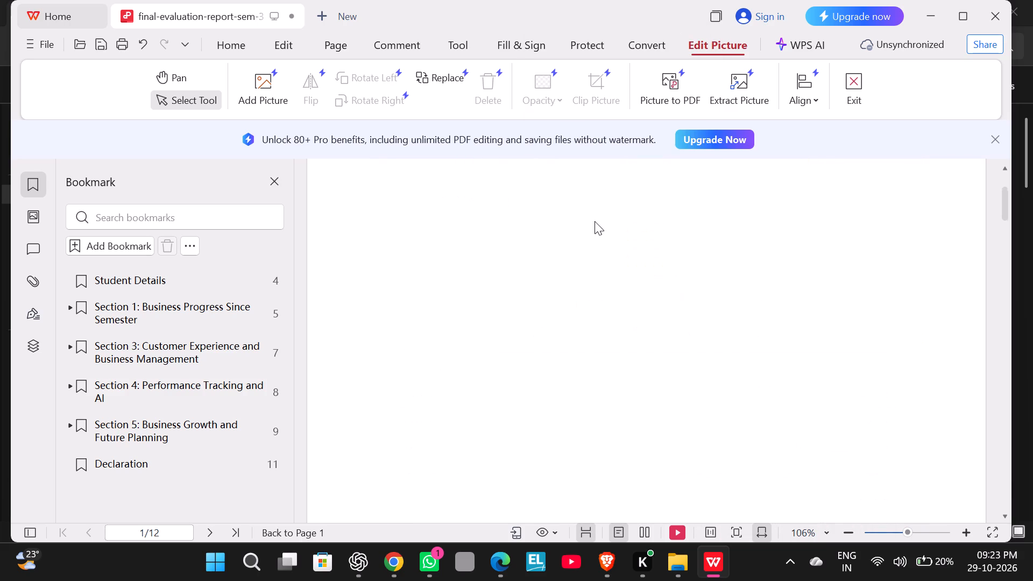
{"action": "scroll", "coordinate": [595, 221], "scroll_direction": "up", "scroll_amount": 3}
{"action": "scroll", "coordinate": [595, 221], "scroll_direction": "down", "scroll_amount": 1}
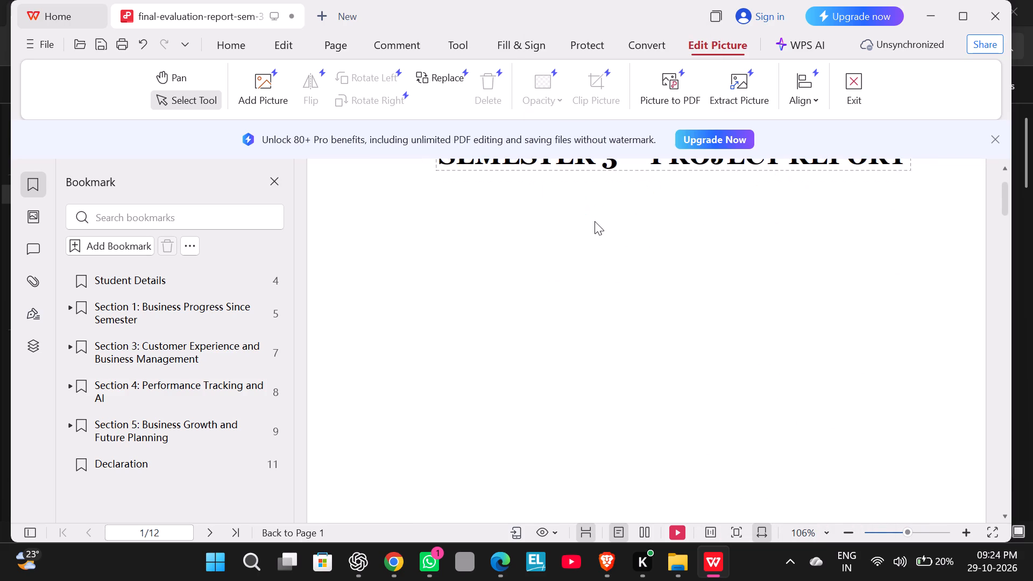
{"action": "scroll", "coordinate": [595, 221], "scroll_direction": "down", "scroll_amount": 1}
{"action": "left_click", "coordinate": [586, 233]}
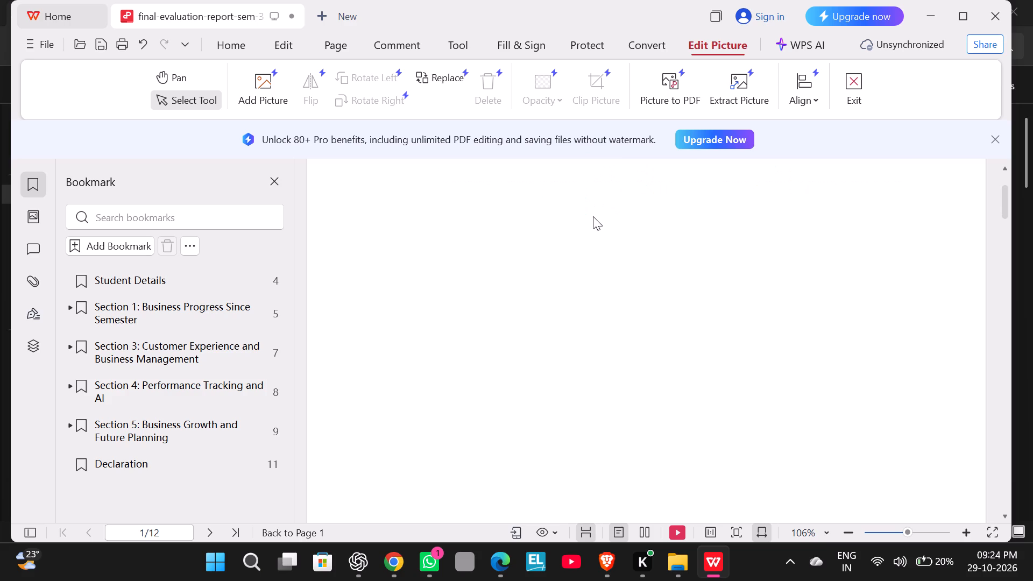
{"action": "left_click", "coordinate": [206, 40]}
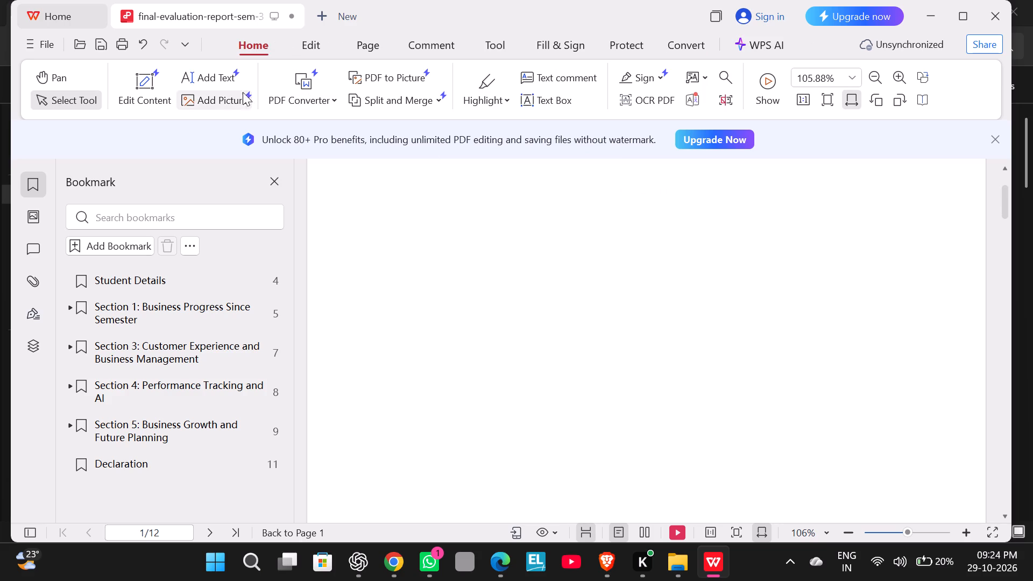
{"action": "left_click", "coordinate": [225, 100]}
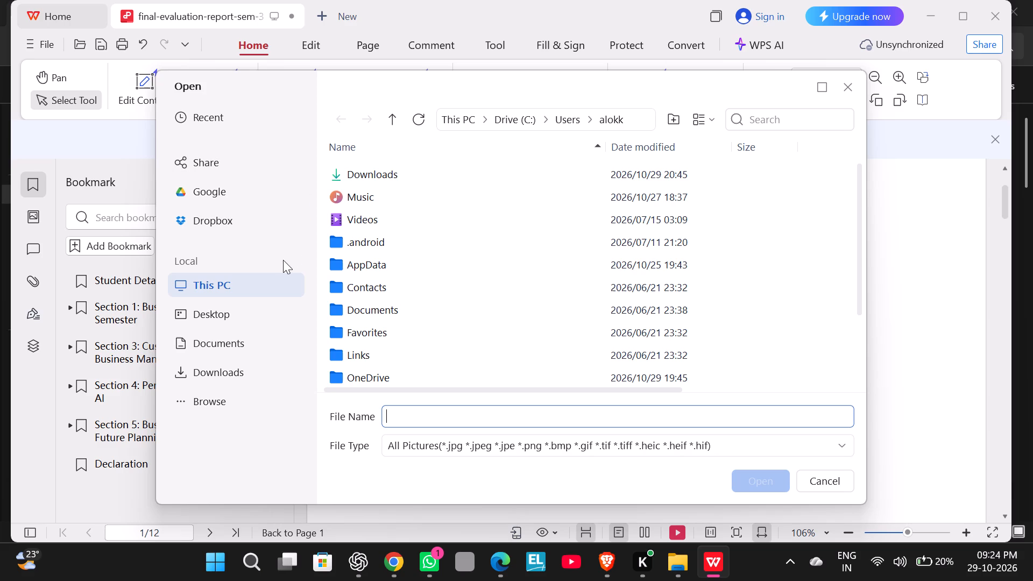
Look through the Desktop, its Pictures folder and the user folder for the replacement profile screenshot.
{"action": "scroll", "coordinate": [377, 253], "scroll_direction": "down", "scroll_amount": 2}
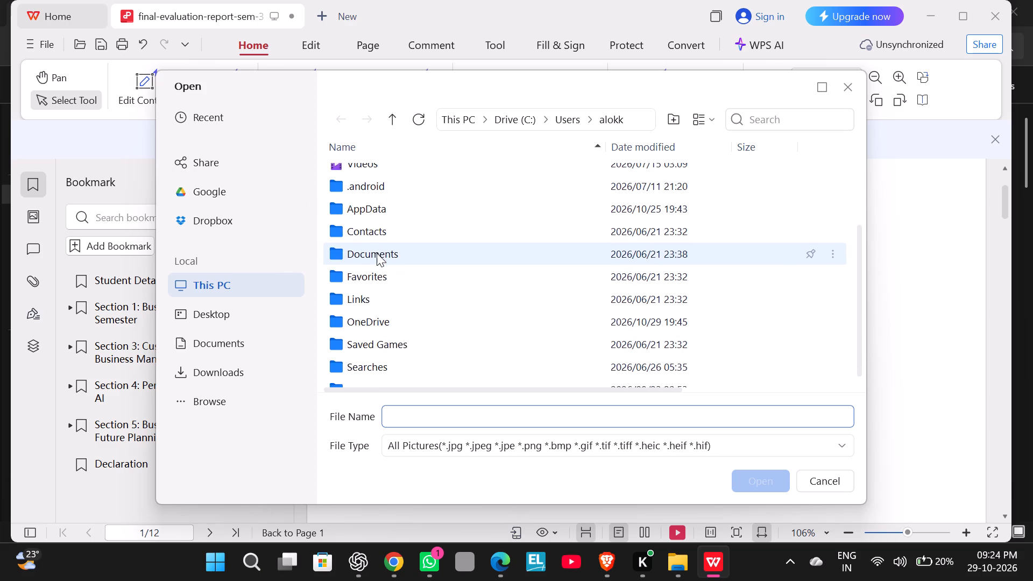
{"action": "scroll", "coordinate": [377, 253], "scroll_direction": "down", "scroll_amount": 2}
{"action": "left_click", "coordinate": [245, 306]}
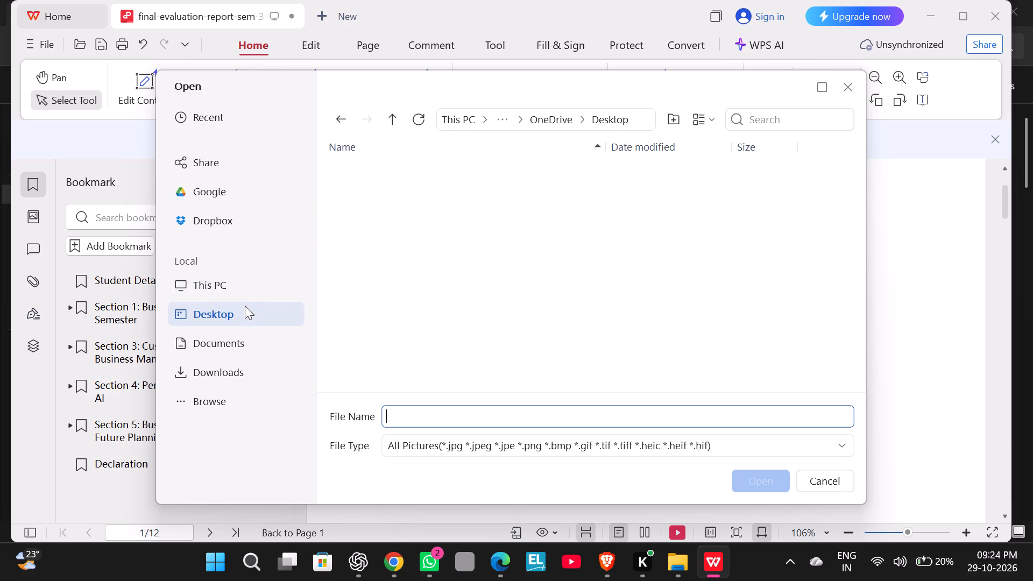
{"action": "scroll", "coordinate": [423, 234], "scroll_direction": "down", "scroll_amount": 1}
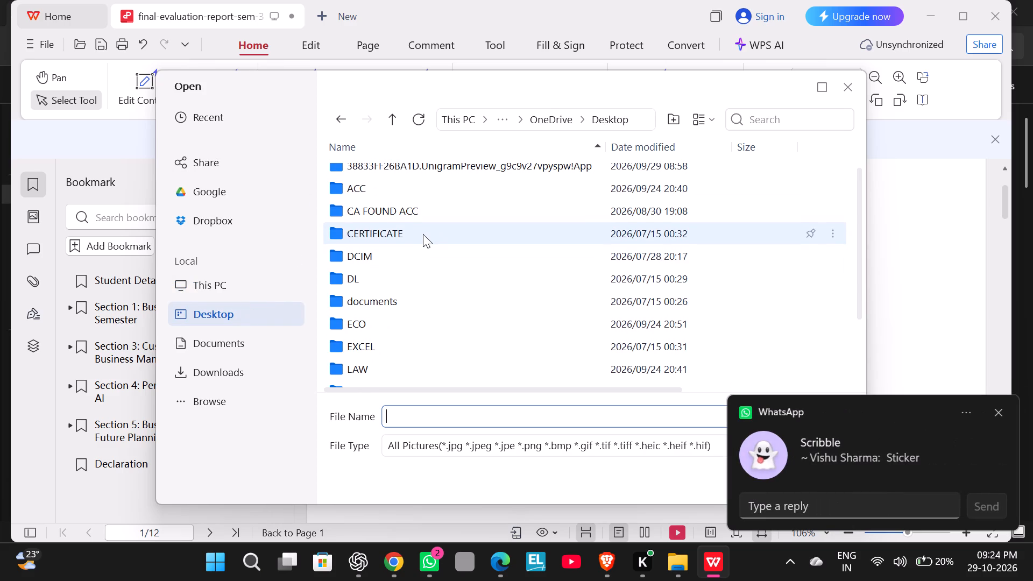
{"action": "scroll", "coordinate": [423, 234], "scroll_direction": "down", "scroll_amount": 2}
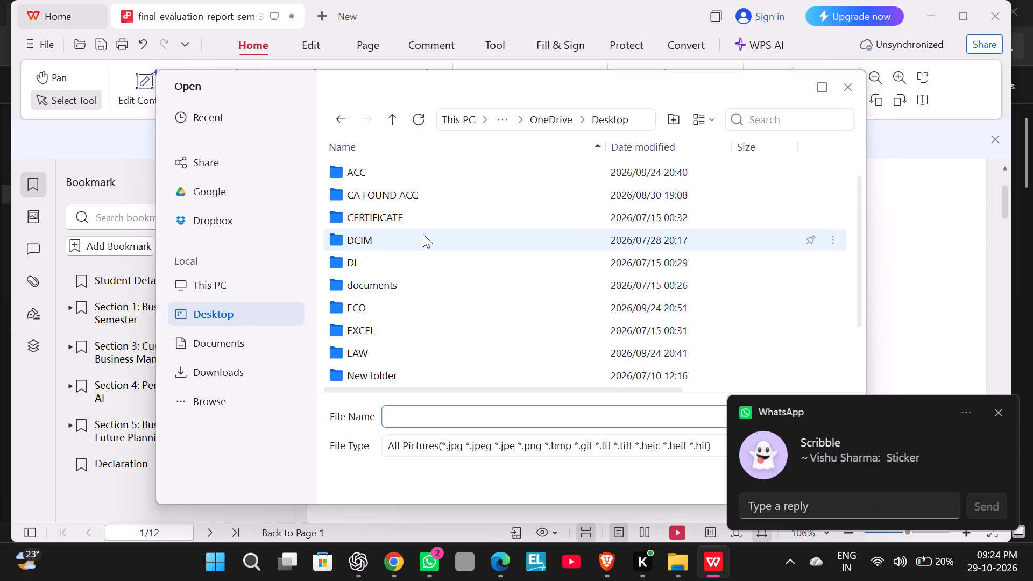
{"action": "scroll", "coordinate": [423, 234], "scroll_direction": "down", "scroll_amount": 1}
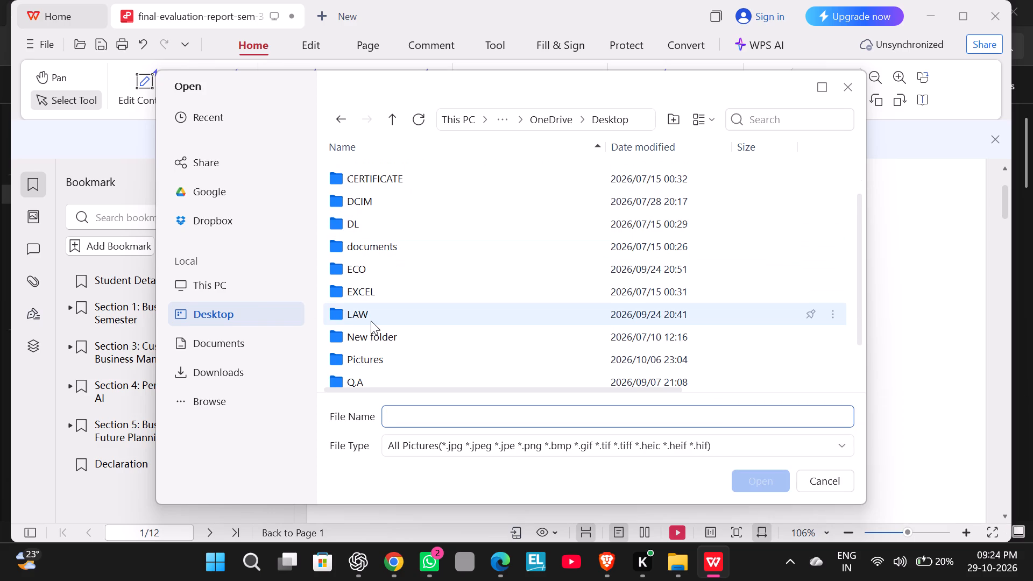
{"action": "scroll", "coordinate": [371, 321], "scroll_direction": "down", "scroll_amount": 1}
{"action": "double_click", "coordinate": [371, 321]}
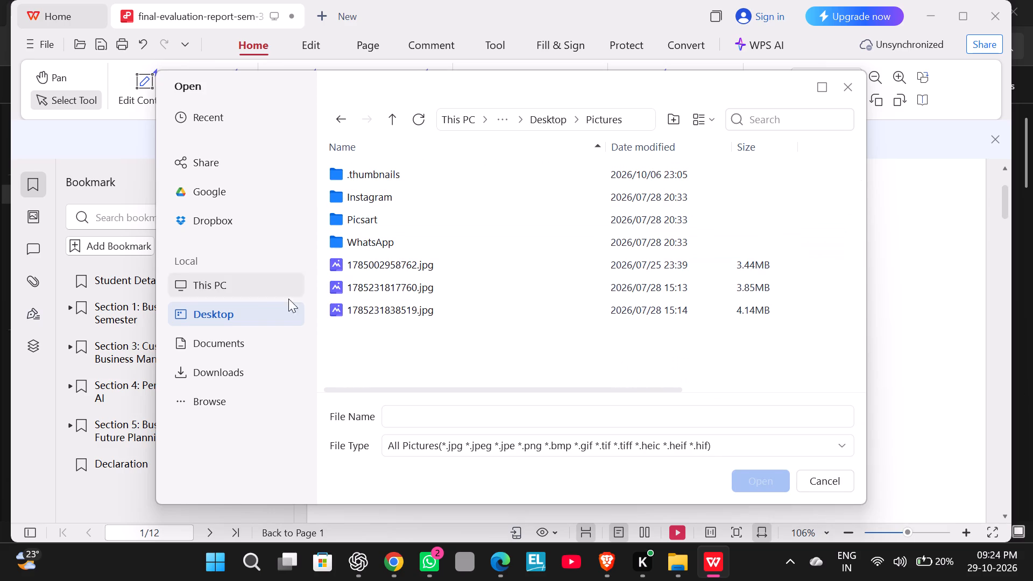
{"action": "scroll", "coordinate": [245, 299], "scroll_direction": "down", "scroll_amount": 1}
{"action": "left_click", "coordinate": [251, 285]}
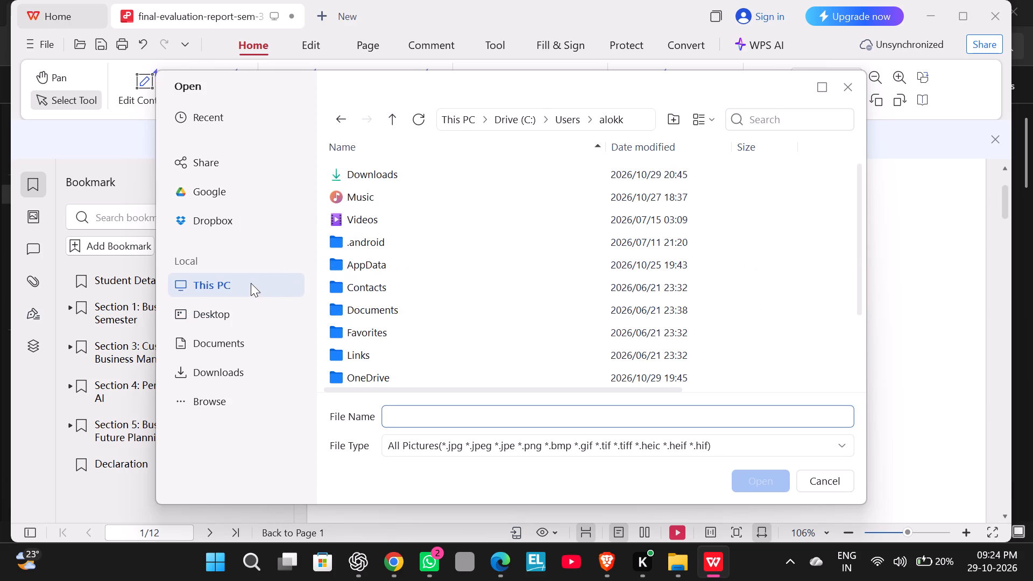
{"action": "scroll", "coordinate": [372, 279], "scroll_direction": "down", "scroll_amount": 1}
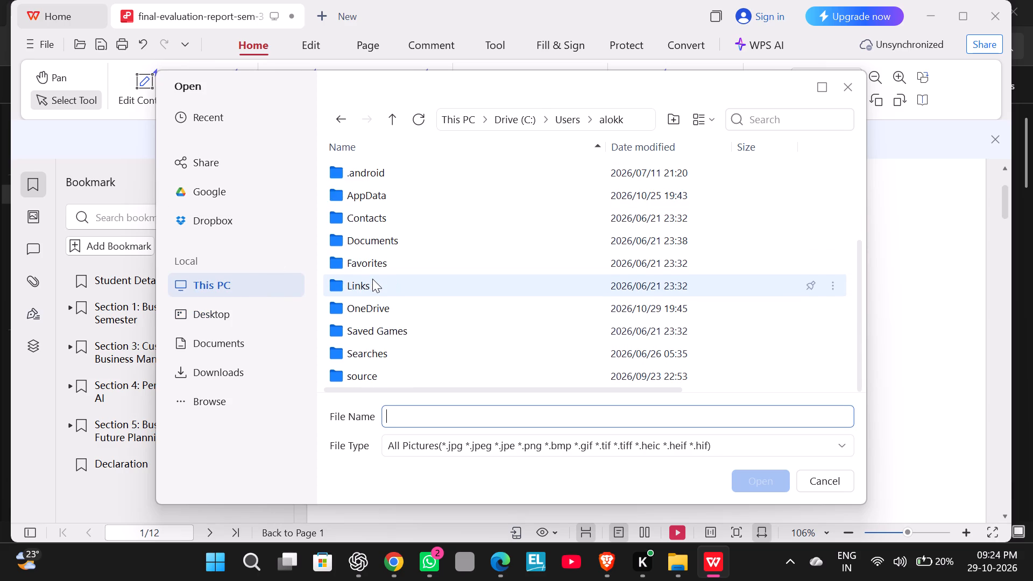
{"action": "scroll", "coordinate": [372, 279], "scroll_direction": "down", "scroll_amount": 1}
{"action": "scroll", "coordinate": [378, 236], "scroll_direction": "up", "scroll_amount": 1}
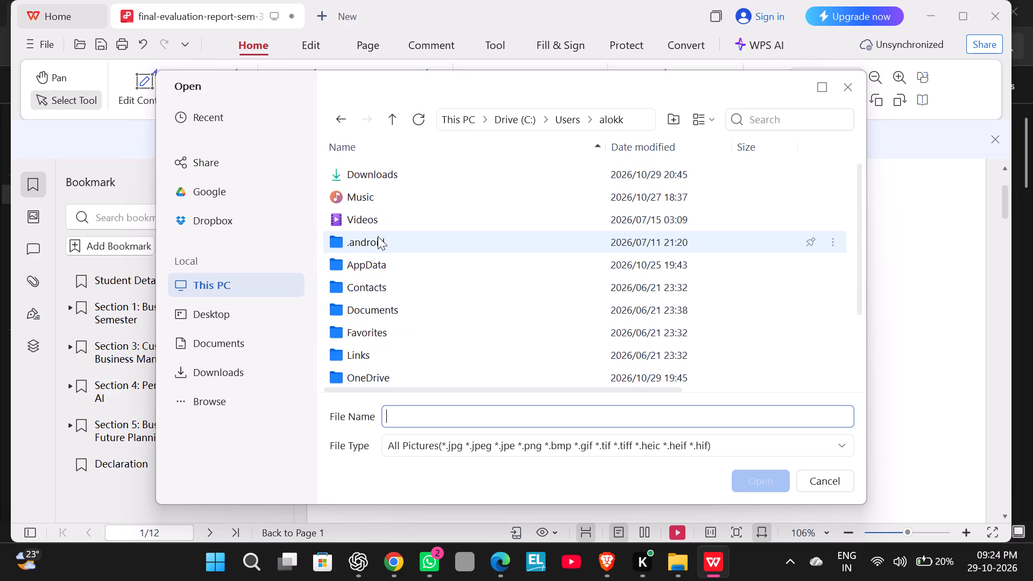
{"action": "left_click", "coordinate": [212, 401]}
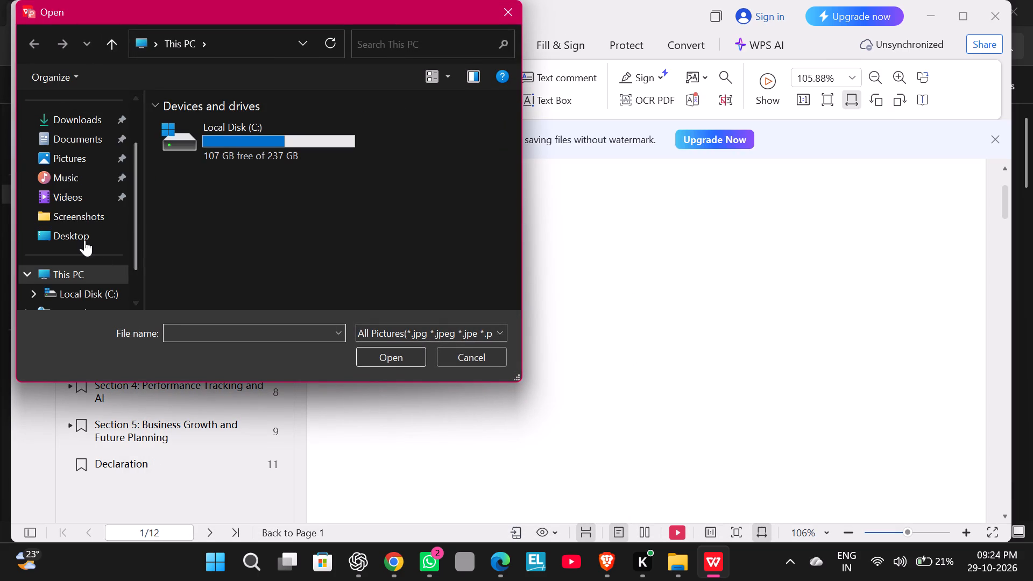
{"action": "left_click", "coordinate": [60, 151]}
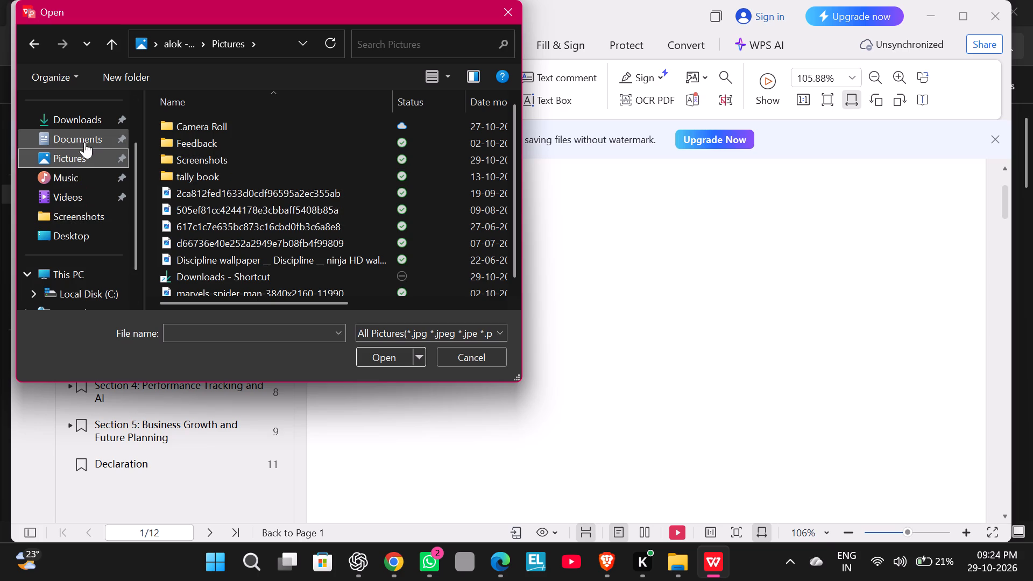
{"action": "left_click", "coordinate": [87, 218]}
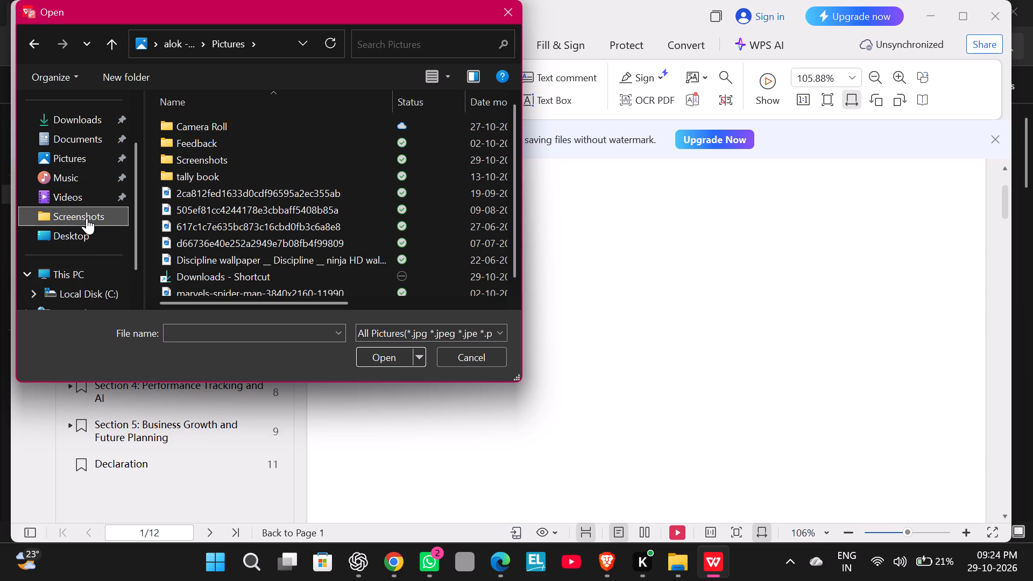
{"action": "scroll", "coordinate": [328, 172], "scroll_direction": "down", "scroll_amount": 20}
{"action": "scroll", "coordinate": [328, 172], "scroll_direction": "down", "scroll_amount": 10}
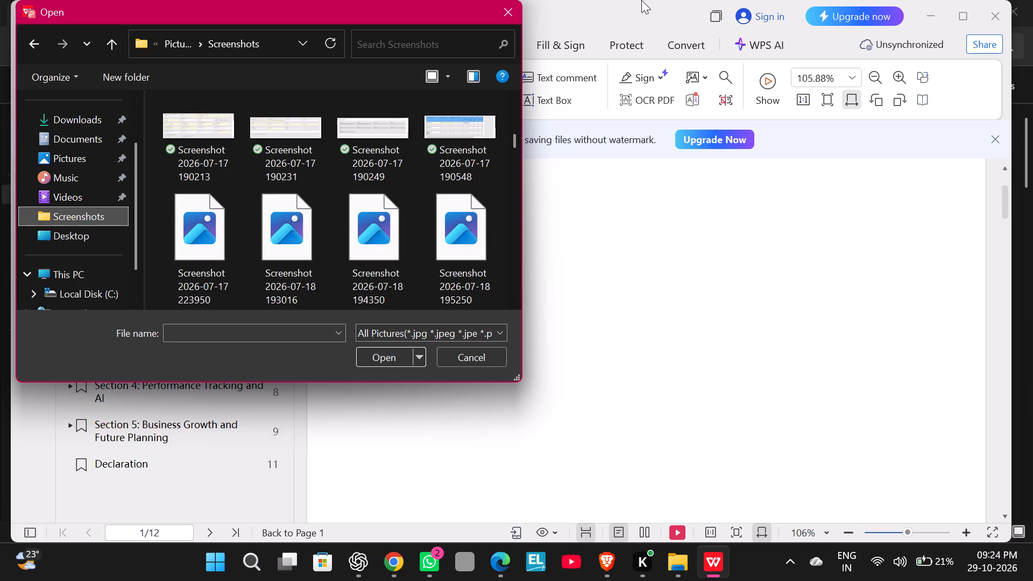
{"action": "scroll", "coordinate": [647, 0], "scroll_direction": "right", "scroll_amount": 3}
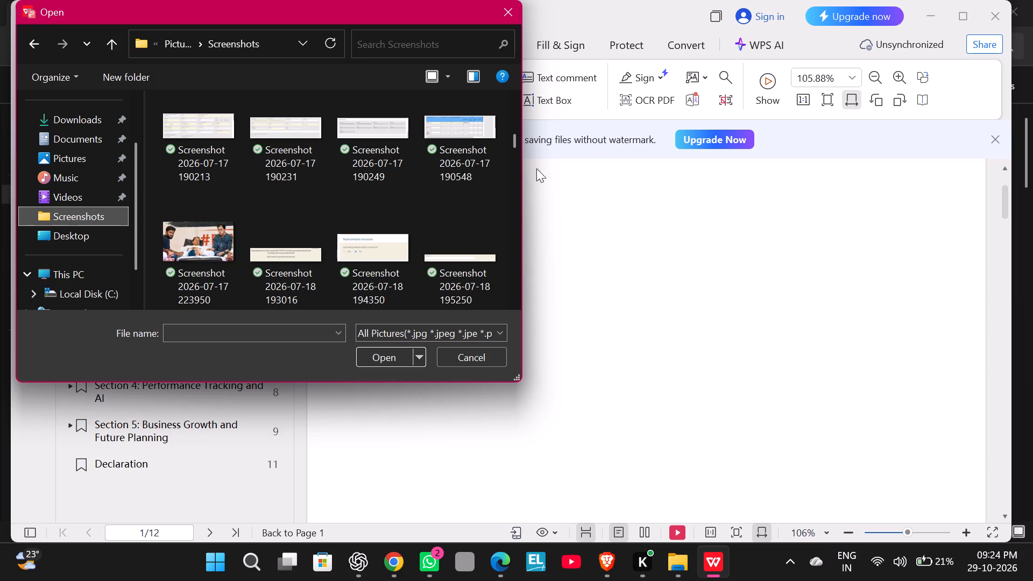
{"action": "scroll", "coordinate": [351, 239], "scroll_direction": "down", "scroll_amount": 10}
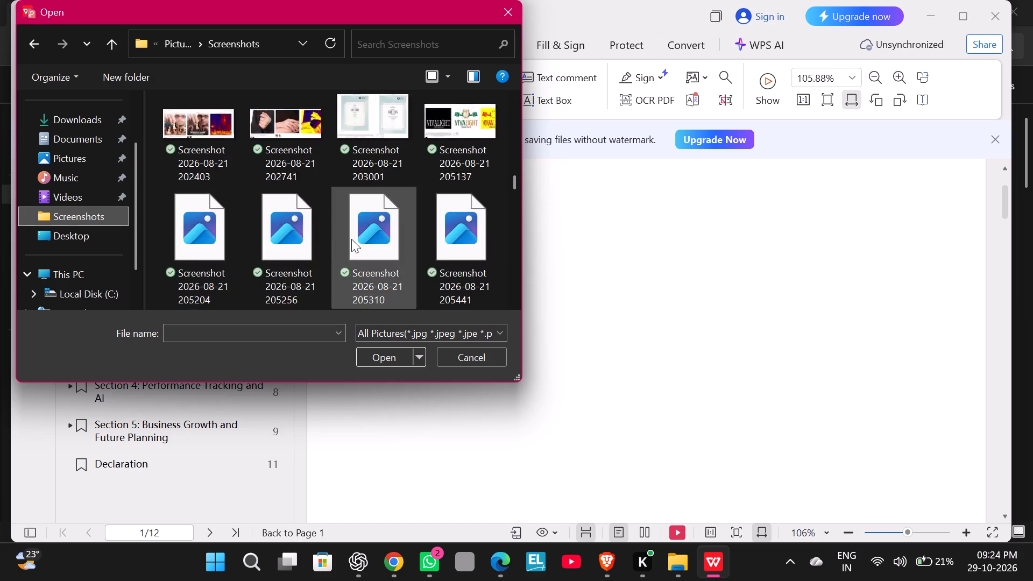
{"action": "scroll", "coordinate": [351, 239], "scroll_direction": "down", "scroll_amount": 16}
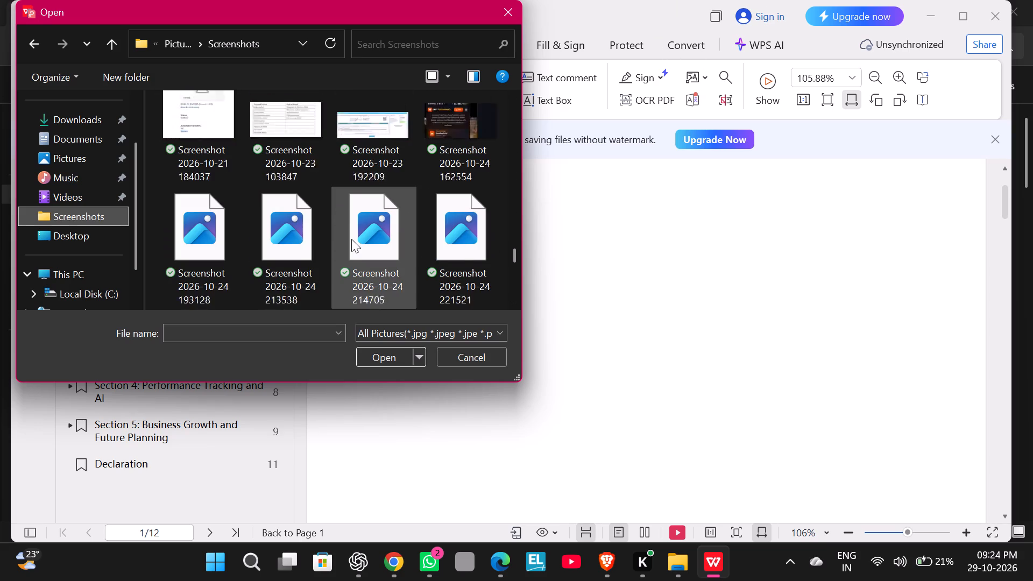
{"action": "scroll", "coordinate": [351, 239], "scroll_direction": "down", "scroll_amount": 8}
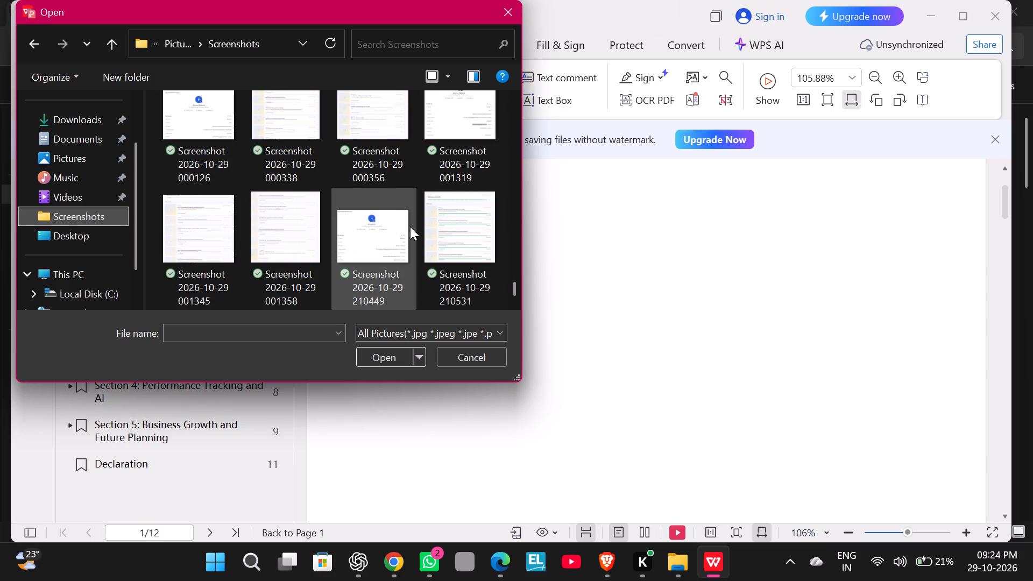
{"action": "left_click_drag", "start_coordinate": [367, 243], "coordinate": [588, 279]}
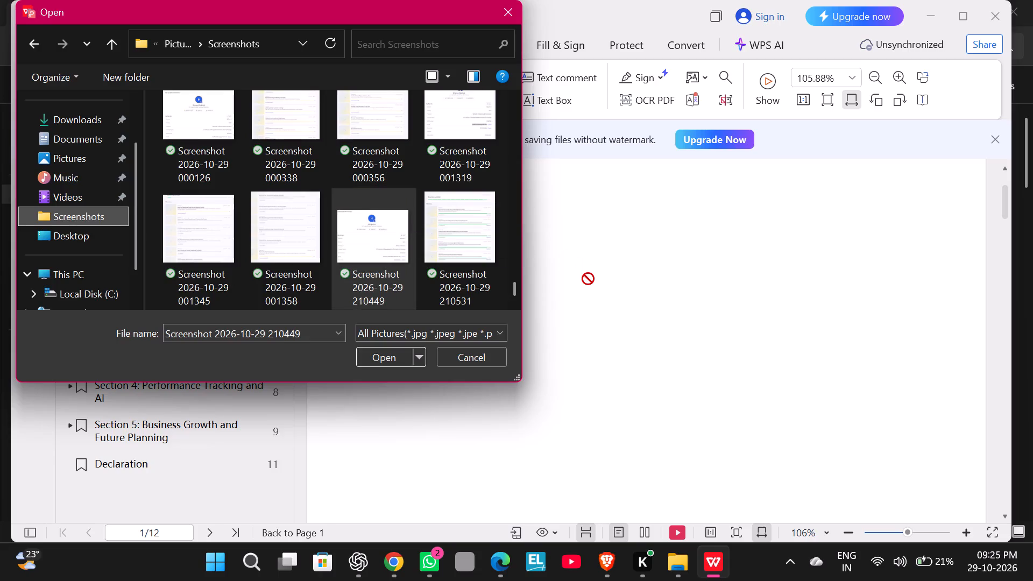
{"action": "left_click_drag", "start_coordinate": [588, 279], "coordinate": [582, 277]}
{"action": "left_click", "coordinate": [369, 255]}
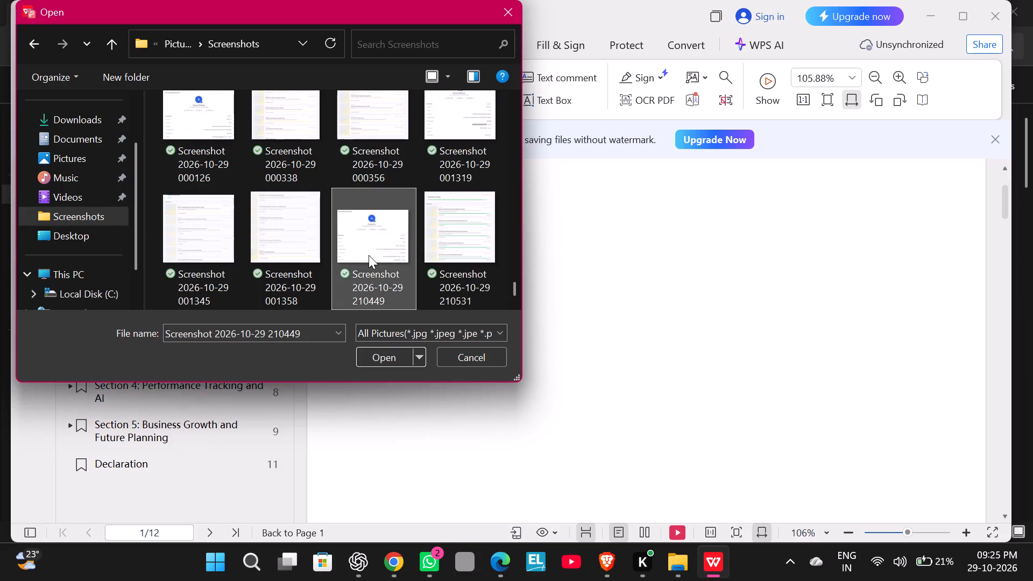
{"action": "double_click", "coordinate": [369, 255]}
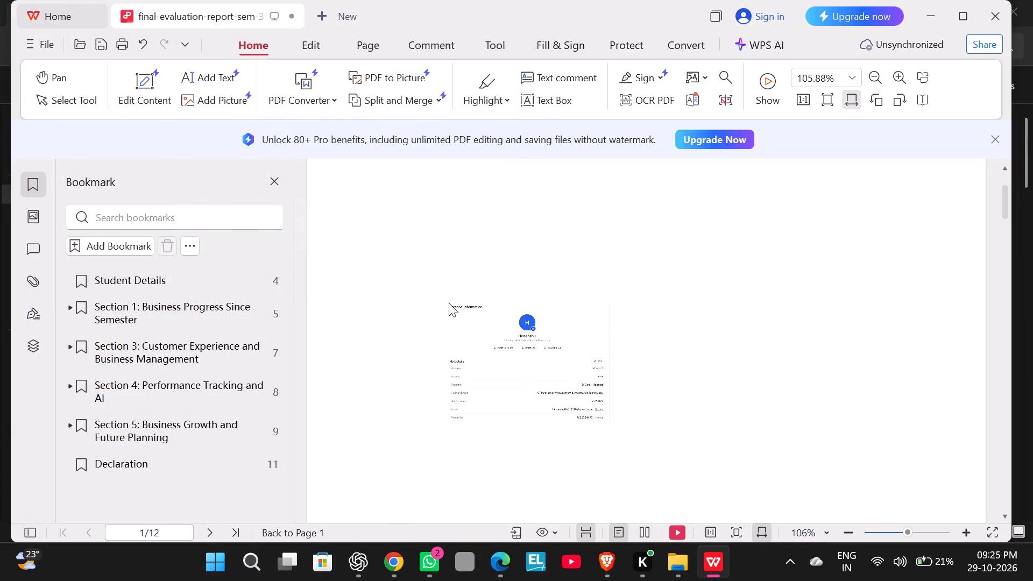
{"action": "left_click", "coordinate": [507, 270]}
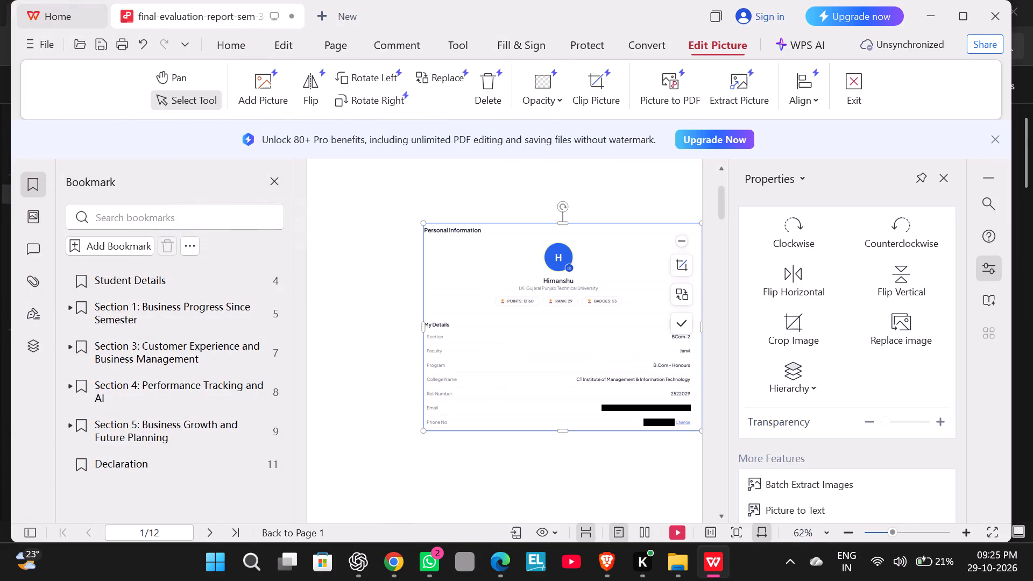
Centre the inserted profile screenshot horizontally on page 1 and enlarge it to fill the space above the footer line.
{"action": "left_click_drag", "start_coordinate": [578, 294], "coordinate": [520, 269]}
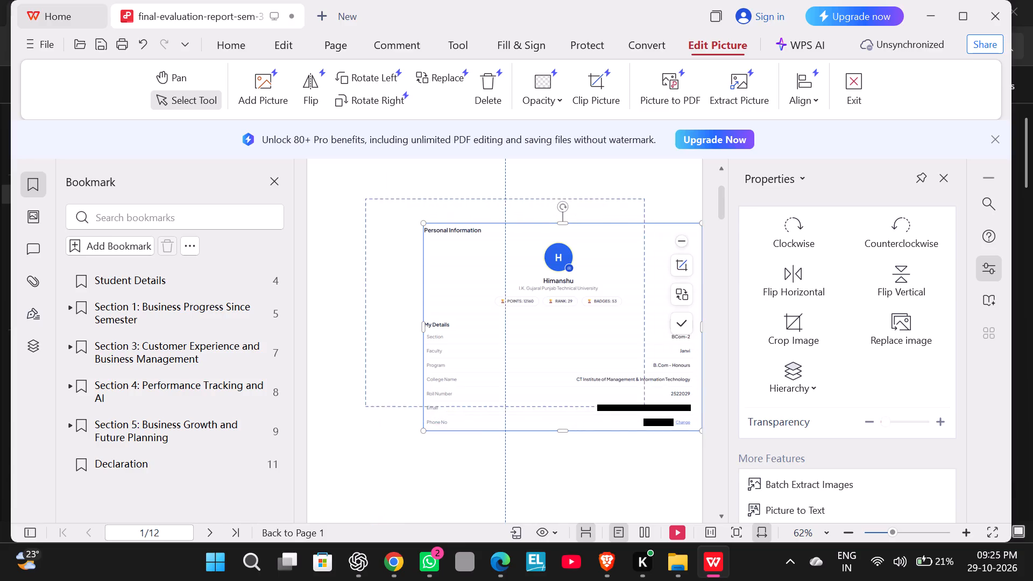
{"action": "left_click_drag", "start_coordinate": [520, 269], "coordinate": [518, 266]}
{"action": "scroll", "coordinate": [518, 266], "scroll_direction": "up", "scroll_amount": 1}
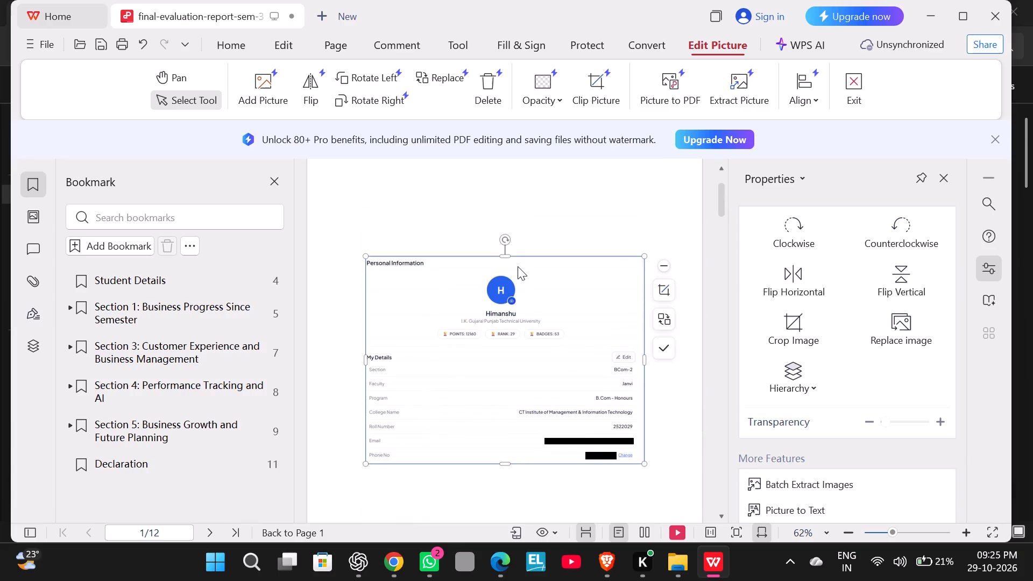
{"action": "left_click_drag", "start_coordinate": [368, 257], "coordinate": [350, 193]}
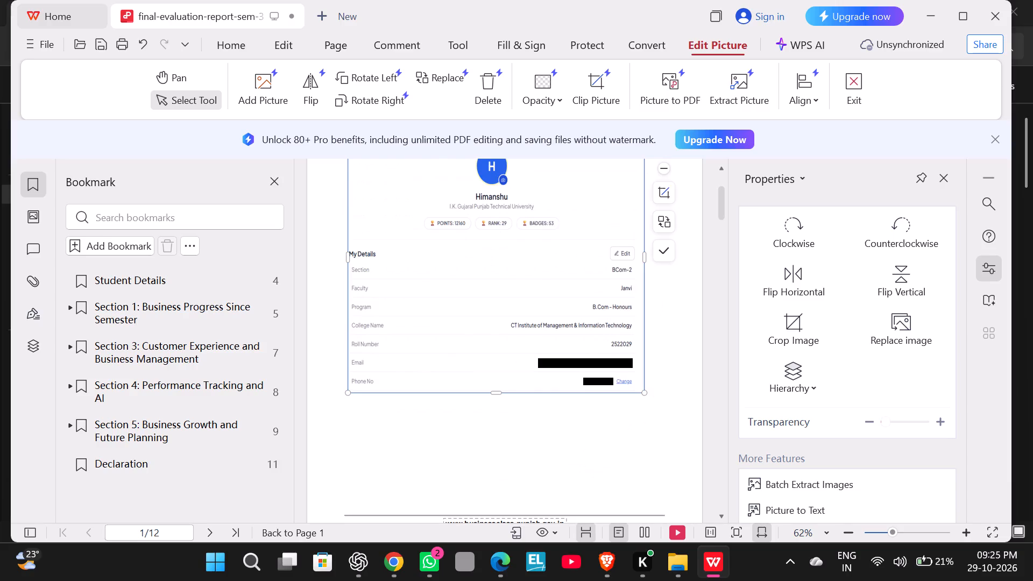
{"action": "left_click_drag", "start_coordinate": [648, 396], "coordinate": [651, 467]}
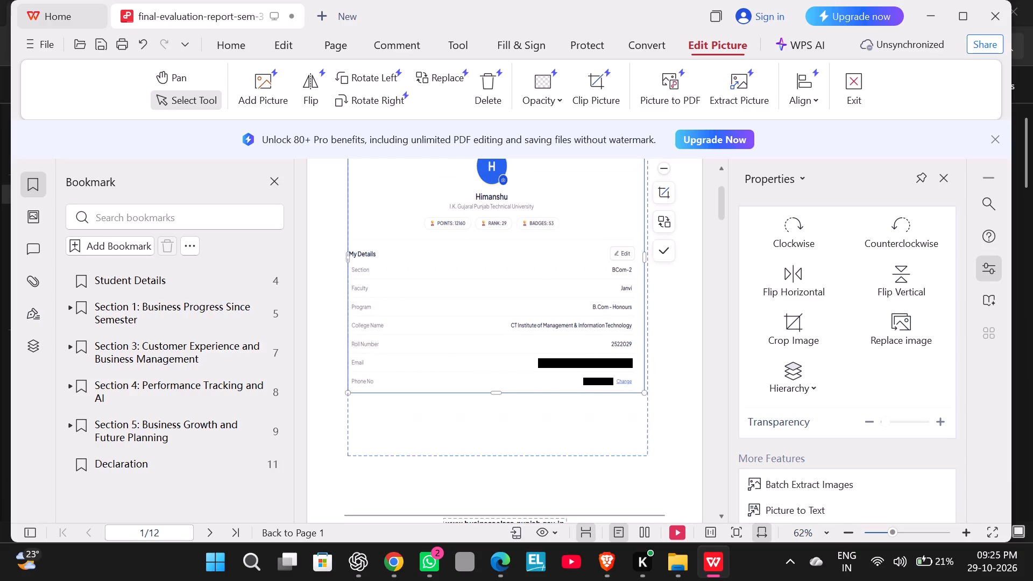
Enlarge the profile screenshot on page 1 a little further, stretching its lower right corner outward.
{"action": "left_click_drag", "start_coordinate": [651, 467], "coordinate": [675, 476]}
Shift the milestone screenshots on pages 2 and 3 towards the horizontal centre of their pages.
{"action": "scroll", "coordinate": [622, 387], "scroll_direction": "down", "scroll_amount": 2}
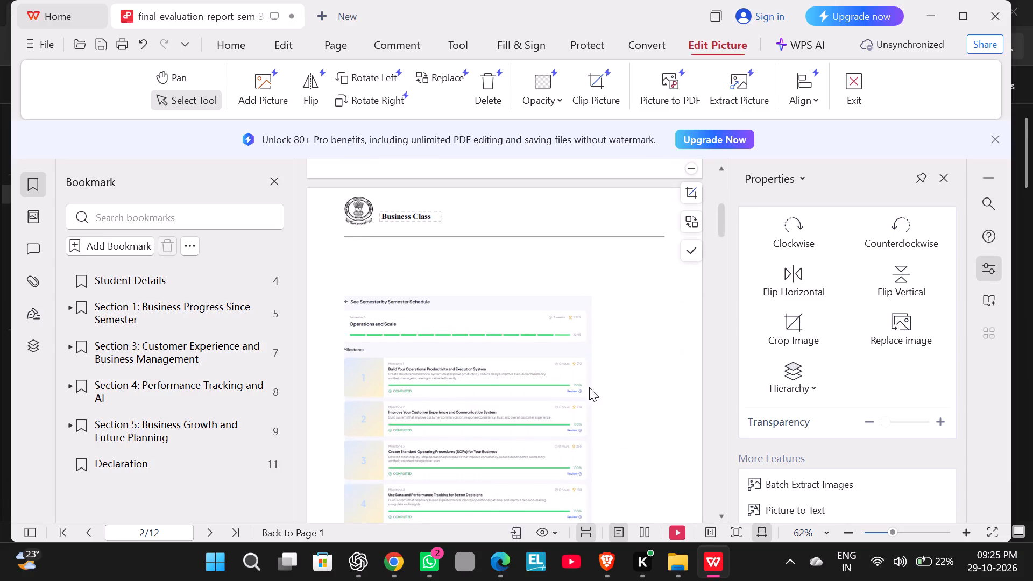
{"action": "left_click_drag", "start_coordinate": [556, 388], "coordinate": [576, 382]}
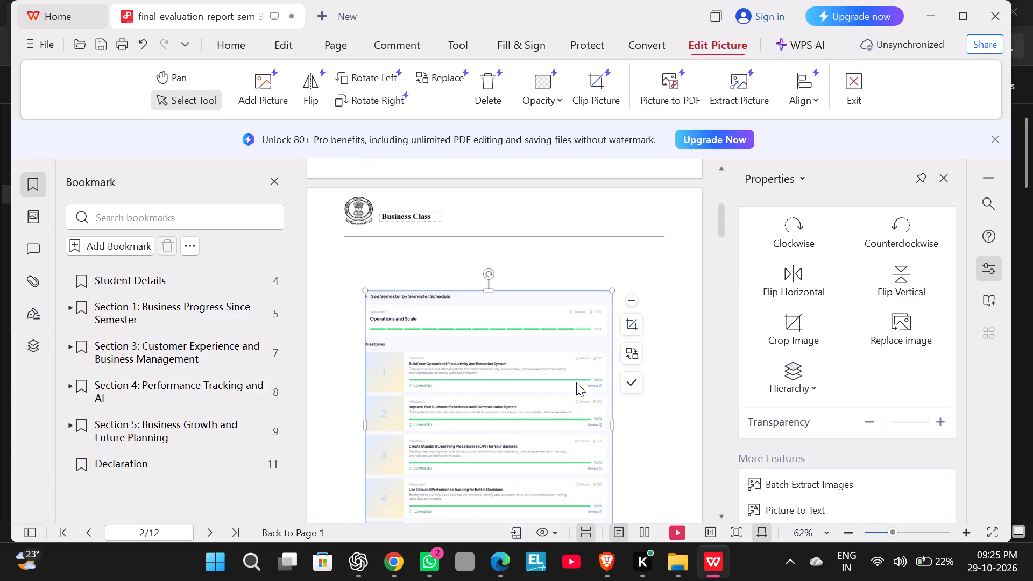
{"action": "scroll", "coordinate": [510, 415], "scroll_direction": "down", "scroll_amount": 3}
{"action": "left_click_drag", "start_coordinate": [488, 391], "coordinate": [502, 393]}
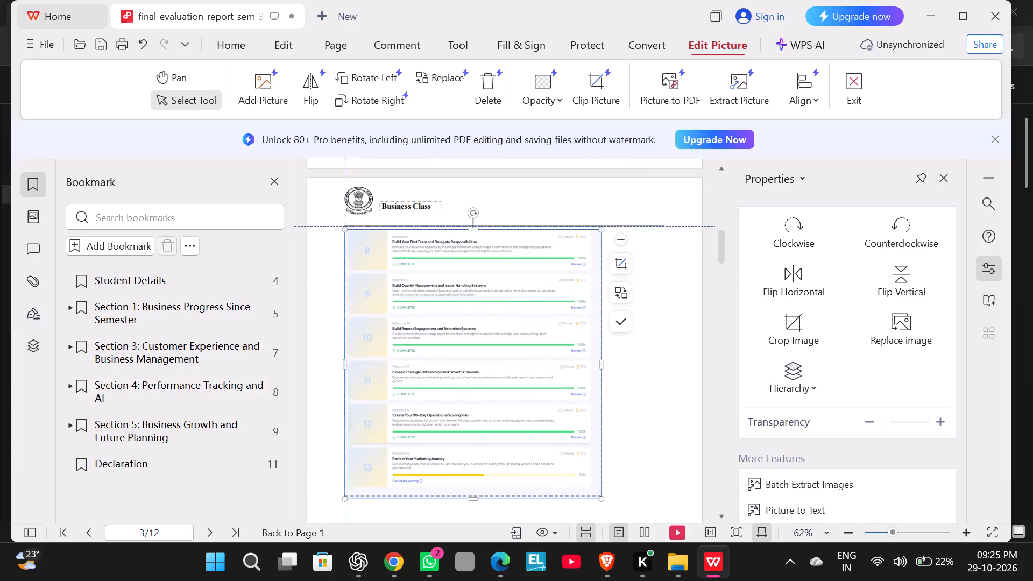
{"action": "left_click_drag", "start_coordinate": [502, 393], "coordinate": [526, 414]}
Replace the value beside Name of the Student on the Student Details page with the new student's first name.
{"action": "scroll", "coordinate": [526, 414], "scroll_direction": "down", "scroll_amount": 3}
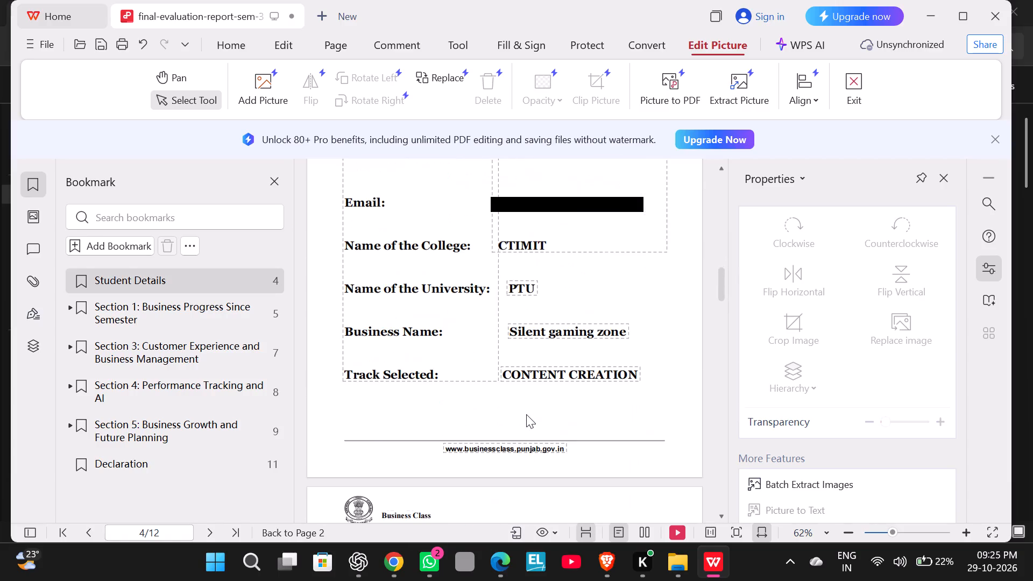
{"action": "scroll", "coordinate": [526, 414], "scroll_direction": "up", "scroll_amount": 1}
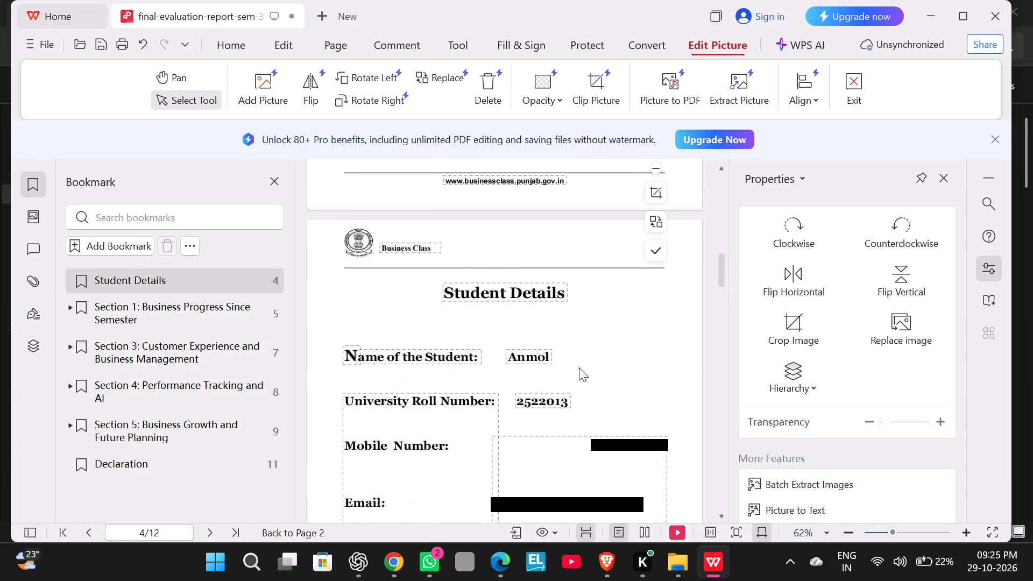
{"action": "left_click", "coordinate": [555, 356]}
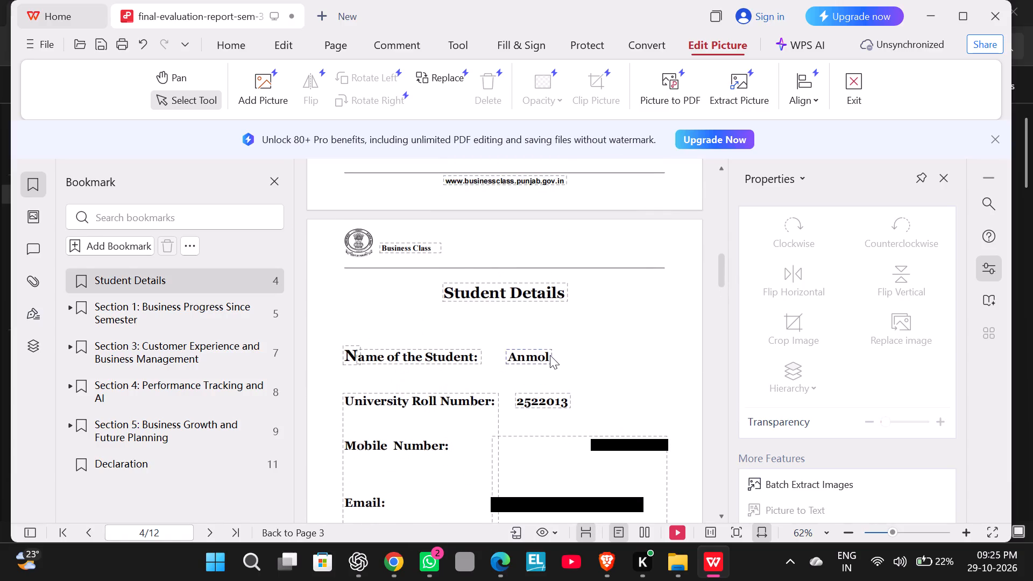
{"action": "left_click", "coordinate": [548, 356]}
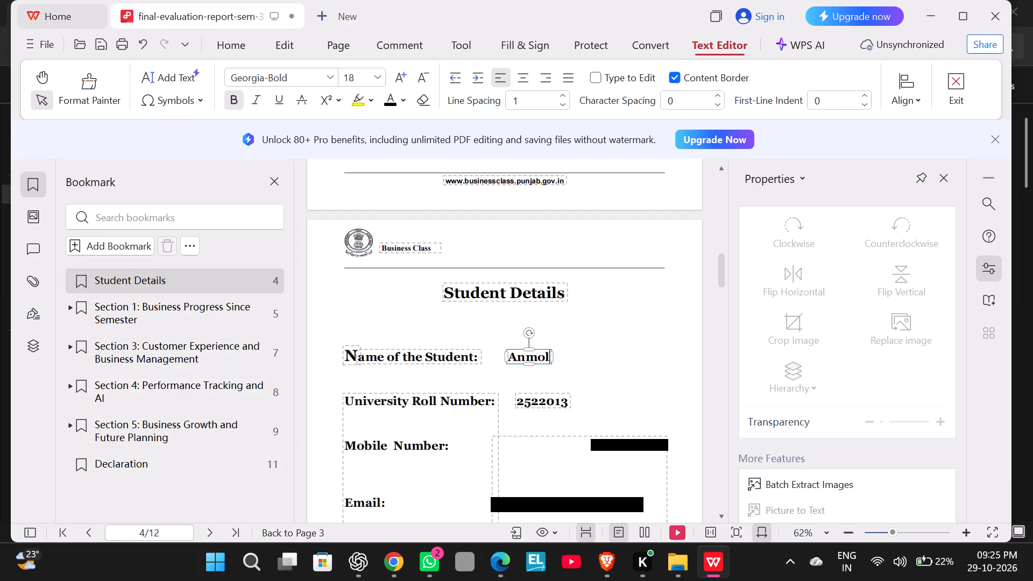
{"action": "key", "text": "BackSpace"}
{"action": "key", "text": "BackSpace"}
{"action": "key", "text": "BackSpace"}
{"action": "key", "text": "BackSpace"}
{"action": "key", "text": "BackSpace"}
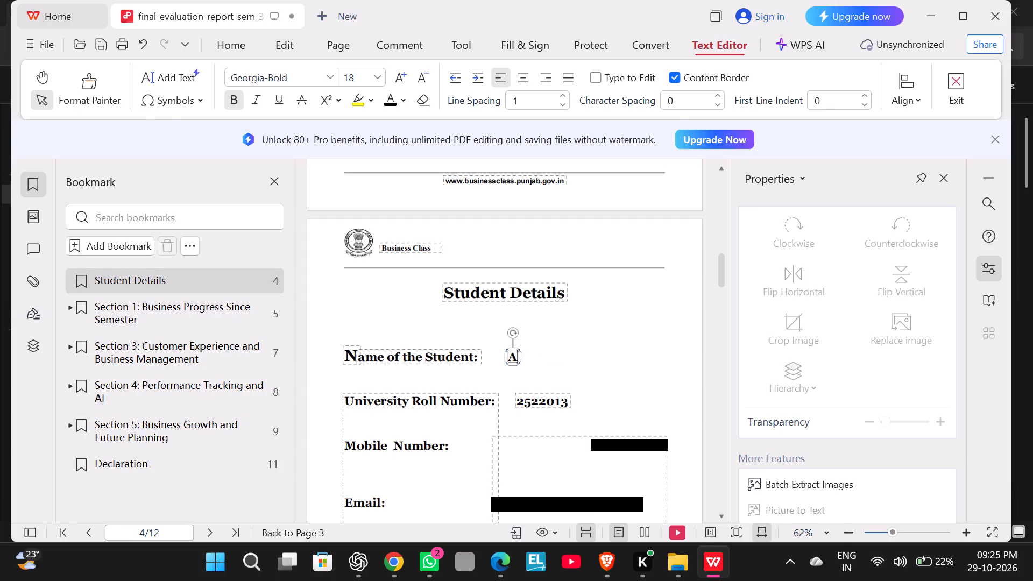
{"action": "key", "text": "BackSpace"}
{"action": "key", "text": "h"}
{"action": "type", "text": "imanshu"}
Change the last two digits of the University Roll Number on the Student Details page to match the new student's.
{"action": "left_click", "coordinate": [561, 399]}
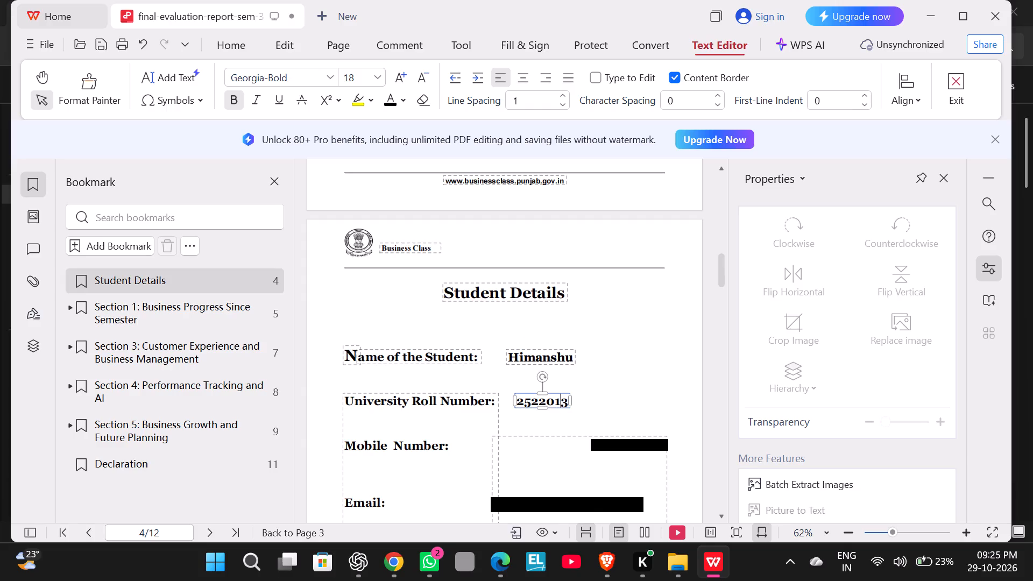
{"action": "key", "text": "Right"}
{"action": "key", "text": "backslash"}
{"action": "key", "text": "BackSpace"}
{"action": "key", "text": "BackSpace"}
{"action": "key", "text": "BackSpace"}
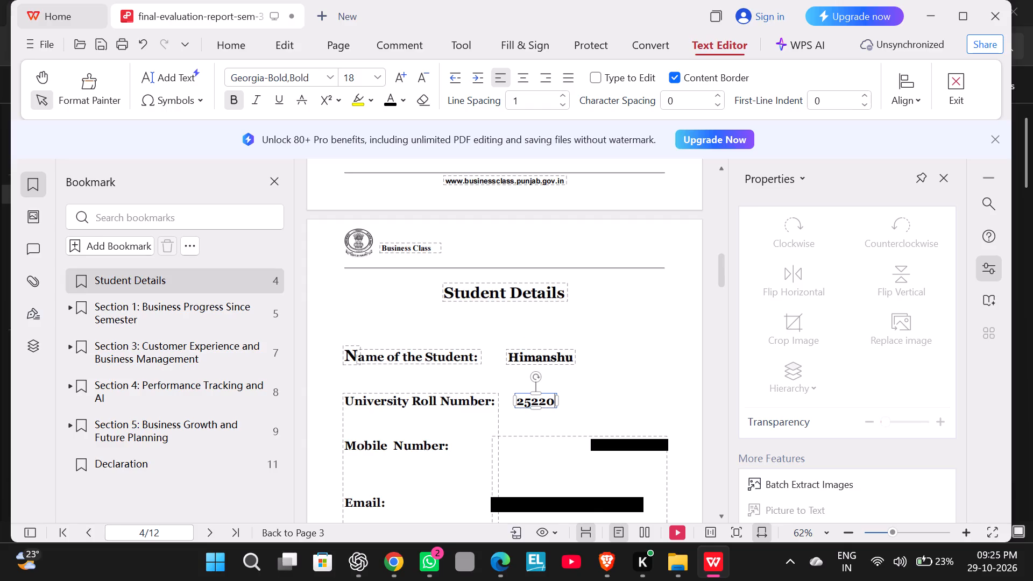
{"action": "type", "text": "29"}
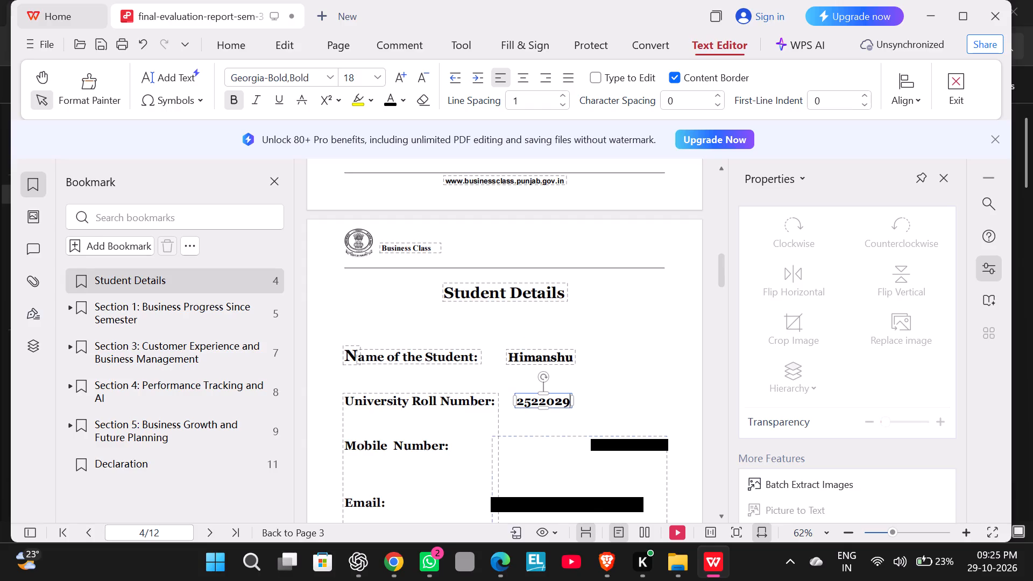
Look for the new student's contact details in the final-evaluation-report-sem-3 1 Word document open in Edge, and return to the PDF.
{"action": "left_click_drag", "start_coordinate": [579, 444], "coordinate": [667, 448]}
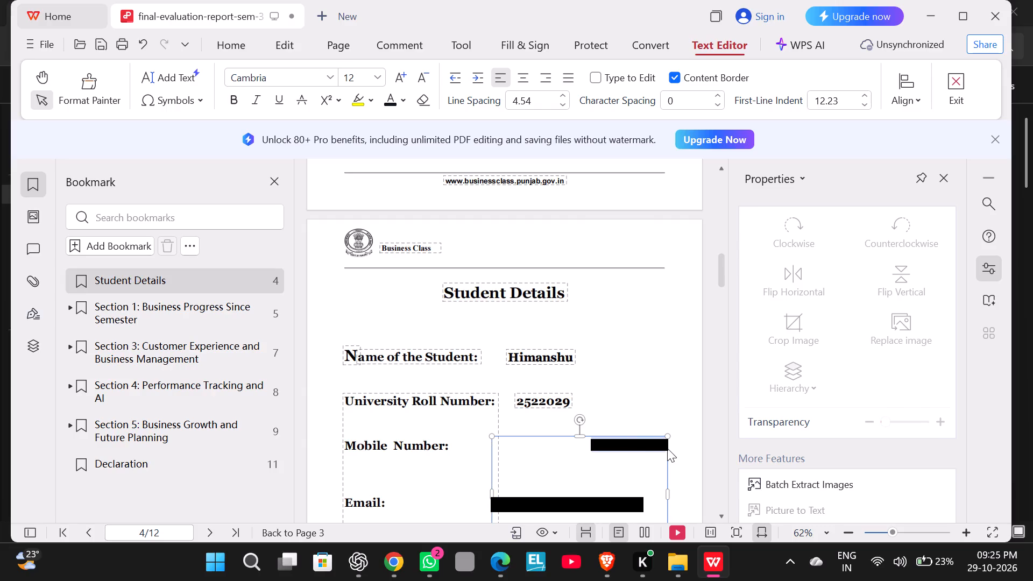
{"action": "left_click", "coordinate": [606, 570]}
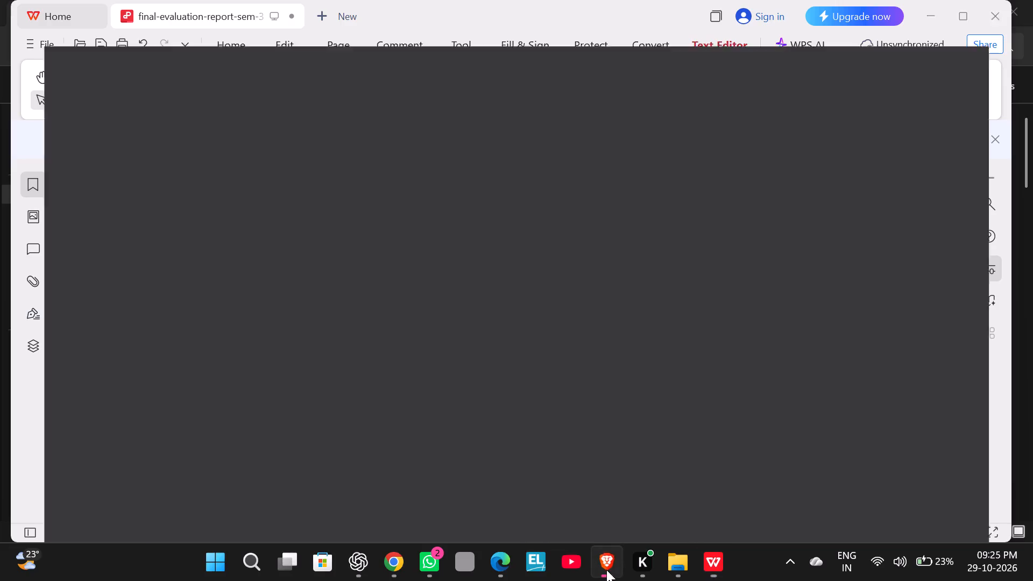
{"action": "left_click", "coordinate": [606, 570]}
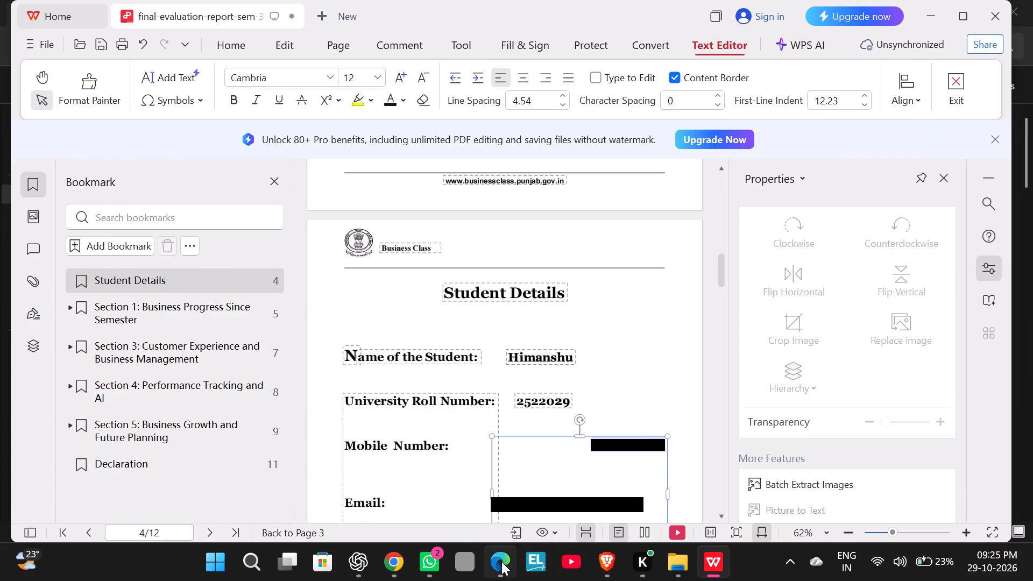
{"action": "left_click", "coordinate": [501, 562]}
{"action": "scroll", "coordinate": [480, 449], "scroll_direction": "up", "scroll_amount": 3}
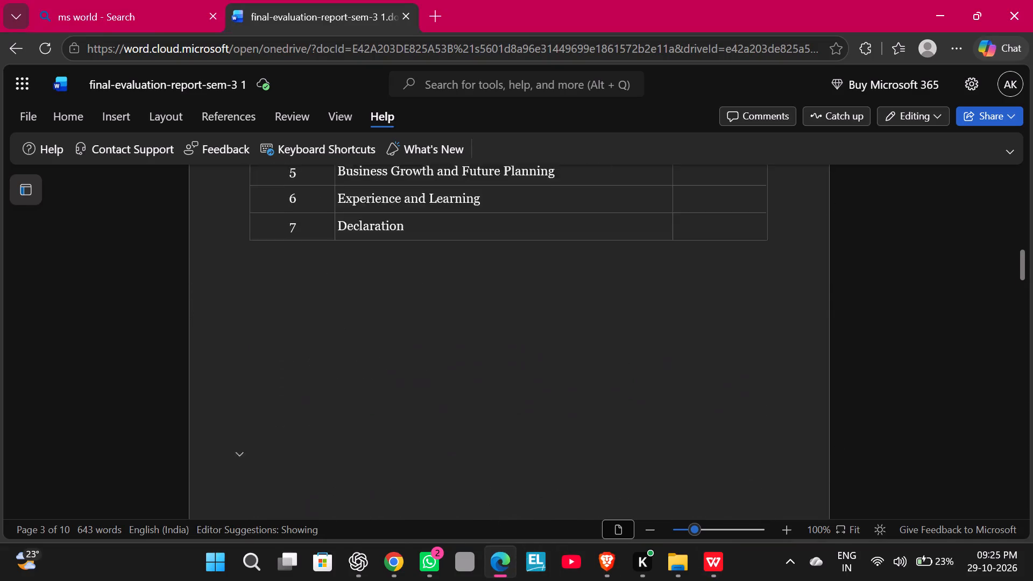
{"action": "scroll", "coordinate": [480, 449], "scroll_direction": "up", "scroll_amount": 2}
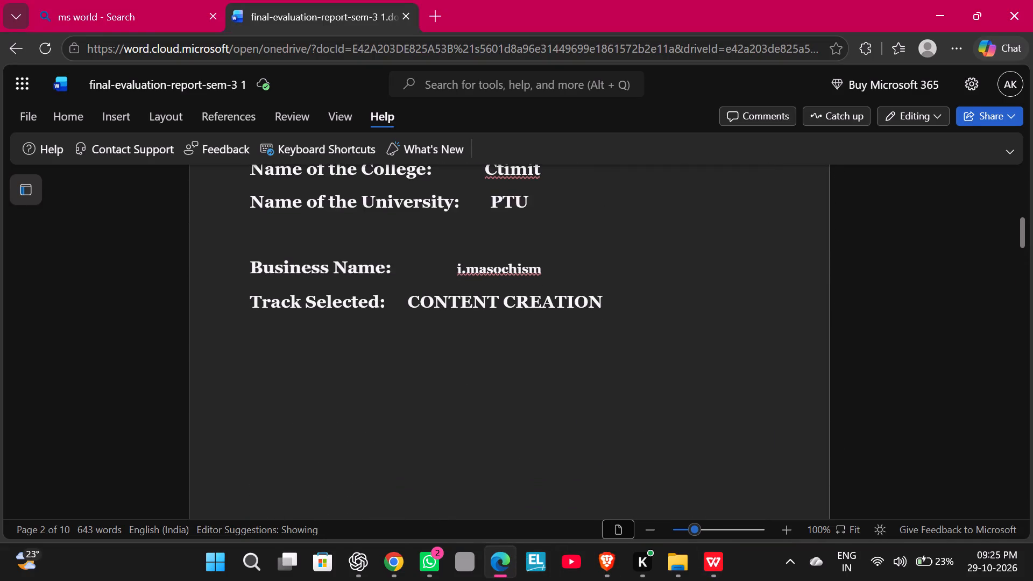
{"action": "left_click", "coordinate": [507, 563]}
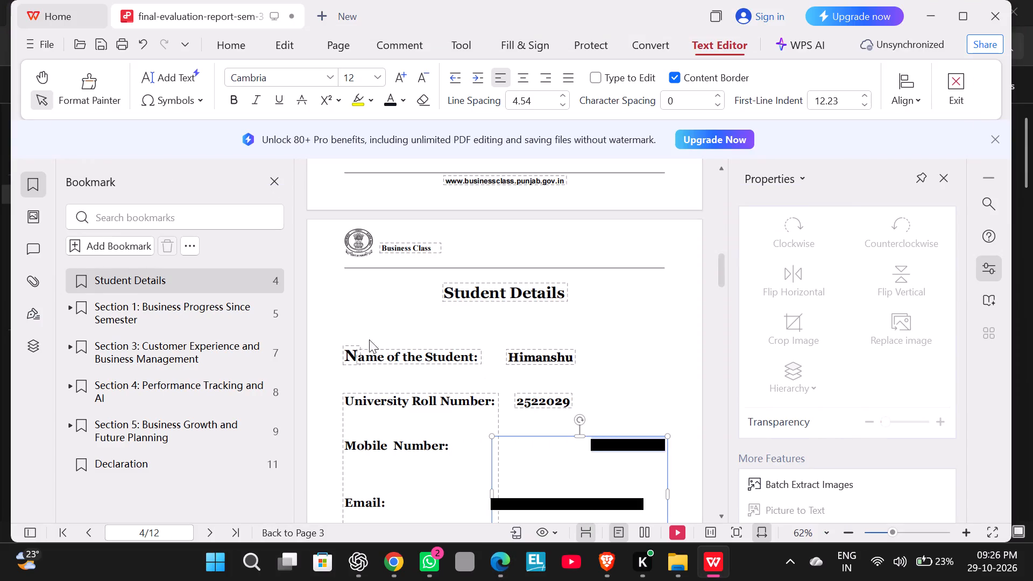
Delete the student detail labels and values below the Student Details heading on page 4.
{"action": "left_click_drag", "start_coordinate": [335, 339], "coordinate": [588, 495]}
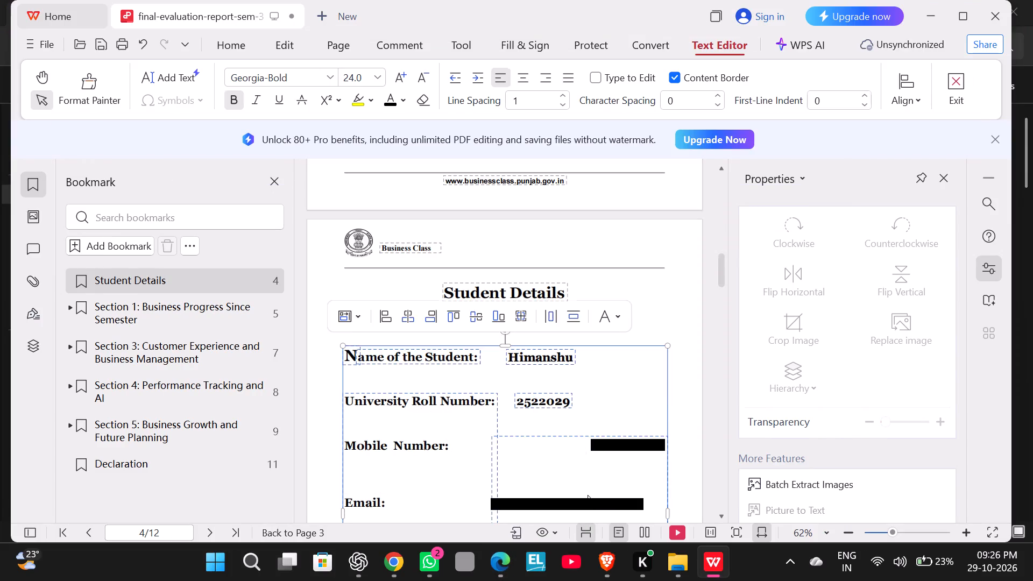
{"action": "scroll", "coordinate": [588, 495], "scroll_direction": "down", "scroll_amount": 1}
{"action": "scroll", "coordinate": [588, 495], "scroll_direction": "up", "scroll_amount": 1}
{"action": "scroll", "coordinate": [548, 344], "scroll_direction": "up", "scroll_amount": 1}
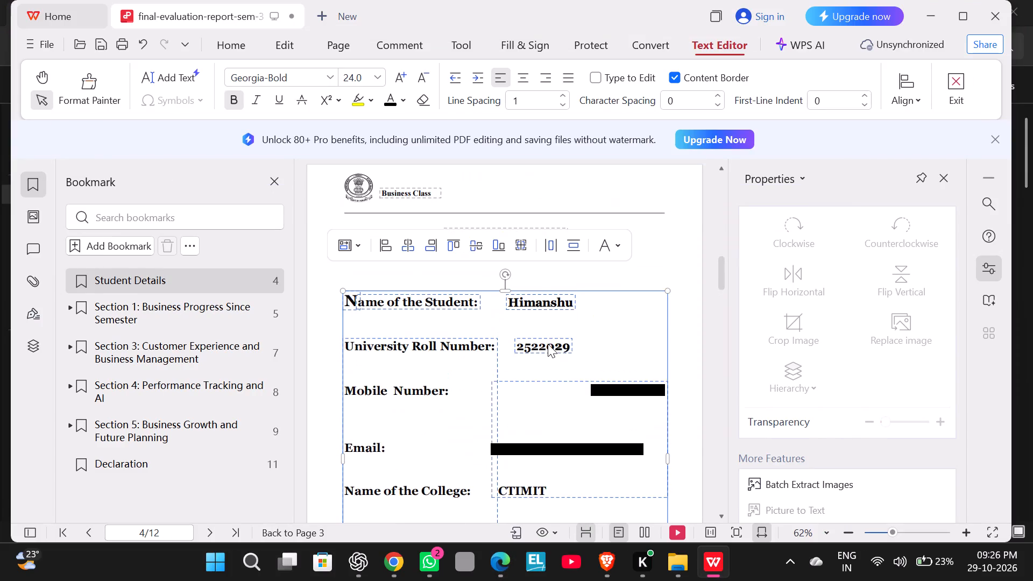
{"action": "right_click", "coordinate": [434, 306]}
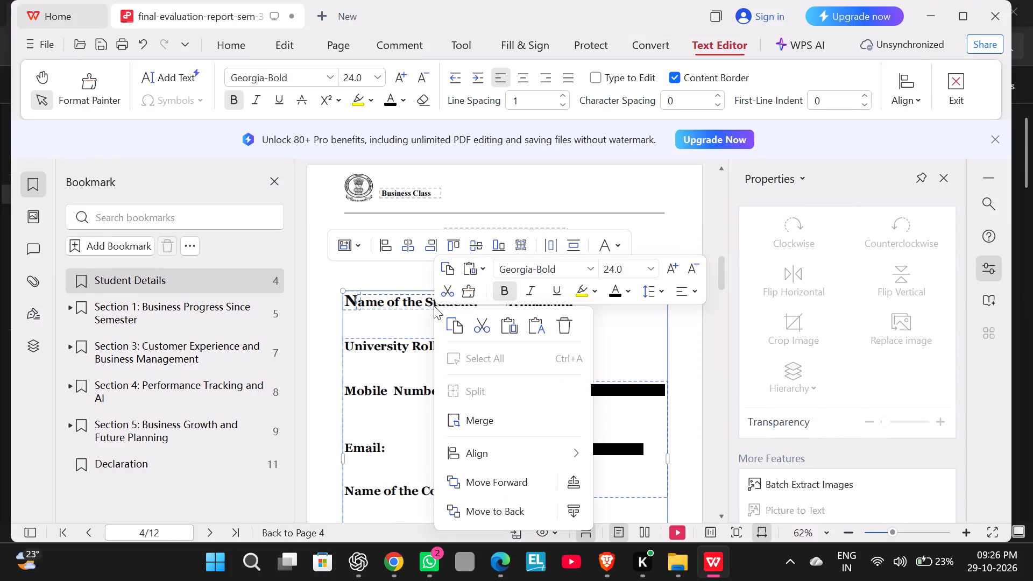
{"action": "left_click", "coordinate": [572, 330]}
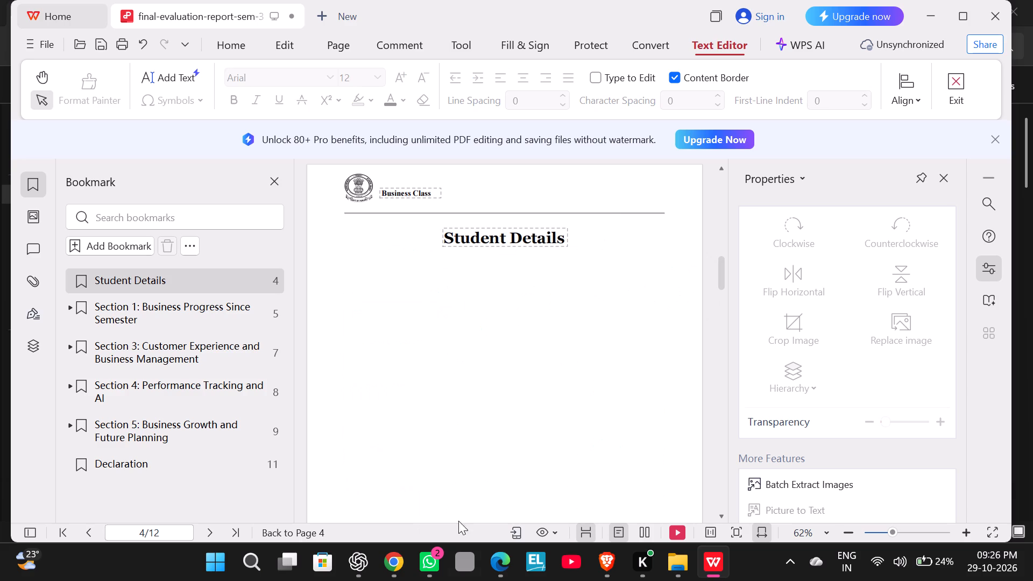
Copy the student details from Name of the Student through Track Selected in the Word document in Edge.
{"action": "left_click", "coordinate": [500, 568]}
{"action": "scroll", "coordinate": [485, 415], "scroll_direction": "up", "scroll_amount": 1}
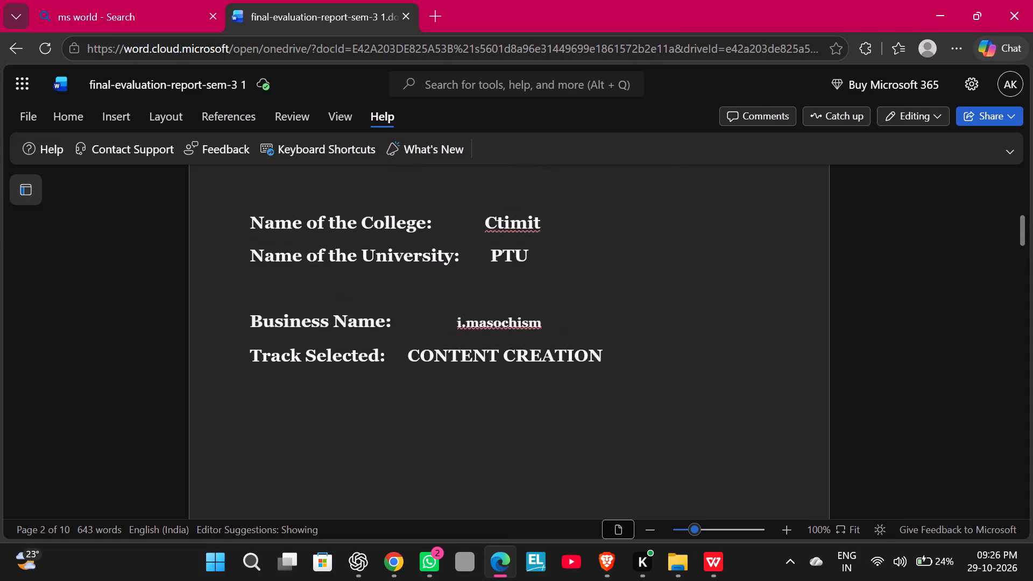
{"action": "scroll", "coordinate": [485, 415], "scroll_direction": "up", "scroll_amount": 3}
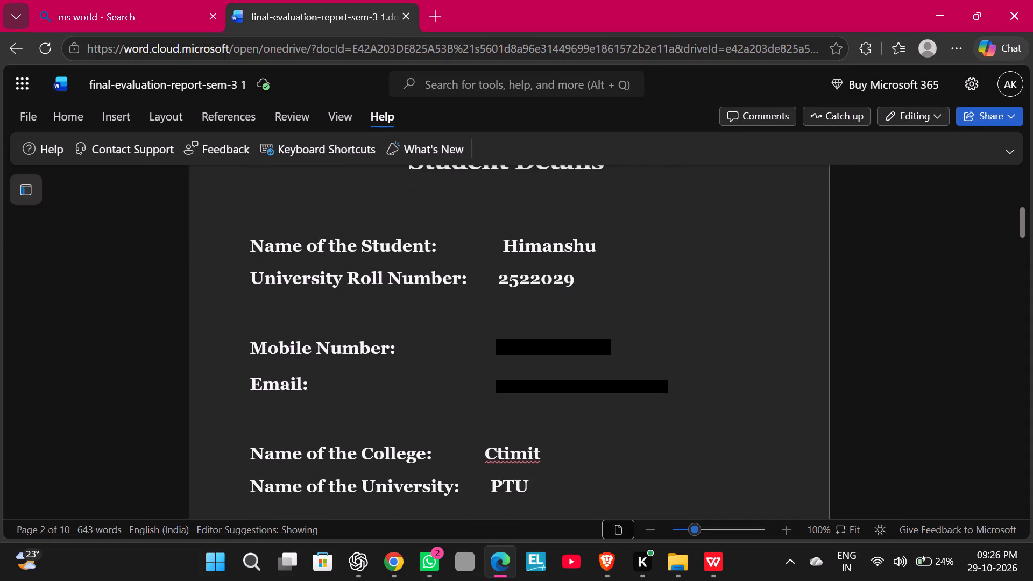
{"action": "left_click_drag", "start_coordinate": [232, 250], "coordinate": [549, 459]}
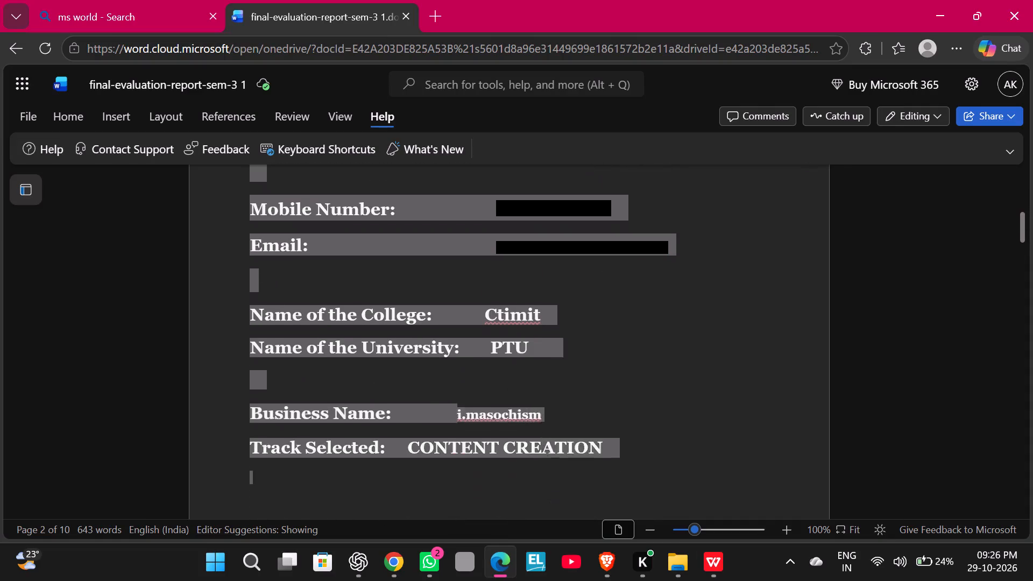
{"action": "left_click_drag", "start_coordinate": [549, 459], "coordinate": [612, 400]}
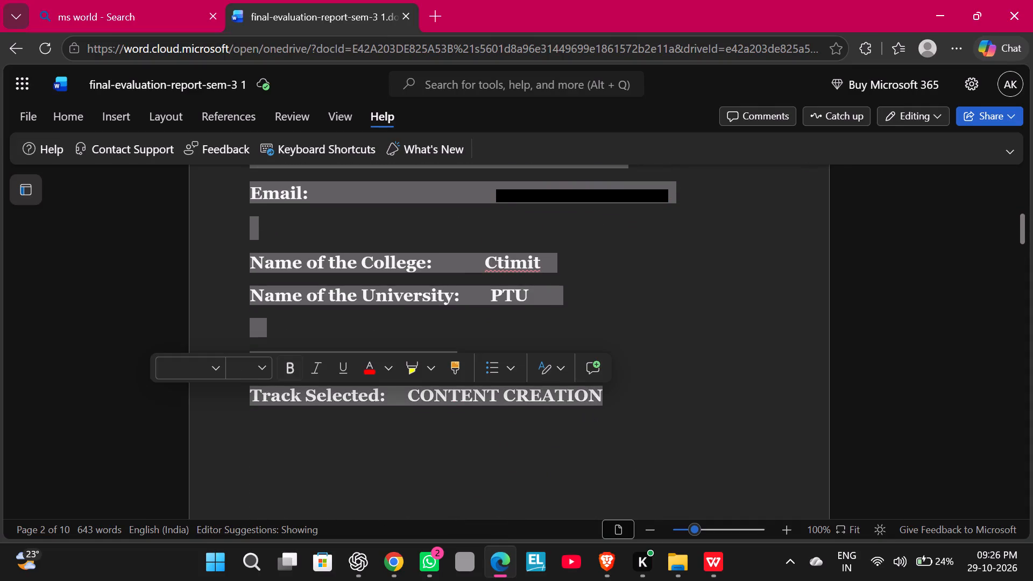
{"action": "key", "text": "ctrl+c"}
{"action": "key", "text": "ctrl+c"}
{"action": "key", "text": "ctrl+c"}
{"action": "key", "text": "ctrl+c"}
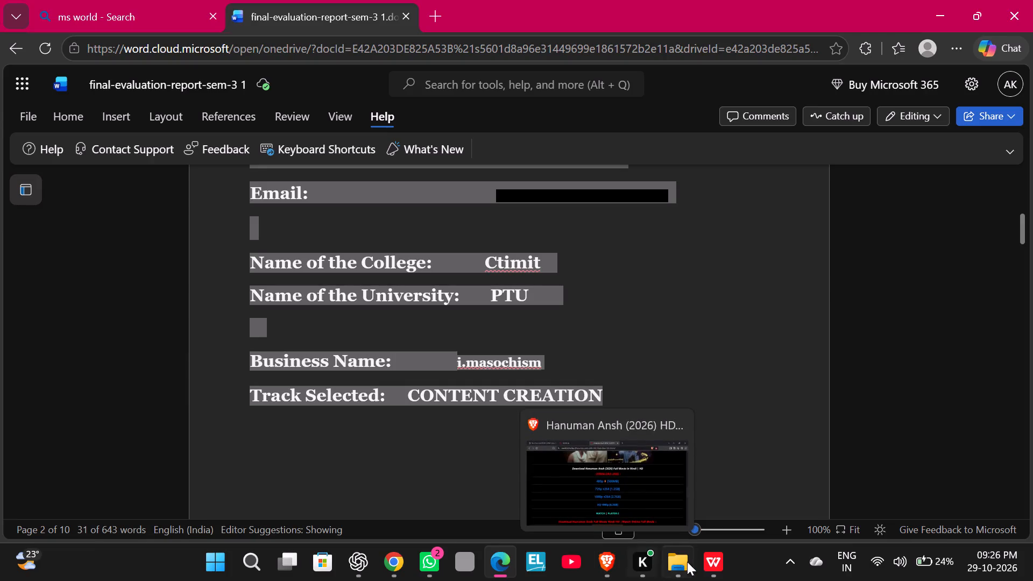
Paste the copied student details into the blank area of page 4 in the WPS Office PDF.
{"action": "left_click", "coordinate": [711, 563]}
{"action": "left_click", "coordinate": [489, 372]}
{"action": "left_click", "coordinate": [429, 346]}
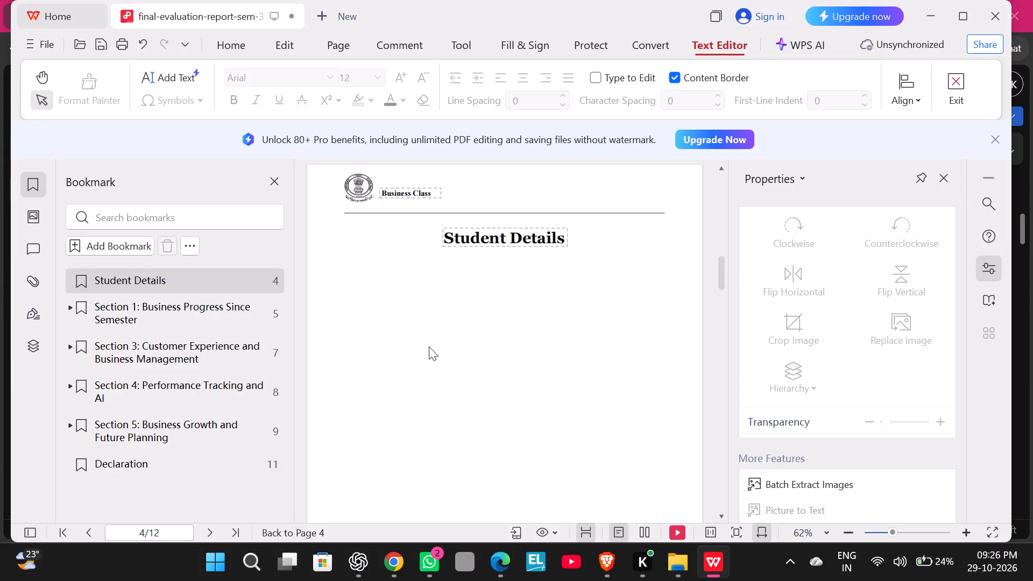
{"action": "key", "text": "ctrl+v"}
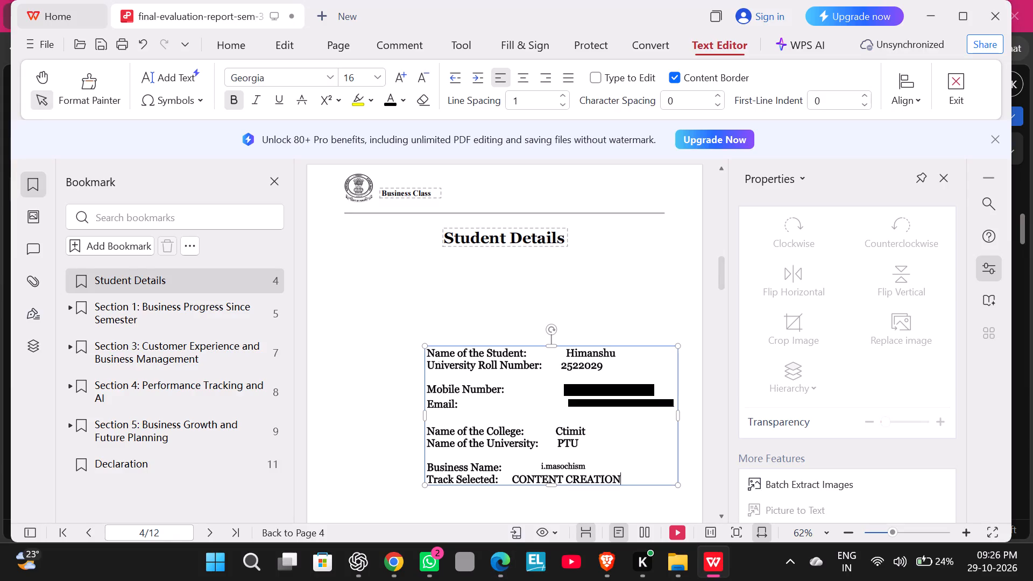
Move the pasted details block to the left margin beneath the Student Details heading and stretch its text box.
{"action": "left_click_drag", "start_coordinate": [477, 348], "coordinate": [420, 309]}
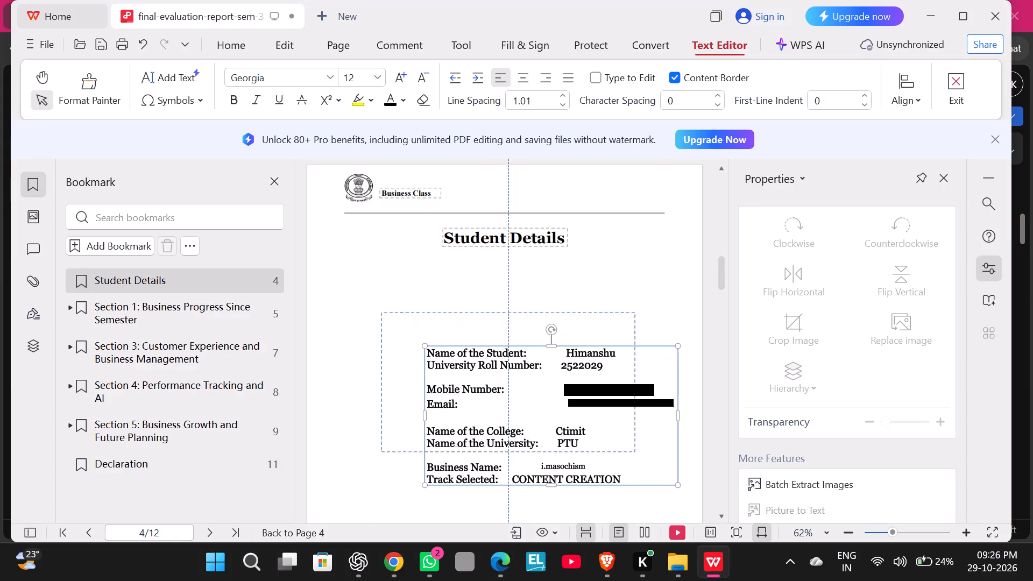
{"action": "left_click_drag", "start_coordinate": [420, 309], "coordinate": [395, 296]}
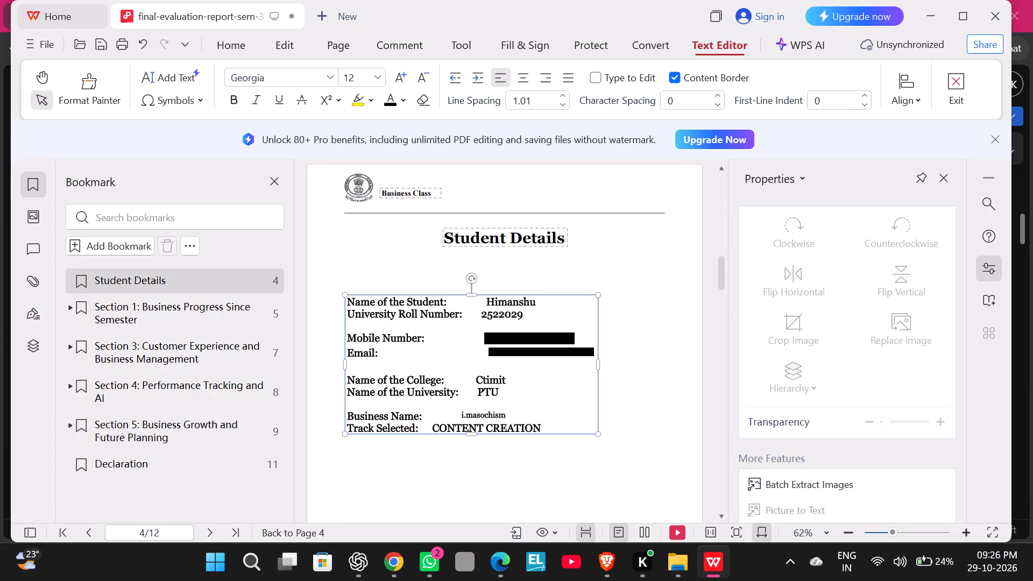
{"action": "left_click_drag", "start_coordinate": [595, 433], "coordinate": [664, 522]}
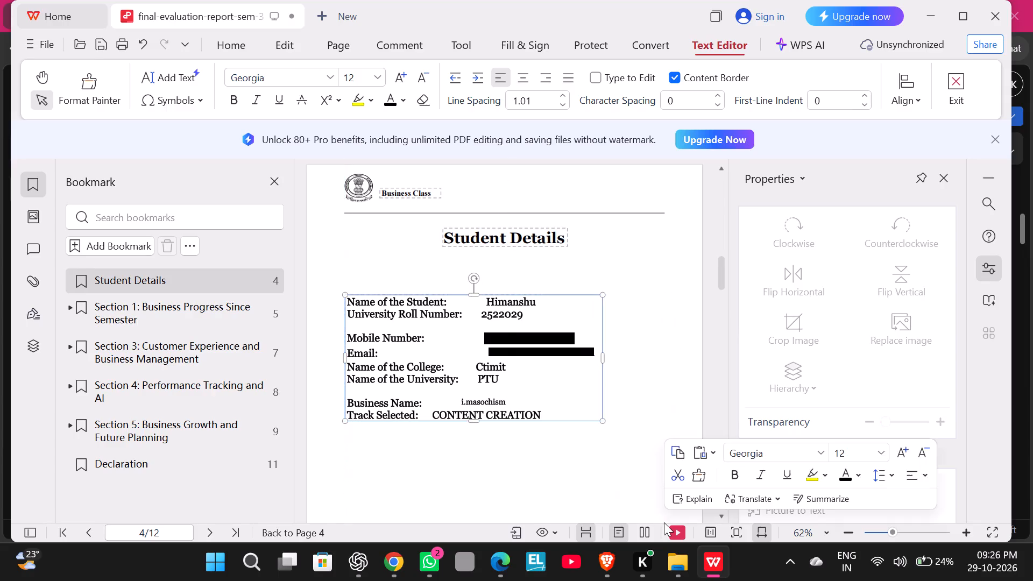
Delete the leftover old values PTU, Silent gaming zone and CONTENT CREATION near the bottom of page 4.
{"action": "scroll", "coordinate": [588, 412], "scroll_direction": "down", "scroll_amount": 1}
{"action": "scroll", "coordinate": [504, 359], "scroll_direction": "down", "scroll_amount": 1}
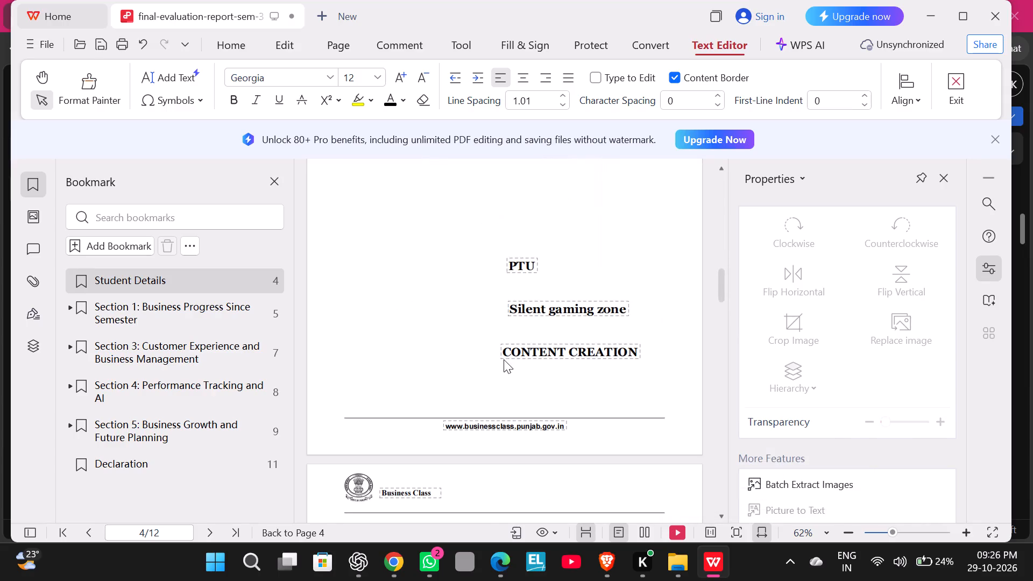
{"action": "scroll", "coordinate": [504, 359], "scroll_direction": "down", "scroll_amount": 1}
{"action": "left_click_drag", "start_coordinate": [478, 252], "coordinate": [499, 272]}
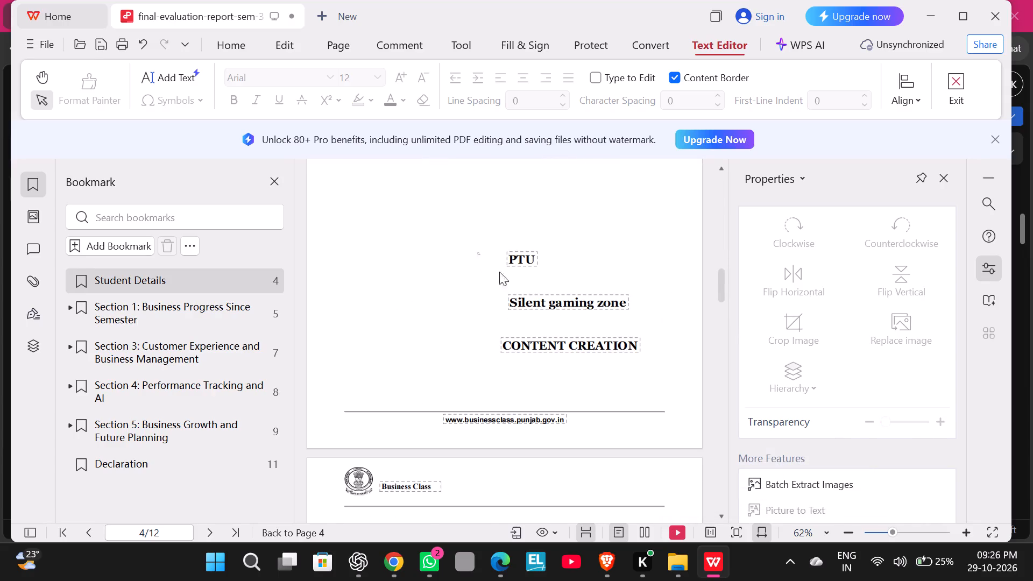
{"action": "left_click_drag", "start_coordinate": [499, 272], "coordinate": [636, 418]}
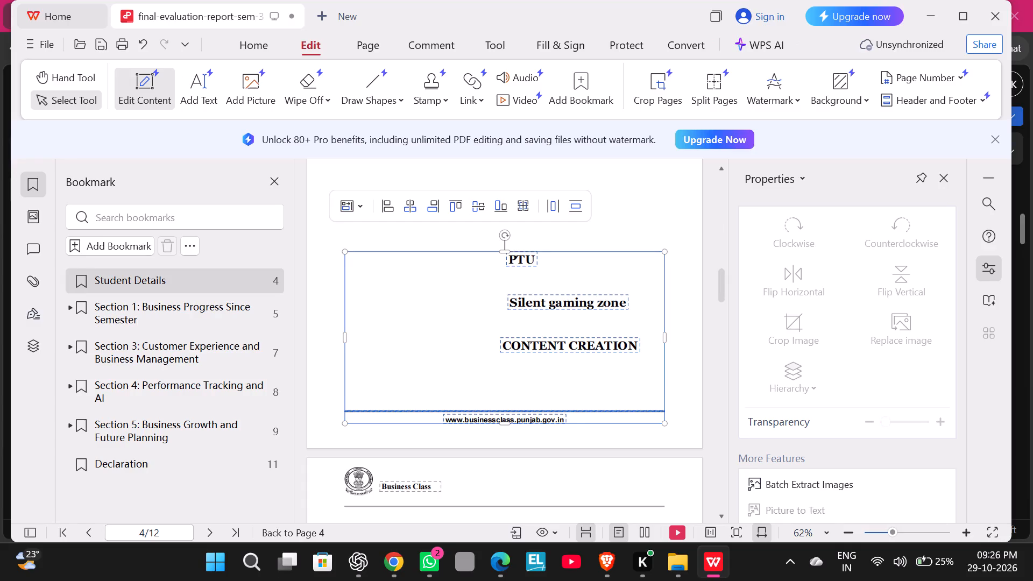
{"action": "left_click", "coordinate": [625, 335]}
{"action": "left_click", "coordinate": [484, 260]}
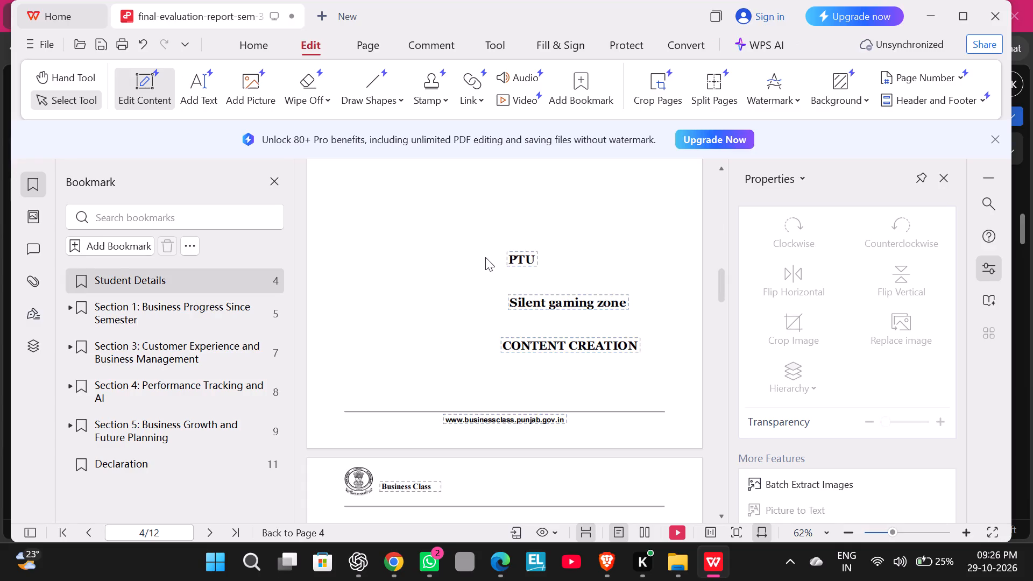
{"action": "left_click_drag", "start_coordinate": [489, 252], "coordinate": [642, 355]}
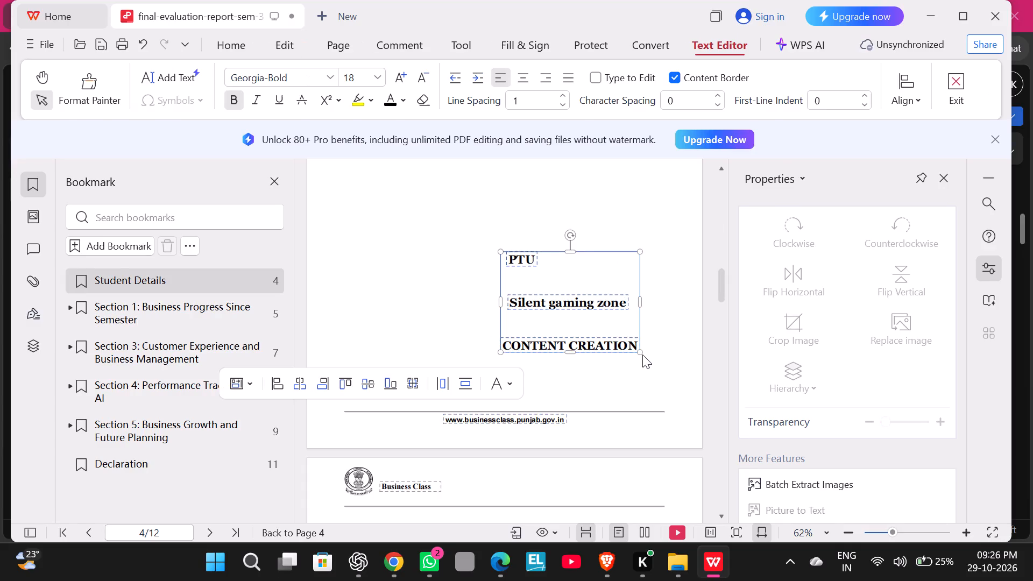
{"action": "right_click", "coordinate": [607, 326]}
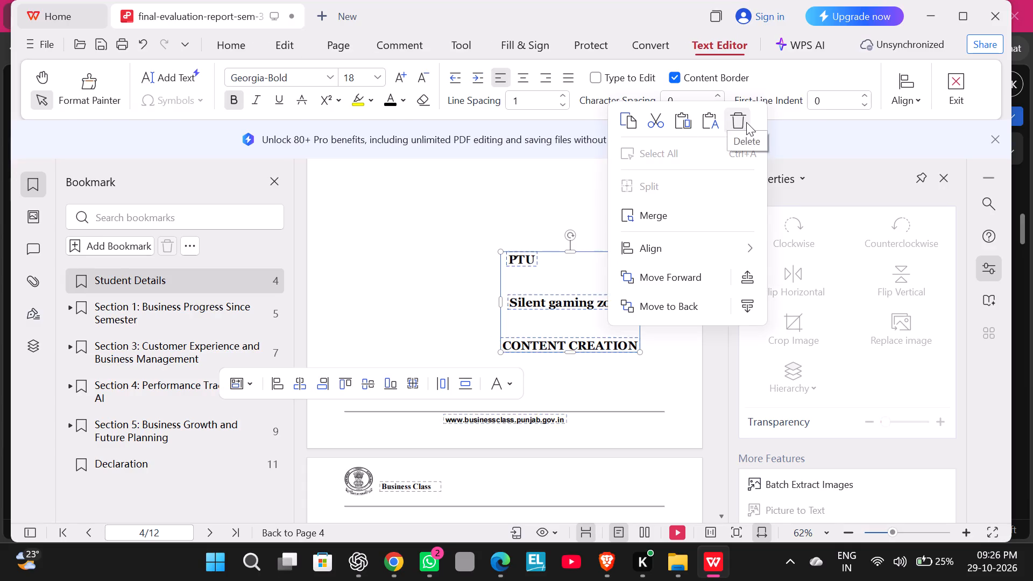
{"action": "left_click", "coordinate": [746, 123]}
Shift the student details block slightly up toward the Student Details heading and try to stretch its text box downward.
{"action": "scroll", "coordinate": [532, 258], "scroll_direction": "up", "scroll_amount": 1}
{"action": "left_click", "coordinate": [528, 284]}
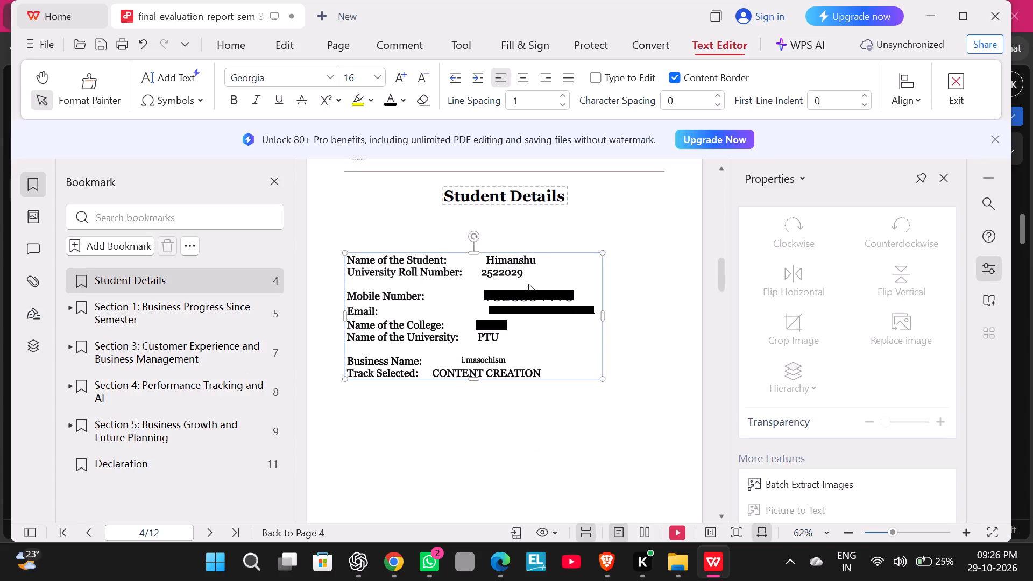
{"action": "left_click_drag", "start_coordinate": [598, 379], "coordinate": [605, 389]}
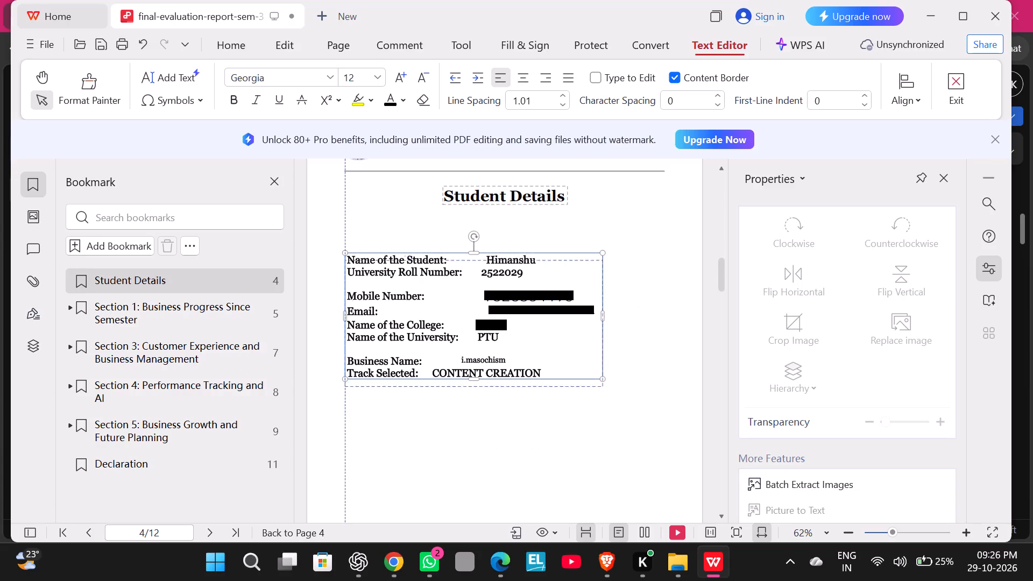
{"action": "left_click_drag", "start_coordinate": [605, 389], "coordinate": [610, 366]}
{"action": "left_click_drag", "start_coordinate": [604, 366], "coordinate": [645, 475]}
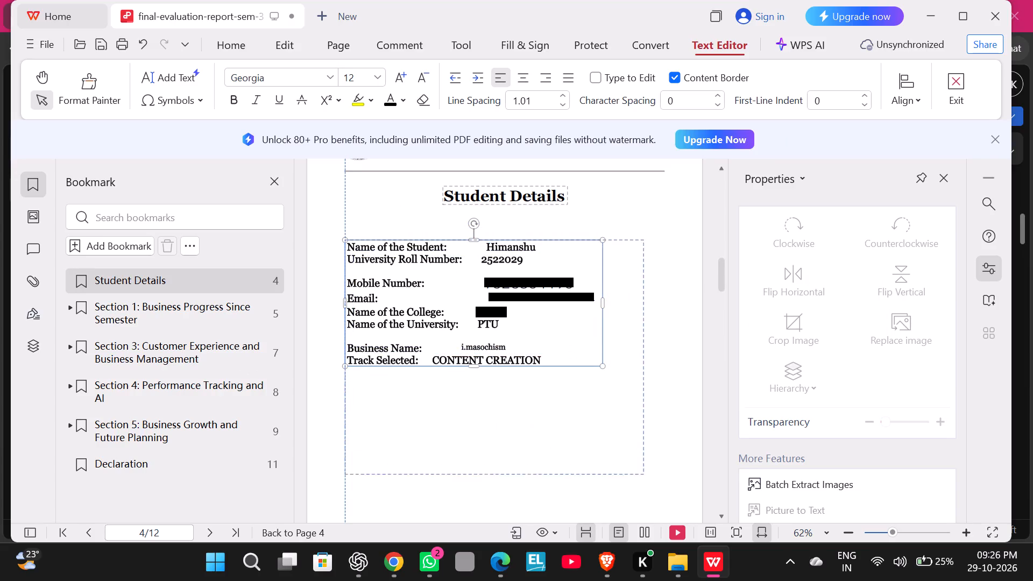
{"action": "left_click_drag", "start_coordinate": [645, 475], "coordinate": [645, 486]}
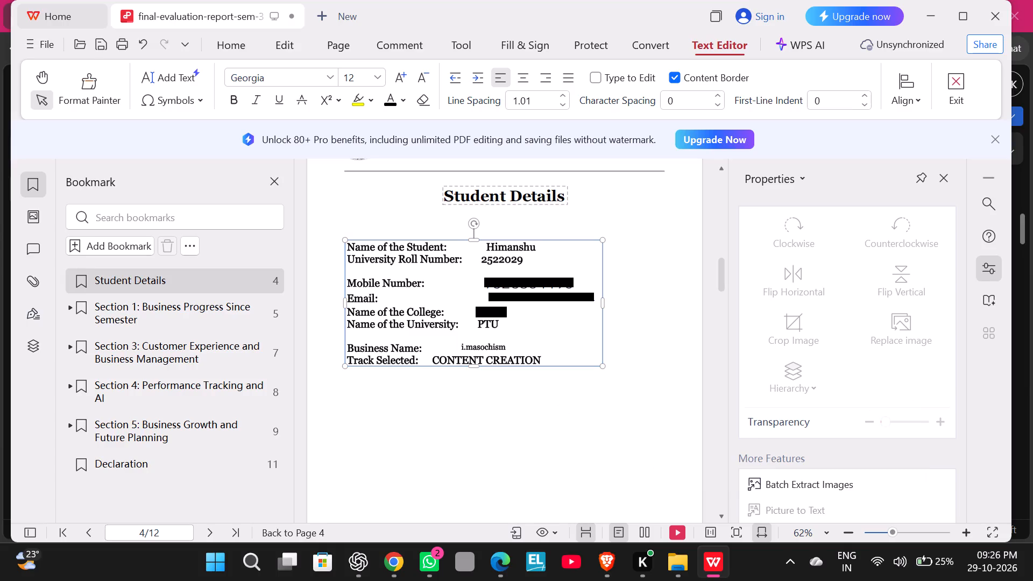
{"action": "left_click_drag", "start_coordinate": [481, 367], "coordinate": [493, 415]}
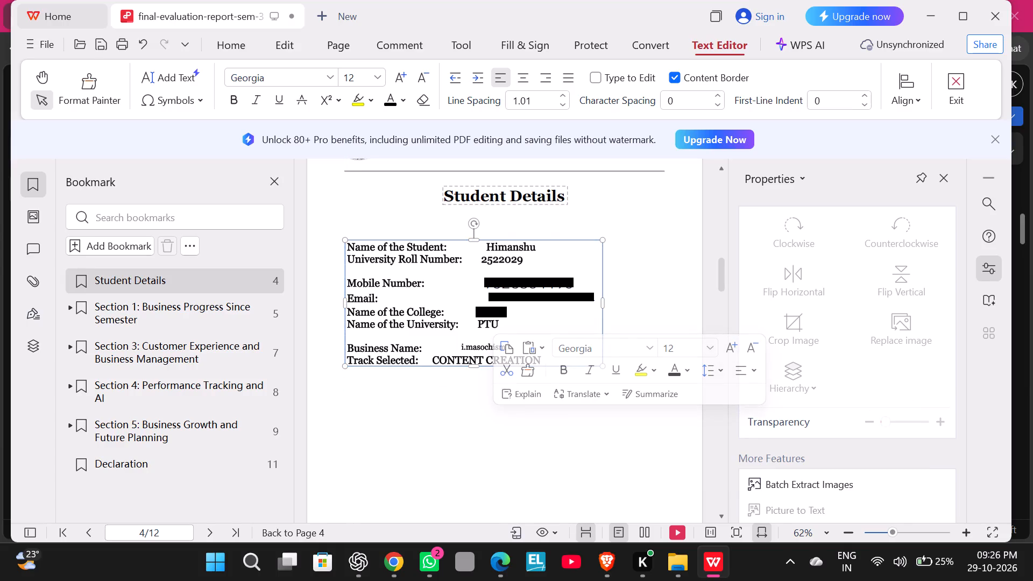
{"action": "left_click_drag", "start_coordinate": [474, 364], "coordinate": [484, 469]}
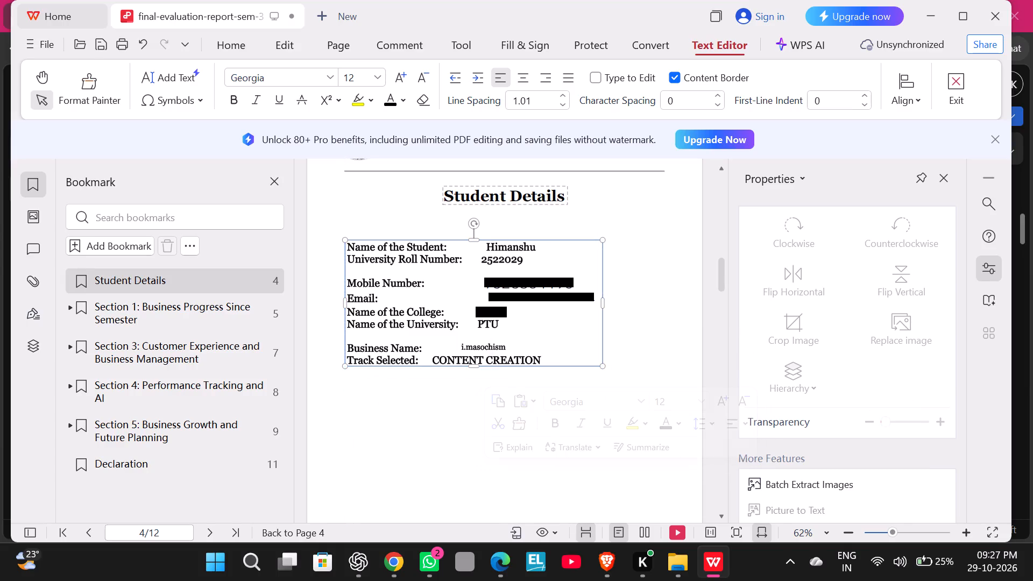
{"action": "left_click", "coordinate": [528, 323]}
{"action": "left_click", "coordinate": [533, 257]}
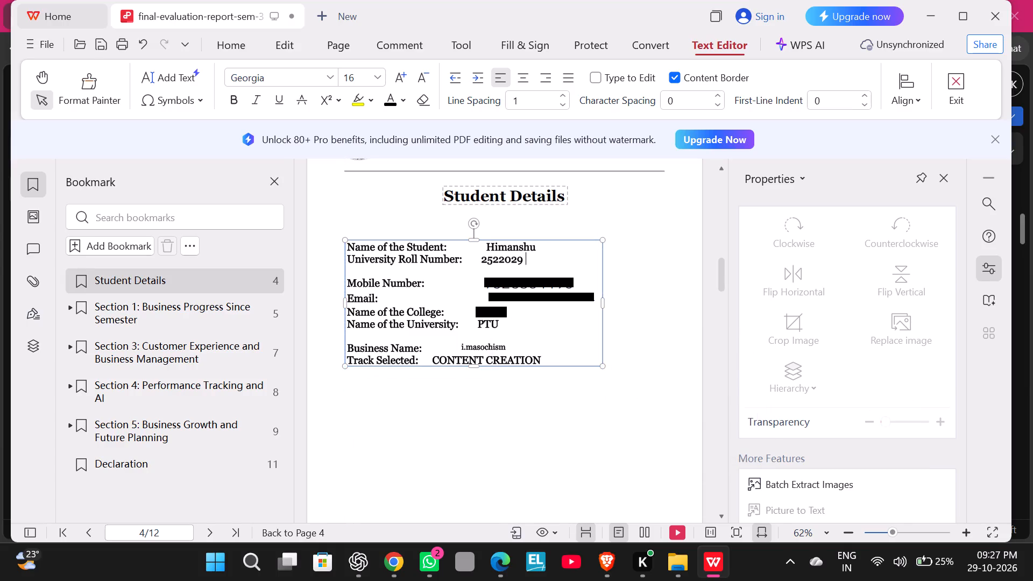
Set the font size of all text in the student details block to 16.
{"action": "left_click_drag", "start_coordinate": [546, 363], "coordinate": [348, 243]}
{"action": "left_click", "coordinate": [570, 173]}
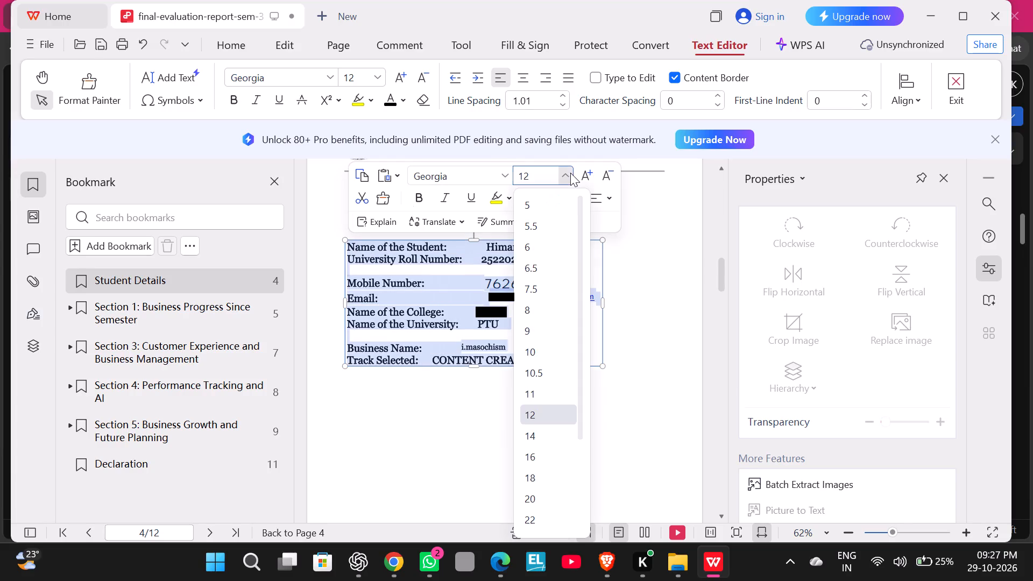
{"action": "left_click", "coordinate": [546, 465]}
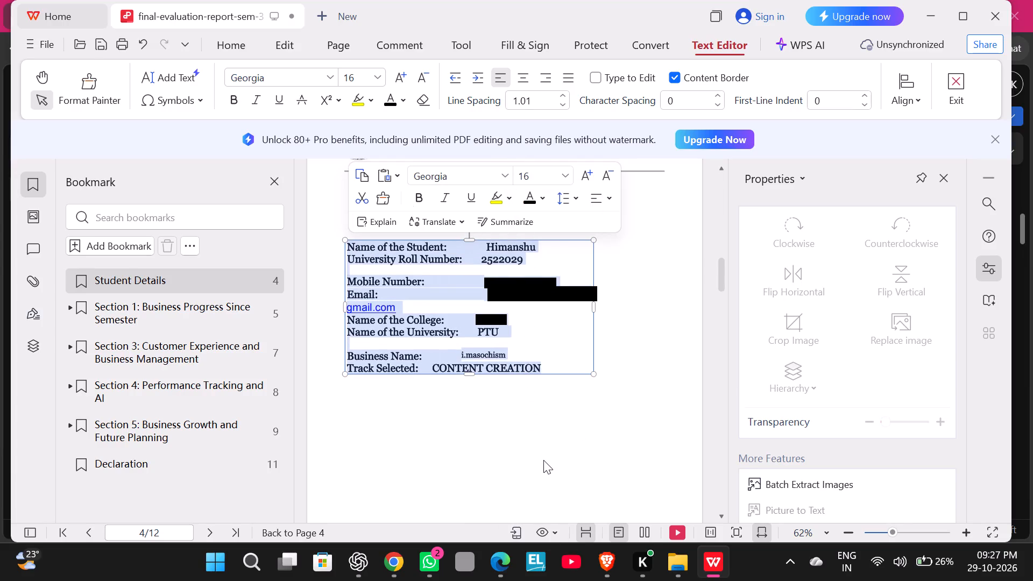
Widen the student details text box toward the page's right margin and try to extend it downward.
{"action": "left_click_drag", "start_coordinate": [591, 311], "coordinate": [639, 317]}
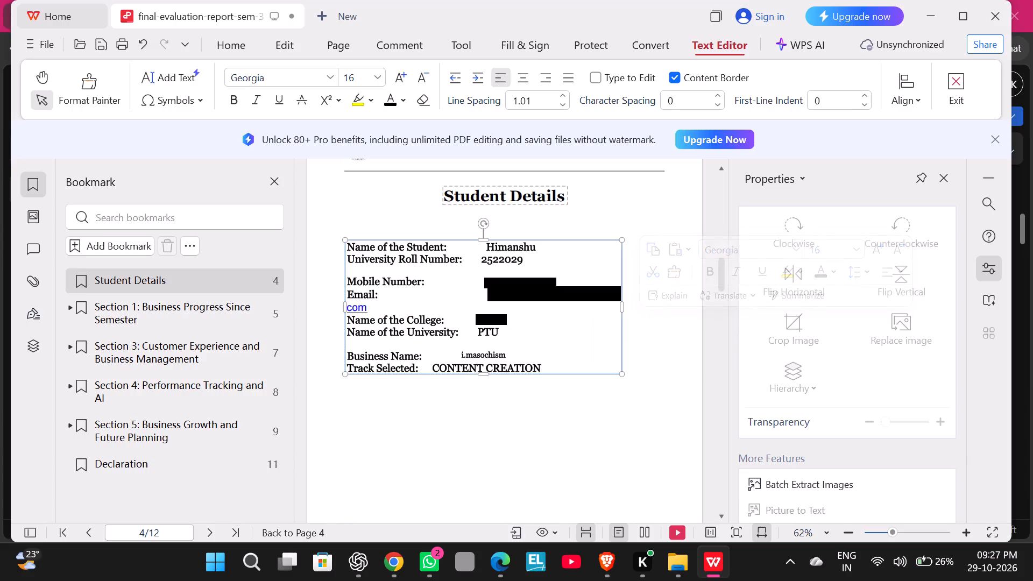
{"action": "left_click_drag", "start_coordinate": [626, 375], "coordinate": [639, 490]}
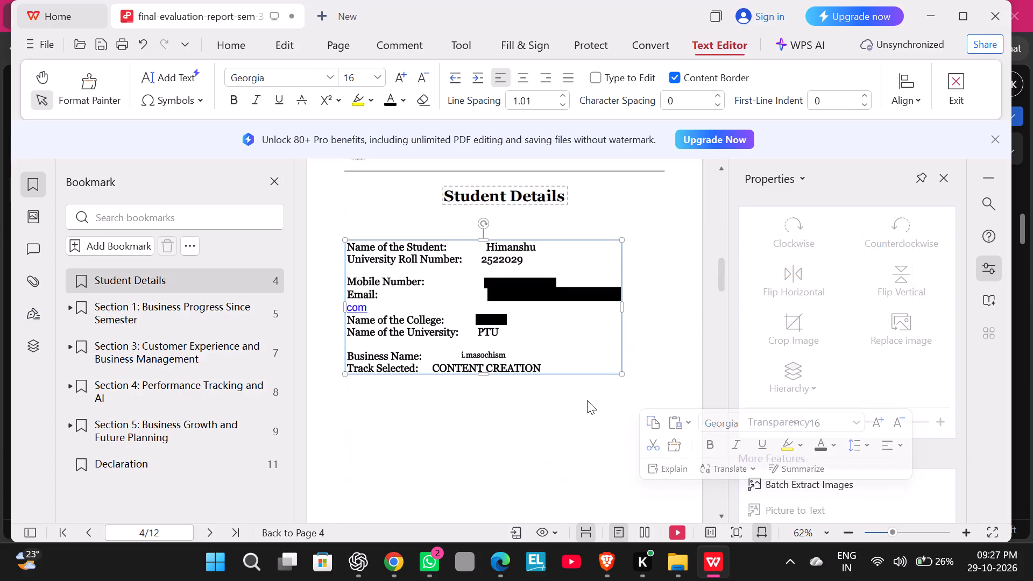
{"action": "left_click", "coordinate": [568, 370]}
{"action": "scroll", "coordinate": [568, 370], "scroll_direction": "down", "scroll_amount": 1}
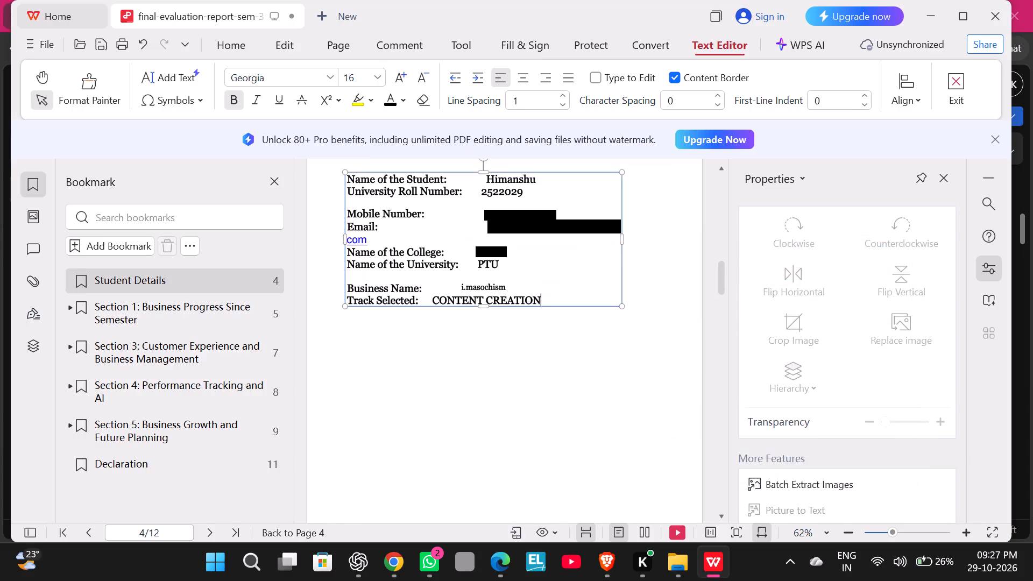
{"action": "left_click_drag", "start_coordinate": [483, 301], "coordinate": [492, 405]}
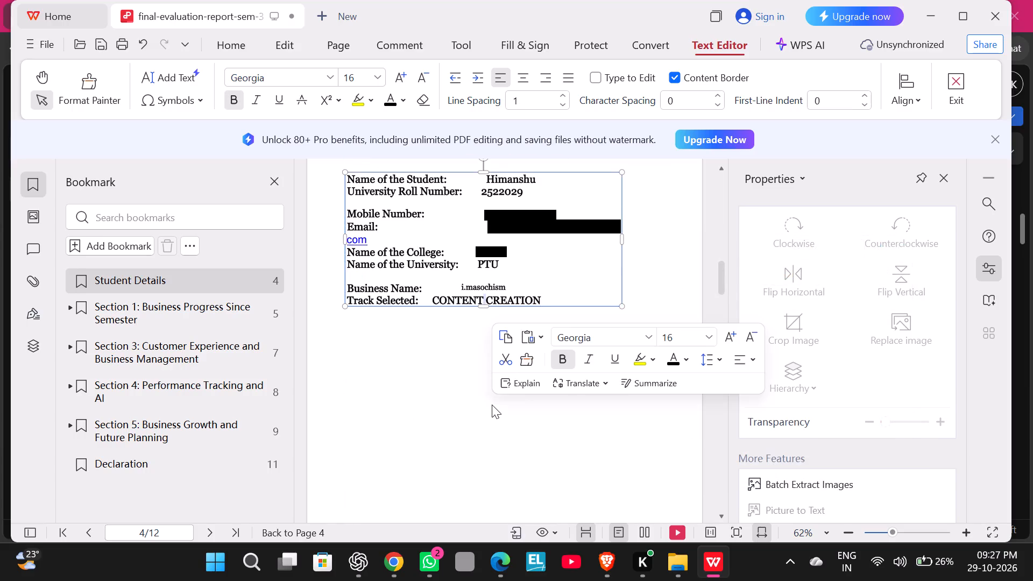
{"action": "left_click_drag", "start_coordinate": [479, 299], "coordinate": [481, 310]}
{"action": "left_click", "coordinate": [486, 304]}
{"action": "left_click_drag", "start_coordinate": [486, 304], "coordinate": [486, 307]}
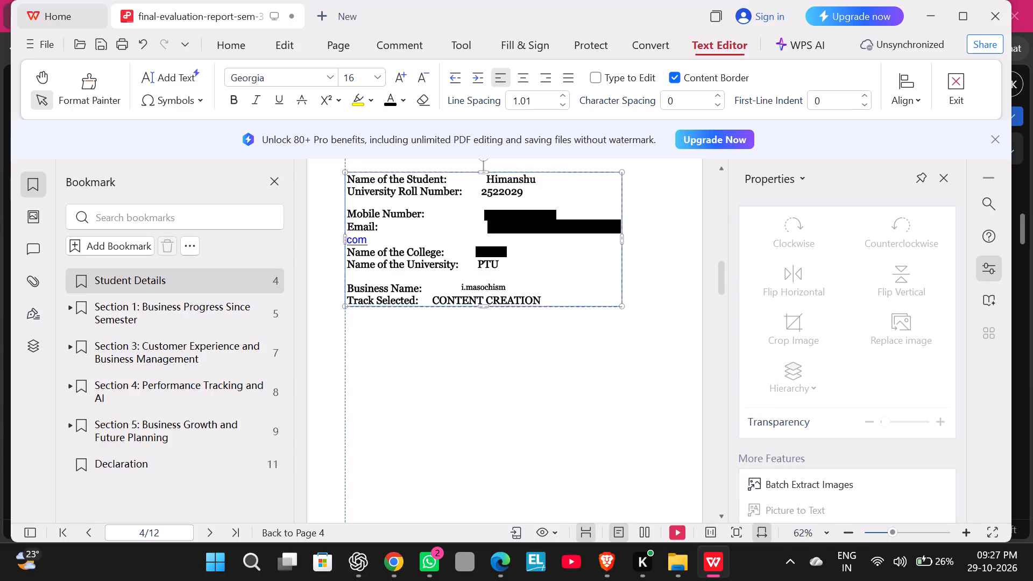
{"action": "left_click_drag", "start_coordinate": [486, 307], "coordinate": [485, 396]}
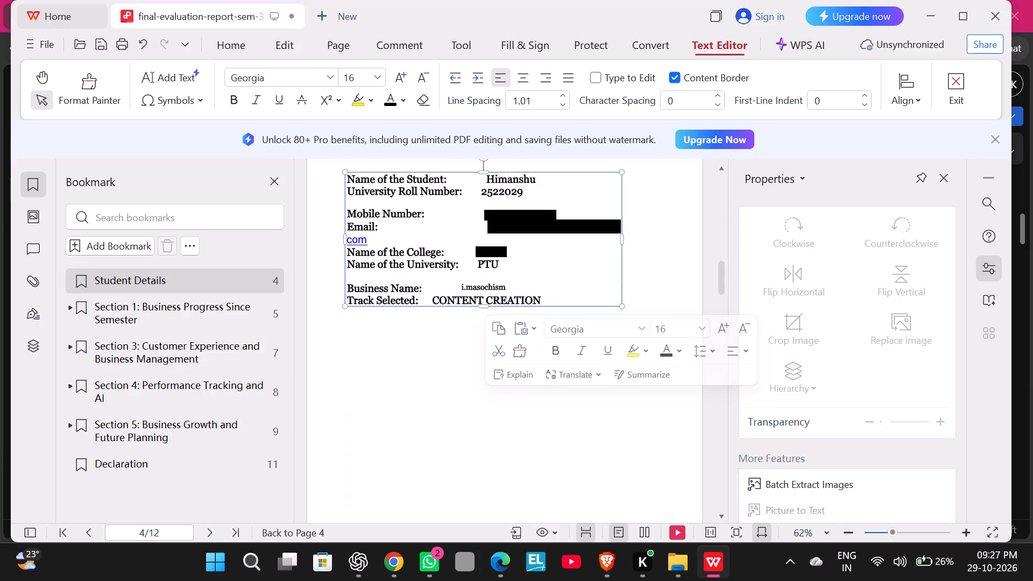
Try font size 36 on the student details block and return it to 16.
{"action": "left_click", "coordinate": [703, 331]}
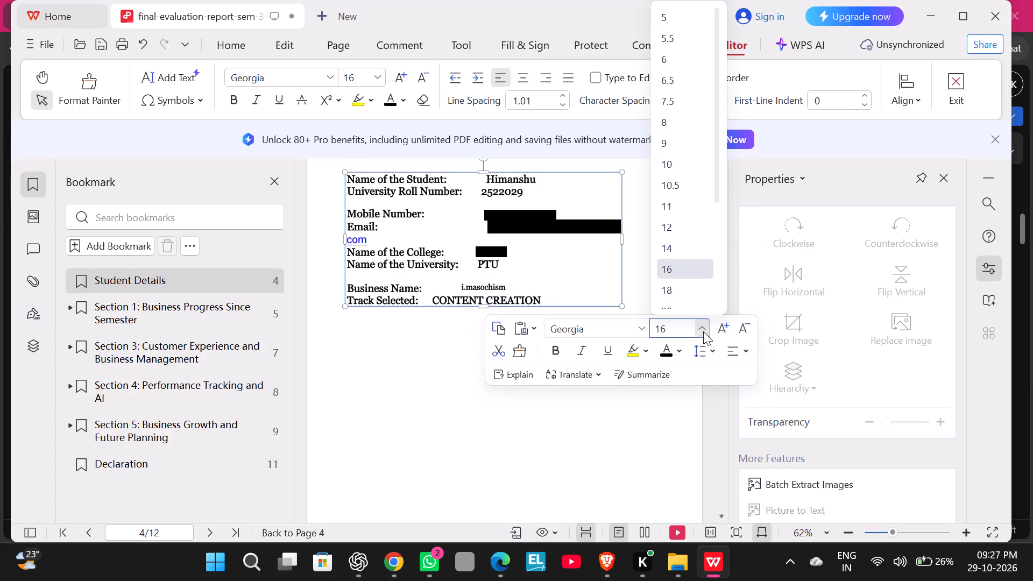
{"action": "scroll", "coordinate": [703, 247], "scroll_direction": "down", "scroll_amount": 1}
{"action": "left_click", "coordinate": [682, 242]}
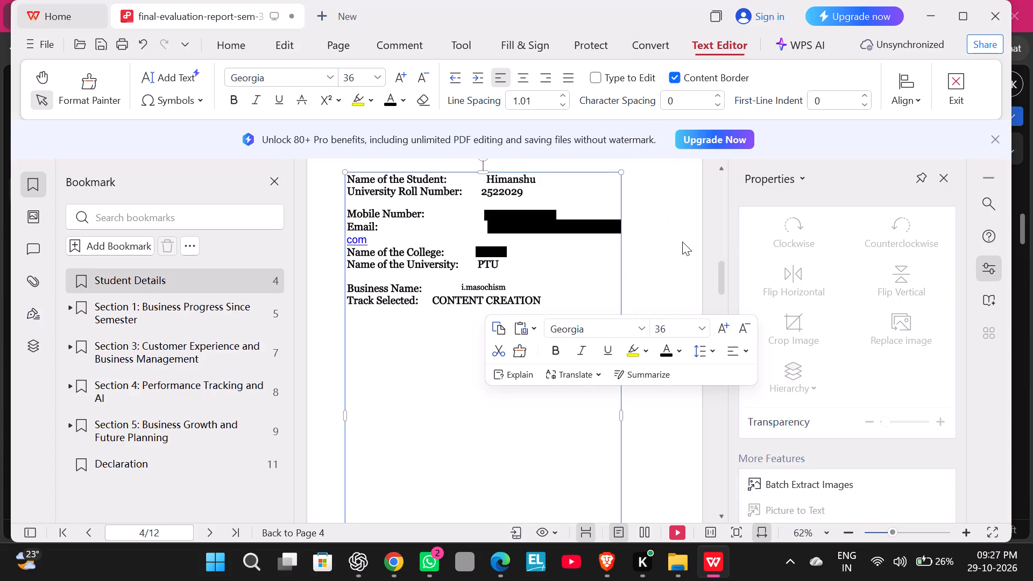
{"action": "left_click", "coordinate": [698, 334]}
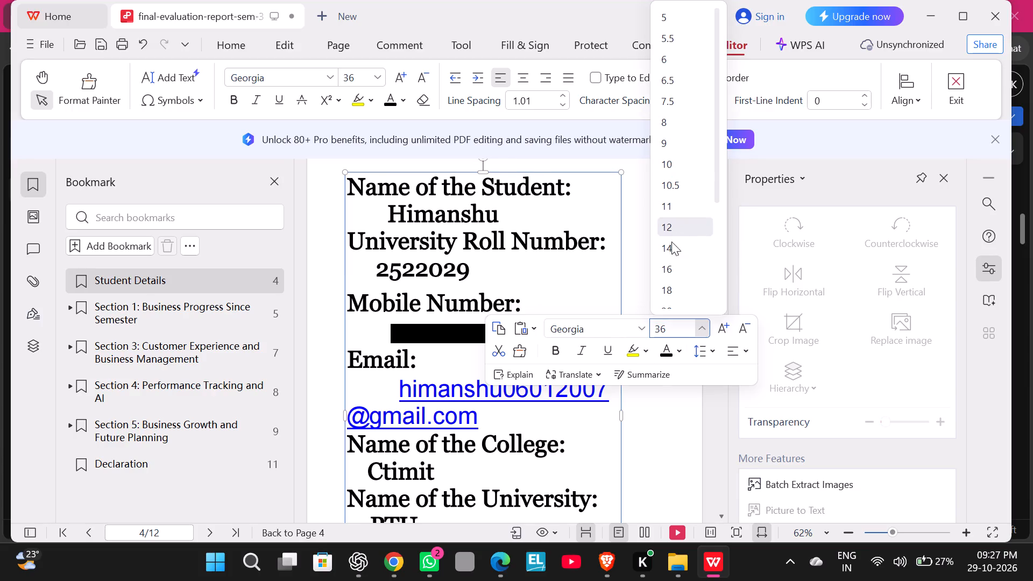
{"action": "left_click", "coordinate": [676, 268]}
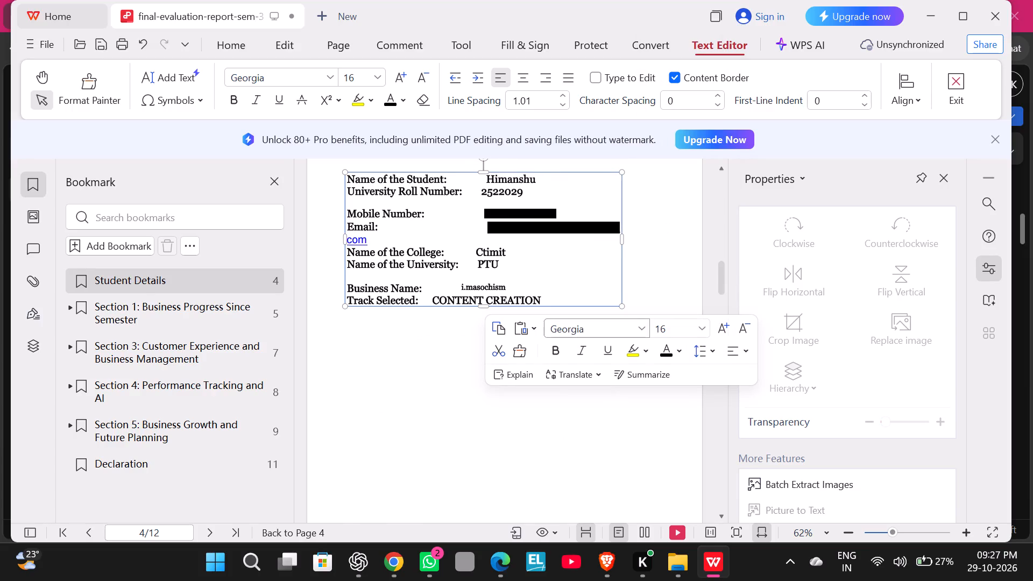
Enlarge the student details text to font size 18 and settle on 20.
{"action": "left_click", "coordinate": [698, 326]}
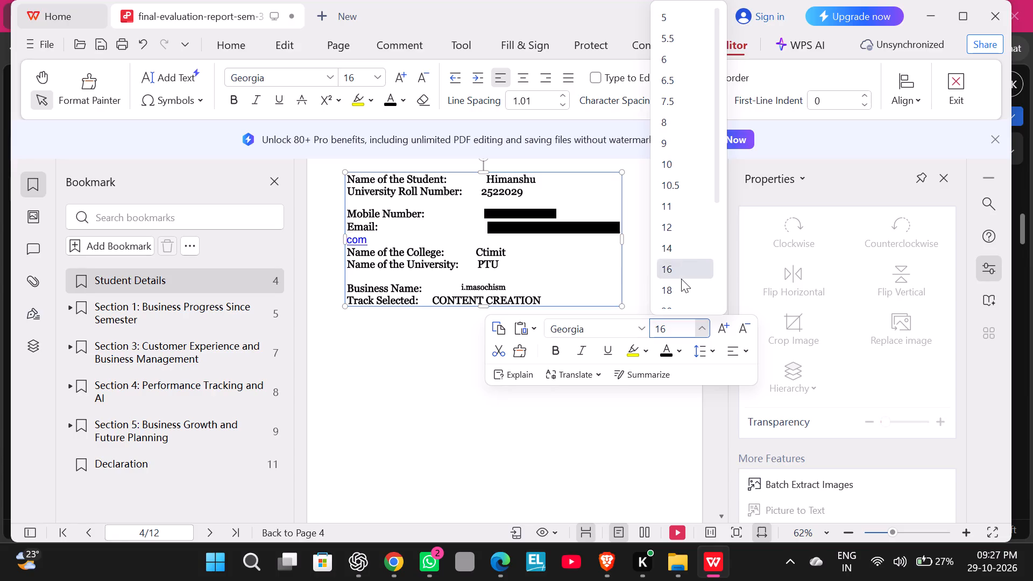
{"action": "left_click", "coordinate": [678, 292]}
{"action": "left_click", "coordinate": [698, 332]}
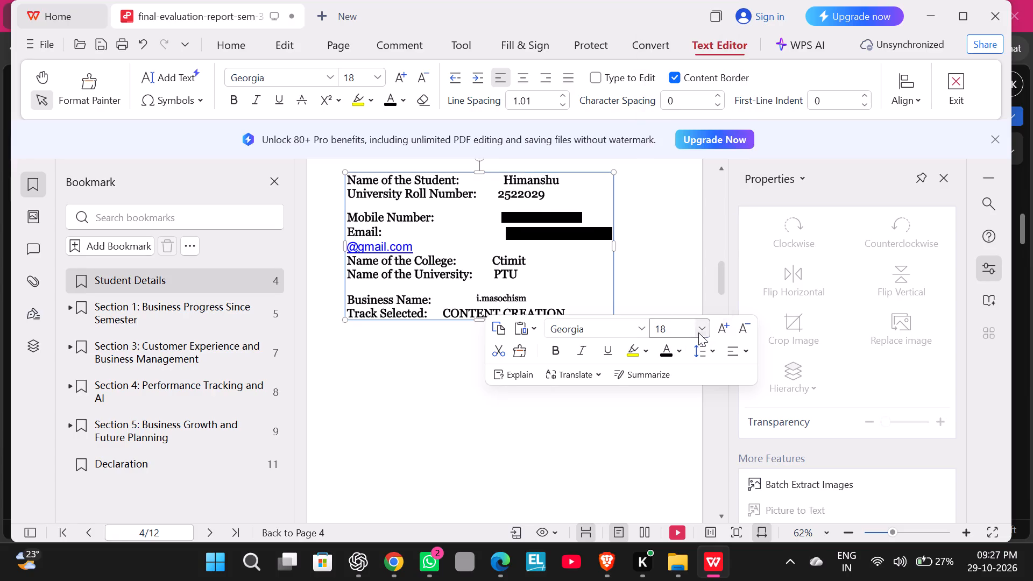
{"action": "scroll", "coordinate": [702, 251], "scroll_direction": "down", "scroll_amount": 1}
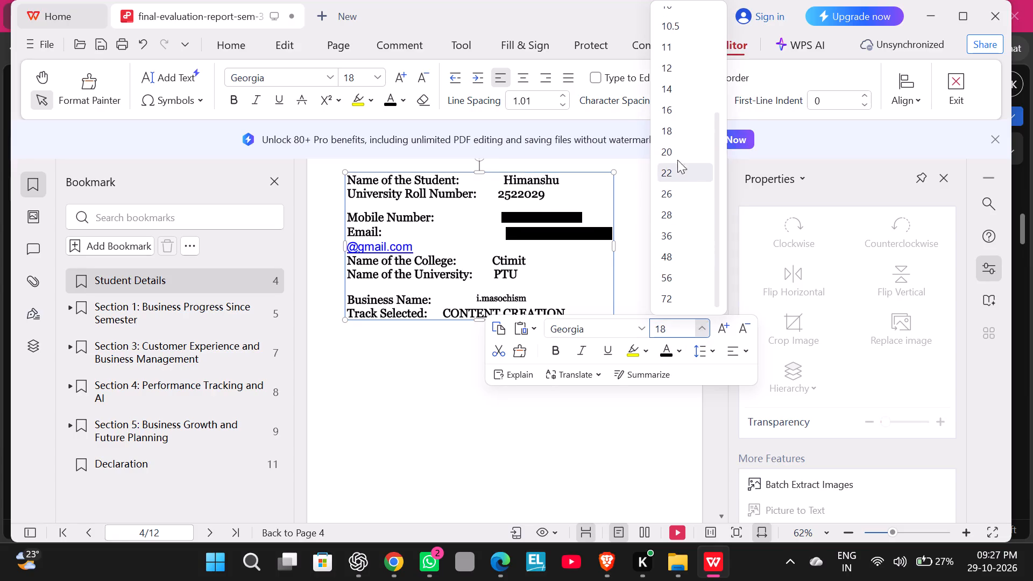
{"action": "left_click", "coordinate": [678, 146]}
{"action": "left_click", "coordinate": [534, 416]}
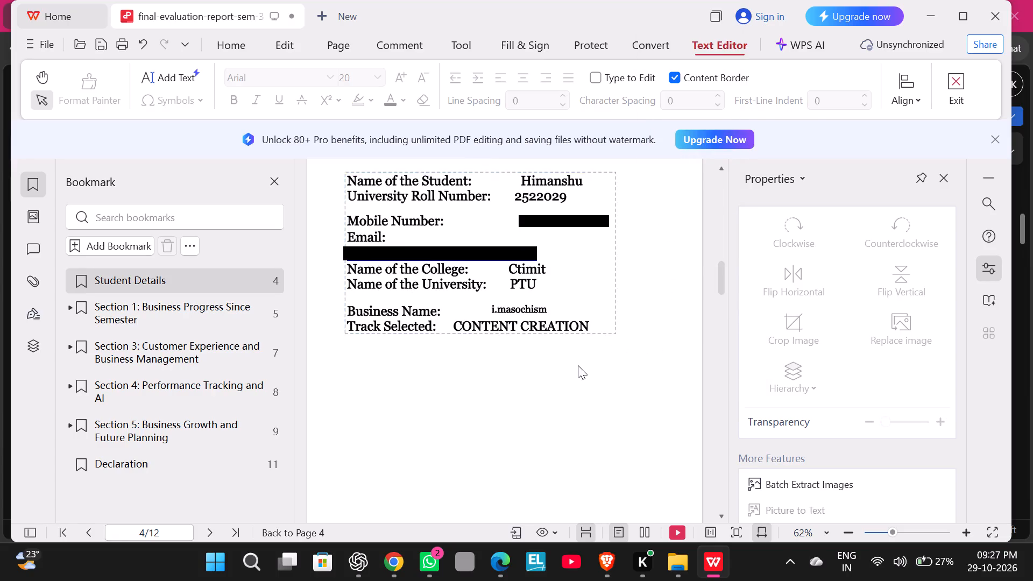
Insert six line breaks between the University Roll Number and Mobile Number lines.
{"action": "left_click", "coordinate": [589, 211]}
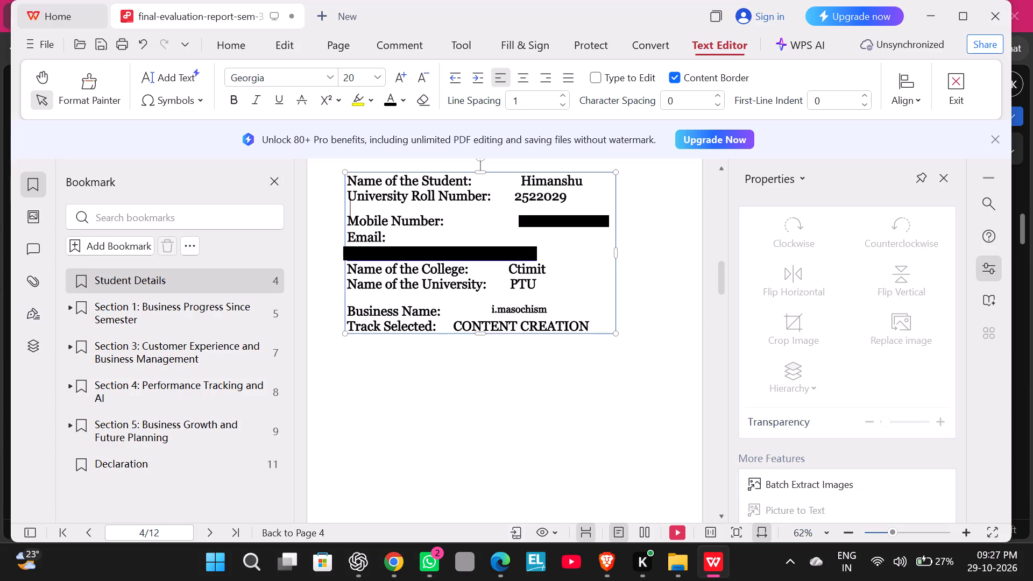
{"action": "left_click", "coordinate": [588, 208]}
{"action": "key", "text": "Return"}
{"action": "key", "text": "Return"}
{"action": "key", "text": "Return"}
{"action": "key", "text": "Return"}
{"action": "key", "text": "Return"}
{"action": "key", "text": "Return"}
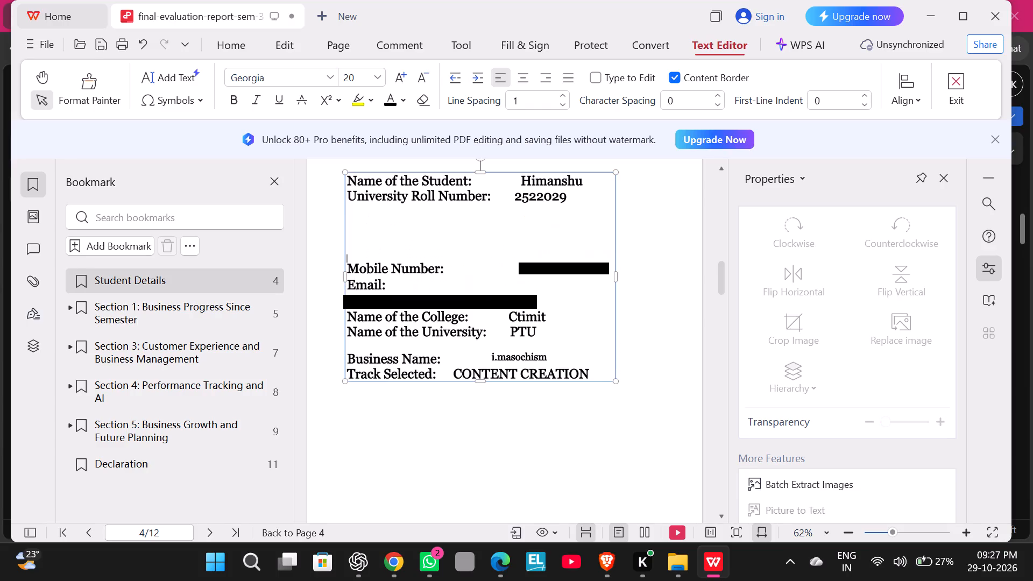
Add two line breaks between the Email label and the email address, and try to widen the text box.
{"action": "left_click", "coordinate": [586, 293]}
{"action": "key", "text": "Return"}
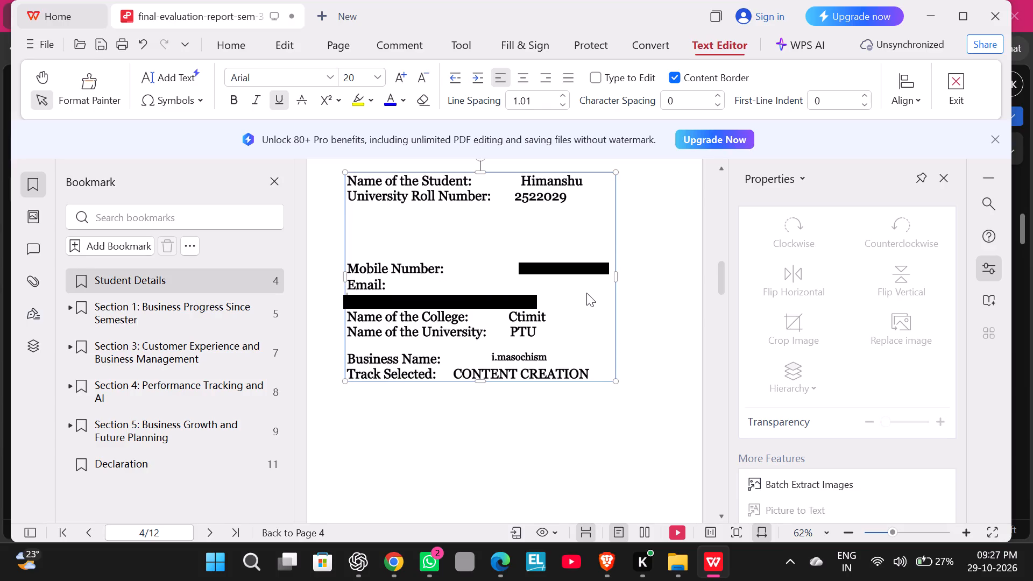
{"action": "key", "text": "Return"}
{"action": "left_click_drag", "start_coordinate": [617, 282], "coordinate": [668, 287]}
{"action": "left_click", "coordinate": [592, 296]}
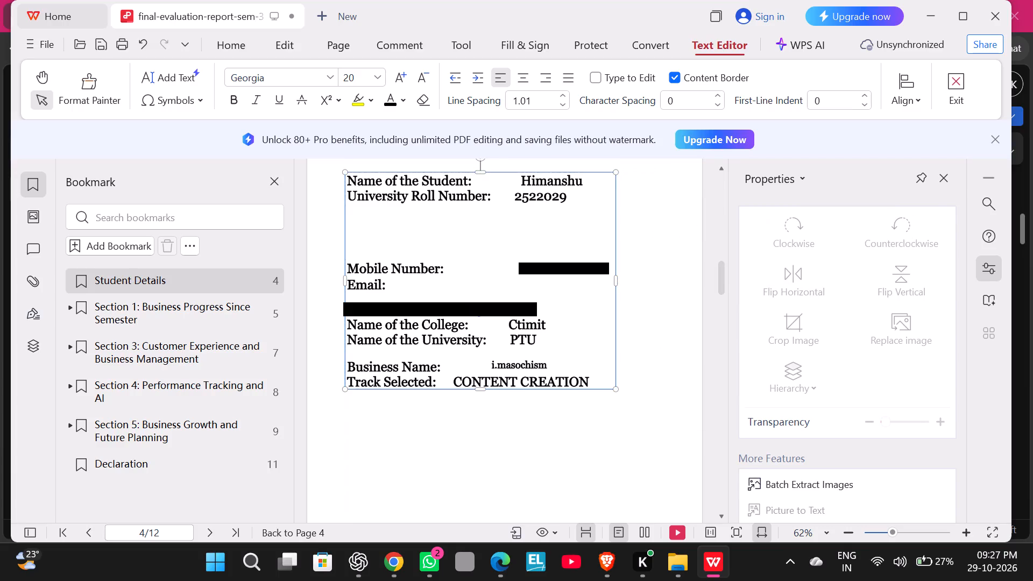
Delete seven spaces before the number on the Mobile Number line of the student details block.
{"action": "left_click", "coordinate": [513, 275]}
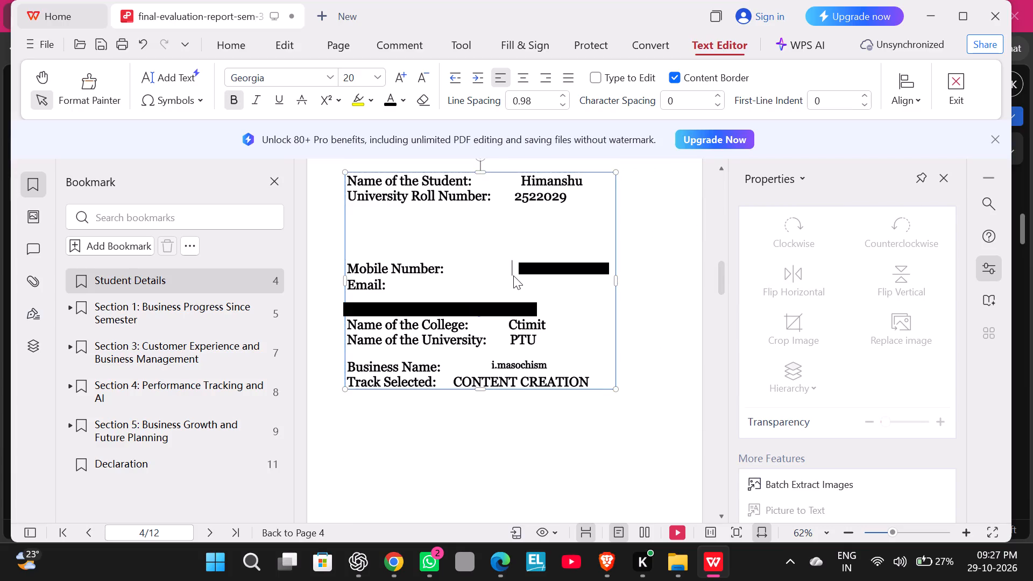
{"action": "key", "text": "BackSpace"}
{"action": "key", "text": "BackSpace"}
{"action": "key", "text": "BackSpace"}
{"action": "key", "text": "BackSpace"}
{"action": "key", "text": "BackSpace"}
{"action": "key", "text": "BackSpace"}
{"action": "key", "text": "BackSpace"}
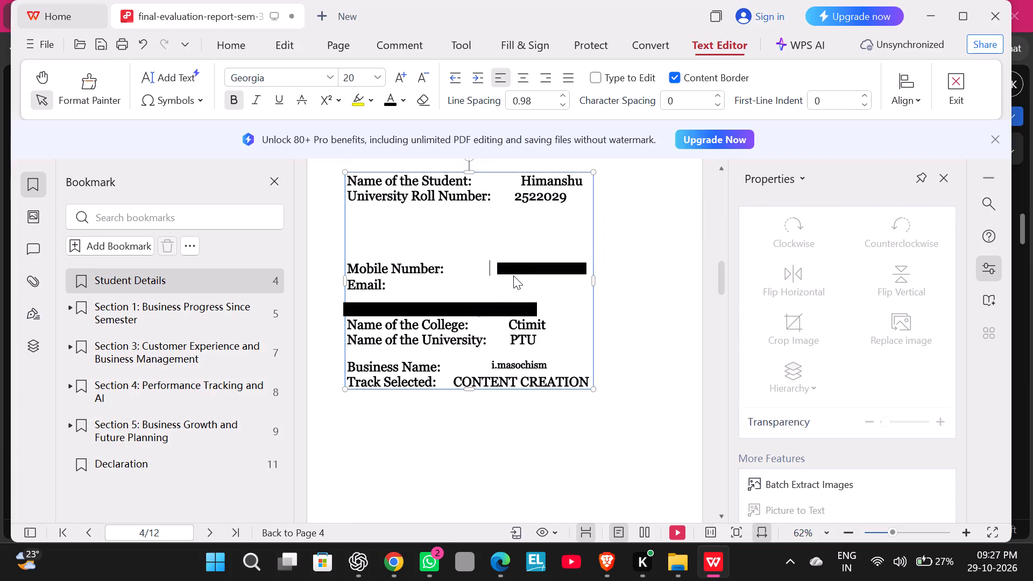
Remove the line breaks before the email address to bring it back onto the Email label's line.
{"action": "left_click", "coordinate": [348, 313]}
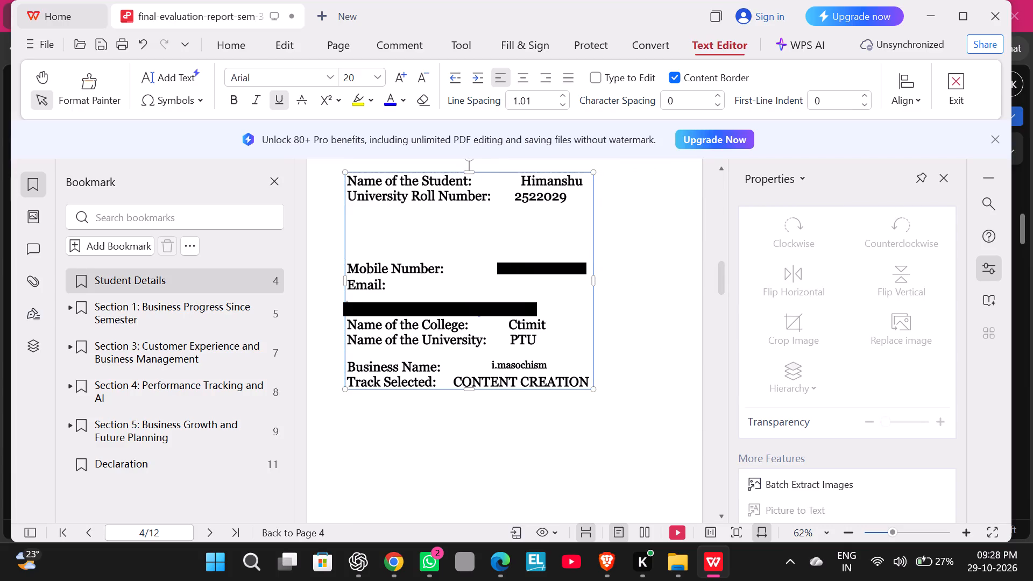
{"action": "key", "text": "space"}
{"action": "key", "text": "BackSpace"}
{"action": "key", "text": "BackSpace"}
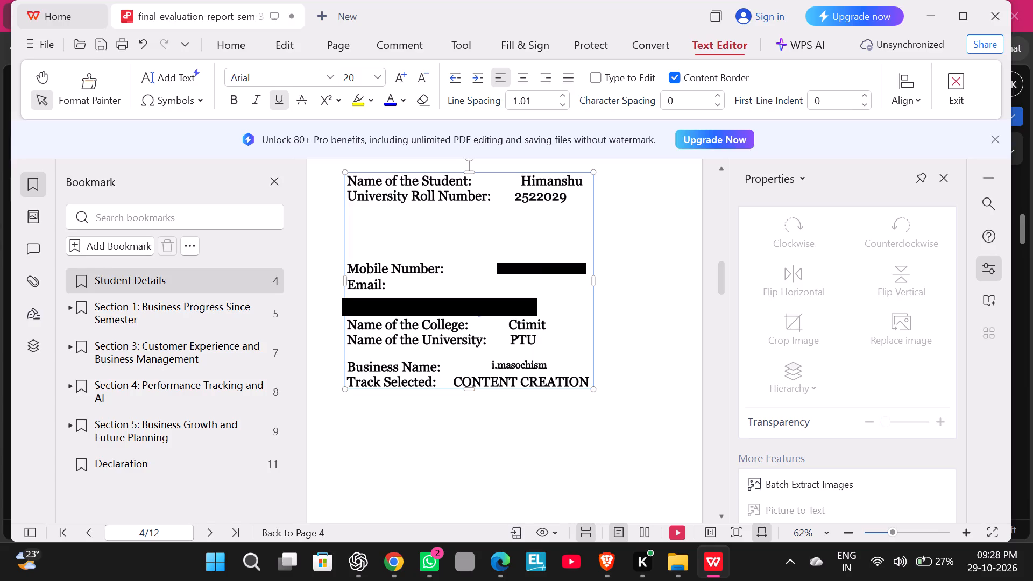
{"action": "key", "text": "BackSpace"}
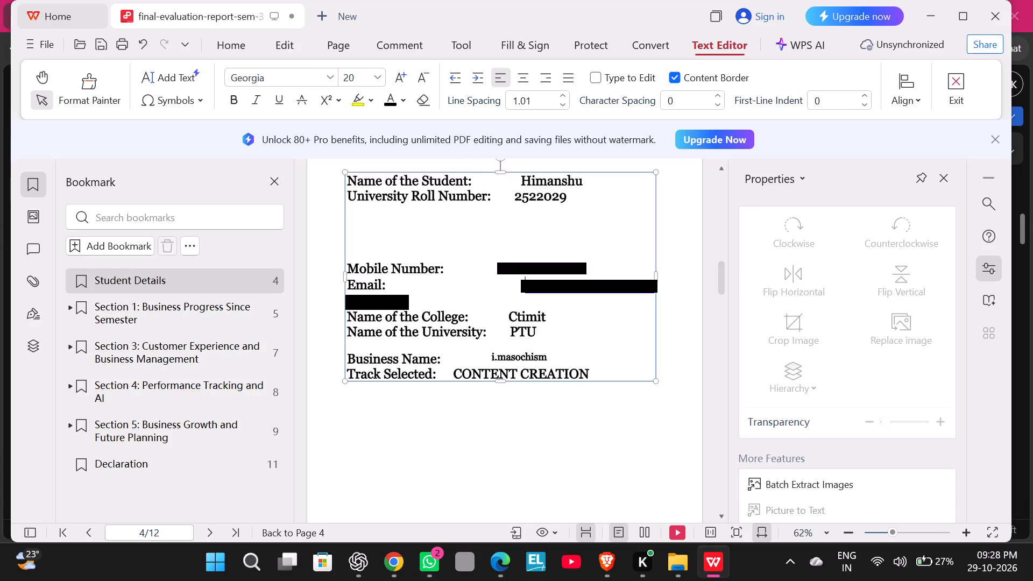
Delete the extra spaces between the Email label and the email address until the address fits on one line.
{"action": "key", "text": "BackSpace"}
{"action": "key", "text": "BackSpace"}
{"action": "key", "text": "BackSpace"}
{"action": "key", "text": "BackSpace"}
{"action": "key", "text": "BackSpace"}
{"action": "key", "text": "BackSpace"}
{"action": "key", "text": "BackSpace"}
{"action": "key", "text": "BackSpace"}
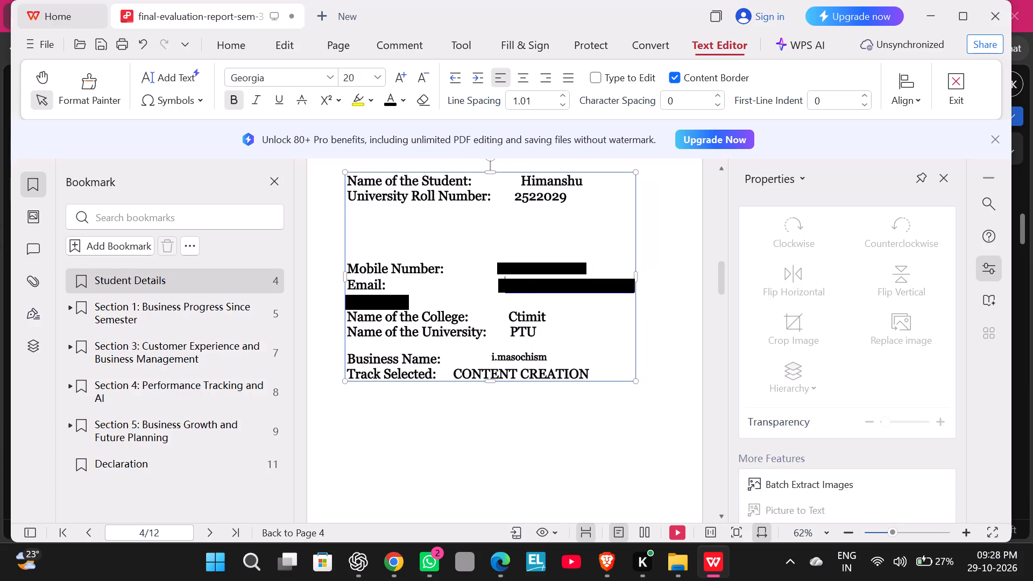
{"action": "key", "text": "BackSpace"}
{"action": "key", "text": "BackSpace"}
{"action": "key", "text": "BackSpace"}
{"action": "key", "text": "BackSpace"}
{"action": "key", "text": "BackSpace"}
{"action": "key", "text": "BackSpace"}
{"action": "key", "text": "BackSpace"}
{"action": "key", "text": "BackSpace"}
{"action": "key", "text": "BackSpace"}
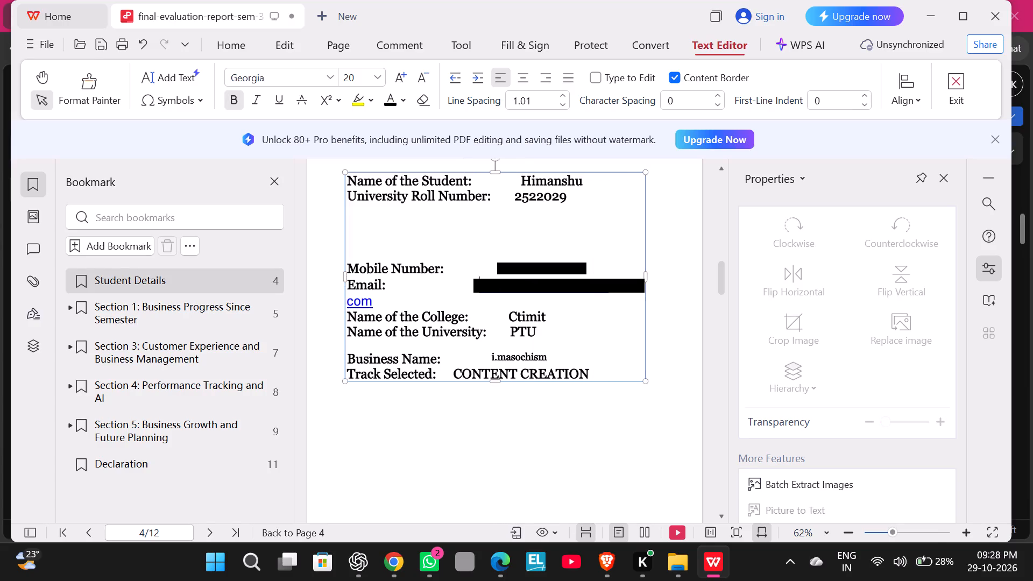
{"action": "key", "text": "BackSpace"}
{"action": "key", "text": "BackSpace"}
{"action": "key", "text": "BackSpace"}
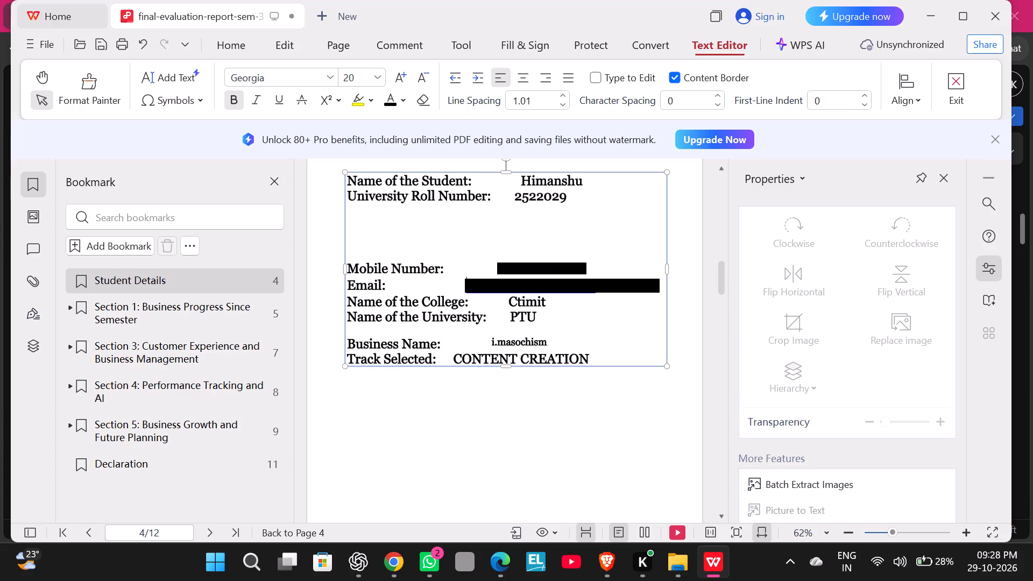
Insert four line breaks between the email address and the Name of the College line.
{"action": "left_click", "coordinate": [659, 292]}
{"action": "key", "text": "Return"}
{"action": "key", "text": "Return"}
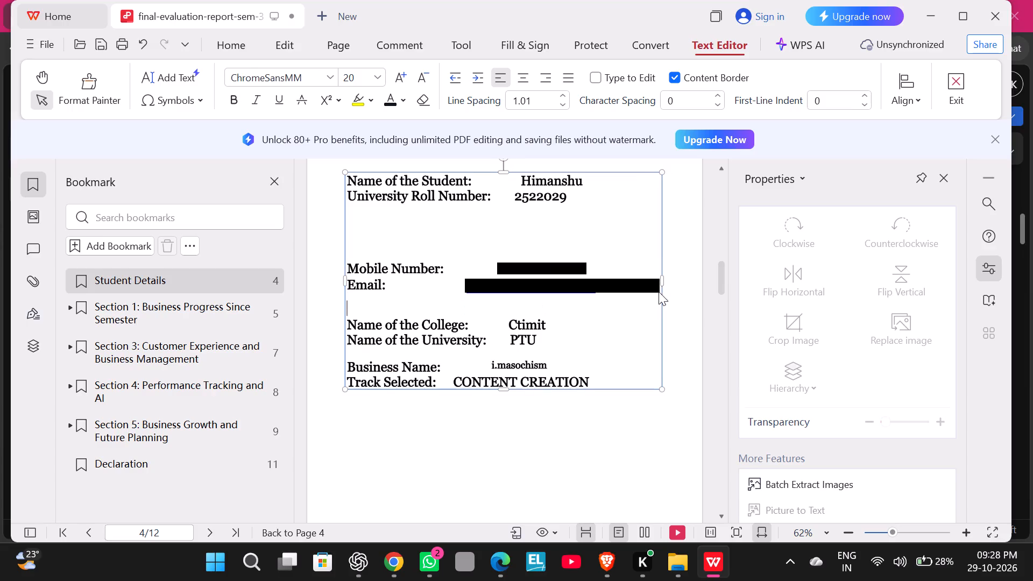
{"action": "key", "text": "Return"}
{"action": "key", "text": "Return"}
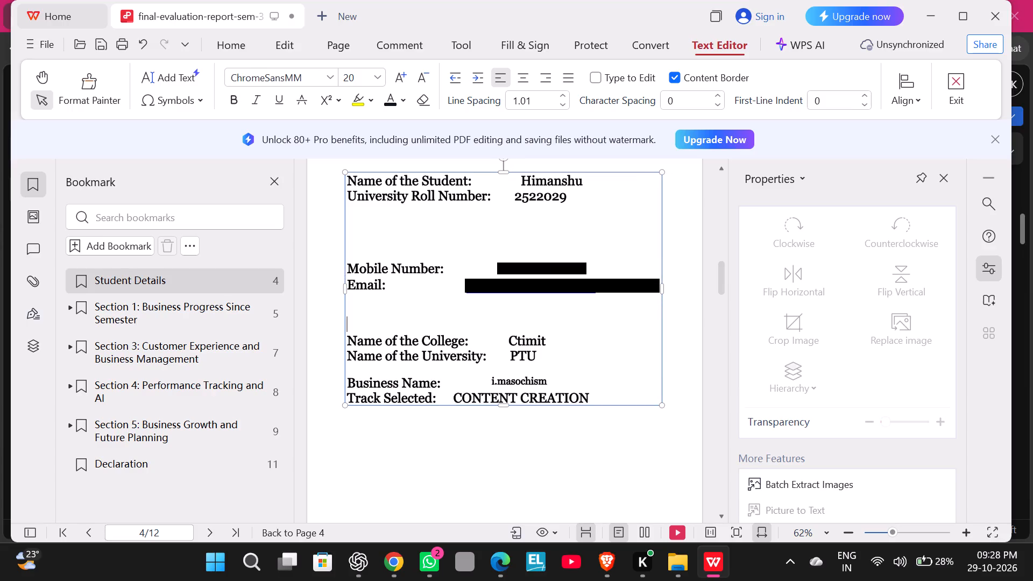
Insert four line breaks between the Name of the University and Business Name lines, and leave the text block.
{"action": "left_click", "coordinate": [557, 362]}
{"action": "key", "text": "Return"}
{"action": "key", "text": "Return"}
{"action": "key", "text": "Return"}
{"action": "key", "text": "Return"}
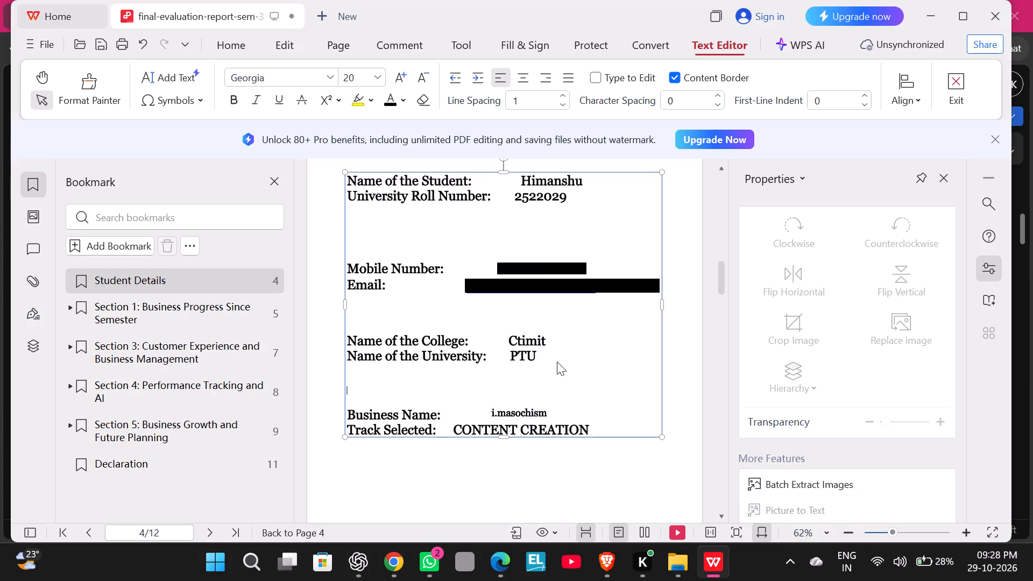
{"action": "left_click", "coordinate": [687, 259]}
Look through the Index page and the Section 1 text on page 6, selecting its opening answer and instruction paragraphs.
{"action": "scroll", "coordinate": [687, 259], "scroll_direction": "down", "scroll_amount": 2}
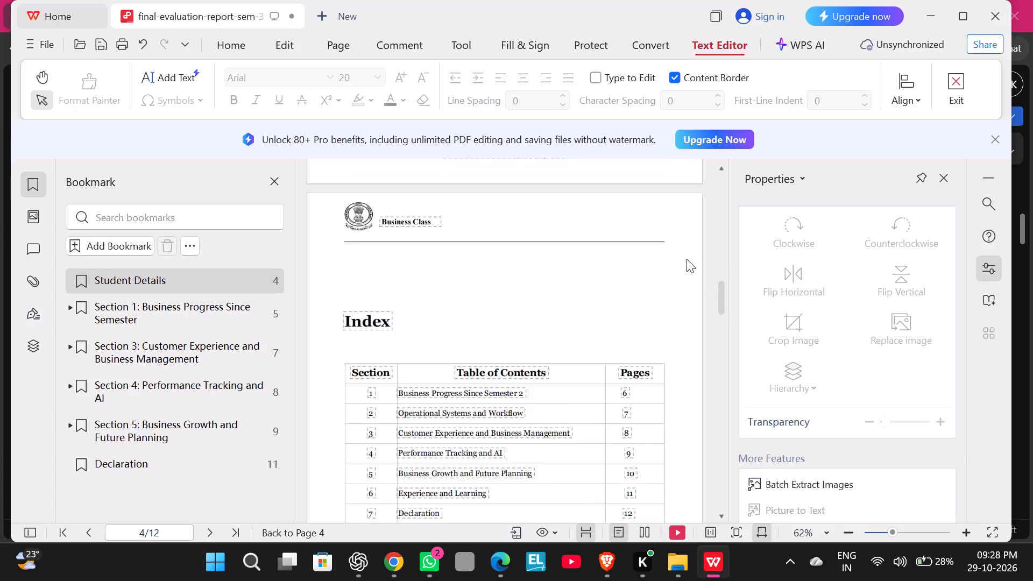
{"action": "scroll", "coordinate": [687, 259], "scroll_direction": "up", "scroll_amount": 2}
{"action": "scroll", "coordinate": [687, 259], "scroll_direction": "down", "scroll_amount": 2}
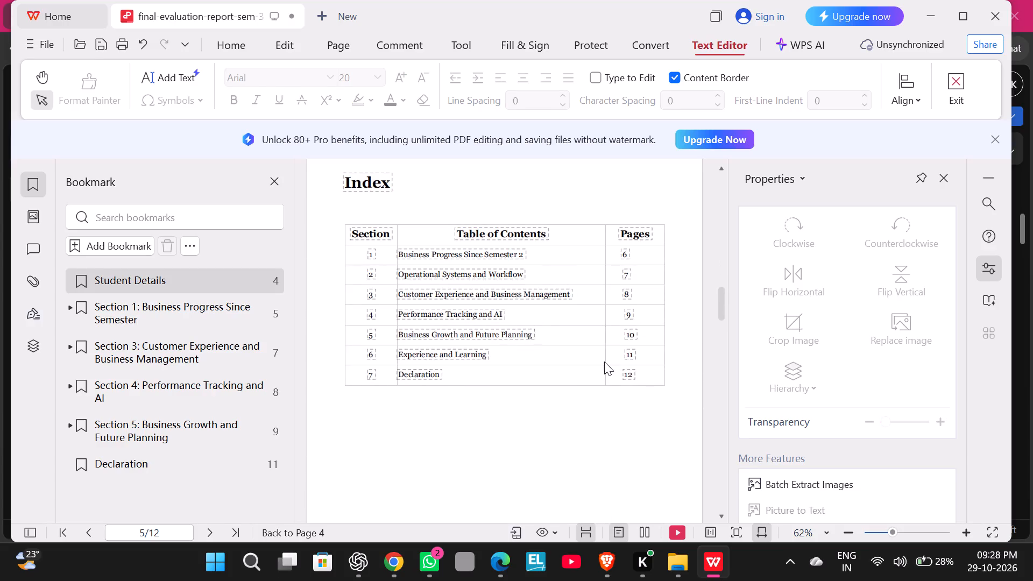
{"action": "scroll", "coordinate": [604, 362], "scroll_direction": "down", "scroll_amount": 2}
{"action": "scroll", "coordinate": [604, 362], "scroll_direction": "up", "scroll_amount": 1}
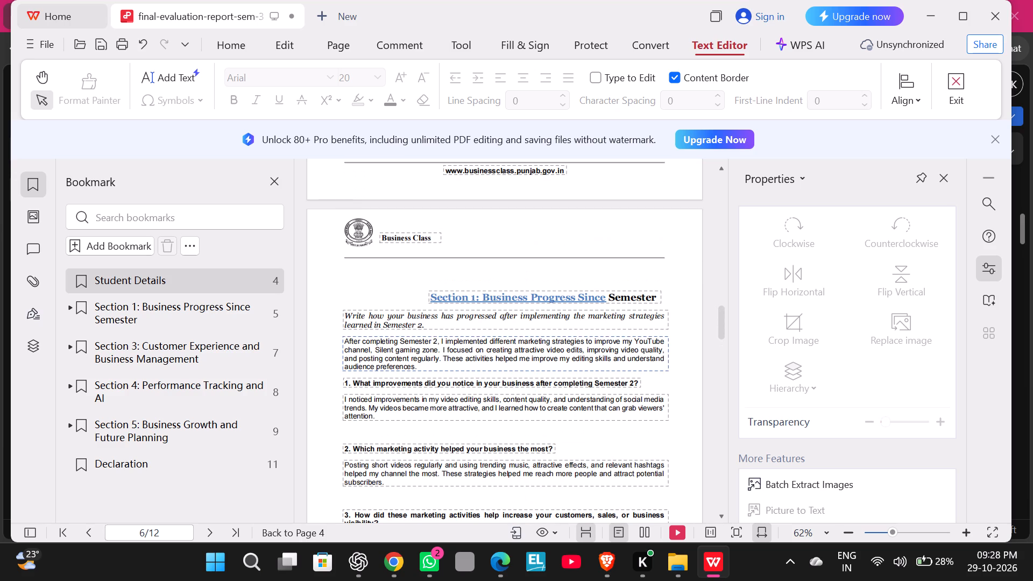
{"action": "left_click", "coordinate": [572, 337]}
{"action": "left_click", "coordinate": [512, 359]}
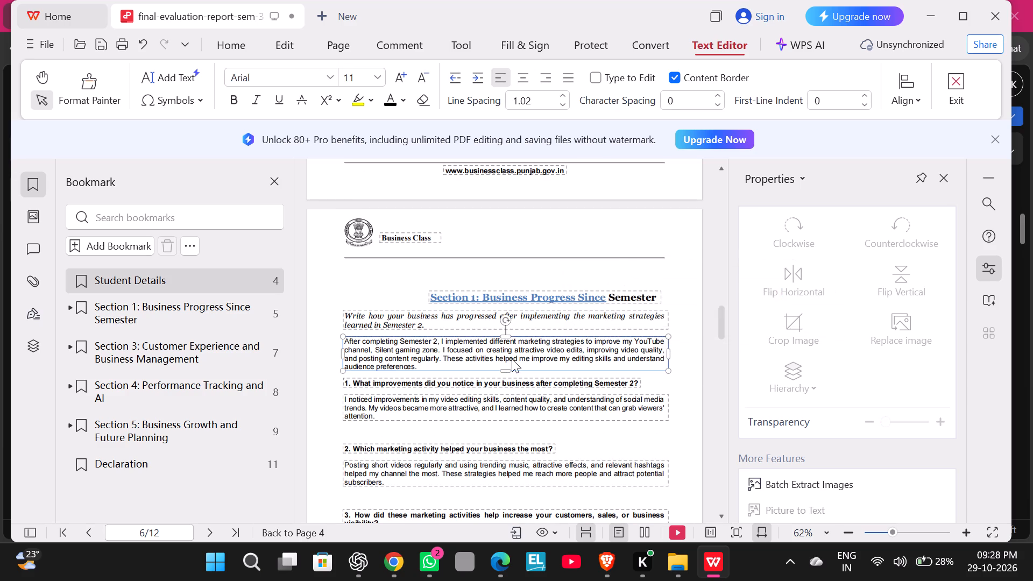
{"action": "left_click", "coordinate": [459, 325]}
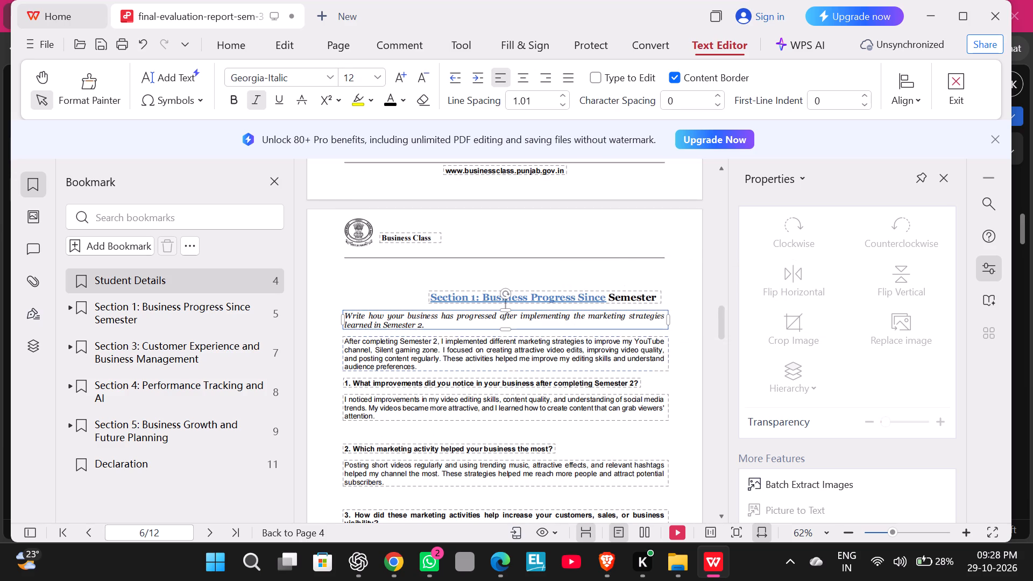
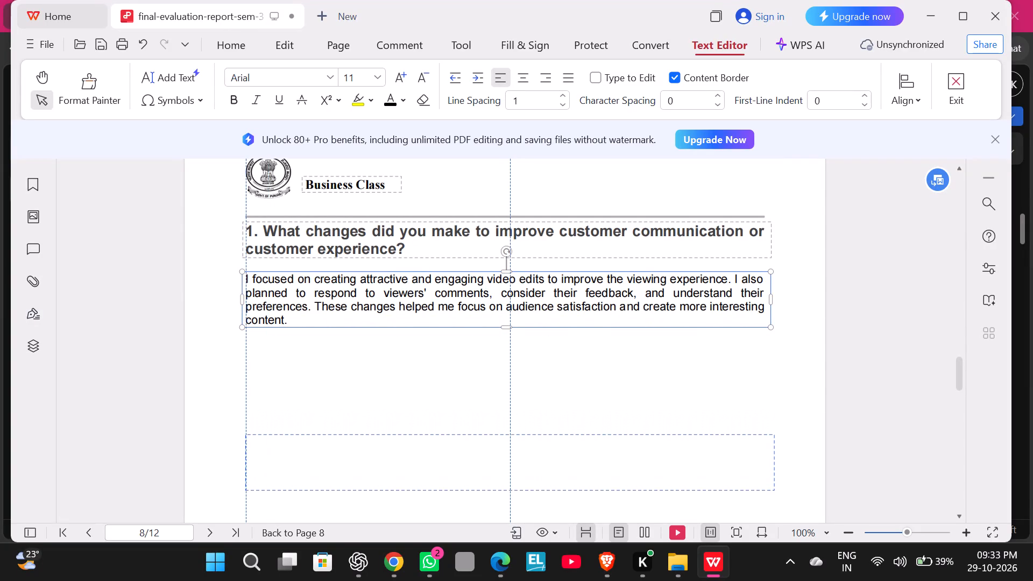
Move the answer paragraph about attractive video edits down page 8 until it sits just above the question 2 heading.
{"action": "scroll", "coordinate": [405, 440], "scroll_direction": "down", "scroll_amount": 1}
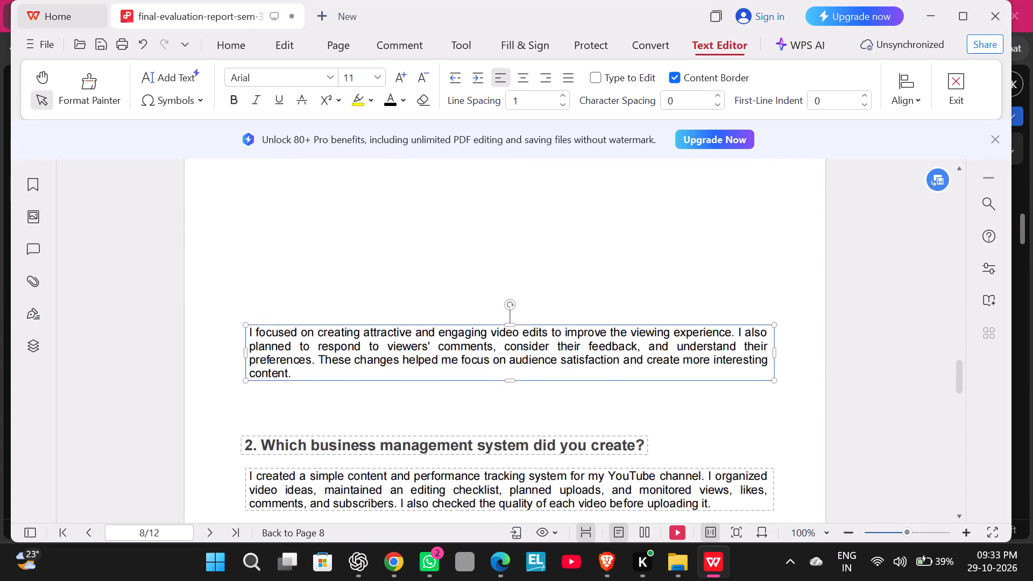
{"action": "left_click_drag", "start_coordinate": [379, 323], "coordinate": [387, 352]}
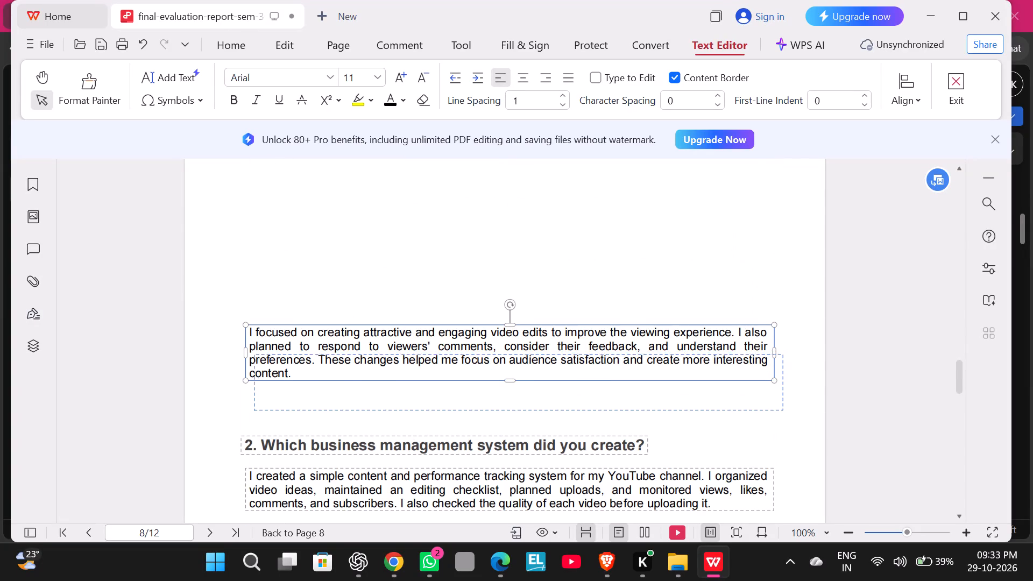
{"action": "left_click_drag", "start_coordinate": [387, 352], "coordinate": [378, 349]}
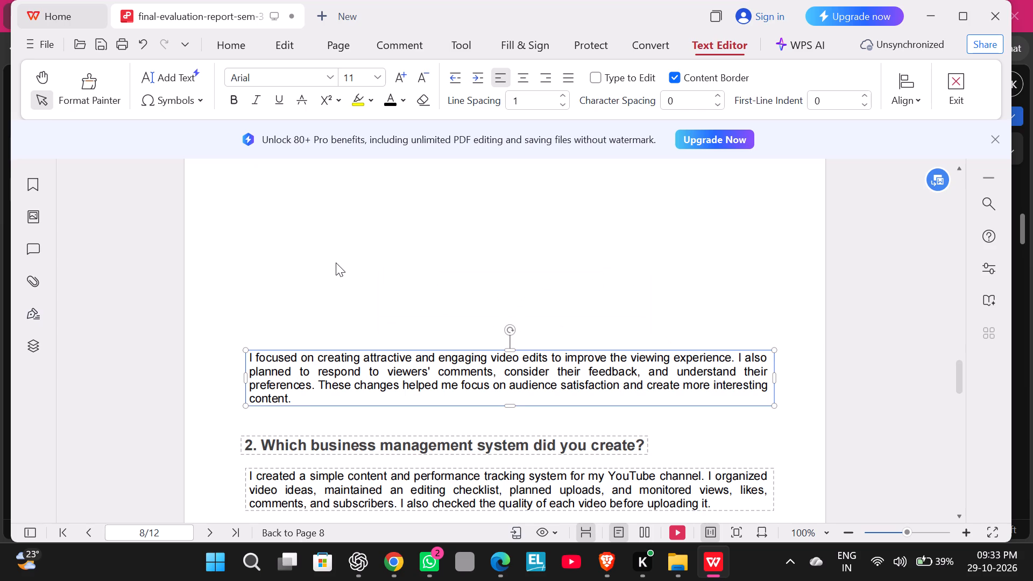
{"action": "left_click", "coordinate": [336, 263]}
Move the question 1 heading about customer communication down page 8 to just above its answer paragraph.
{"action": "scroll", "coordinate": [336, 263], "scroll_direction": "up", "scroll_amount": 1}
{"action": "left_click", "coordinate": [341, 261]}
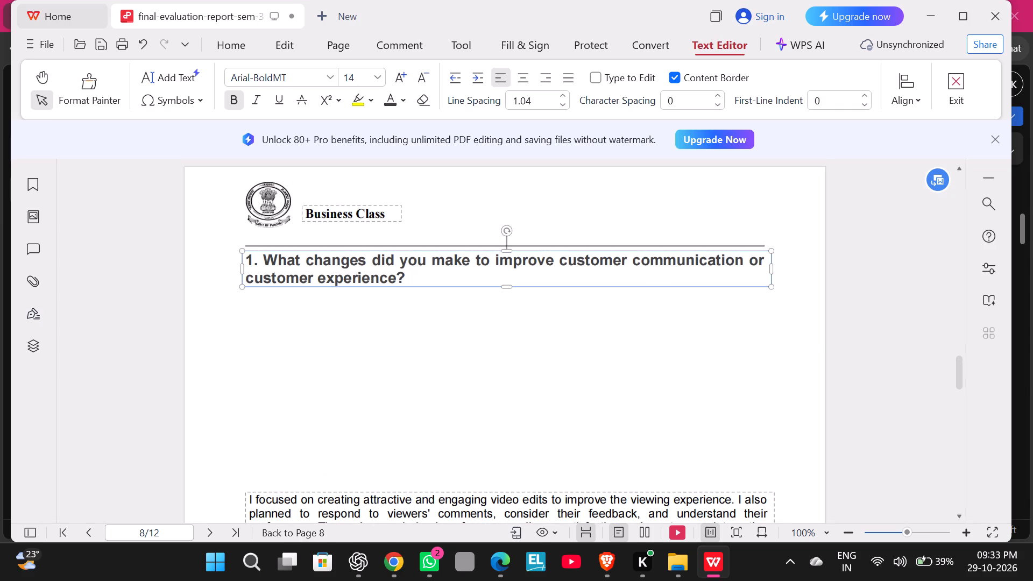
{"action": "left_click_drag", "start_coordinate": [382, 251], "coordinate": [378, 407]}
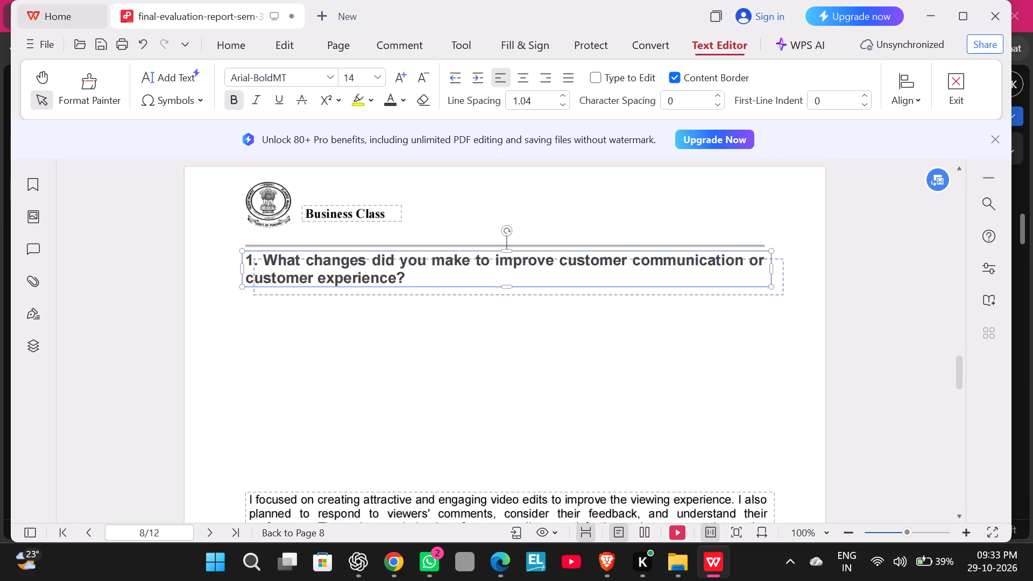
{"action": "left_click_drag", "start_coordinate": [378, 407], "coordinate": [386, 438]}
{"action": "left_click", "coordinate": [341, 375]}
Move Section 3's "During this semester" paragraph from page 7 to page 8, directly above the question 1 heading and aligned with it.
{"action": "scroll", "coordinate": [341, 375], "scroll_direction": "up", "scroll_amount": 1}
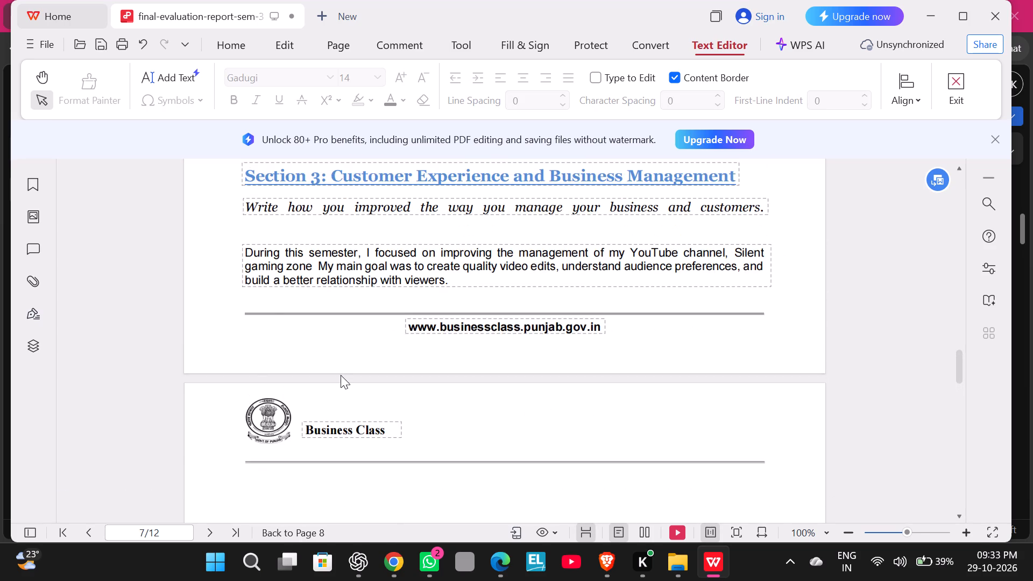
{"action": "scroll", "coordinate": [341, 375], "scroll_direction": "up", "scroll_amount": 1}
{"action": "left_click", "coordinate": [341, 340]}
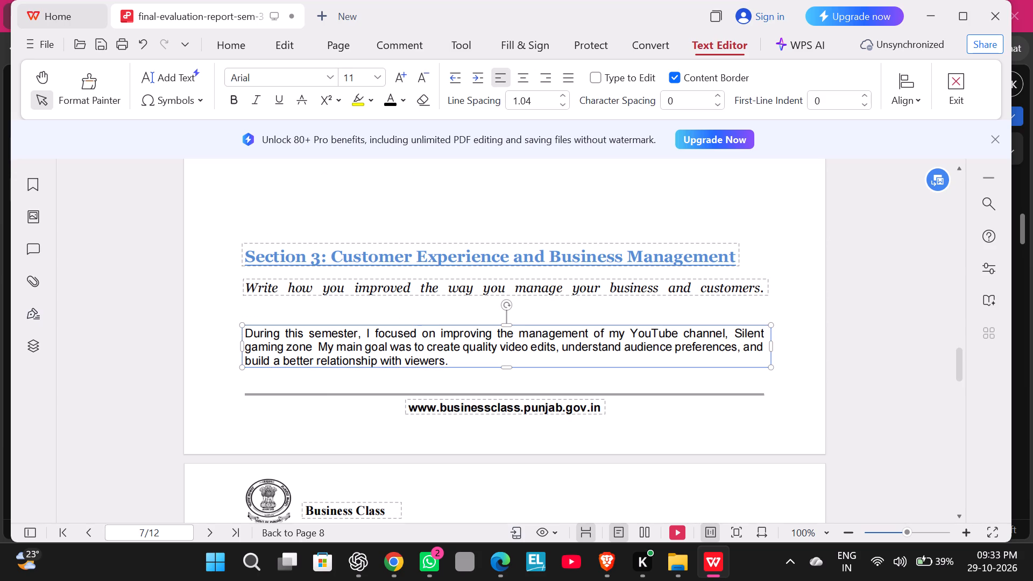
{"action": "left_click_drag", "start_coordinate": [415, 324], "coordinate": [404, 487]}
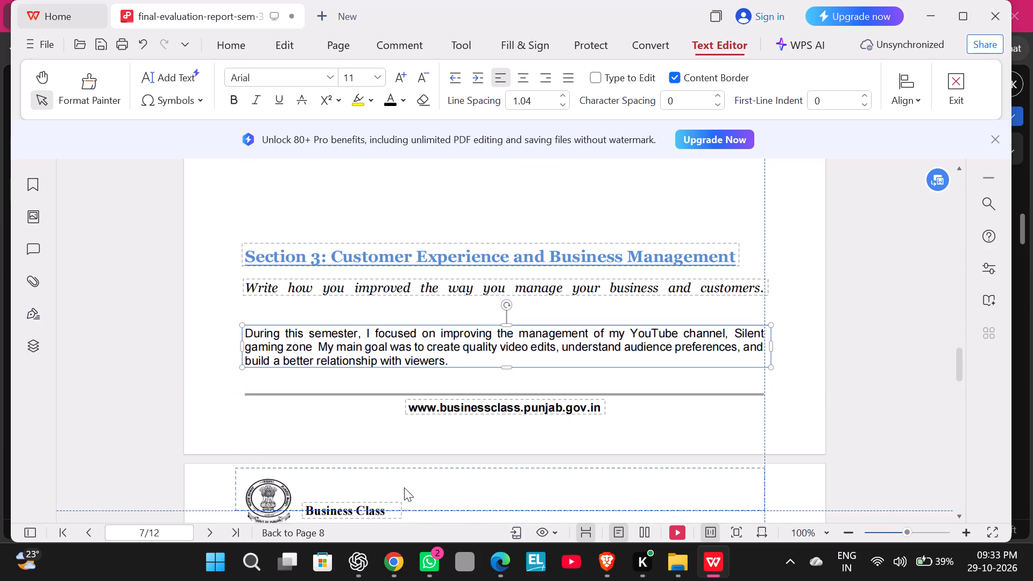
{"action": "left_click_drag", "start_coordinate": [404, 487], "coordinate": [404, 509]}
{"action": "left_click", "coordinate": [468, 396]}
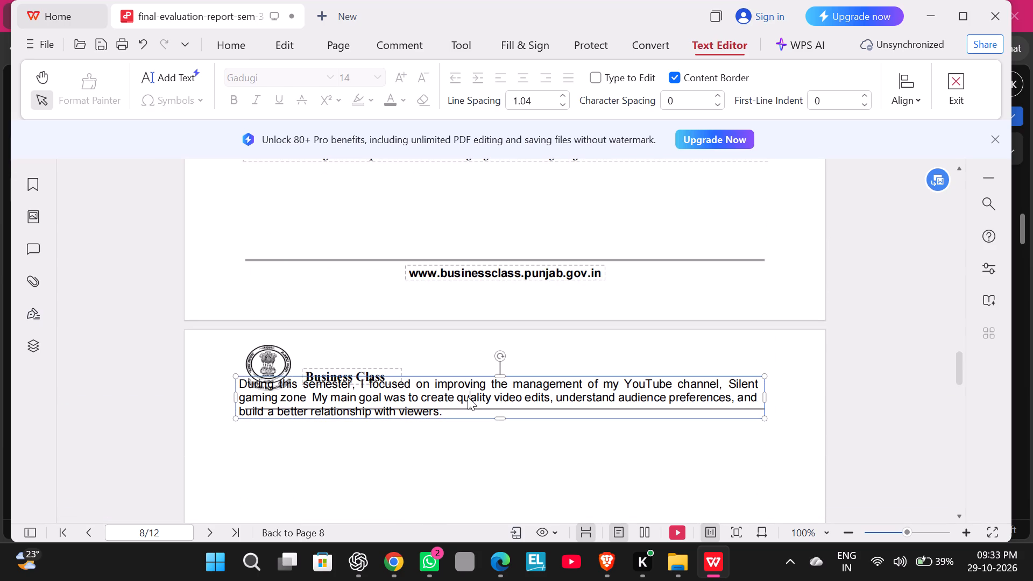
{"action": "left_click_drag", "start_coordinate": [471, 374], "coordinate": [474, 434]}
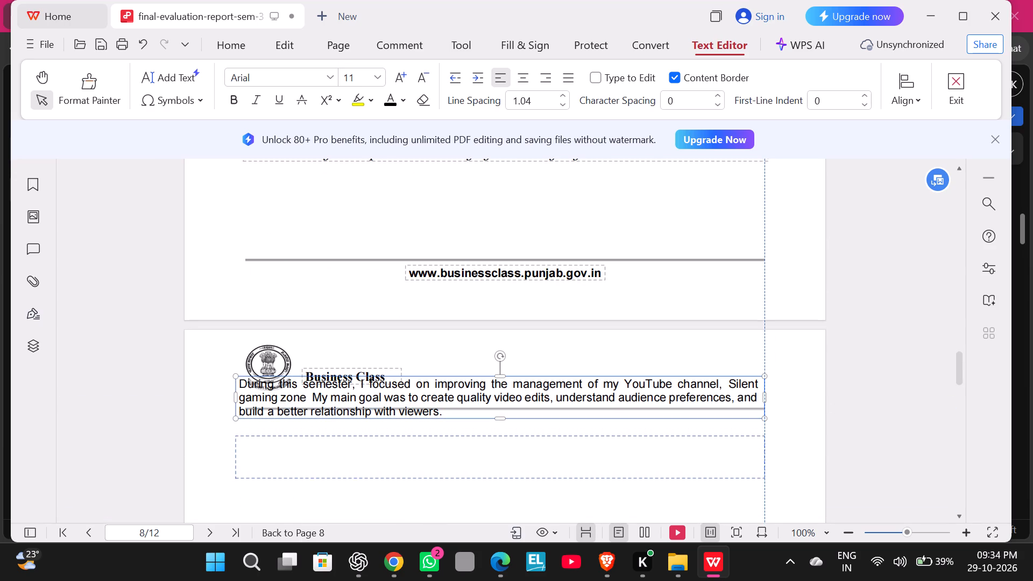
{"action": "left_click_drag", "start_coordinate": [474, 434], "coordinate": [475, 437]}
{"action": "scroll", "coordinate": [475, 437], "scroll_direction": "down", "scroll_amount": 1}
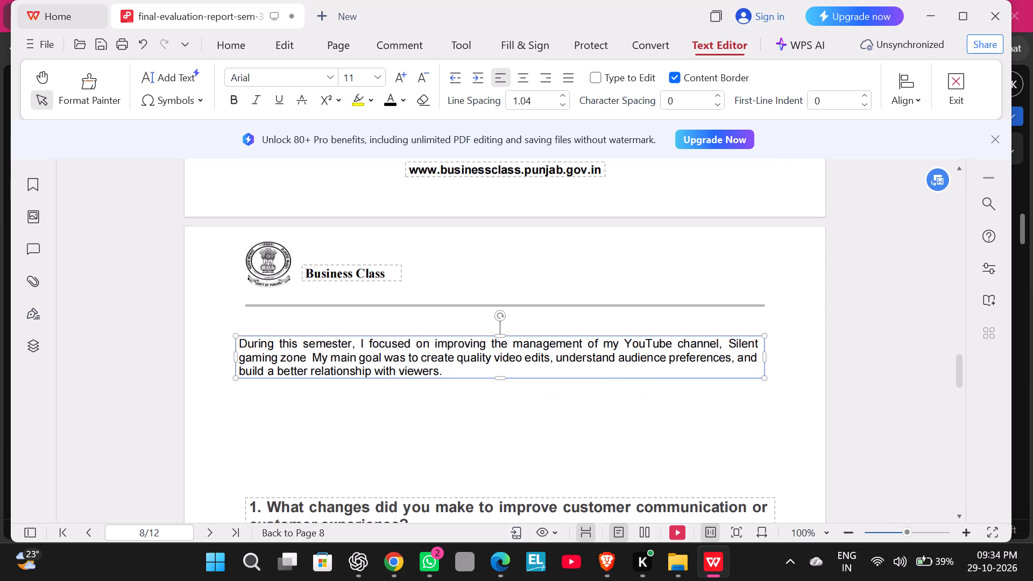
{"action": "left_click_drag", "start_coordinate": [449, 336], "coordinate": [451, 428]}
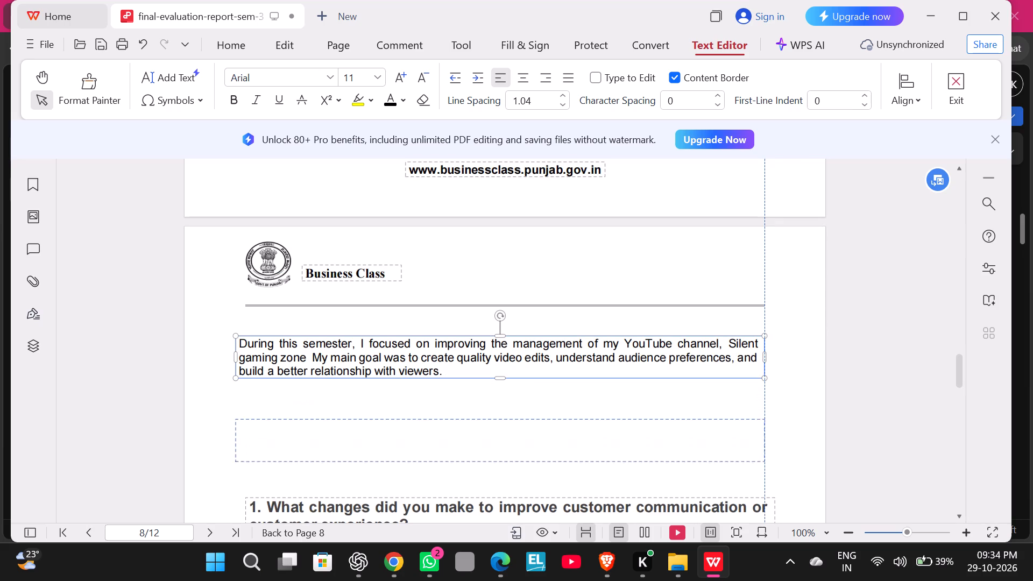
{"action": "left_click_drag", "start_coordinate": [451, 428], "coordinate": [461, 450]}
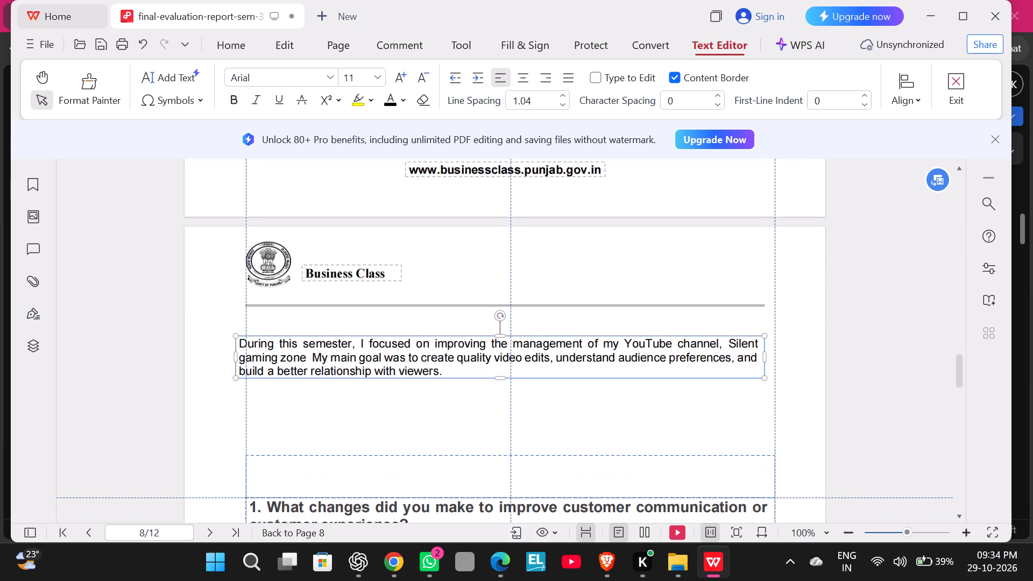
{"action": "left_click_drag", "start_coordinate": [461, 450], "coordinate": [461, 438]}
{"action": "left_click", "coordinate": [413, 380]}
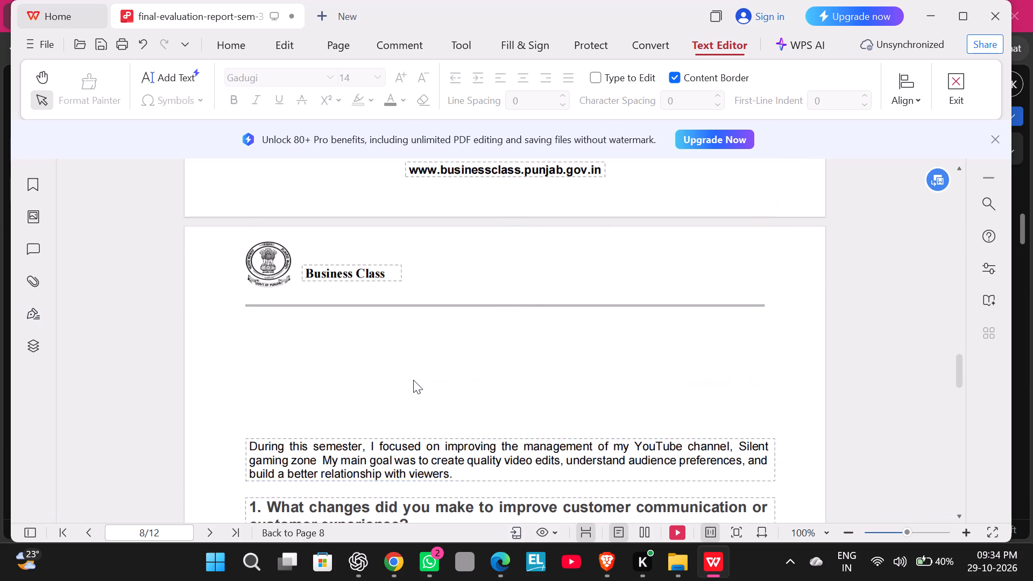
Move the italic "Write how you improved the way you manage your business and customers" line to page 8, above the "During this semester" paragraph.
{"action": "scroll", "coordinate": [413, 380], "scroll_direction": "up", "scroll_amount": 1}
{"action": "left_click", "coordinate": [441, 287]}
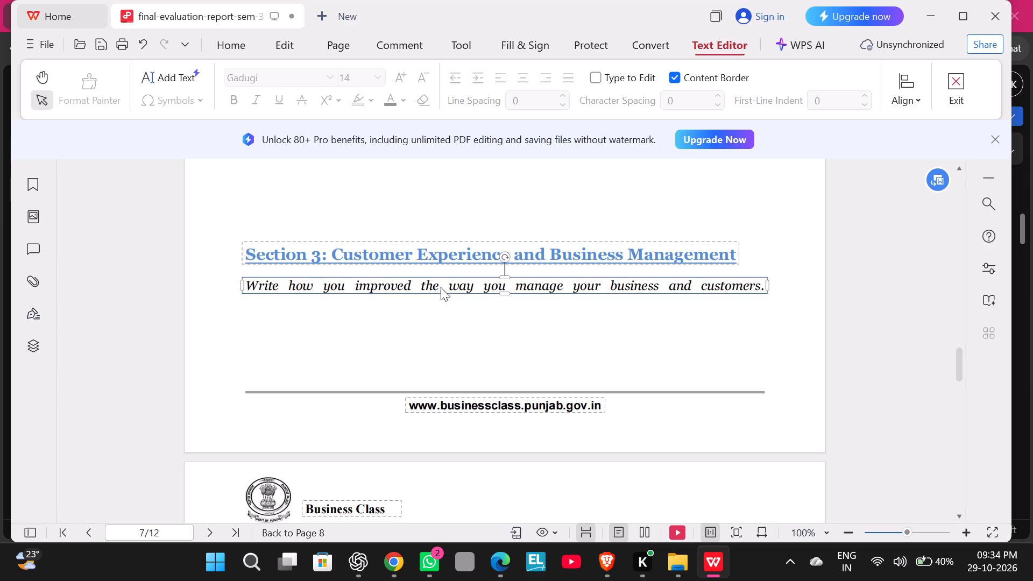
{"action": "left_click_drag", "start_coordinate": [461, 277], "coordinate": [484, 385]}
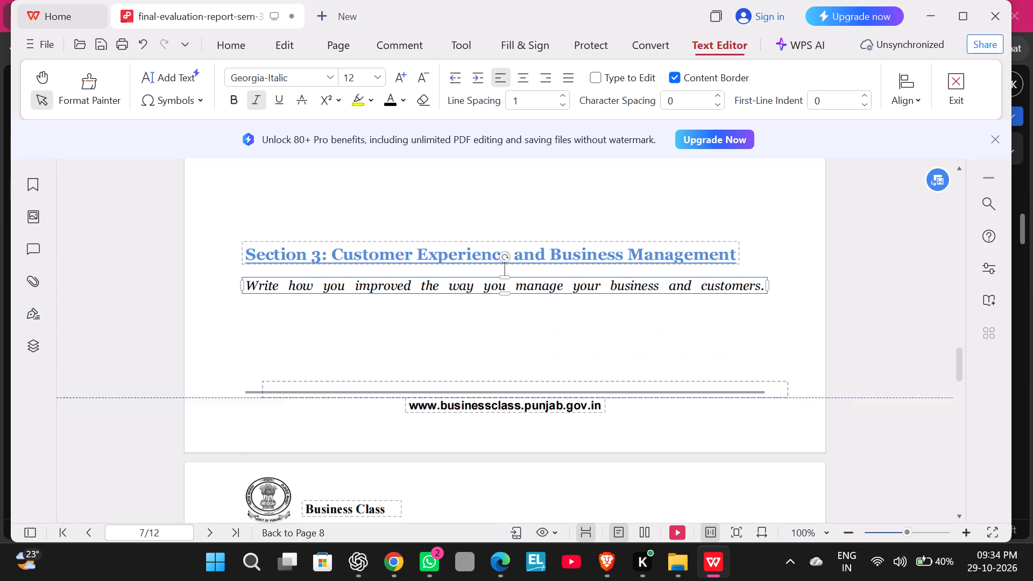
{"action": "left_click_drag", "start_coordinate": [484, 385], "coordinate": [461, 508]}
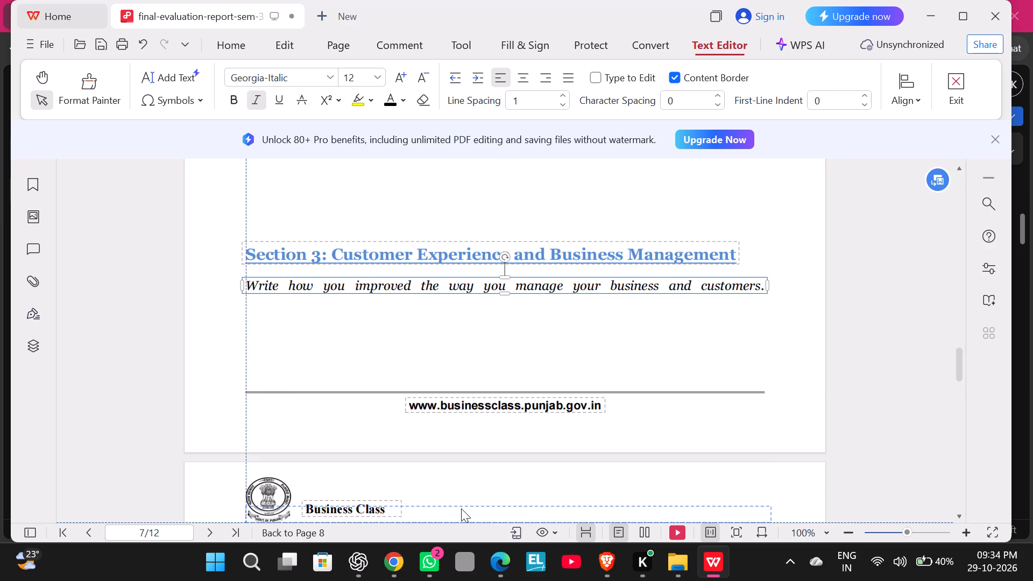
{"action": "left_click_drag", "start_coordinate": [461, 508], "coordinate": [461, 460]}
{"action": "scroll", "coordinate": [461, 462], "scroll_direction": "down", "scroll_amount": 1}
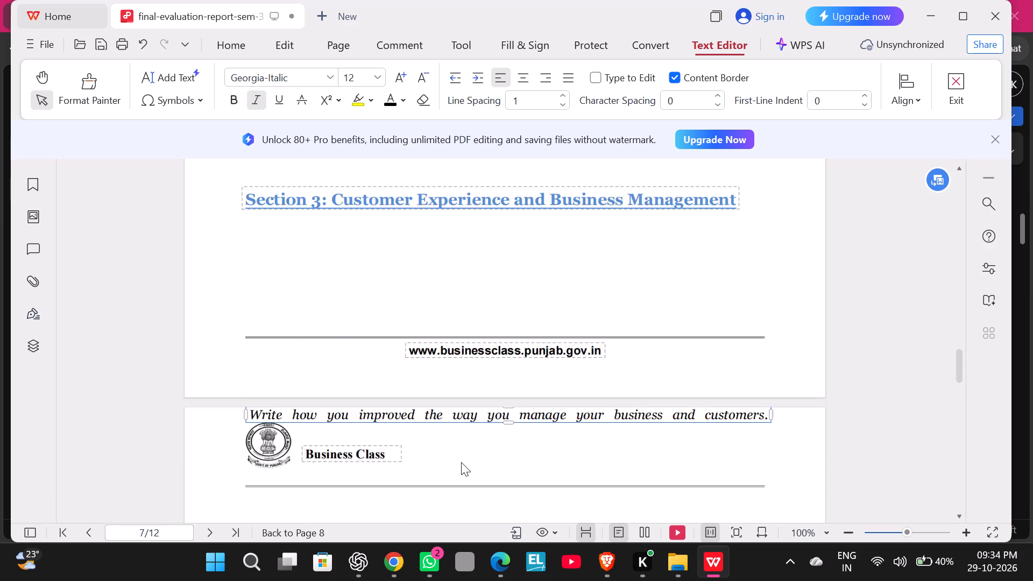
{"action": "scroll", "coordinate": [461, 462], "scroll_direction": "down", "scroll_amount": 1}
{"action": "left_click", "coordinate": [468, 299]}
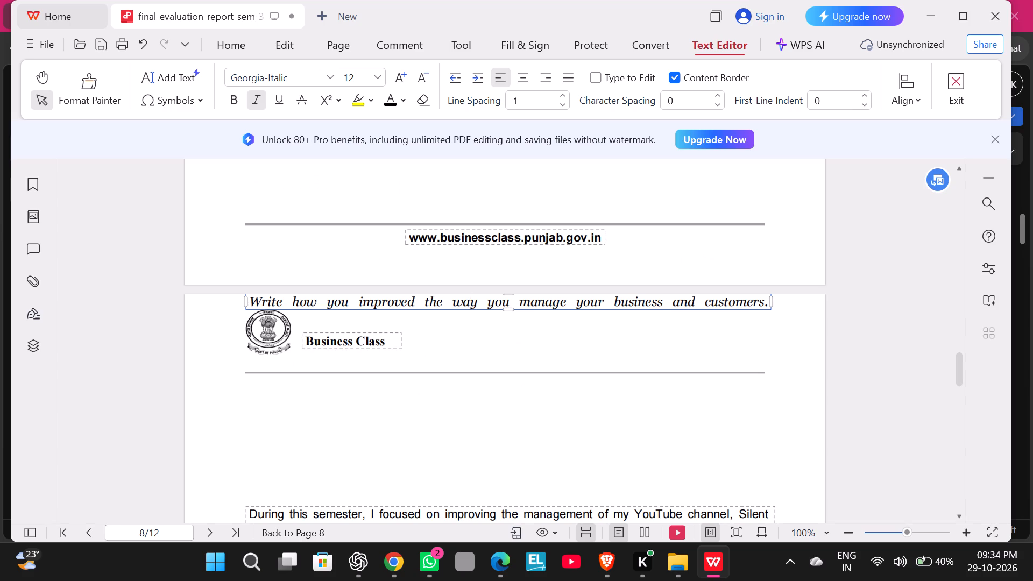
{"action": "left_click_drag", "start_coordinate": [496, 309], "coordinate": [496, 323]}
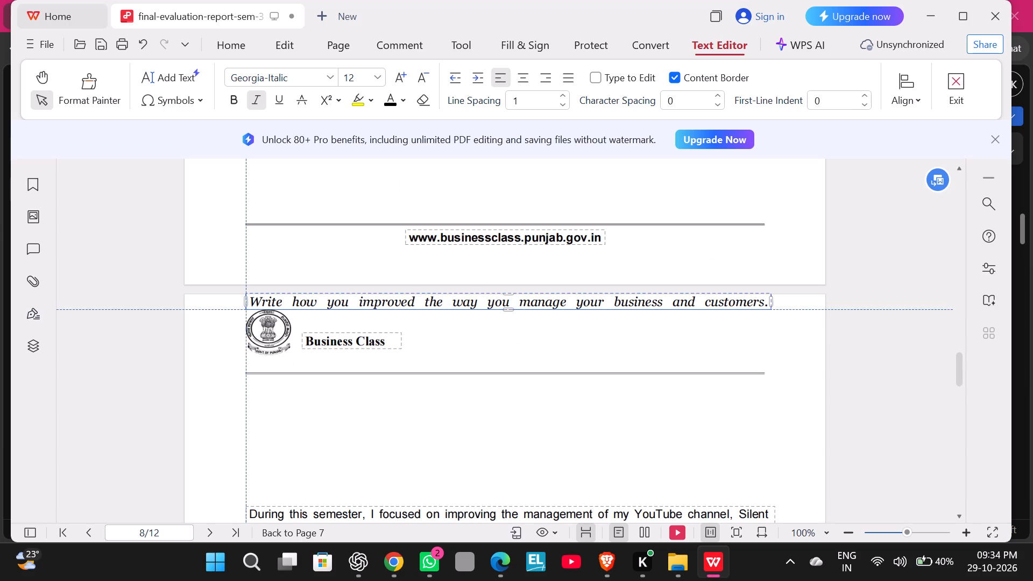
{"action": "left_click_drag", "start_coordinate": [496, 323], "coordinate": [484, 500]}
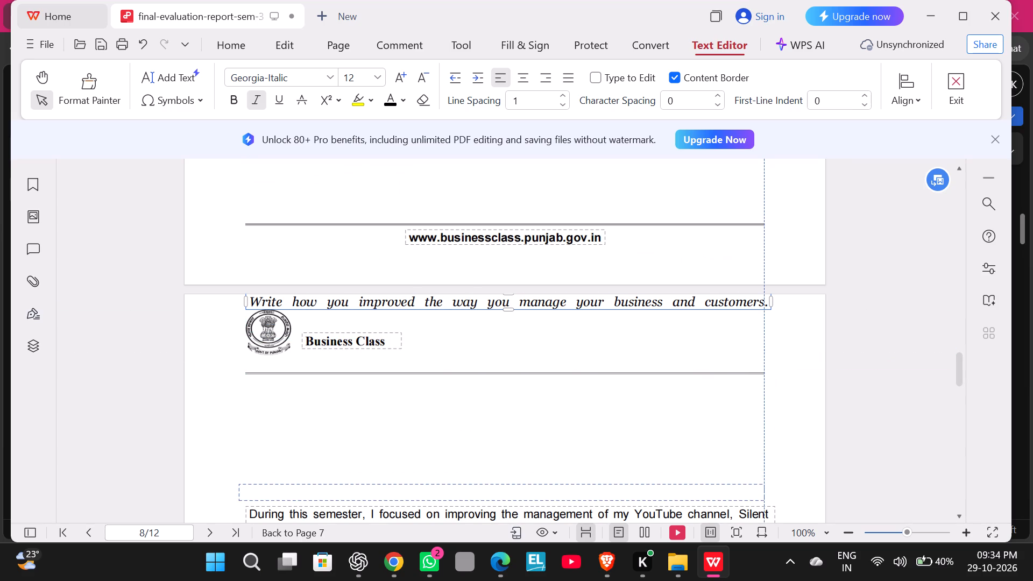
{"action": "left_click_drag", "start_coordinate": [484, 500], "coordinate": [498, 486]}
Move the "Section 3: Customer Experience and Business Management" heading from page 7 to page 8, just above the italic instruction line.
{"action": "scroll", "coordinate": [430, 362], "scroll_direction": "up", "scroll_amount": 1}
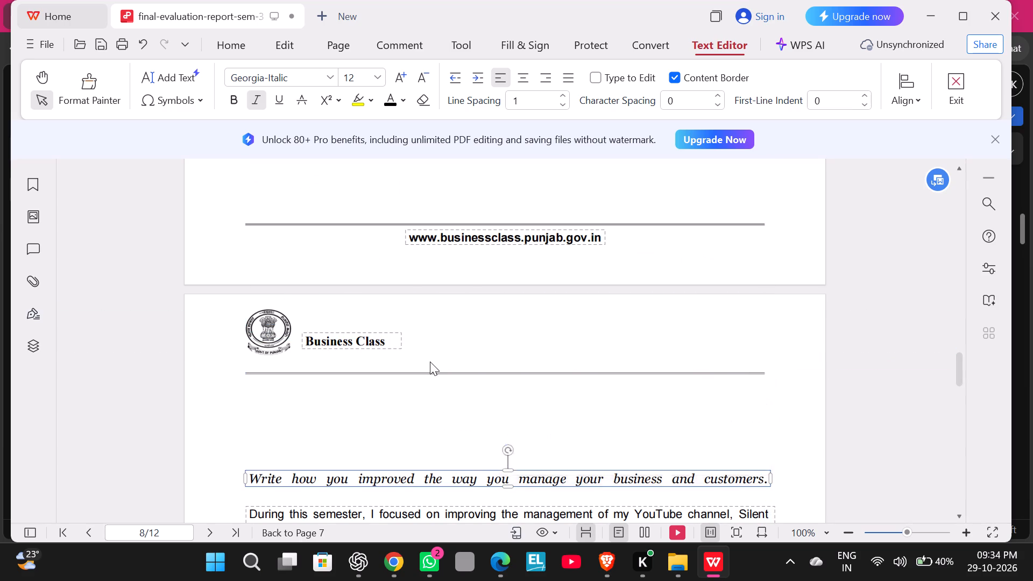
{"action": "scroll", "coordinate": [430, 362], "scroll_direction": "up", "scroll_amount": 1}
{"action": "left_click", "coordinate": [436, 330]}
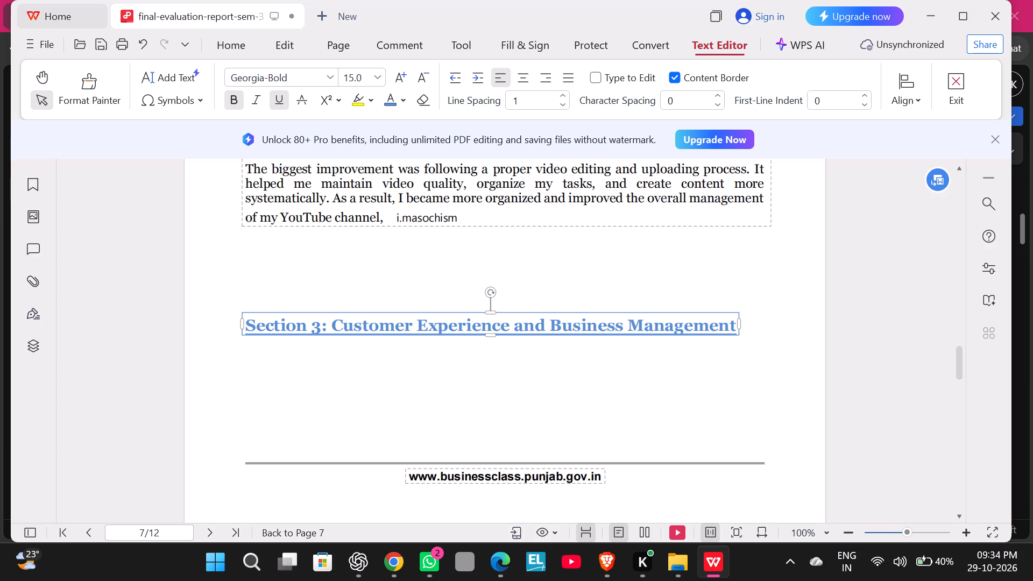
{"action": "left_click", "coordinate": [463, 307]}
{"action": "left_click", "coordinate": [455, 319]}
{"action": "left_click_drag", "start_coordinate": [446, 312], "coordinate": [452, 533]}
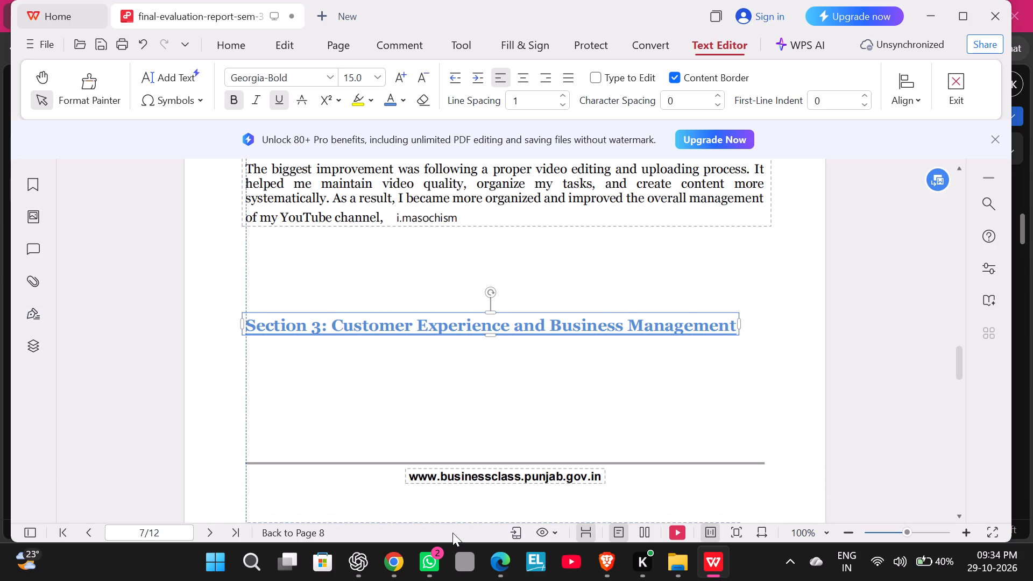
{"action": "left_click_drag", "start_coordinate": [452, 533], "coordinate": [455, 523]}
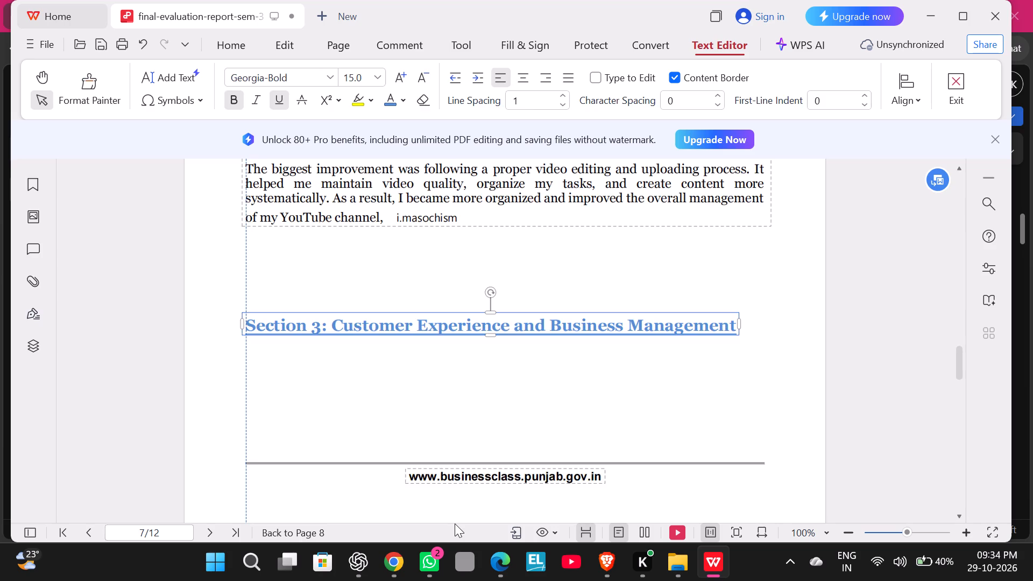
{"action": "scroll", "coordinate": [470, 431], "scroll_direction": "down", "scroll_amount": 2}
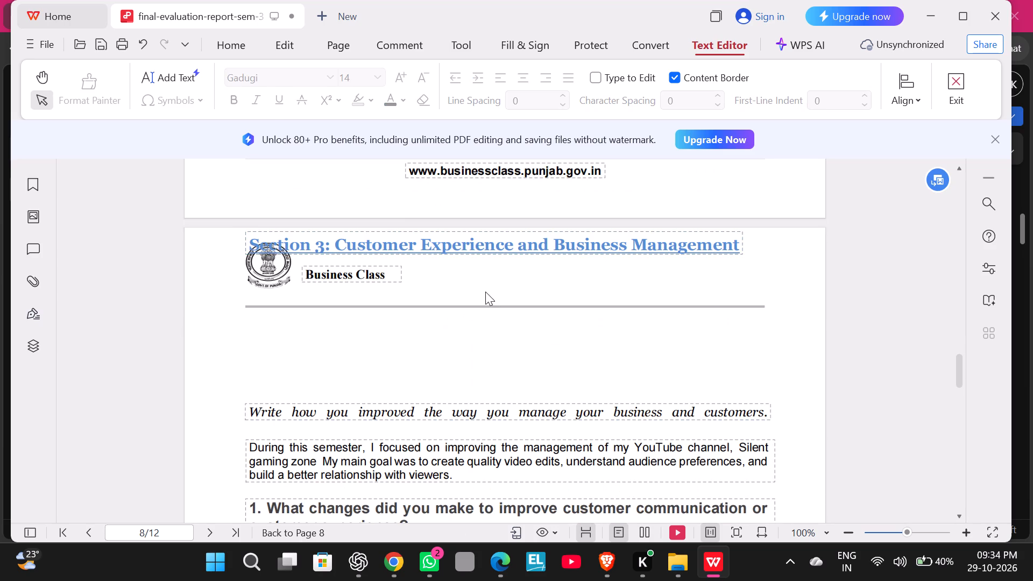
{"action": "left_click", "coordinate": [487, 244]}
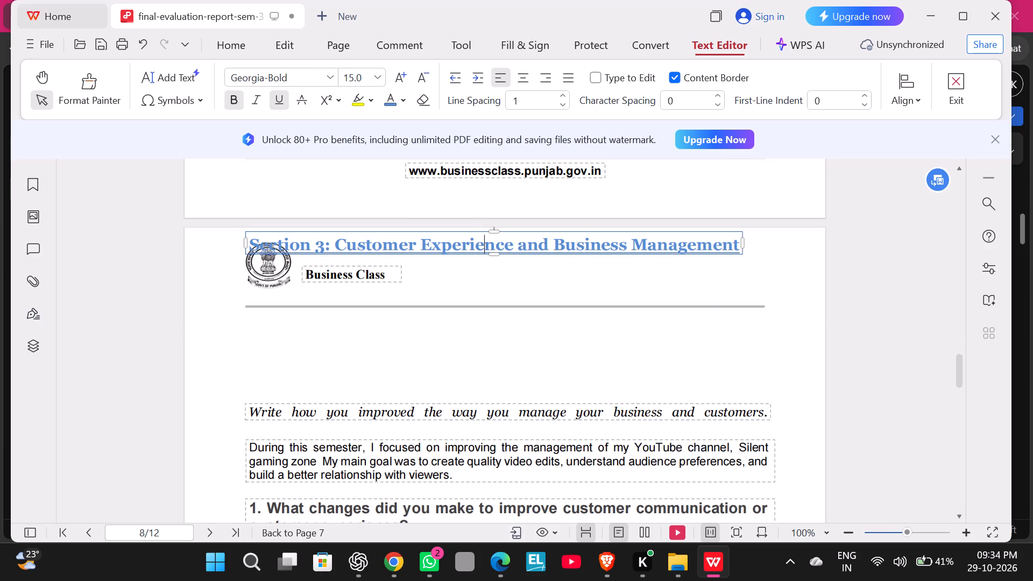
{"action": "left_click_drag", "start_coordinate": [465, 228], "coordinate": [477, 346]}
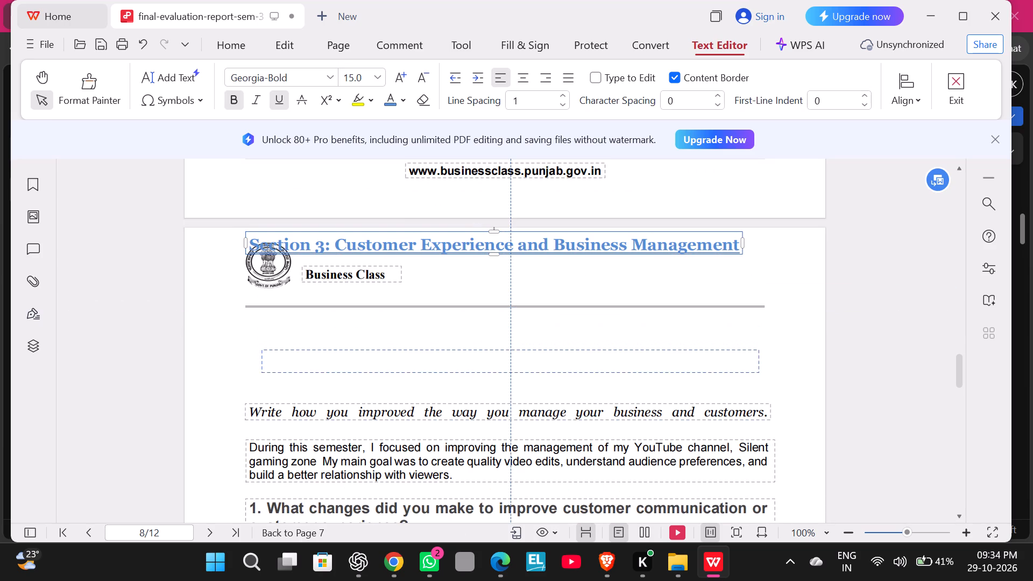
{"action": "left_click_drag", "start_coordinate": [477, 346], "coordinate": [461, 366]}
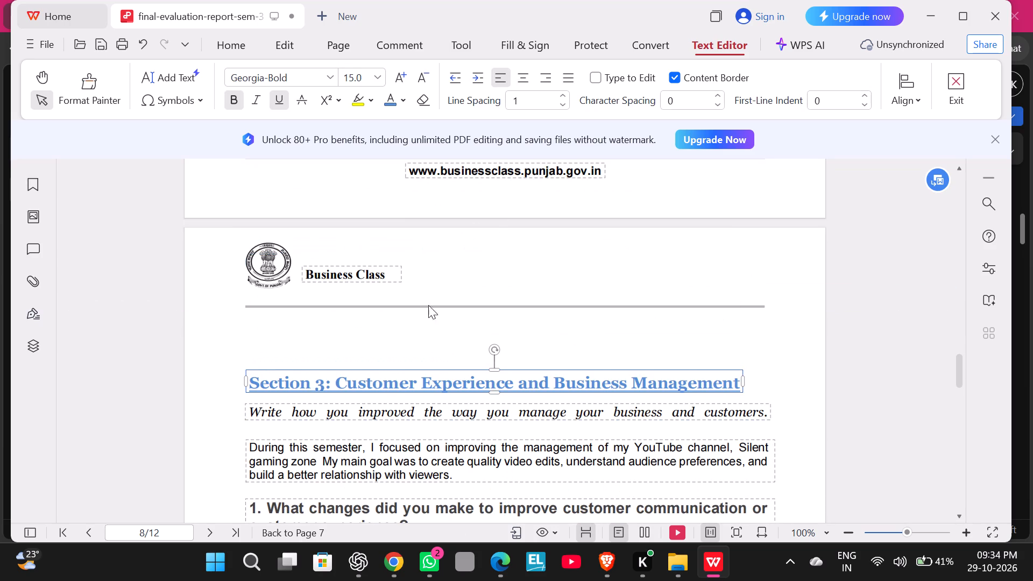
{"action": "left_click", "coordinate": [397, 273]}
Look through the layout of Section 2 on page 7 and the later sections up to Section 6.
{"action": "scroll", "coordinate": [397, 273], "scroll_direction": "up", "scroll_amount": 2}
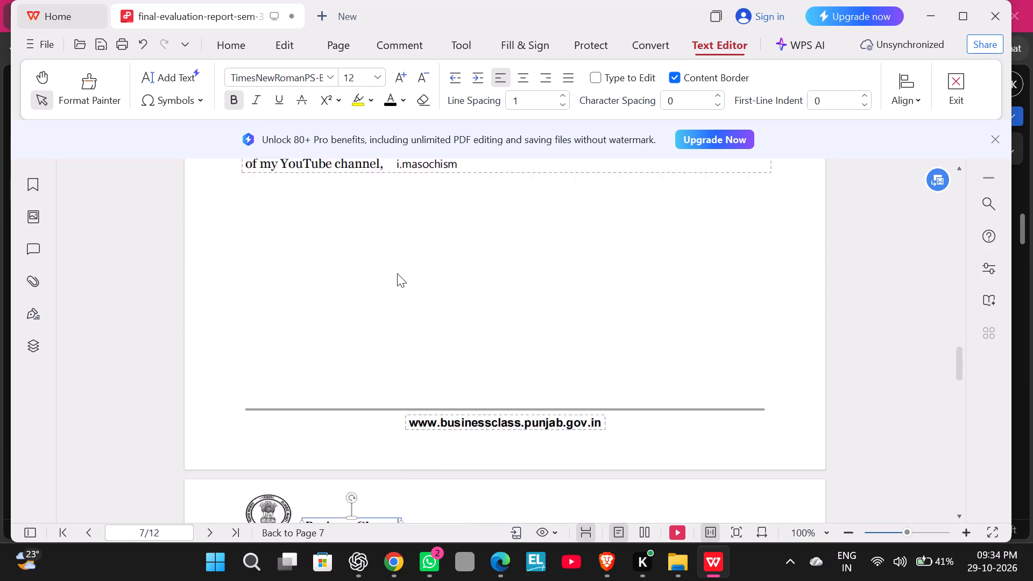
{"action": "scroll", "coordinate": [397, 273], "scroll_direction": "up", "scroll_amount": 3}
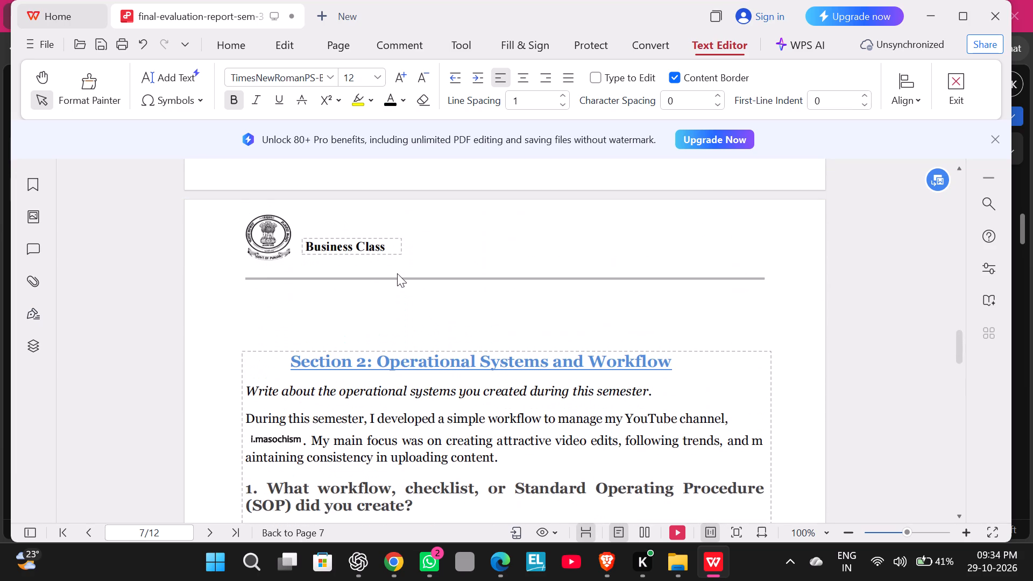
{"action": "scroll", "coordinate": [419, 283], "scroll_direction": "down", "scroll_amount": 3}
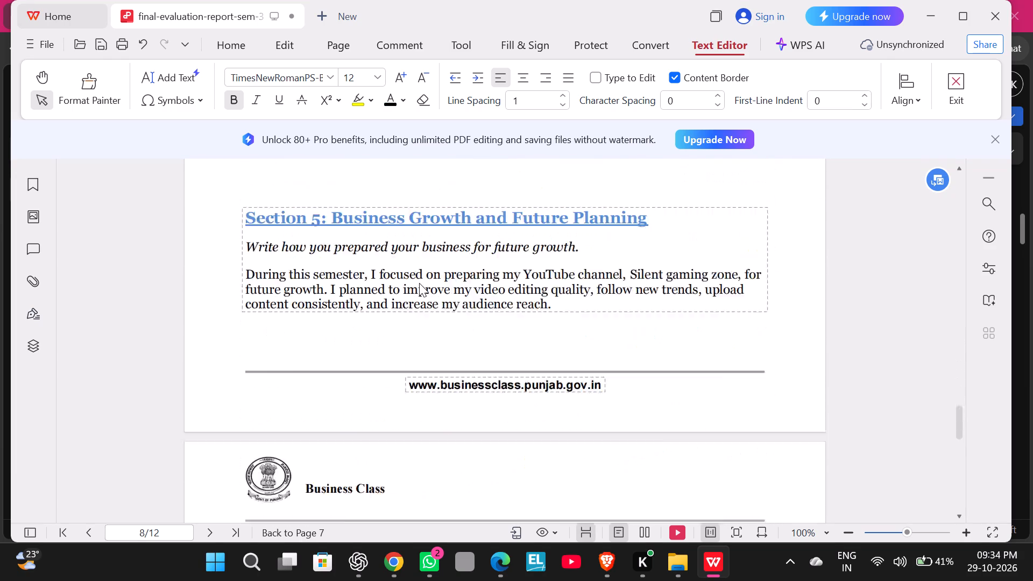
{"action": "scroll", "coordinate": [419, 283], "scroll_direction": "down", "scroll_amount": 1}
{"action": "scroll", "coordinate": [419, 283], "scroll_direction": "up", "scroll_amount": 1}
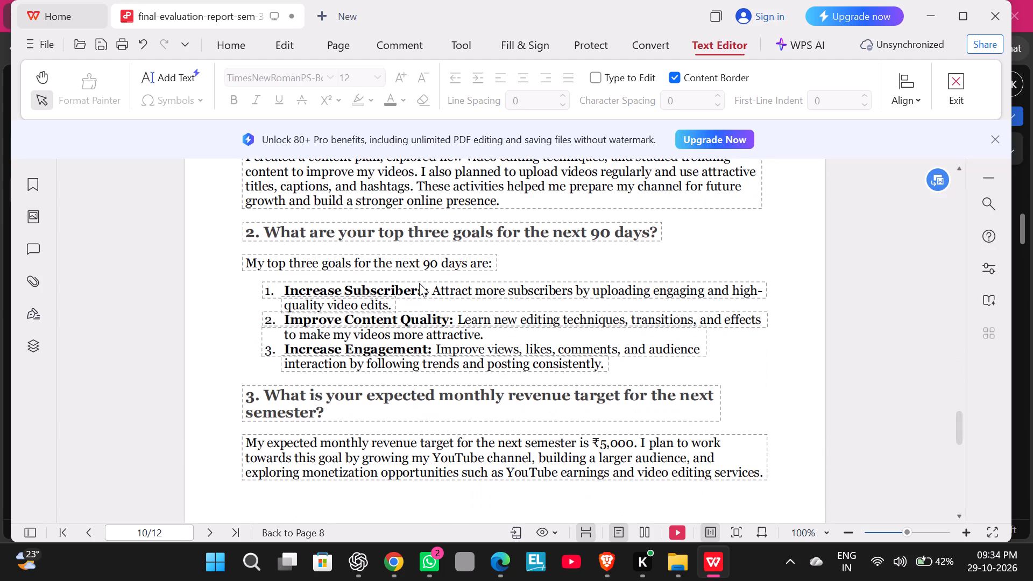
{"action": "scroll", "coordinate": [419, 283], "scroll_direction": "down", "scroll_amount": 2}
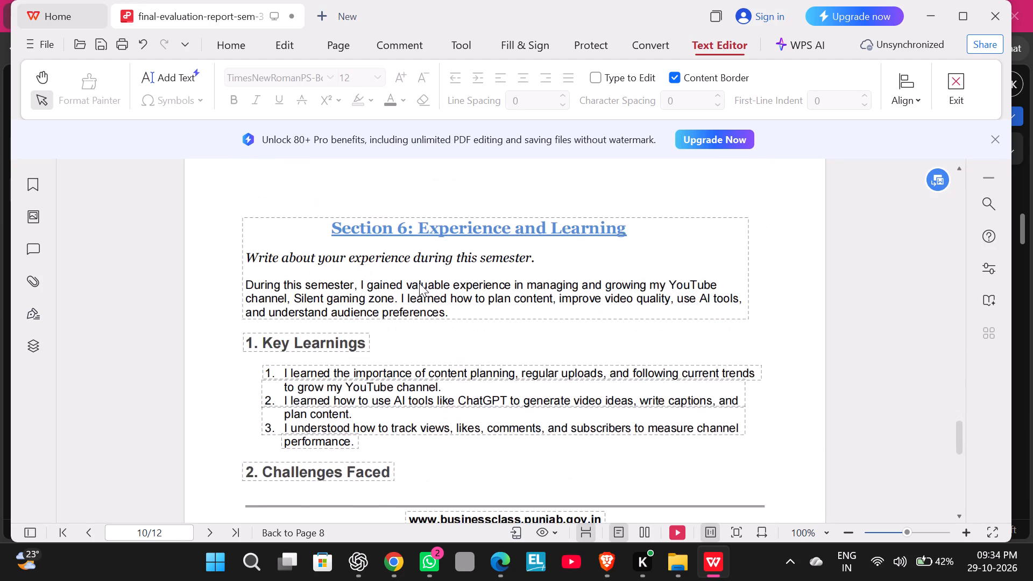
Copy the centred Georgia "Declaration" heading from page 11 and paste it onto blank page 12 below the header line.
{"action": "scroll", "coordinate": [419, 283], "scroll_direction": "down", "scroll_amount": 5}
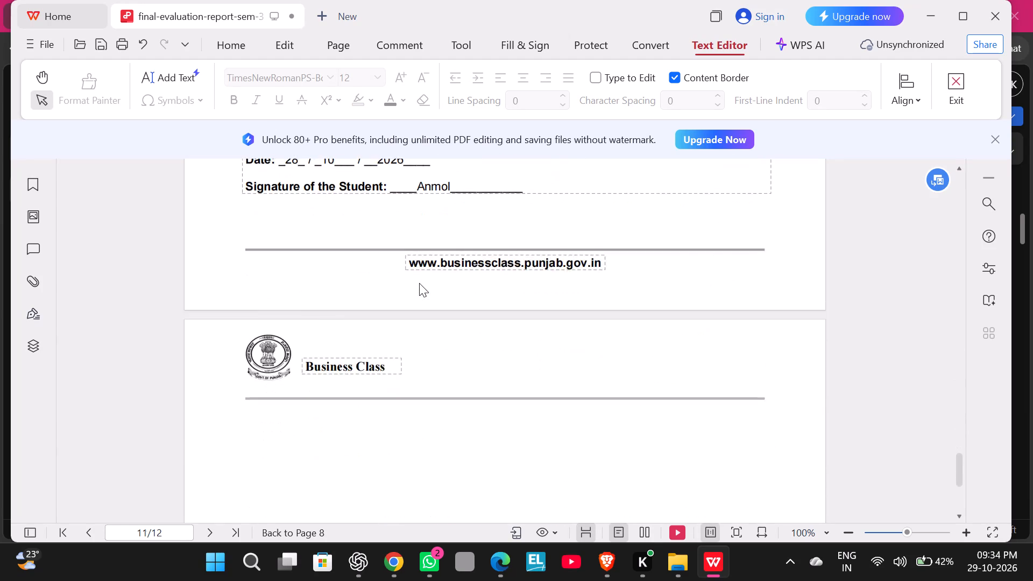
{"action": "scroll", "coordinate": [419, 283], "scroll_direction": "down", "scroll_amount": 2}
{"action": "scroll", "coordinate": [419, 283], "scroll_direction": "up", "scroll_amount": 1}
{"action": "scroll", "coordinate": [419, 283], "scroll_direction": "down", "scroll_amount": 2}
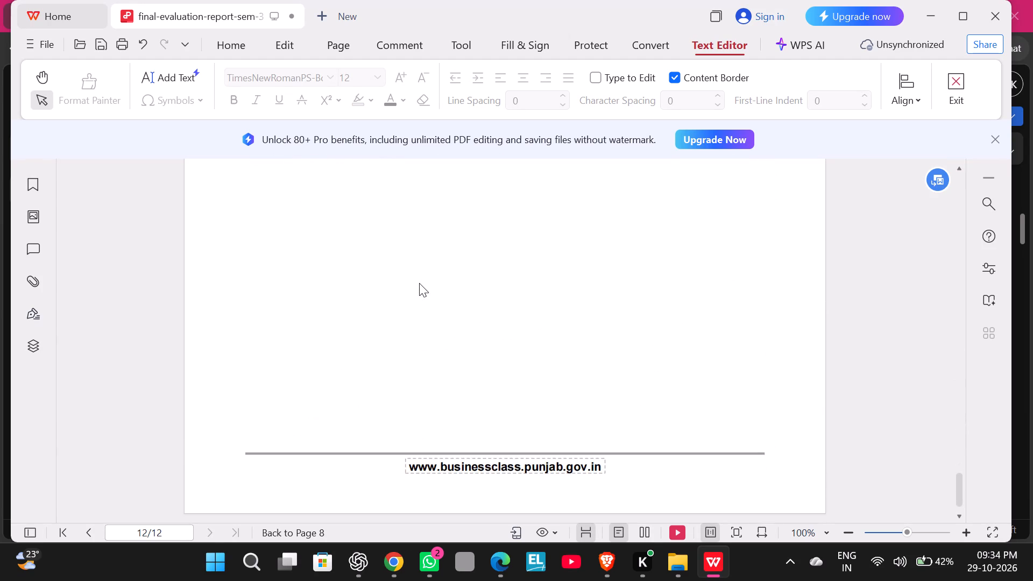
{"action": "scroll", "coordinate": [419, 283], "scroll_direction": "down", "scroll_amount": 1}
{"action": "scroll", "coordinate": [419, 283], "scroll_direction": "up", "scroll_amount": 3}
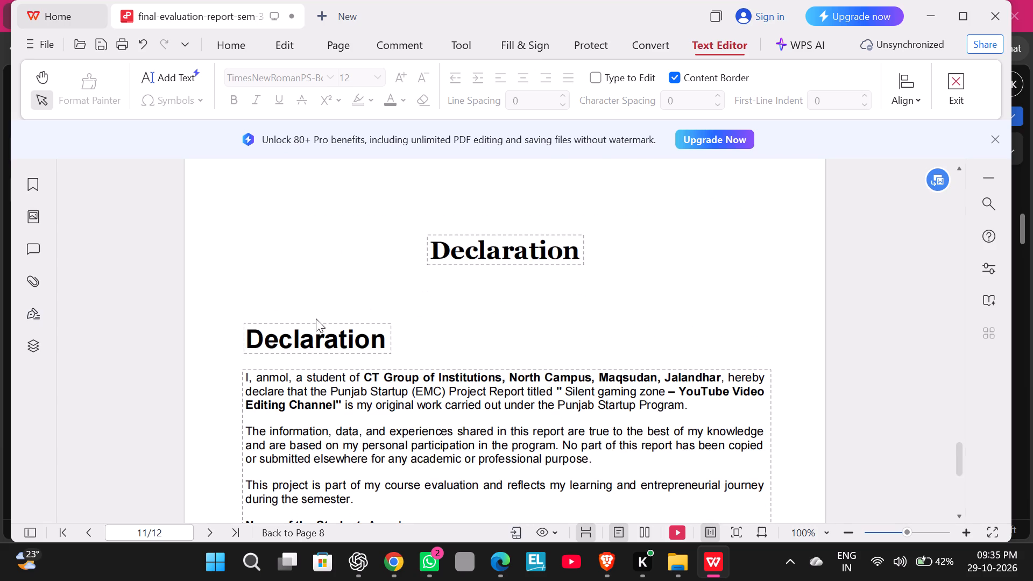
{"action": "left_click_drag", "start_coordinate": [429, 247], "coordinate": [587, 265]}
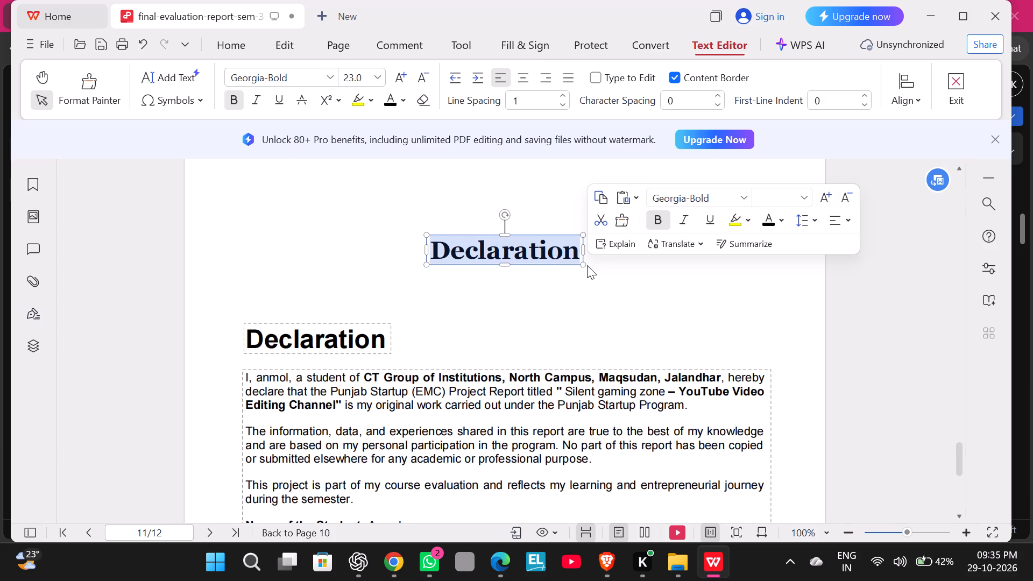
{"action": "key", "text": "ctrl+c"}
{"action": "key", "text": "ctrl+c"}
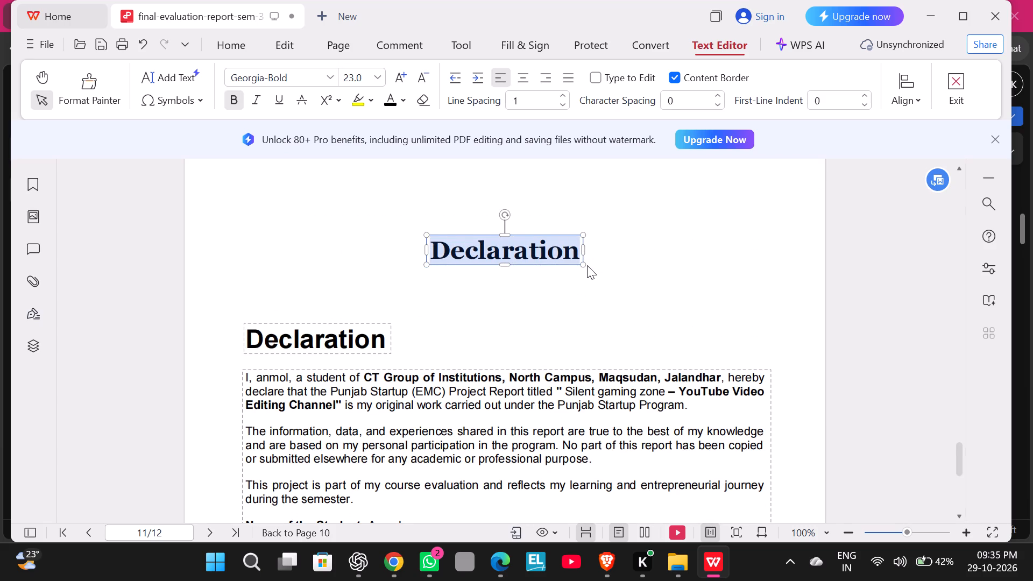
{"action": "key", "text": "ctrl+c"}
{"action": "scroll", "coordinate": [587, 265], "scroll_direction": "down", "scroll_amount": 3}
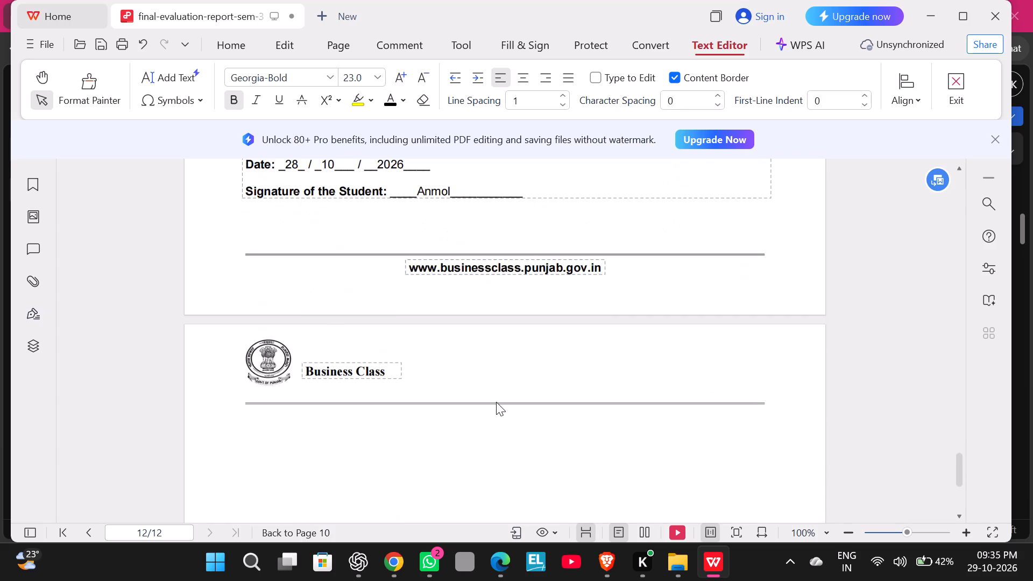
{"action": "scroll", "coordinate": [496, 402], "scroll_direction": "down", "scroll_amount": 1}
{"action": "left_click", "coordinate": [476, 381]}
{"action": "left_click", "coordinate": [462, 376]}
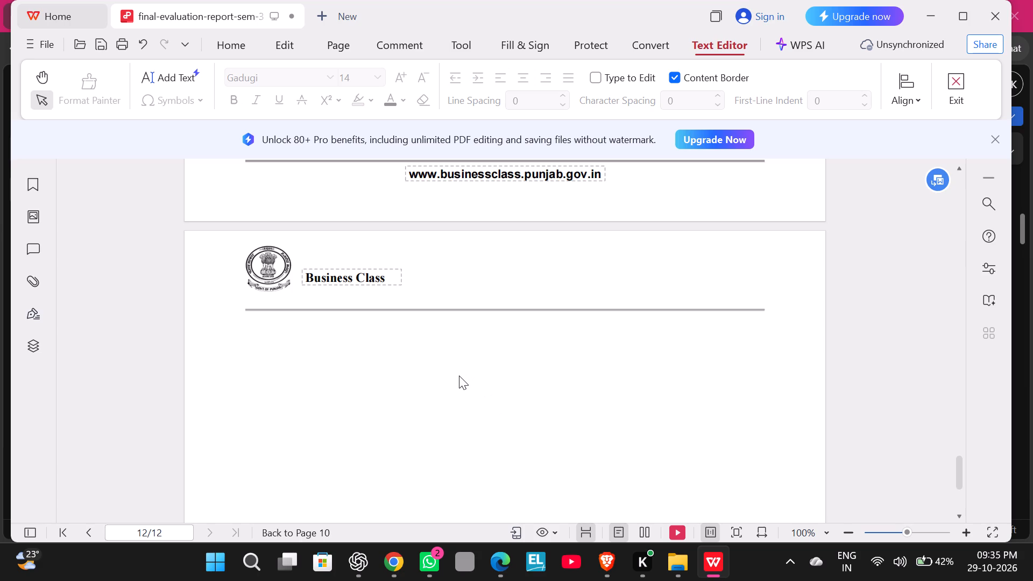
{"action": "left_click", "coordinate": [458, 375]}
{"action": "key", "text": "ctrl+v"}
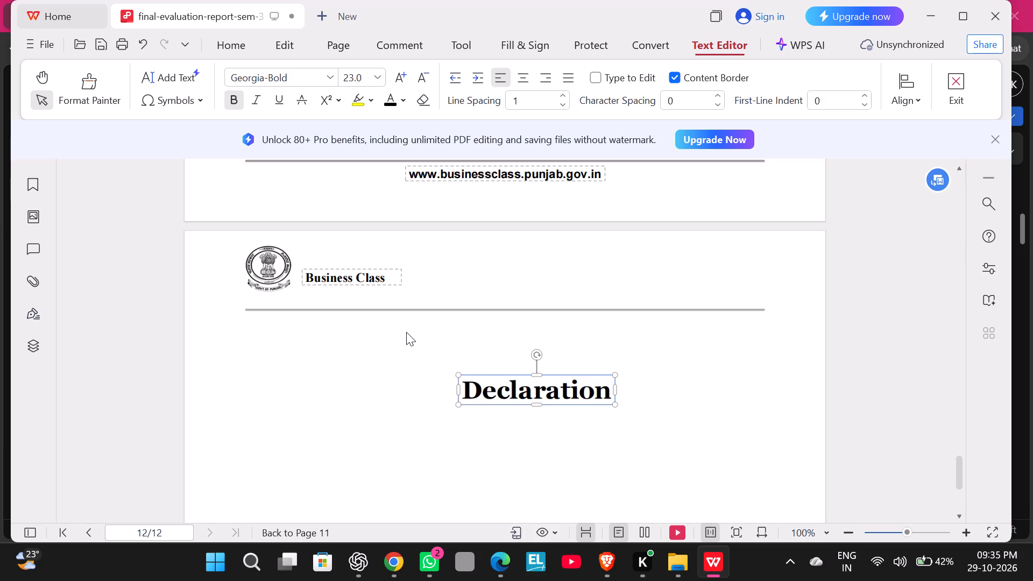
{"action": "left_click", "coordinate": [408, 336]}
Move the declaration body text block, including the student name, date and signature lines, from page 11 to page 12 beneath the heading.
{"action": "scroll", "coordinate": [408, 336], "scroll_direction": "up", "scroll_amount": 2}
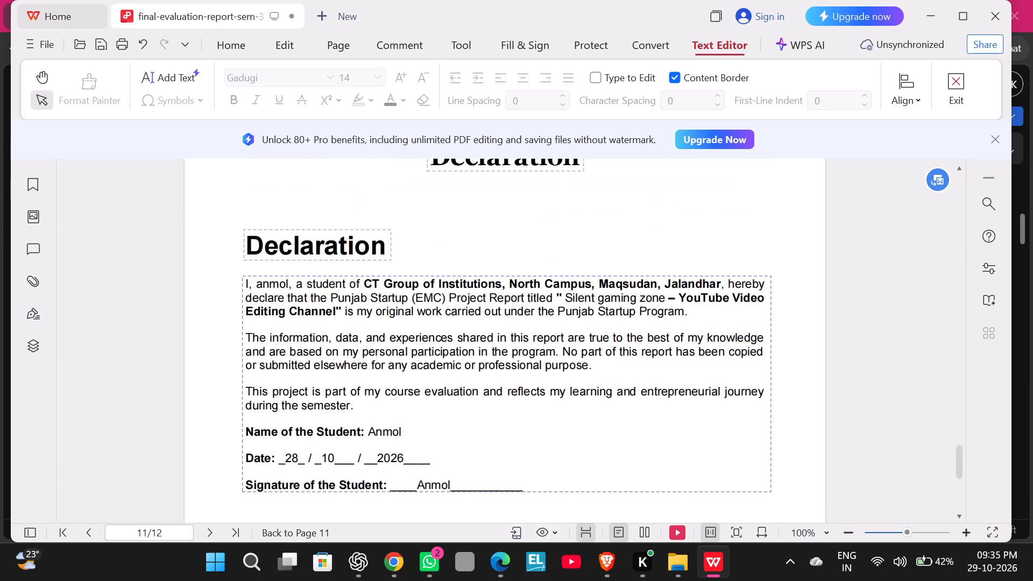
{"action": "left_click_drag", "start_coordinate": [551, 483], "coordinate": [371, 362]}
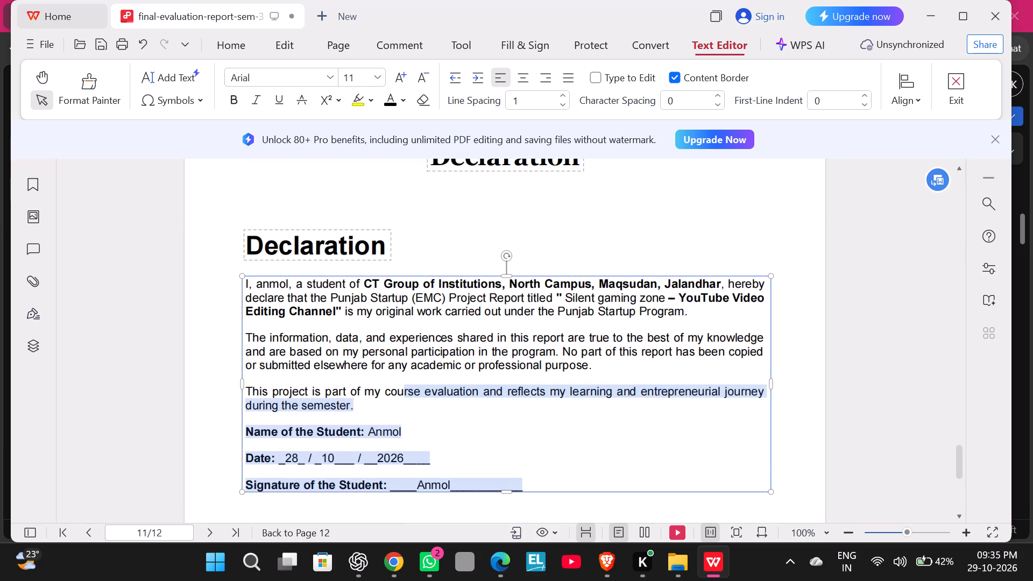
{"action": "left_click_drag", "start_coordinate": [371, 362], "coordinate": [331, 341]}
{"action": "left_click_drag", "start_coordinate": [331, 341], "coordinate": [320, 333]}
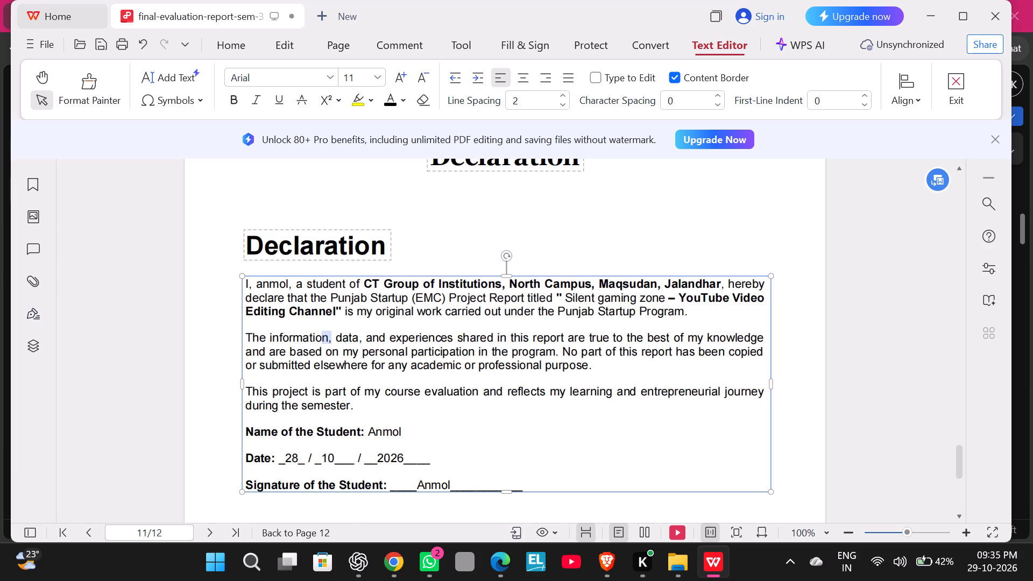
{"action": "left_click_drag", "start_coordinate": [244, 287], "coordinate": [256, 445]}
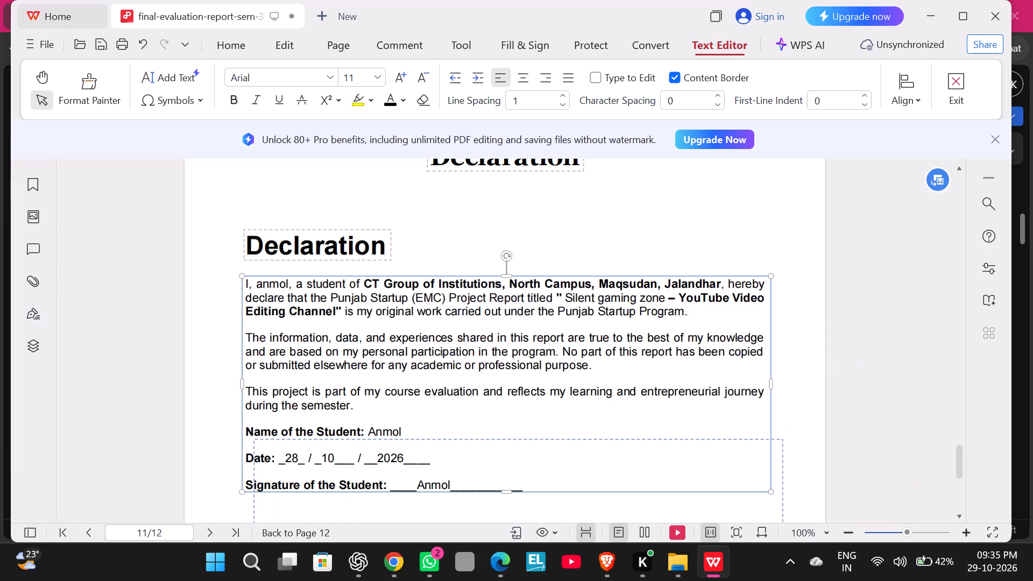
{"action": "left_click_drag", "start_coordinate": [256, 445], "coordinate": [251, 550]}
{"action": "scroll", "coordinate": [364, 328], "scroll_direction": "down", "scroll_amount": 1}
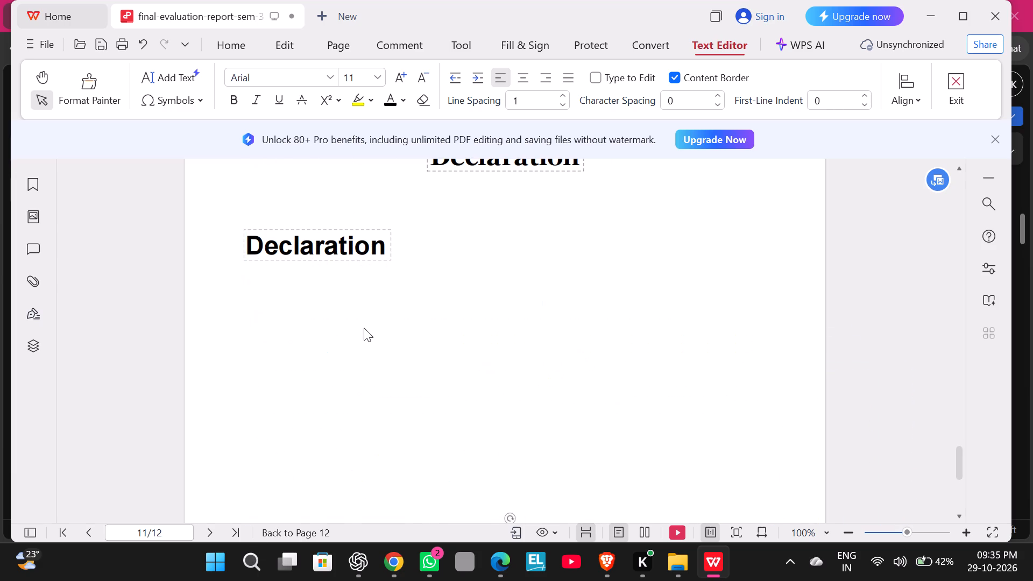
{"action": "scroll", "coordinate": [364, 328], "scroll_direction": "down", "scroll_amount": 1}
{"action": "left_click_drag", "start_coordinate": [372, 299], "coordinate": [380, 358]}
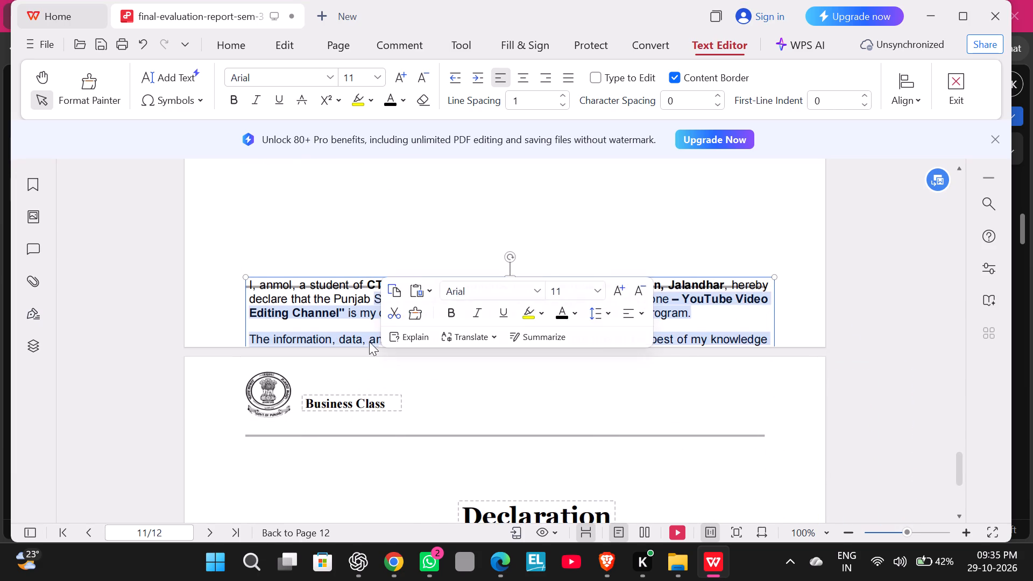
{"action": "left_click_drag", "start_coordinate": [321, 279], "coordinate": [343, 413]}
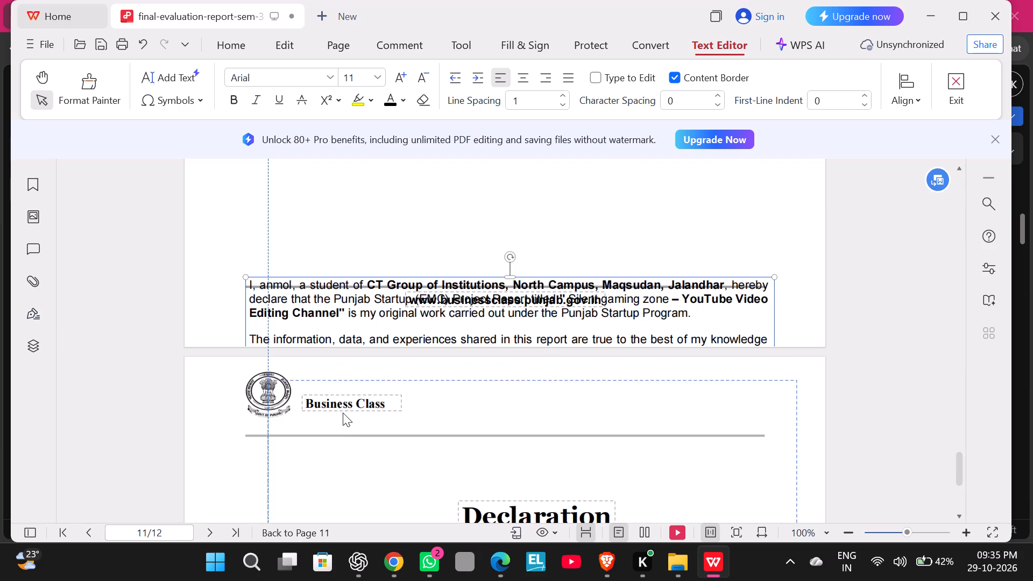
{"action": "left_click_drag", "start_coordinate": [343, 413], "coordinate": [348, 545]}
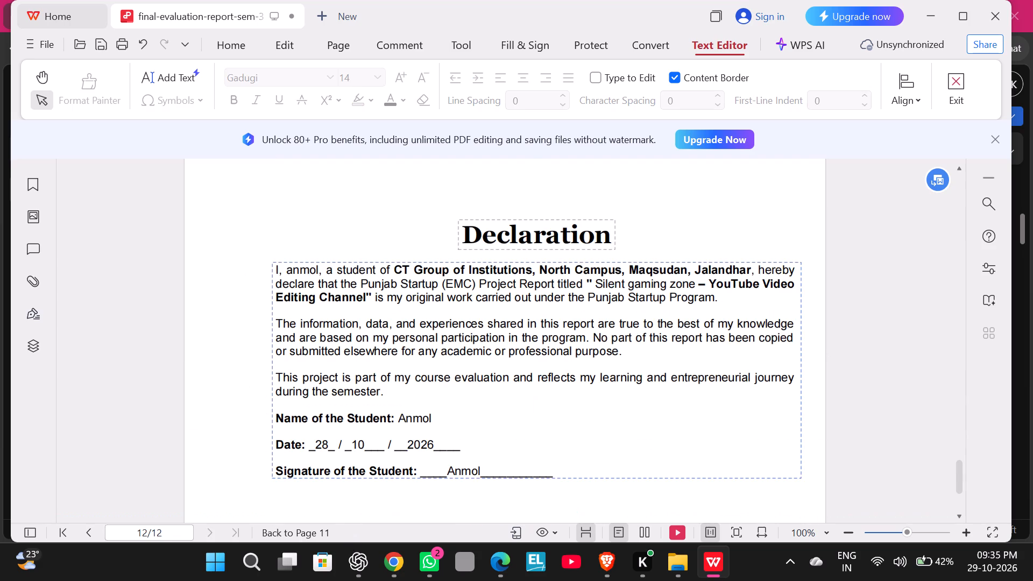
Shift the declaration body block on page 12 lower to leave a gap under the heading, and narrow it slightly from its right edge.
{"action": "left_click_drag", "start_coordinate": [514, 244], "coordinate": [499, 296]}
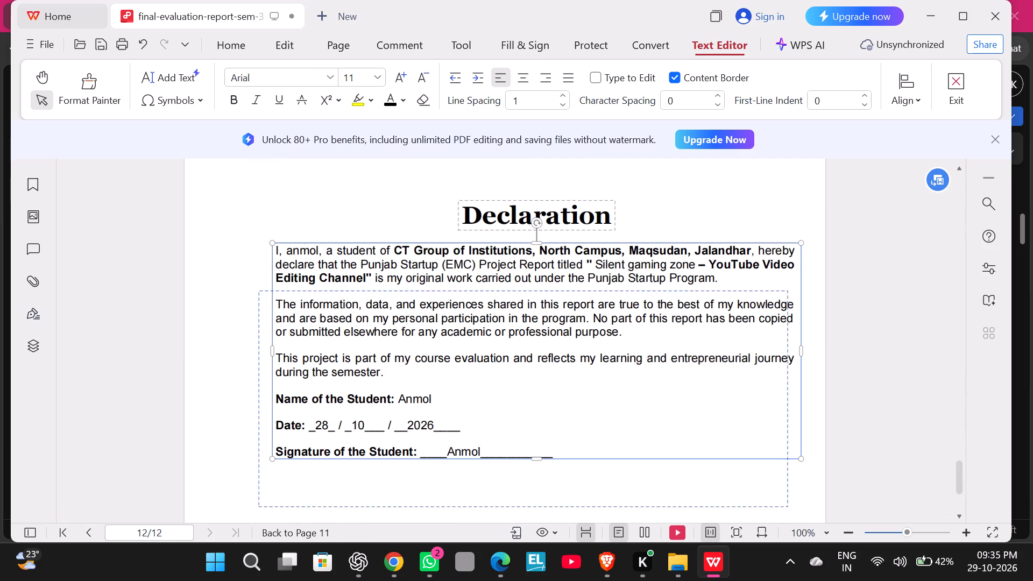
{"action": "left_click_drag", "start_coordinate": [499, 296], "coordinate": [504, 302]}
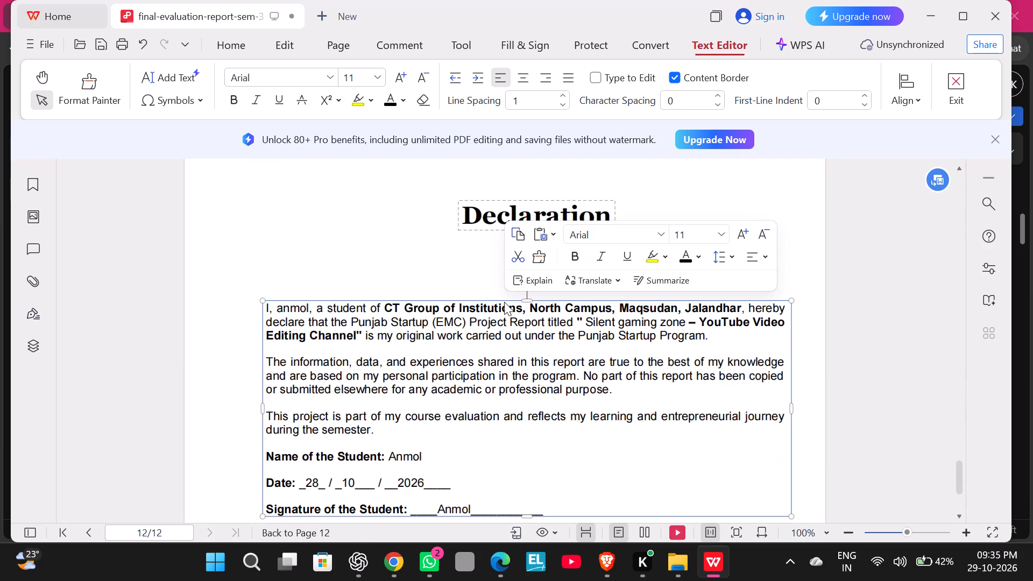
{"action": "left_click", "coordinate": [795, 408]}
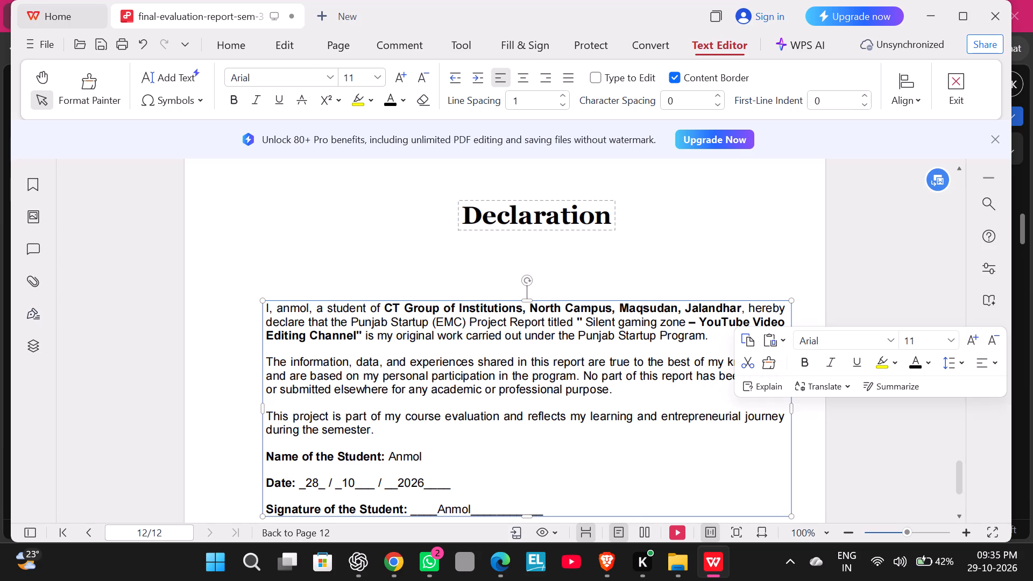
{"action": "left_click_drag", "start_coordinate": [794, 410], "coordinate": [773, 412]}
Move the "Declaration" heading on page 12 down and slightly left, closer to the body text and centred above it.
{"action": "scroll", "coordinate": [701, 414], "scroll_direction": "down", "scroll_amount": 1}
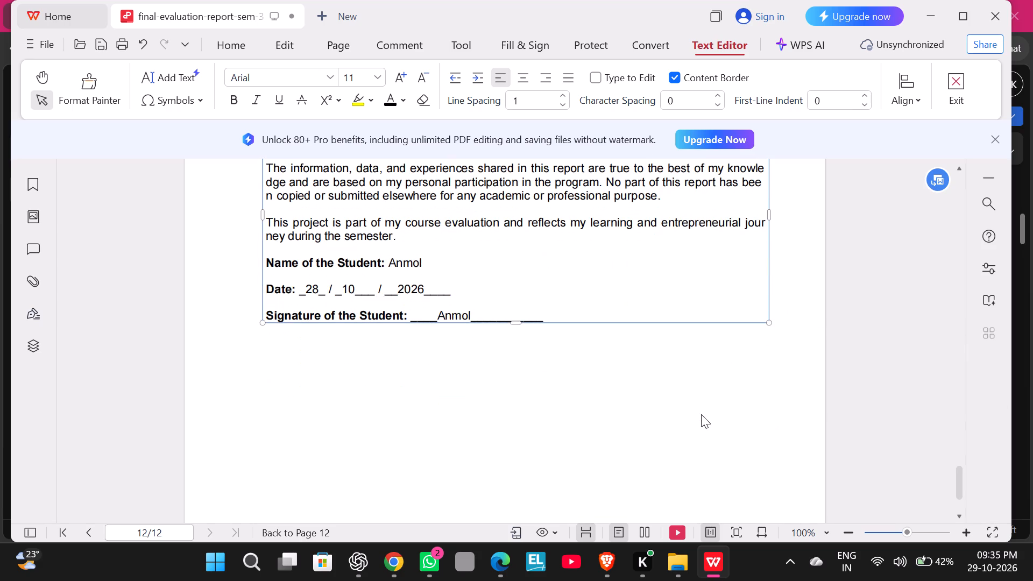
{"action": "scroll", "coordinate": [701, 414], "scroll_direction": "down", "scroll_amount": 1}
{"action": "scroll", "coordinate": [678, 321], "scroll_direction": "down", "scroll_amount": 1}
{"action": "scroll", "coordinate": [678, 321], "scroll_direction": "up", "scroll_amount": 1}
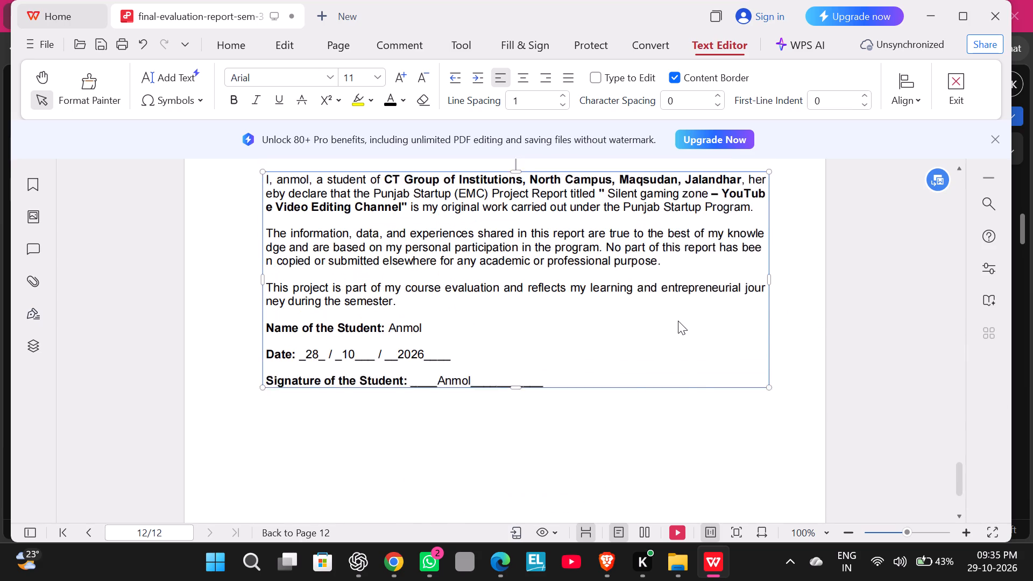
{"action": "scroll", "coordinate": [678, 321], "scroll_direction": "up", "scroll_amount": 1}
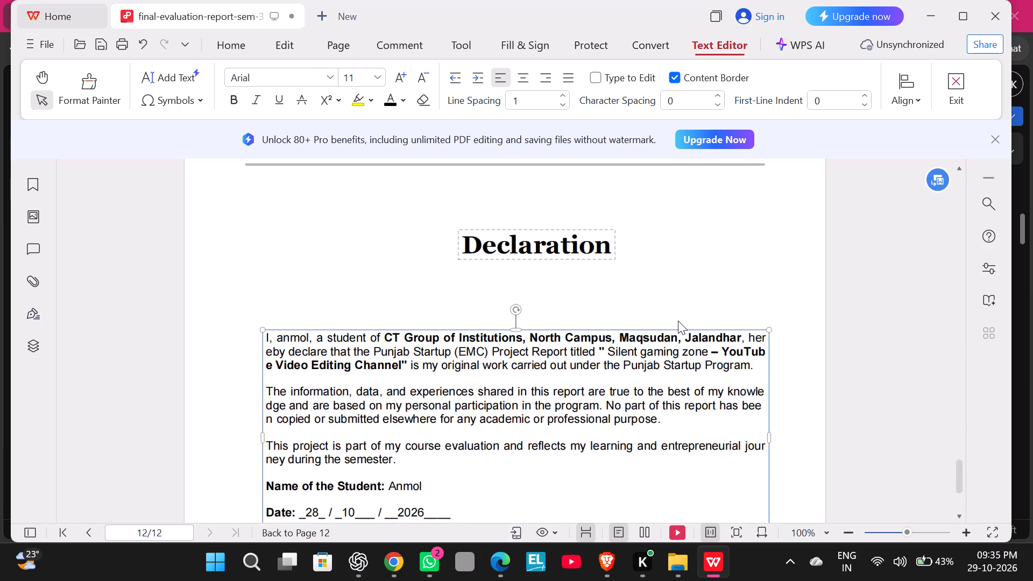
{"action": "left_click", "coordinate": [576, 253]}
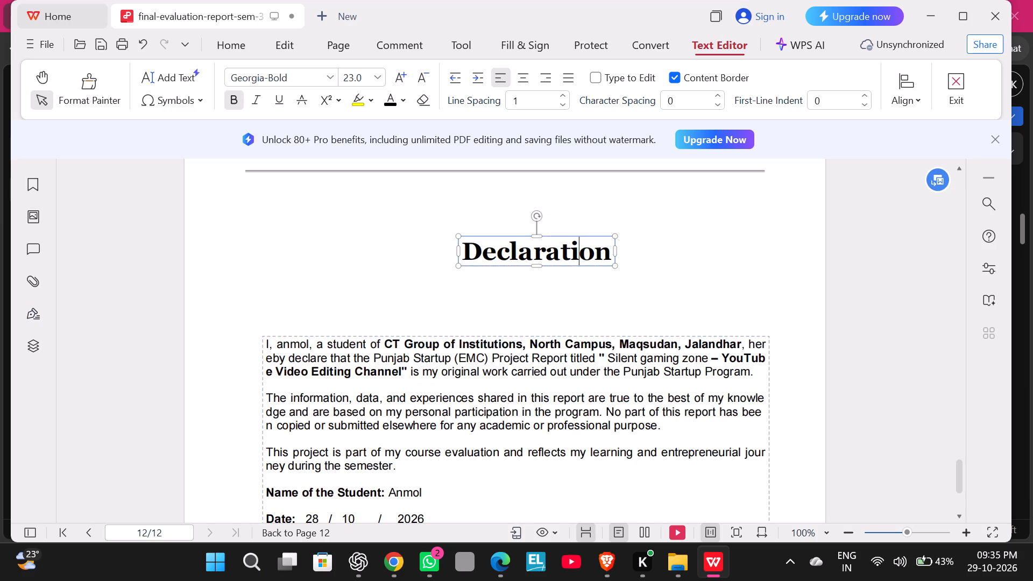
{"action": "left_click_drag", "start_coordinate": [575, 237], "coordinate": [574, 267]}
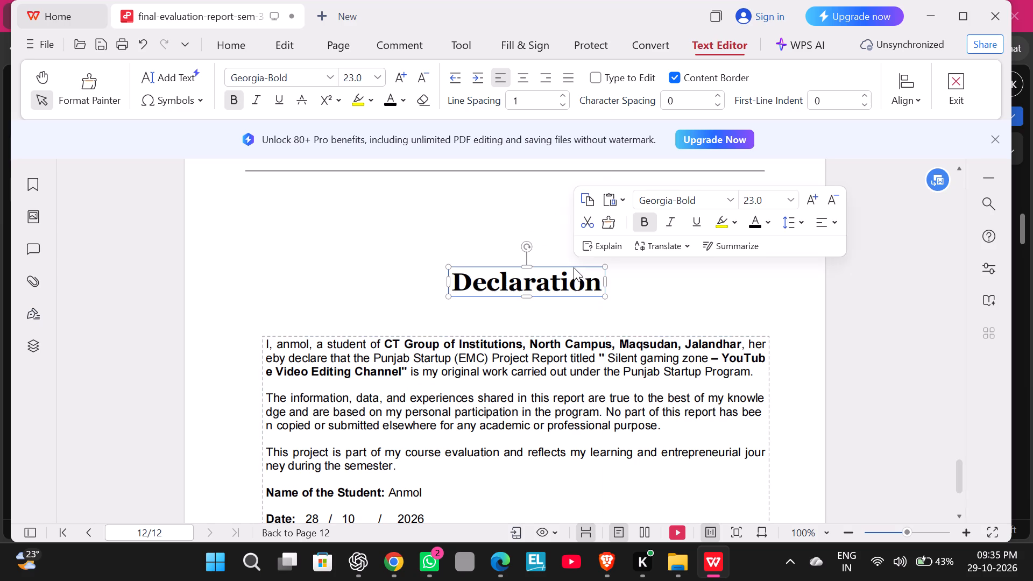
Delete the left-aligned Arial "Declaration" heading from page 11.
{"action": "scroll", "coordinate": [569, 187], "scroll_direction": "up", "scroll_amount": 3}
{"action": "scroll", "coordinate": [506, 183], "scroll_direction": "up", "scroll_amount": 1}
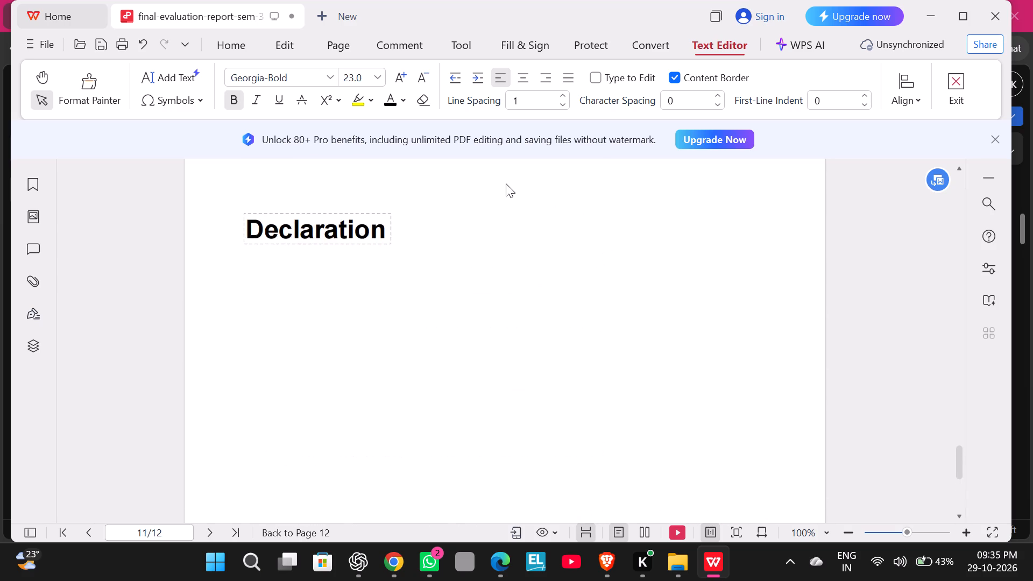
{"action": "scroll", "coordinate": [506, 183], "scroll_direction": "up", "scroll_amount": 1}
{"action": "left_click", "coordinate": [377, 316]}
{"action": "left_click", "coordinate": [362, 348]}
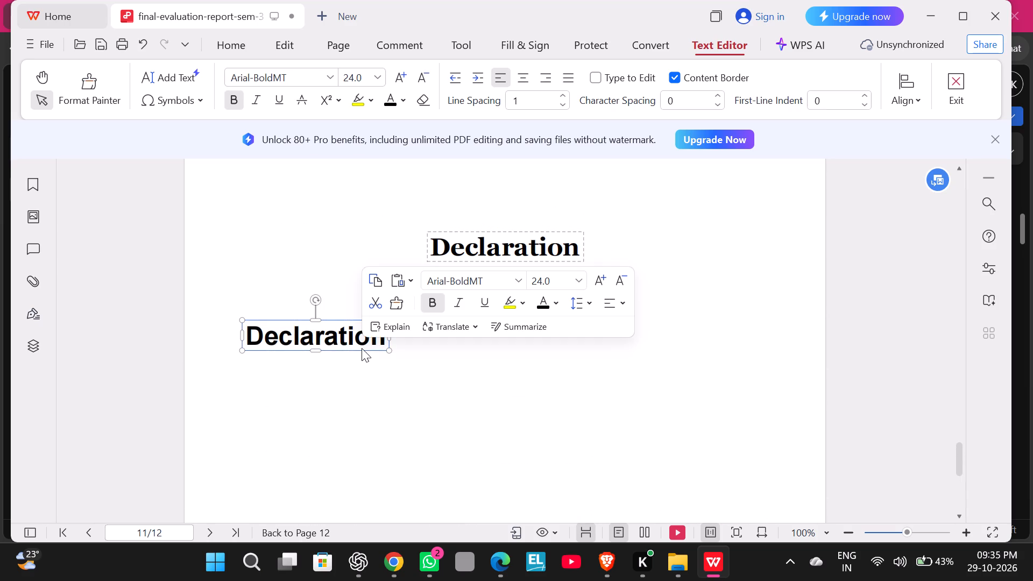
{"action": "right_click", "coordinate": [344, 342]}
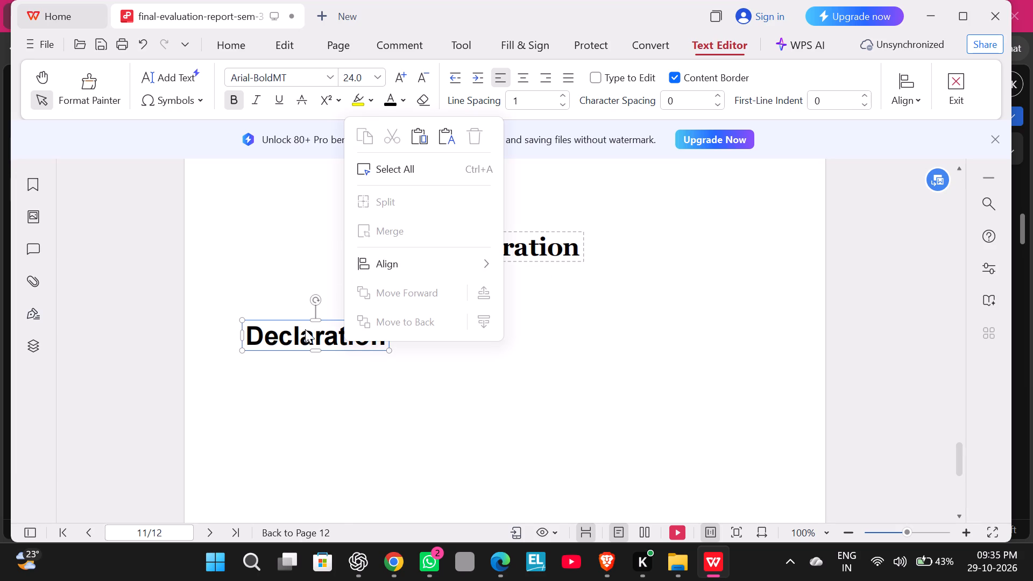
{"action": "left_click", "coordinate": [245, 336]}
{"action": "right_click", "coordinate": [246, 320]}
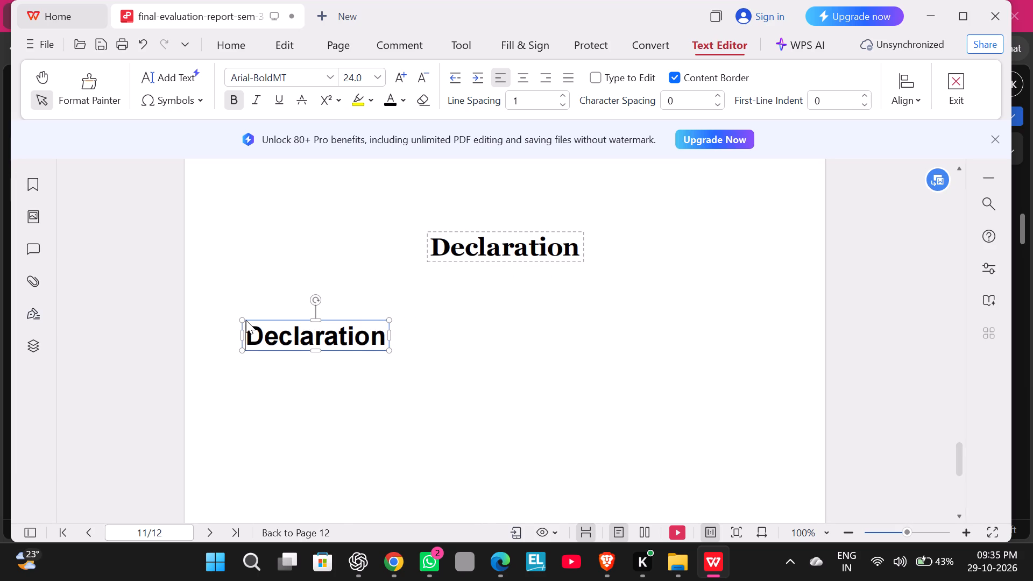
{"action": "left_click", "coordinate": [318, 335]}
{"action": "right_click", "coordinate": [335, 319]}
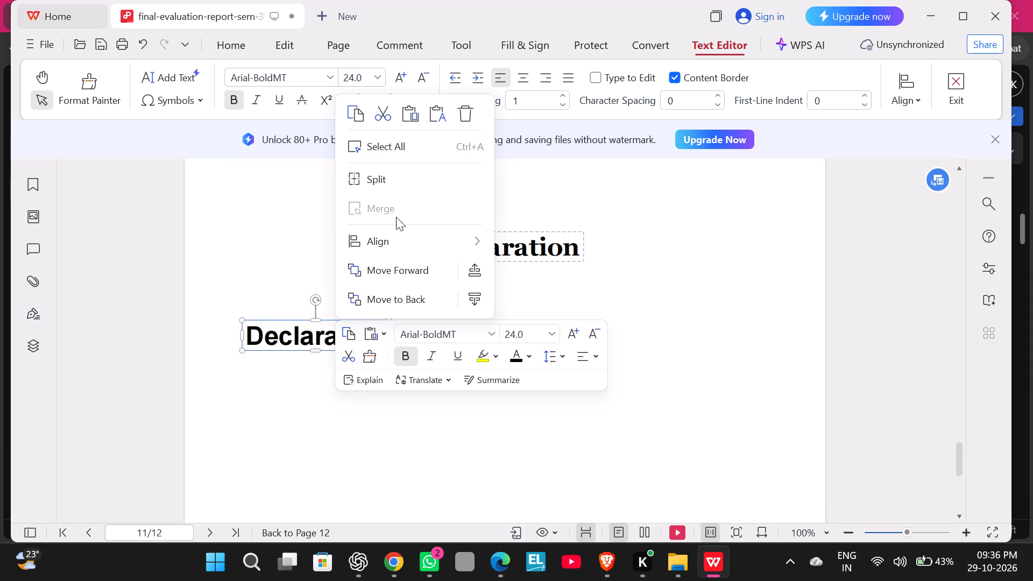
{"action": "left_click", "coordinate": [458, 123]}
Delete the original centred Georgia "Declaration" heading from page 11.
{"action": "left_click", "coordinate": [466, 240]}
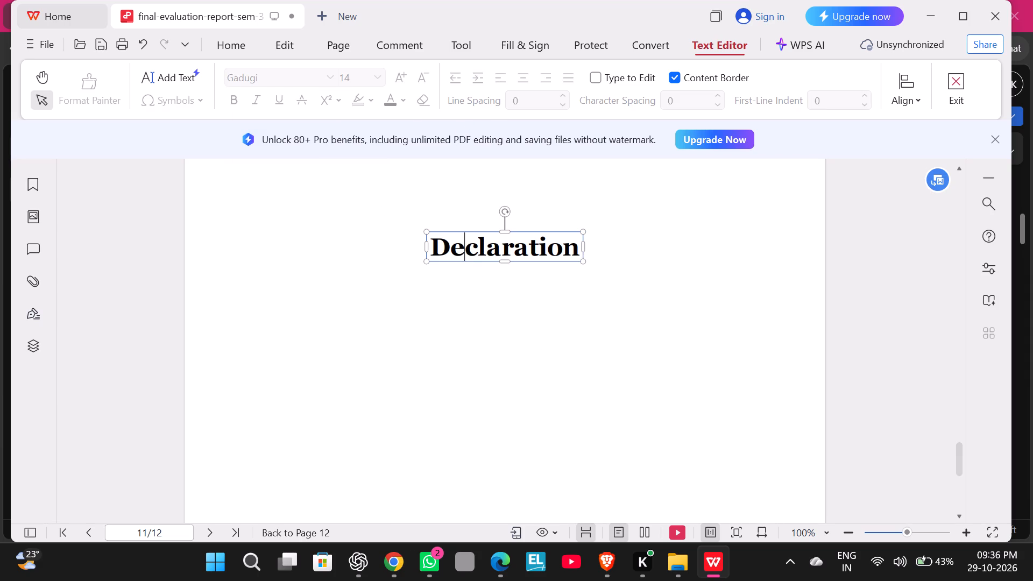
{"action": "right_click", "coordinate": [466, 228]}
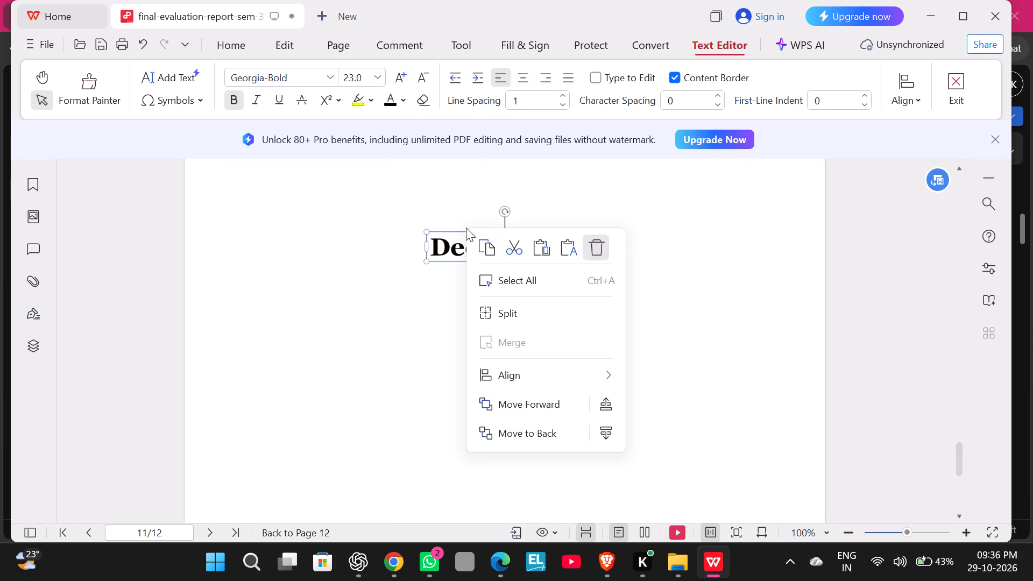
{"action": "left_click", "coordinate": [604, 247]}
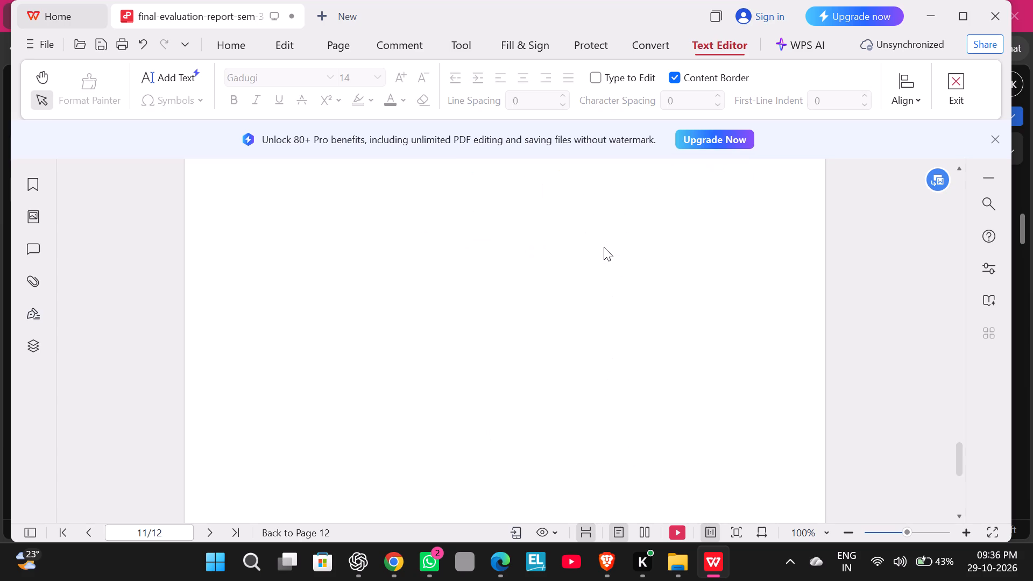
Move the challenges and "3. New Skills Developed" text block from the top of page 11 down to just above the page footer.
{"action": "scroll", "coordinate": [546, 339], "scroll_direction": "up", "scroll_amount": 1}
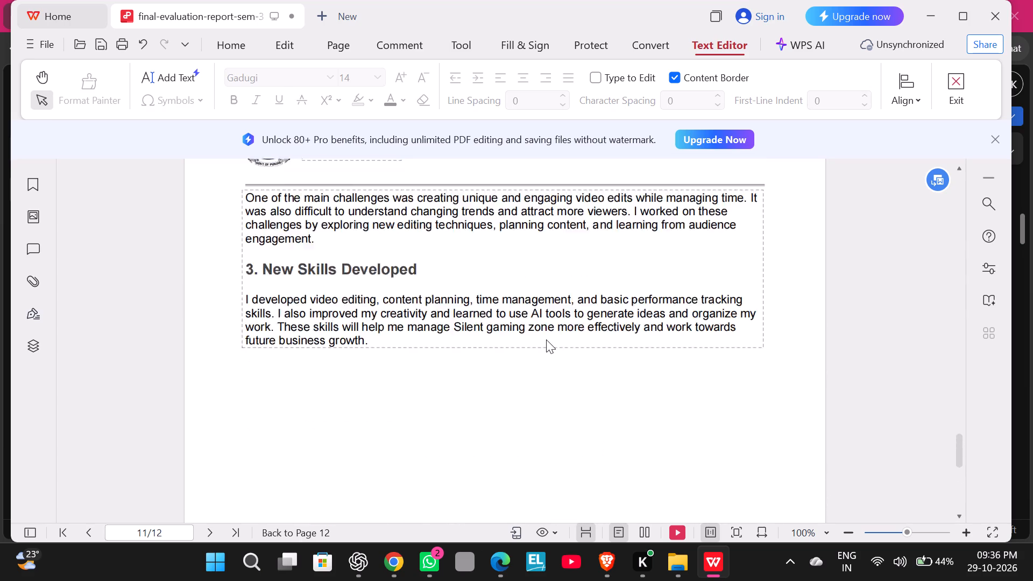
{"action": "scroll", "coordinate": [546, 339], "scroll_direction": "up", "scroll_amount": 1}
{"action": "left_click", "coordinate": [482, 269]}
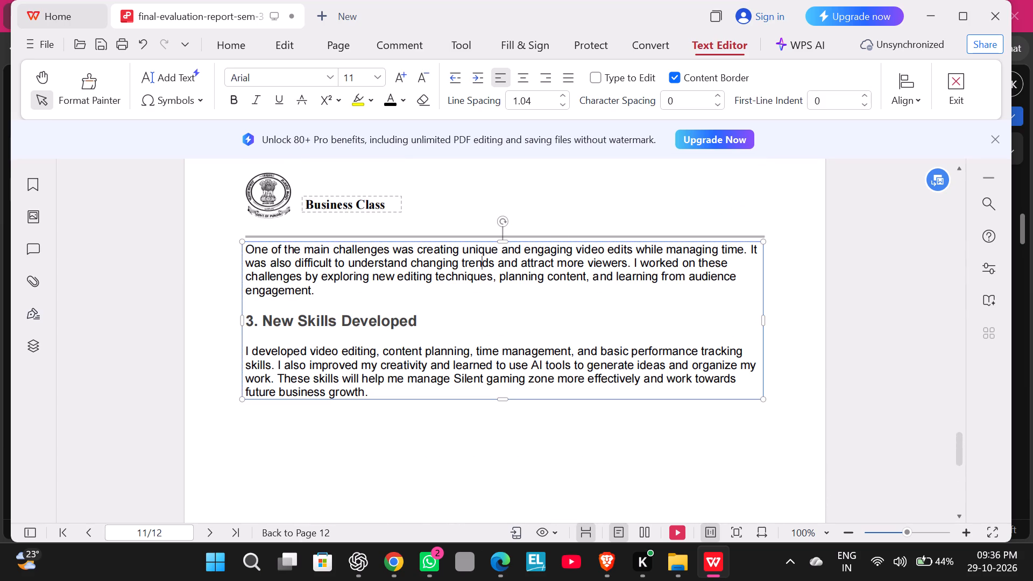
{"action": "left_click_drag", "start_coordinate": [512, 241], "coordinate": [505, 411]}
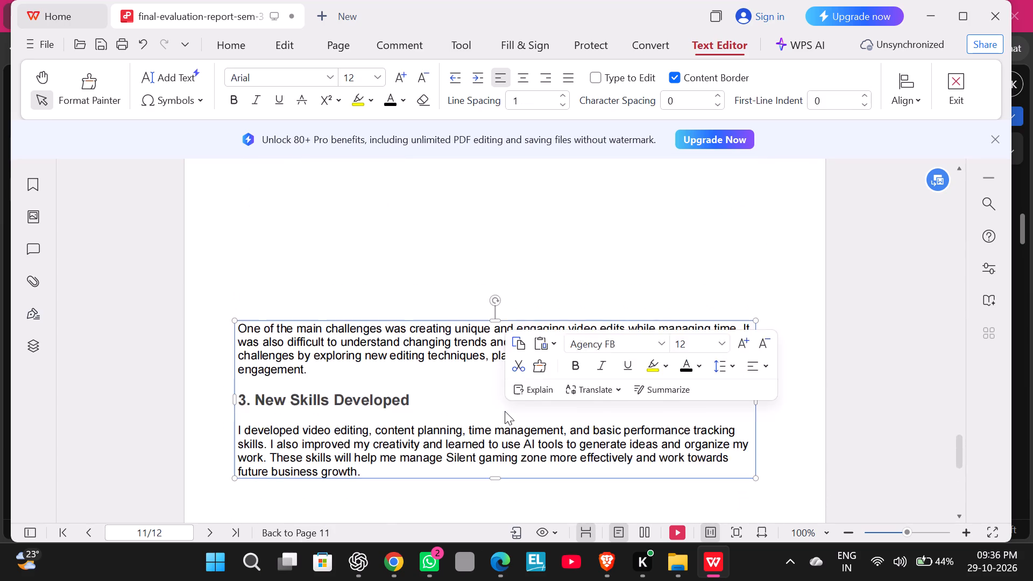
{"action": "scroll", "coordinate": [505, 411], "scroll_direction": "down", "scroll_amount": 1}
{"action": "scroll", "coordinate": [512, 237], "scroll_direction": "up", "scroll_amount": 1}
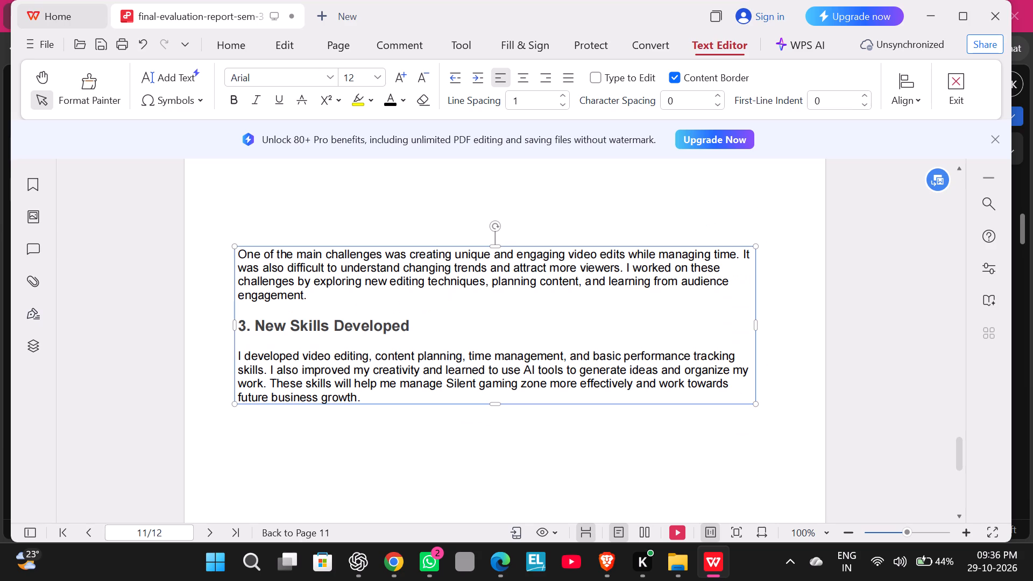
{"action": "left_click_drag", "start_coordinate": [515, 247], "coordinate": [526, 398]}
{"action": "scroll", "coordinate": [526, 398], "scroll_direction": "down", "scroll_amount": 1}
{"action": "left_click", "coordinate": [519, 260]}
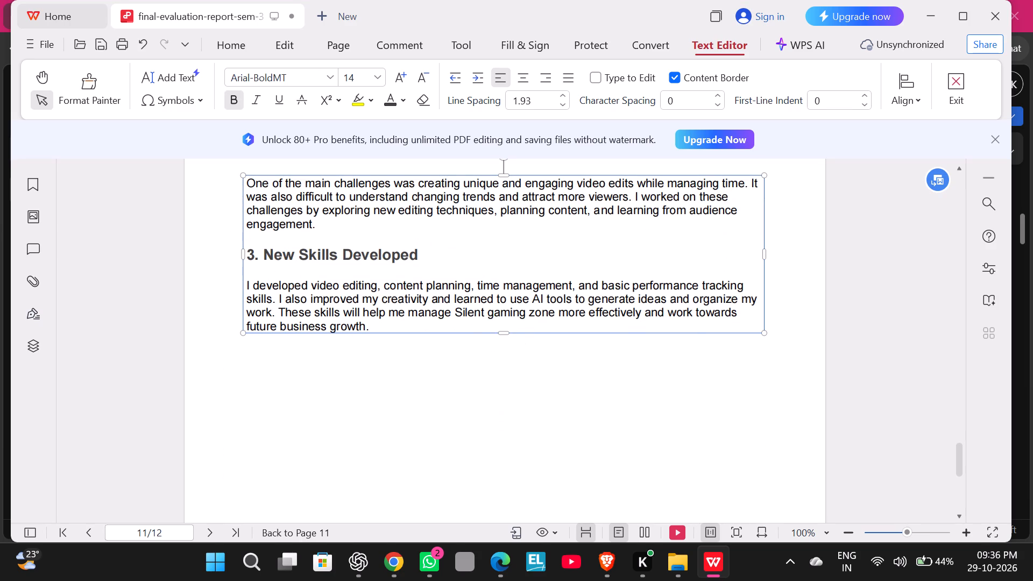
{"action": "left_click_drag", "start_coordinate": [530, 334], "coordinate": [534, 467]}
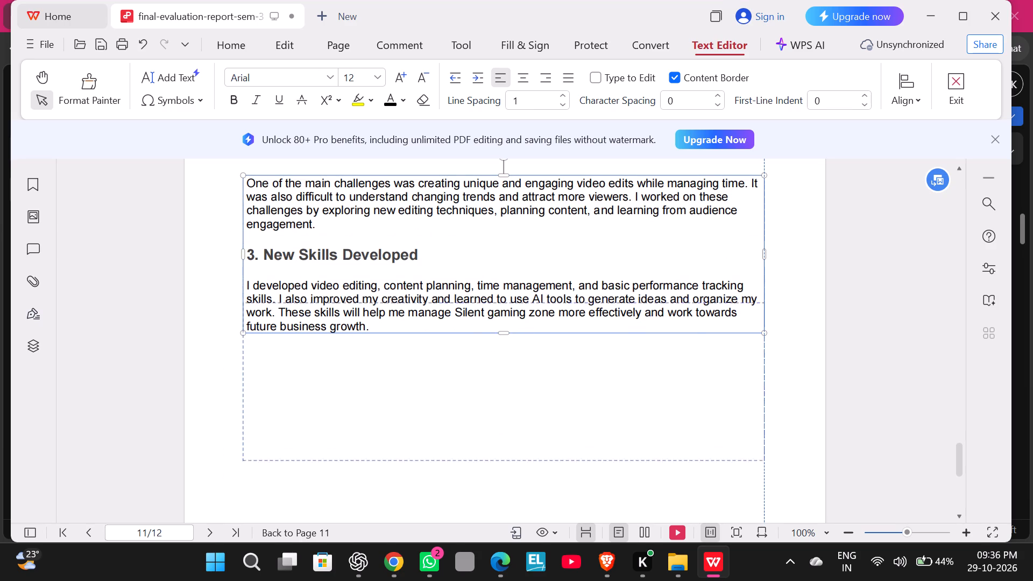
{"action": "left_click_drag", "start_coordinate": [534, 467], "coordinate": [534, 540]}
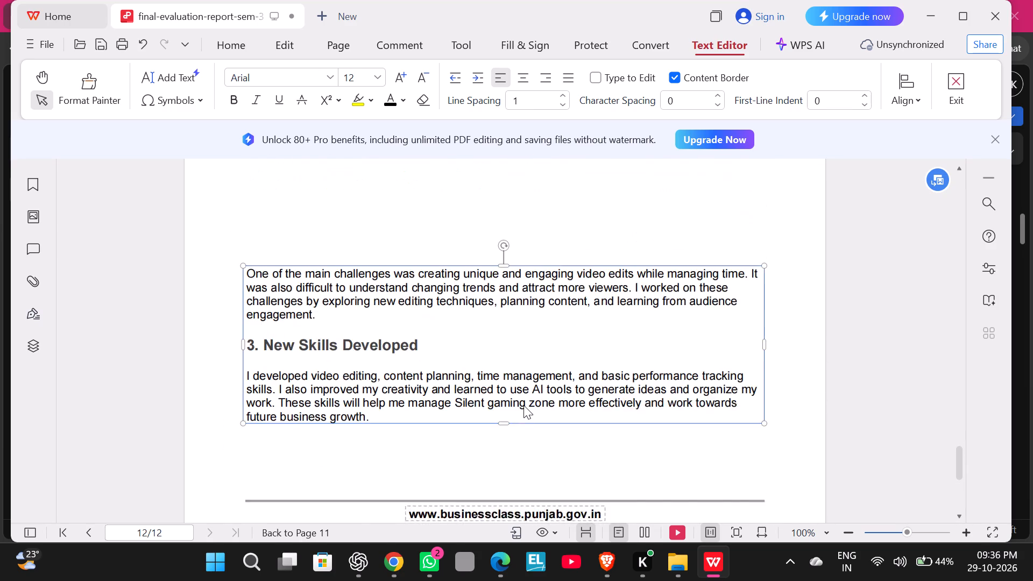
Copy the Section 6 blocks on page 10, from the section title through the "2. Challenges Faced" heading, and paste them onto page 11.
{"action": "scroll", "coordinate": [523, 405], "scroll_direction": "up", "scroll_amount": 3}
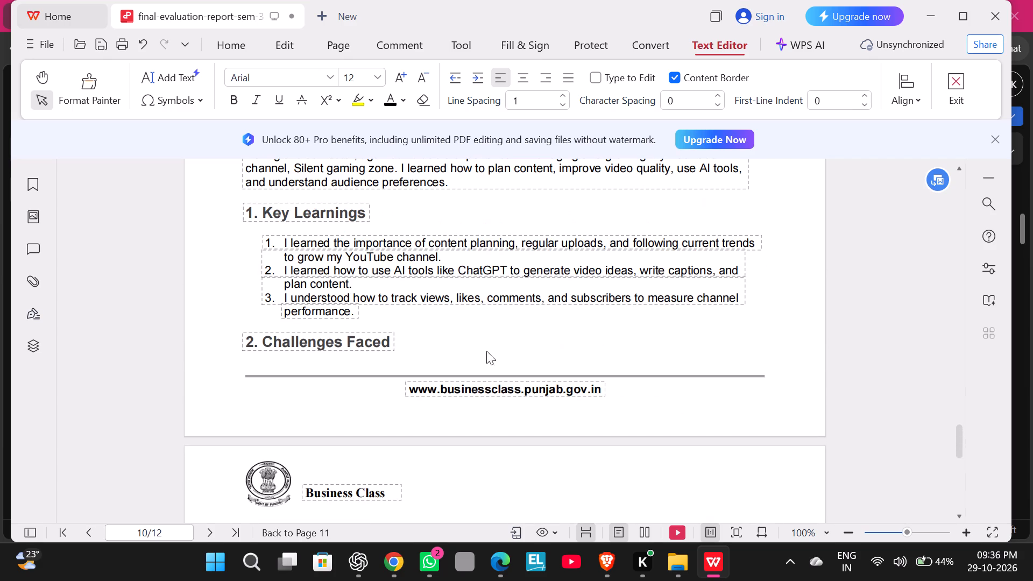
{"action": "scroll", "coordinate": [335, 286], "scroll_direction": "up", "scroll_amount": 1}
{"action": "right_click", "coordinate": [335, 286]}
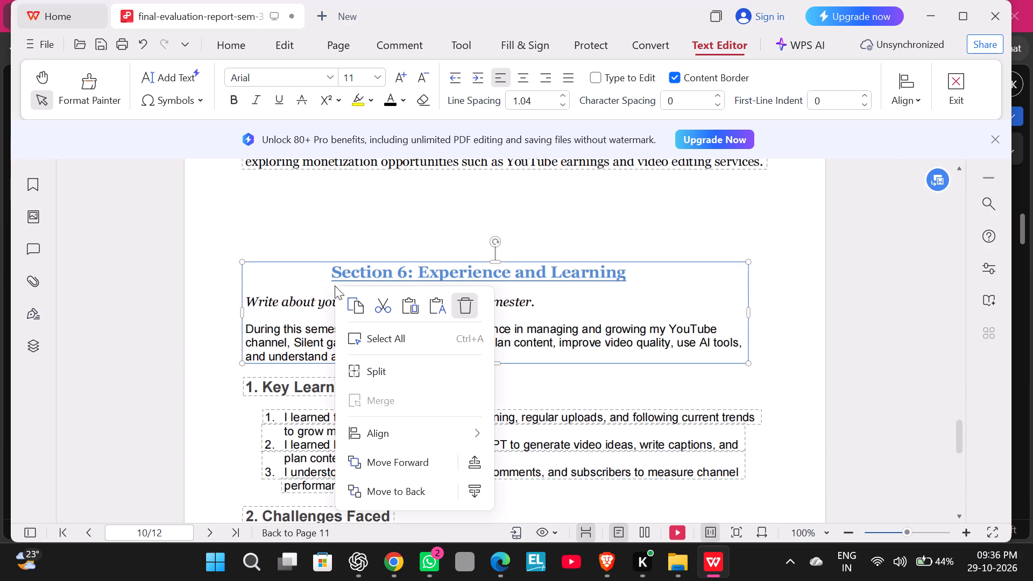
{"action": "left_click_drag", "start_coordinate": [229, 268], "coordinate": [322, 350]}
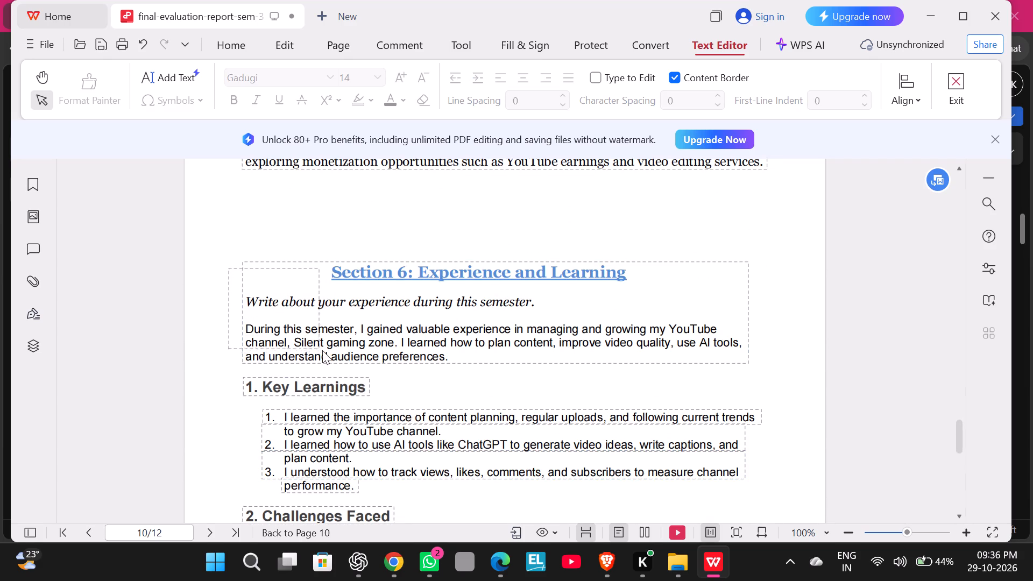
{"action": "left_click_drag", "start_coordinate": [322, 350], "coordinate": [534, 516]}
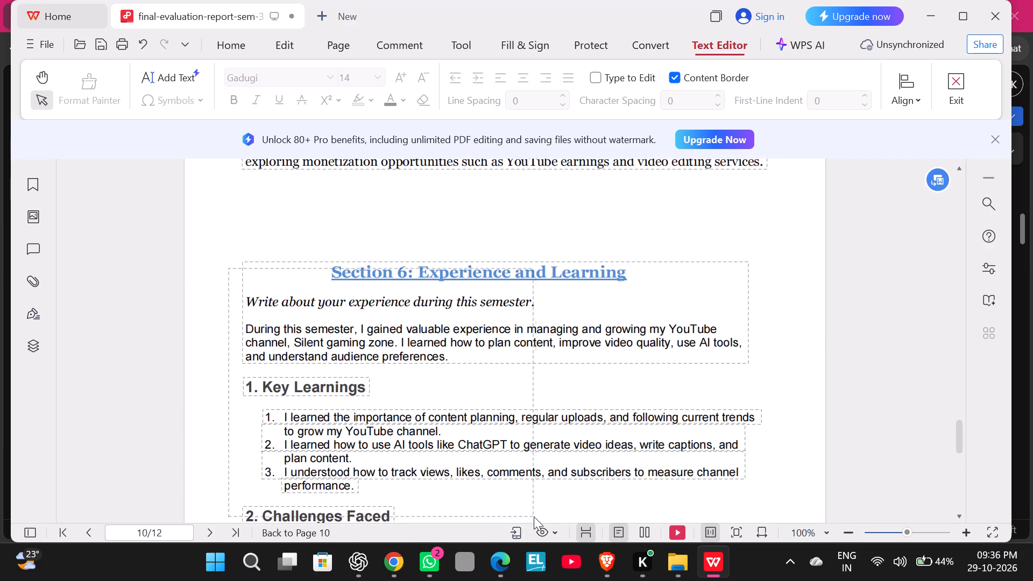
{"action": "left_click_drag", "start_coordinate": [534, 516], "coordinate": [648, 522]}
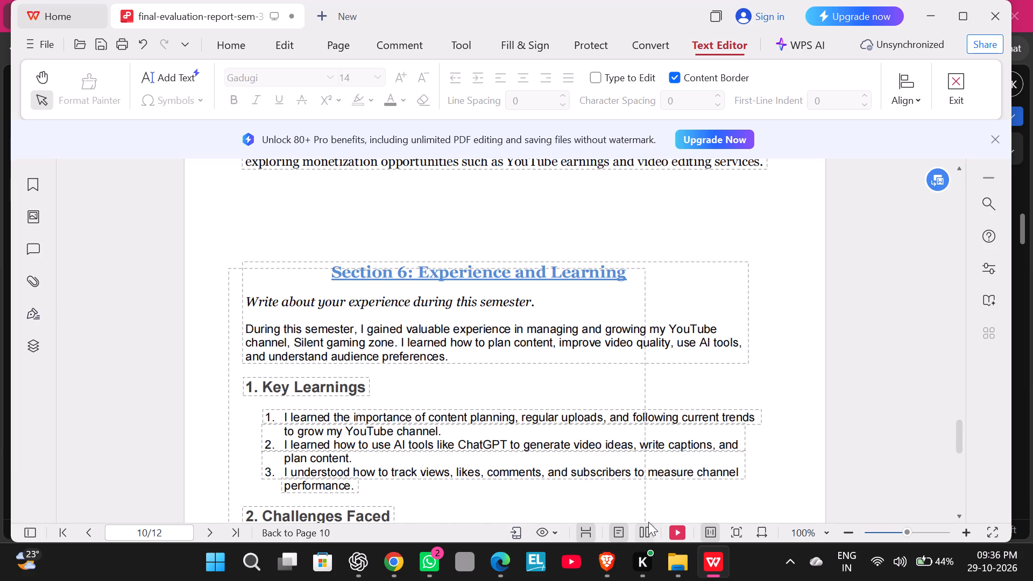
{"action": "left_click_drag", "start_coordinate": [648, 522], "coordinate": [755, 532]}
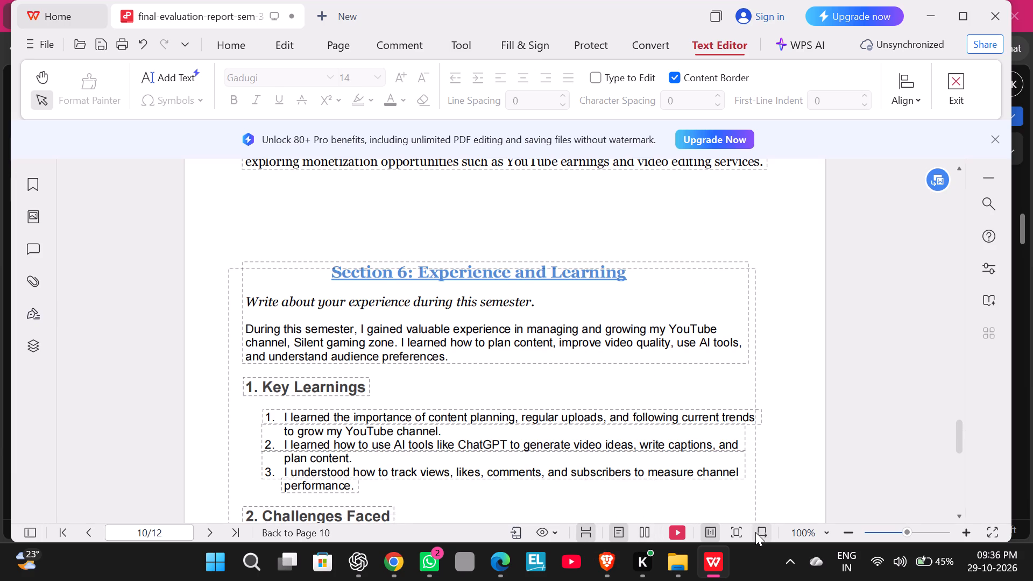
{"action": "left_click_drag", "start_coordinate": [755, 532], "coordinate": [755, 533]}
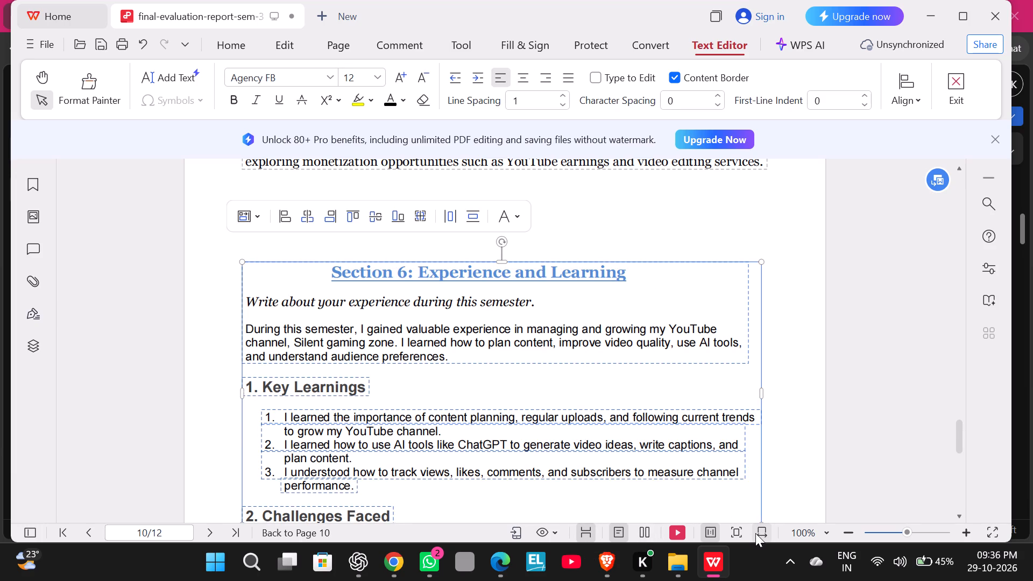
{"action": "key", "text": "ctrl+c"}
{"action": "scroll", "coordinate": [755, 533], "scroll_direction": "down", "scroll_amount": 1}
{"action": "scroll", "coordinate": [753, 449], "scroll_direction": "down", "scroll_amount": 2}
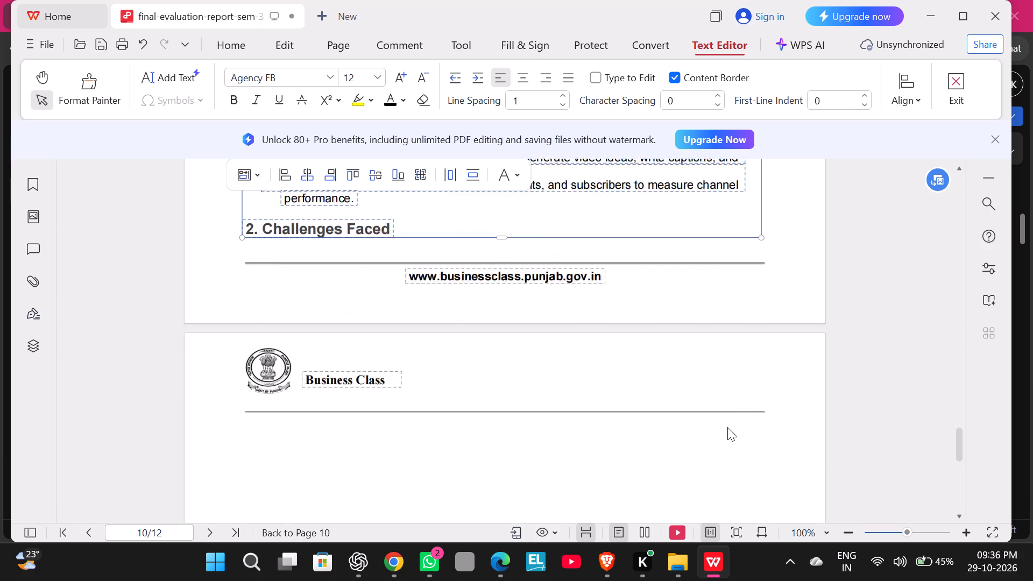
{"action": "scroll", "coordinate": [727, 427], "scroll_direction": "down", "scroll_amount": 1}
{"action": "left_click", "coordinate": [388, 407]}
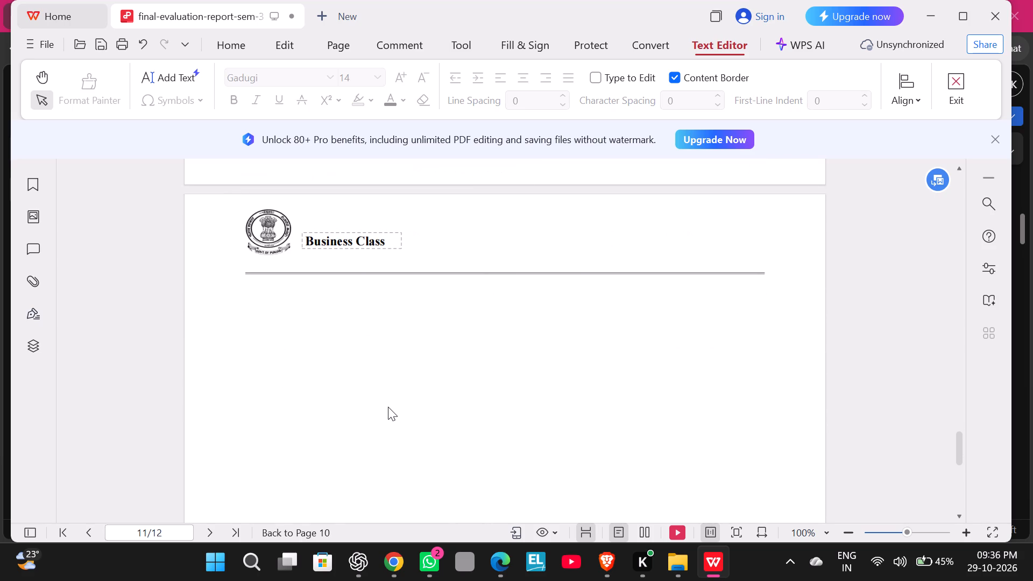
{"action": "key", "text": "ctrl+v"}
Shift the pasted Section 6 blocks left on page 11 so they fit within the page width.
{"action": "scroll", "coordinate": [388, 407], "scroll_direction": "up", "scroll_amount": 1}
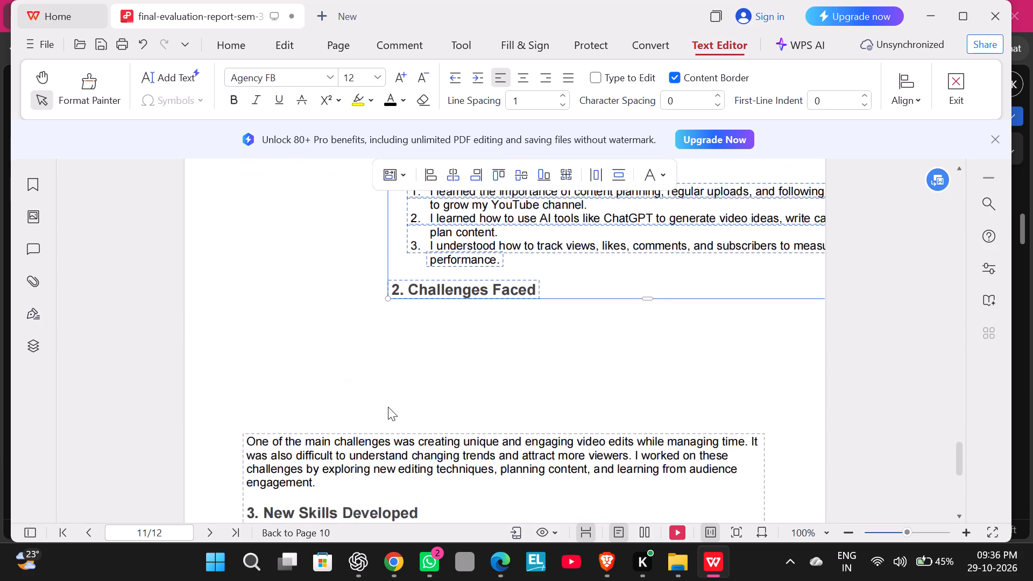
{"action": "scroll", "coordinate": [388, 407], "scroll_direction": "up", "scroll_amount": 1}
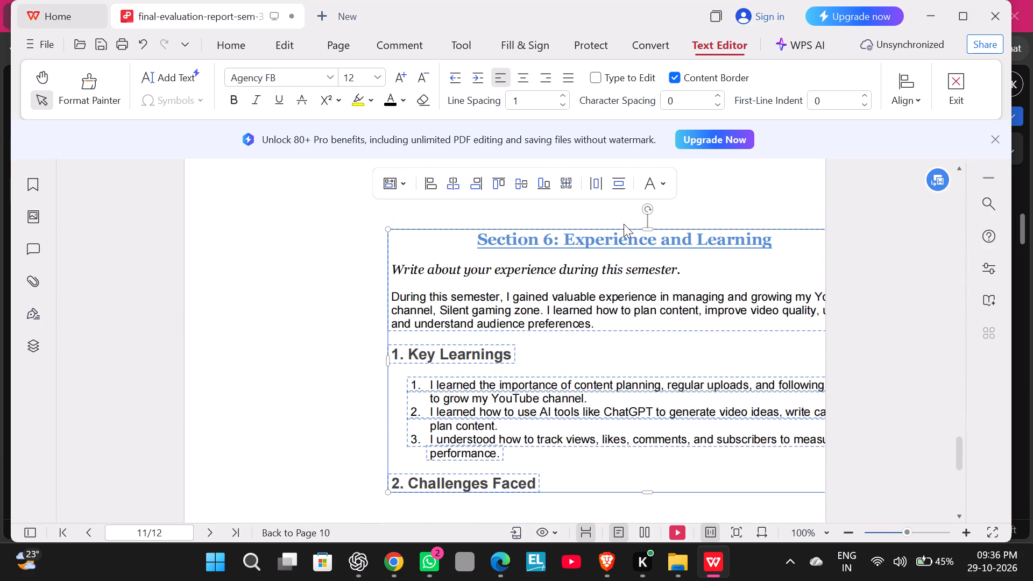
{"action": "left_click_drag", "start_coordinate": [614, 227], "coordinate": [511, 231]}
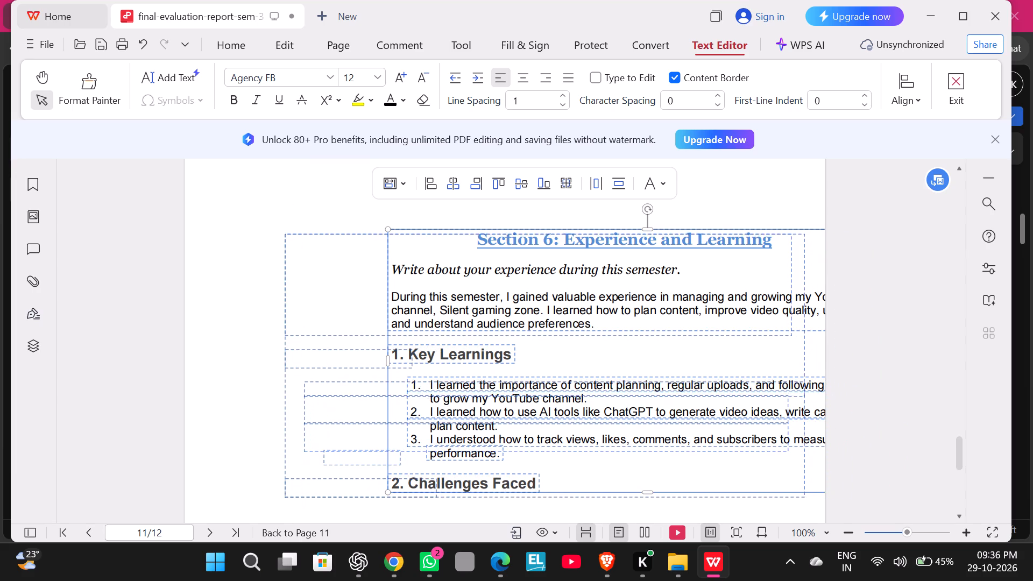
{"action": "left_click_drag", "start_coordinate": [511, 231], "coordinate": [494, 228]}
Move the challenges and "3. New Skills Developed" block up on page 11, close beneath the "2. Challenges Faced" heading.
{"action": "scroll", "coordinate": [507, 294], "scroll_direction": "down", "scroll_amount": 1}
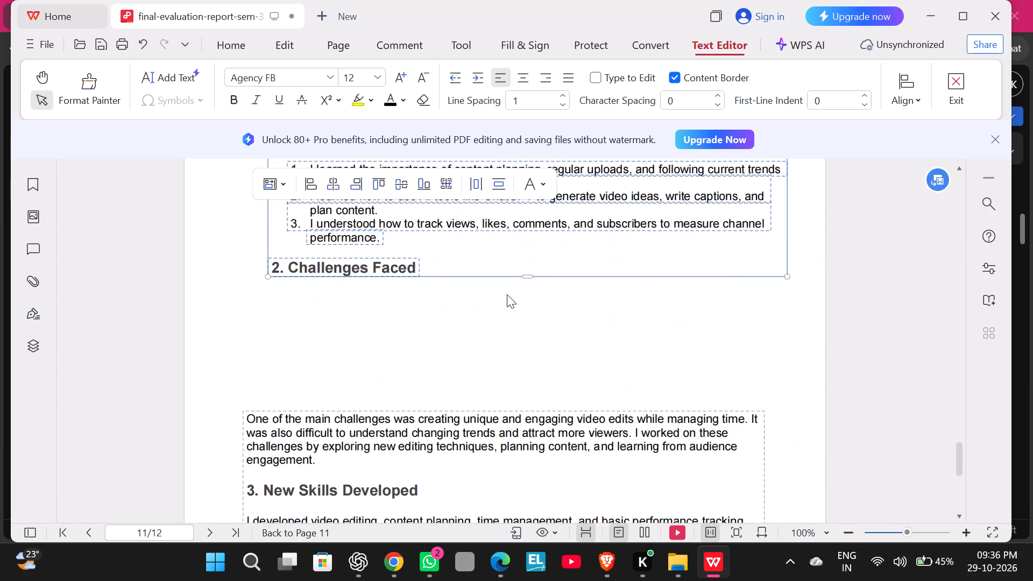
{"action": "left_click", "coordinate": [473, 437]}
{"action": "left_click_drag", "start_coordinate": [485, 409], "coordinate": [480, 323]}
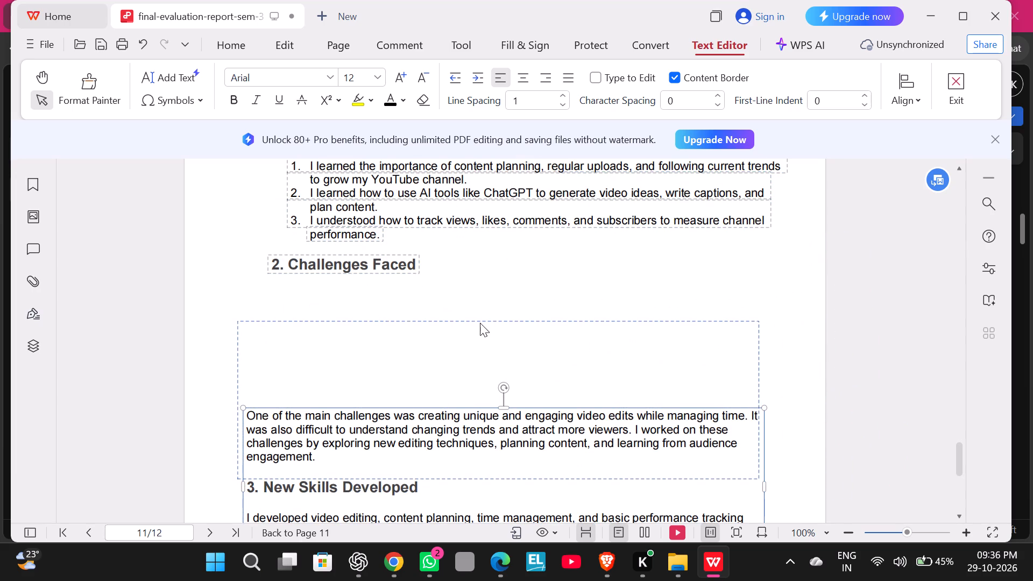
{"action": "left_click_drag", "start_coordinate": [468, 319], "coordinate": [473, 310]}
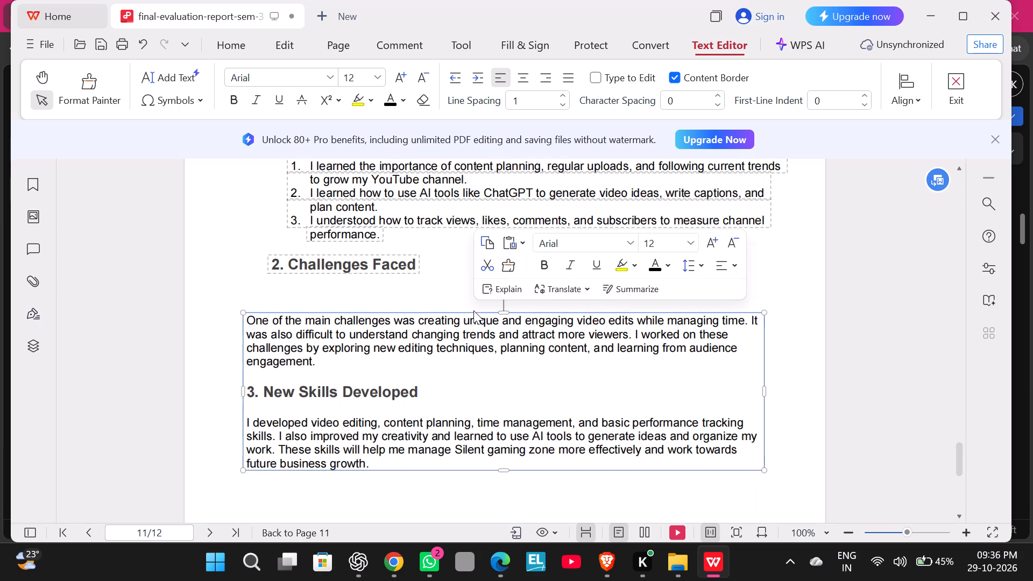
{"action": "left_click_drag", "start_coordinate": [473, 310], "coordinate": [473, 296]}
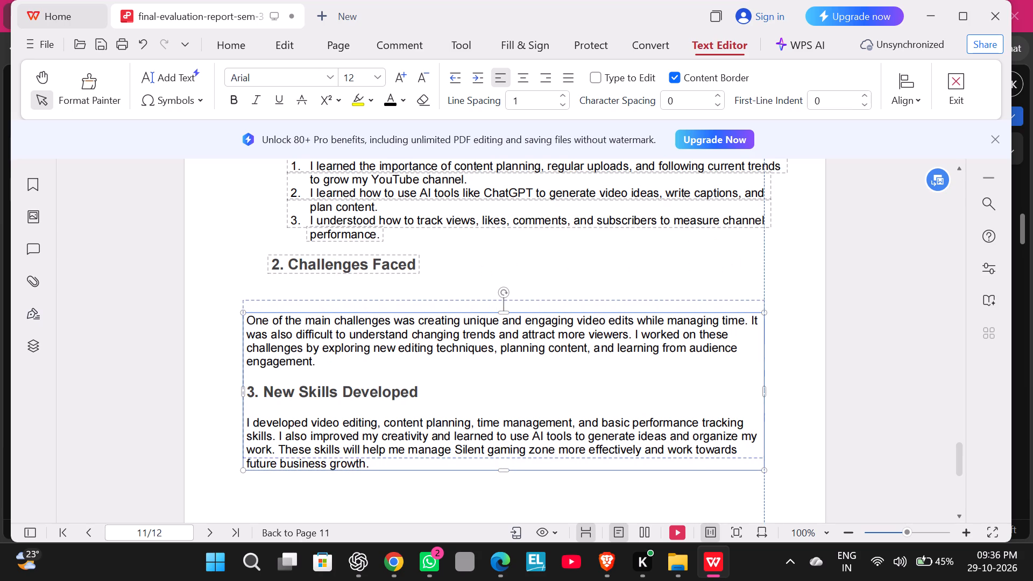
{"action": "left_click_drag", "start_coordinate": [473, 296], "coordinate": [473, 295]}
Move the "2. Challenges Faced" heading on page 11 left and slightly down, nearly in line with its paragraph's left edge.
{"action": "left_click", "coordinate": [377, 260]}
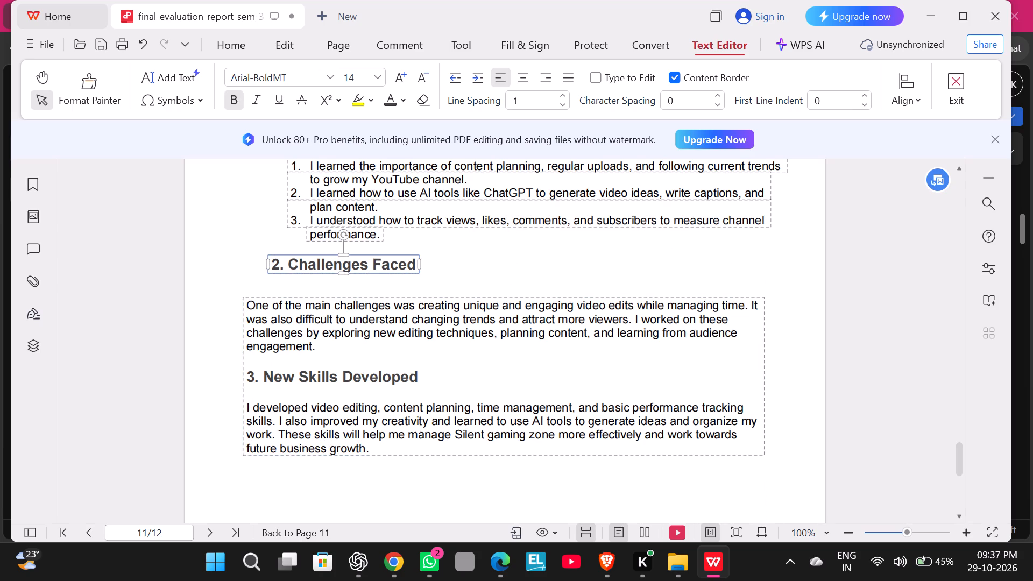
{"action": "left_click_drag", "start_coordinate": [383, 253], "coordinate": [369, 255]}
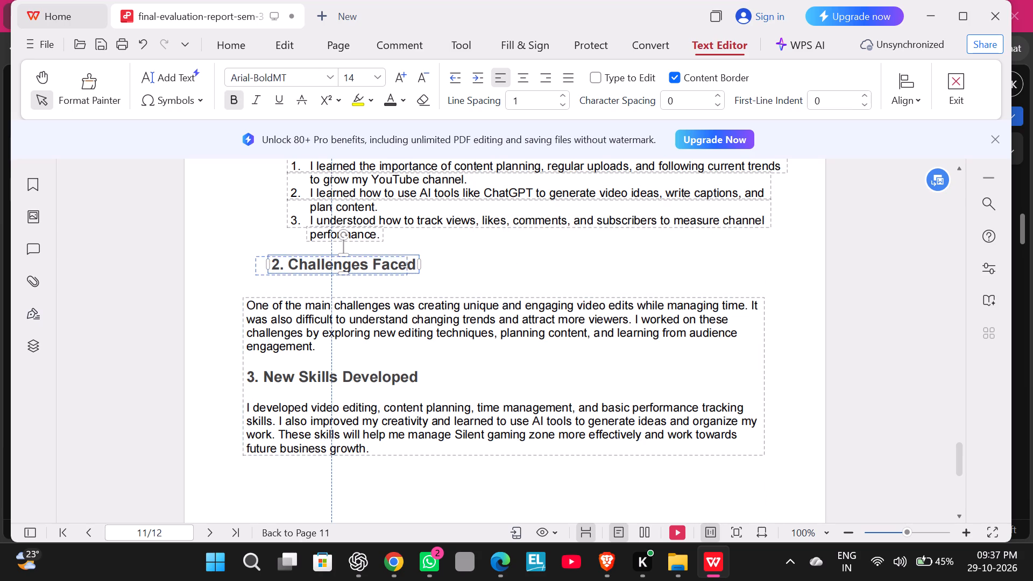
{"action": "left_click_drag", "start_coordinate": [369, 255], "coordinate": [363, 265]}
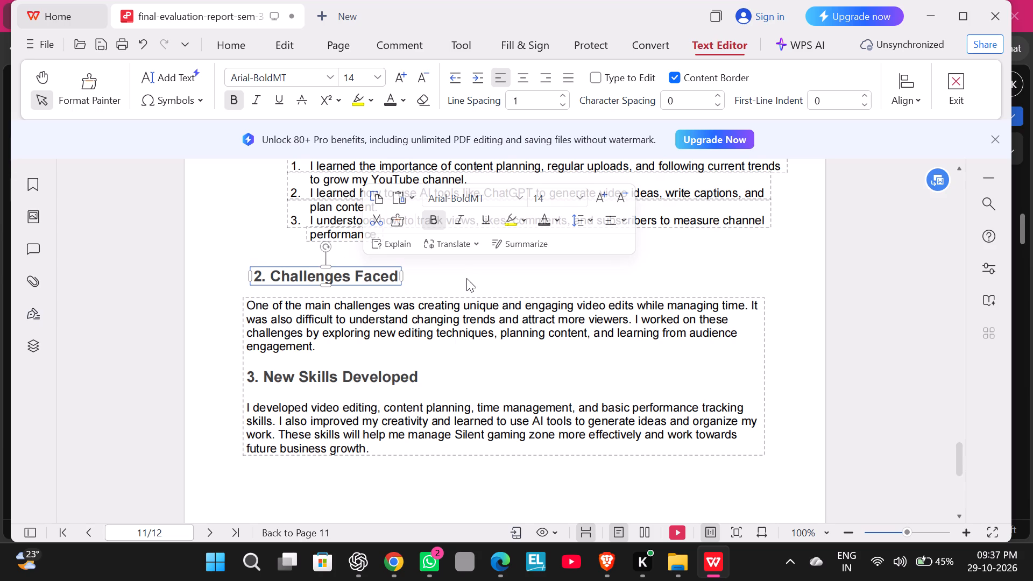
{"action": "left_click", "coordinate": [496, 277]}
Delete the original Section 6 blocks from page 10, from the section title through the Key Learnings list.
{"action": "scroll", "coordinate": [496, 277], "scroll_direction": "up", "scroll_amount": 4}
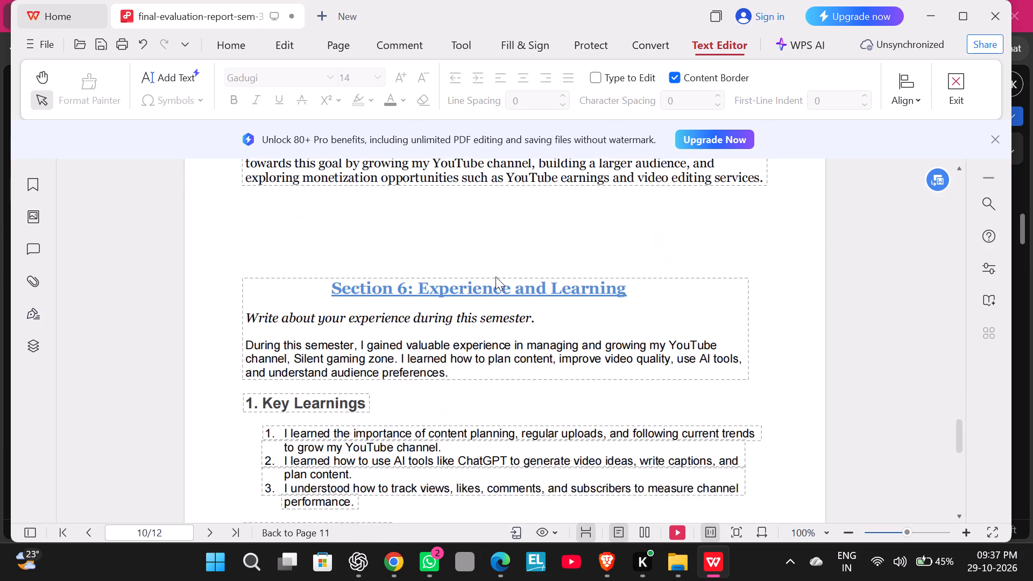
{"action": "left_click_drag", "start_coordinate": [220, 292], "coordinate": [710, 472]}
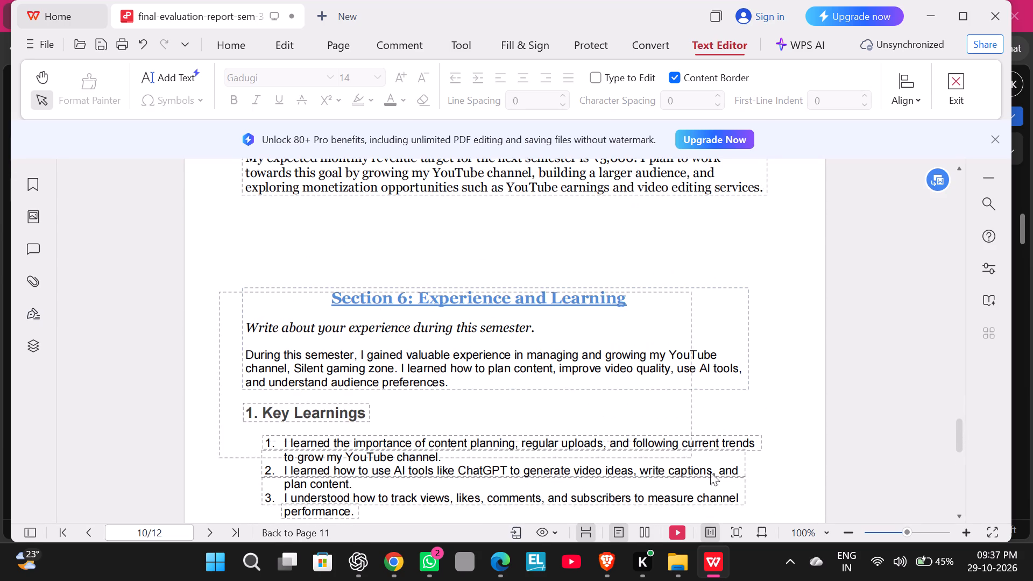
{"action": "left_click_drag", "start_coordinate": [710, 472], "coordinate": [765, 532]}
{"action": "scroll", "coordinate": [626, 433], "scroll_direction": "down", "scroll_amount": 1}
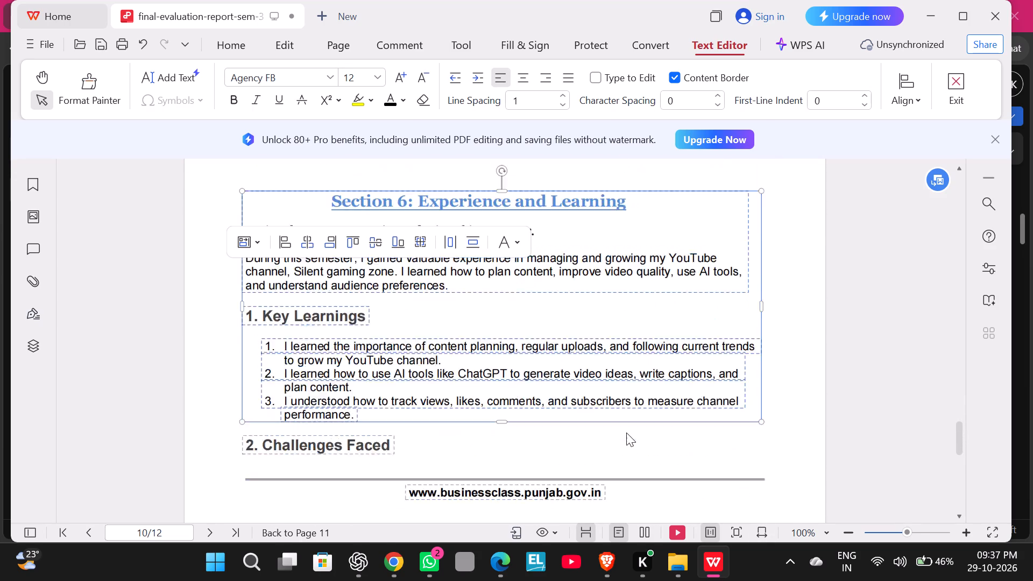
{"action": "scroll", "coordinate": [626, 433], "scroll_direction": "down", "scroll_amount": 1}
{"action": "scroll", "coordinate": [581, 345], "scroll_direction": "up", "scroll_amount": 1}
{"action": "right_click", "coordinate": [581, 345]}
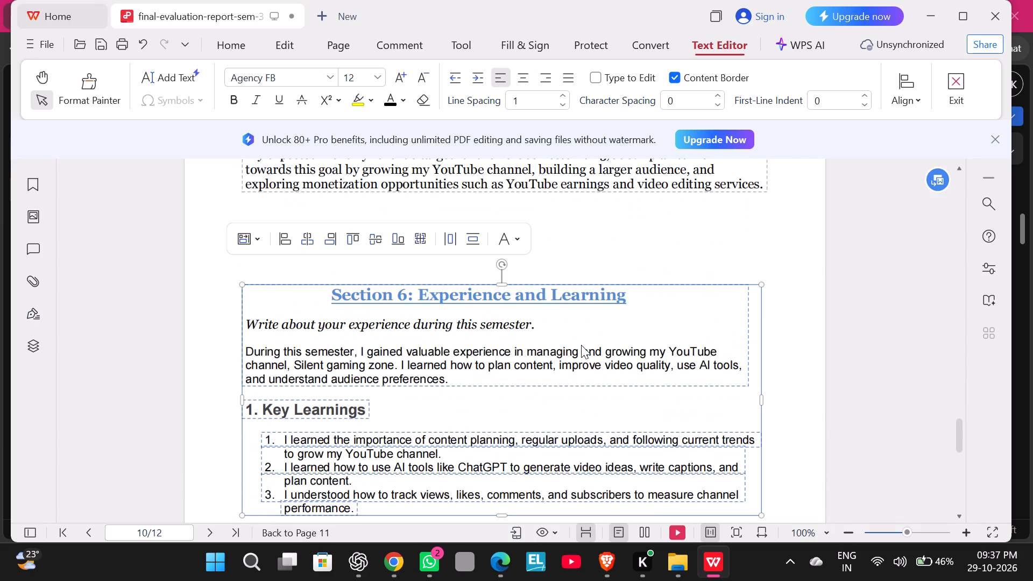
{"action": "left_click", "coordinate": [714, 140]}
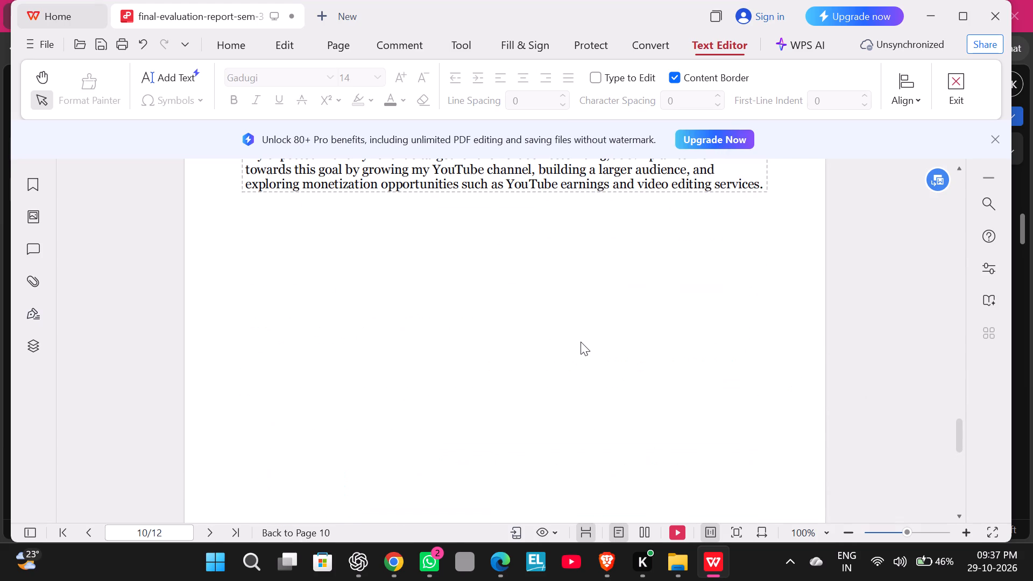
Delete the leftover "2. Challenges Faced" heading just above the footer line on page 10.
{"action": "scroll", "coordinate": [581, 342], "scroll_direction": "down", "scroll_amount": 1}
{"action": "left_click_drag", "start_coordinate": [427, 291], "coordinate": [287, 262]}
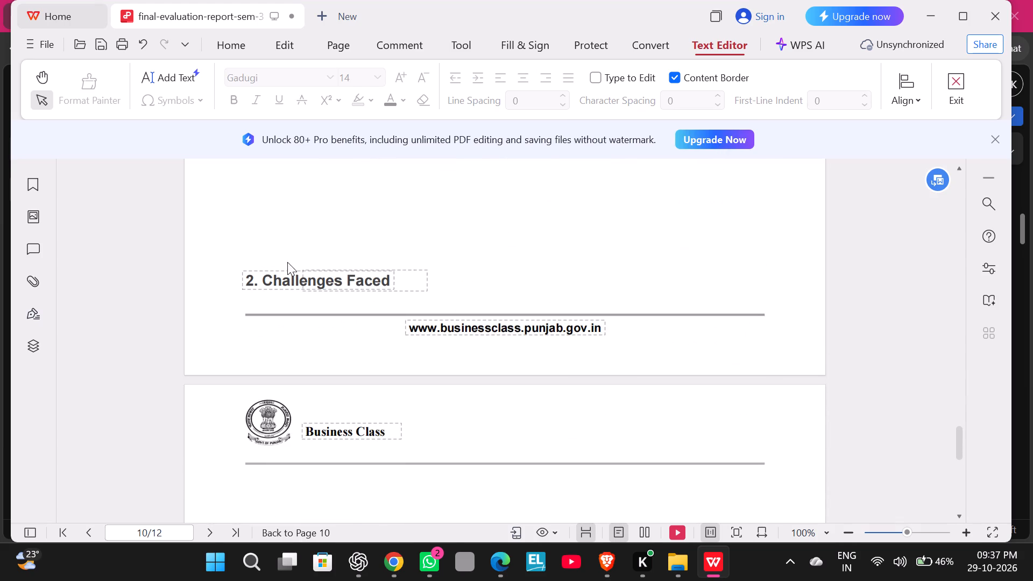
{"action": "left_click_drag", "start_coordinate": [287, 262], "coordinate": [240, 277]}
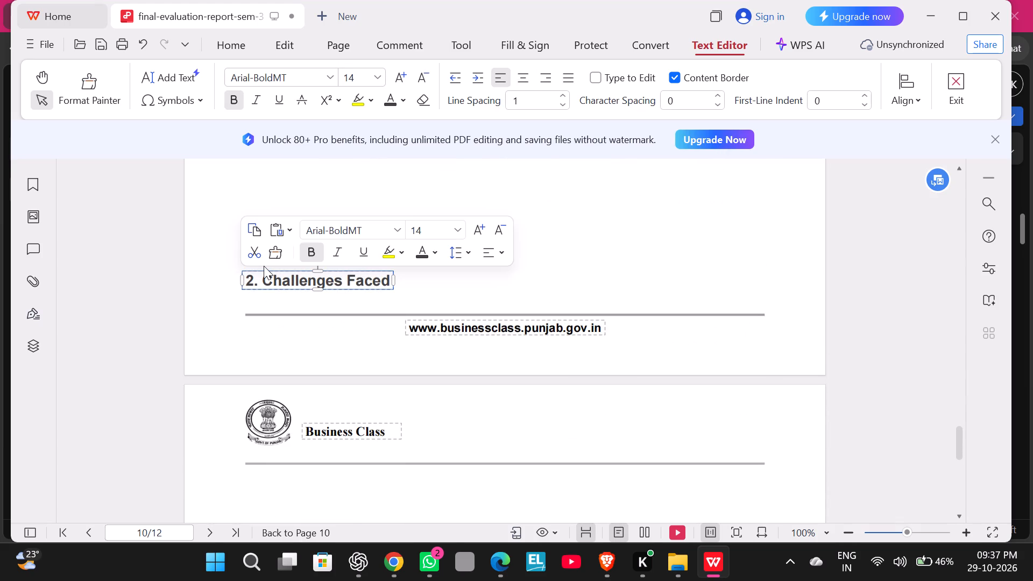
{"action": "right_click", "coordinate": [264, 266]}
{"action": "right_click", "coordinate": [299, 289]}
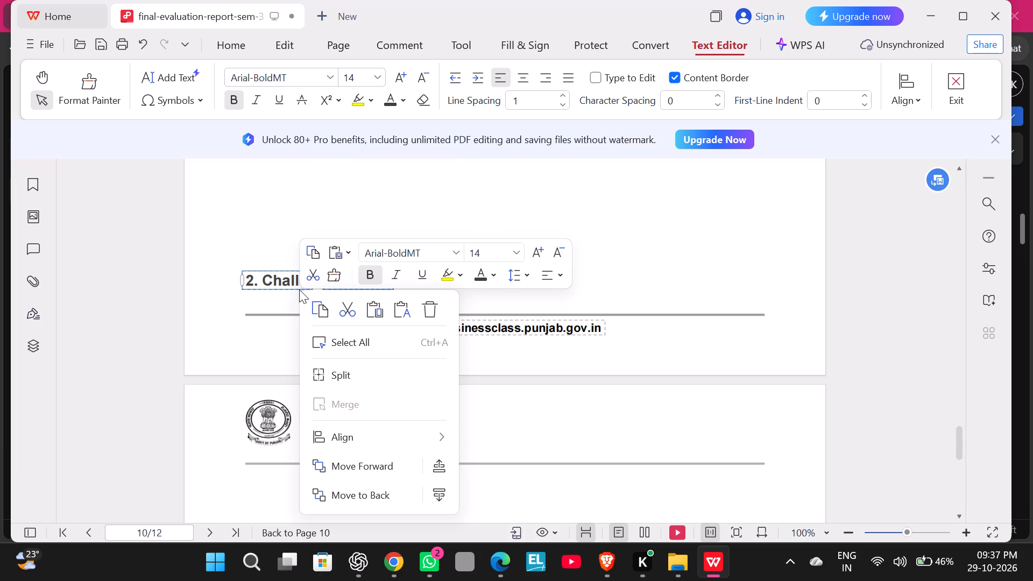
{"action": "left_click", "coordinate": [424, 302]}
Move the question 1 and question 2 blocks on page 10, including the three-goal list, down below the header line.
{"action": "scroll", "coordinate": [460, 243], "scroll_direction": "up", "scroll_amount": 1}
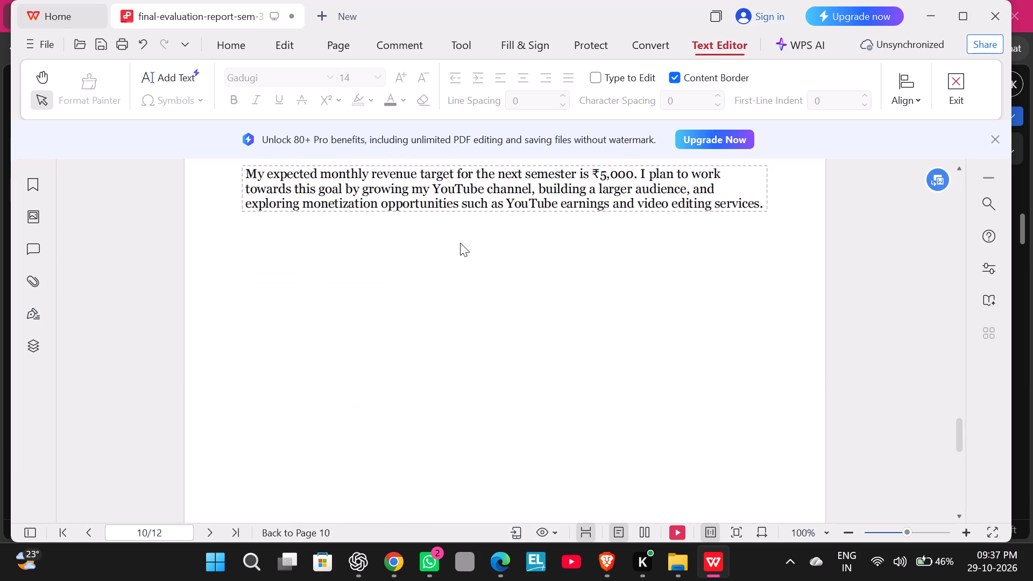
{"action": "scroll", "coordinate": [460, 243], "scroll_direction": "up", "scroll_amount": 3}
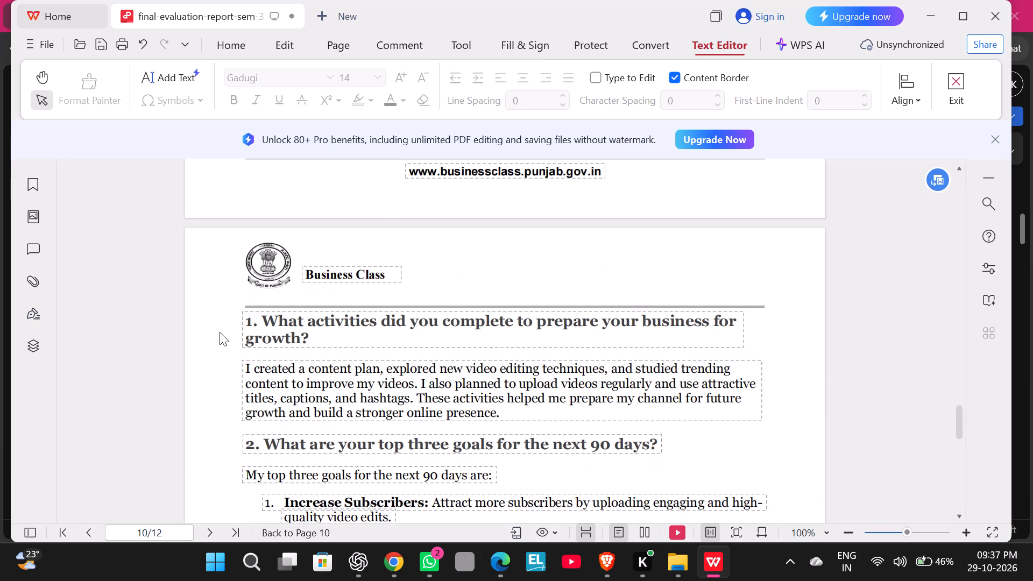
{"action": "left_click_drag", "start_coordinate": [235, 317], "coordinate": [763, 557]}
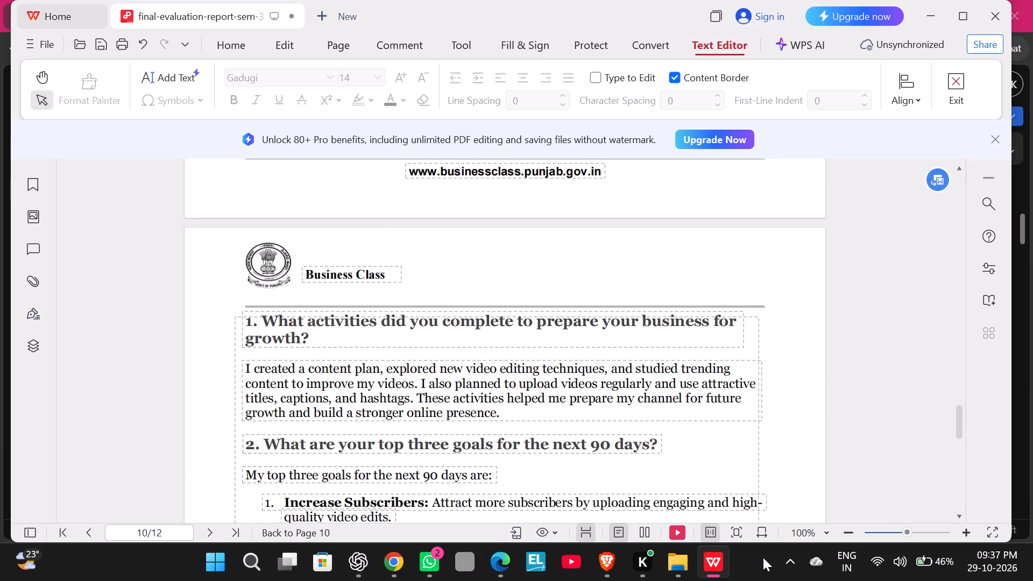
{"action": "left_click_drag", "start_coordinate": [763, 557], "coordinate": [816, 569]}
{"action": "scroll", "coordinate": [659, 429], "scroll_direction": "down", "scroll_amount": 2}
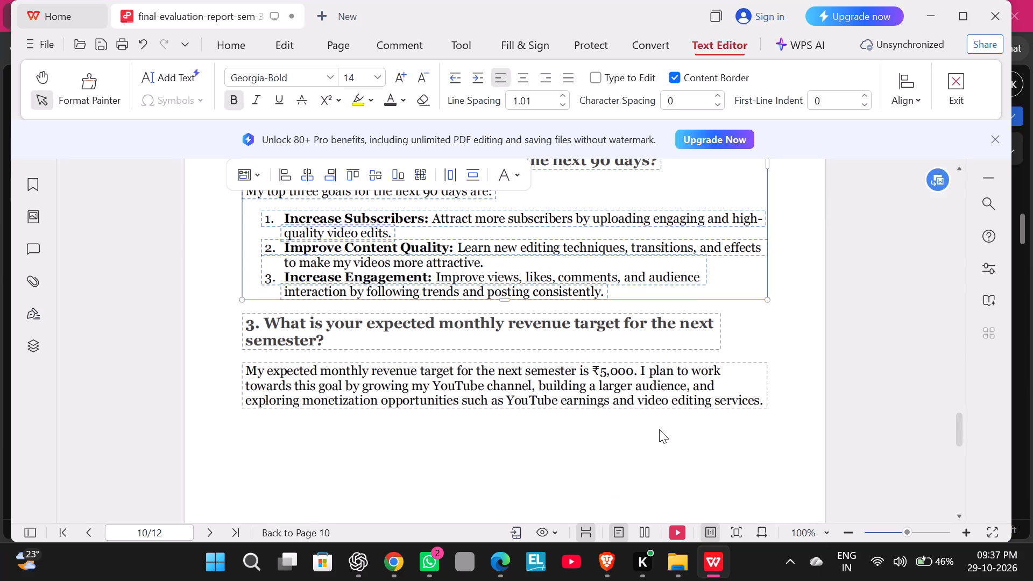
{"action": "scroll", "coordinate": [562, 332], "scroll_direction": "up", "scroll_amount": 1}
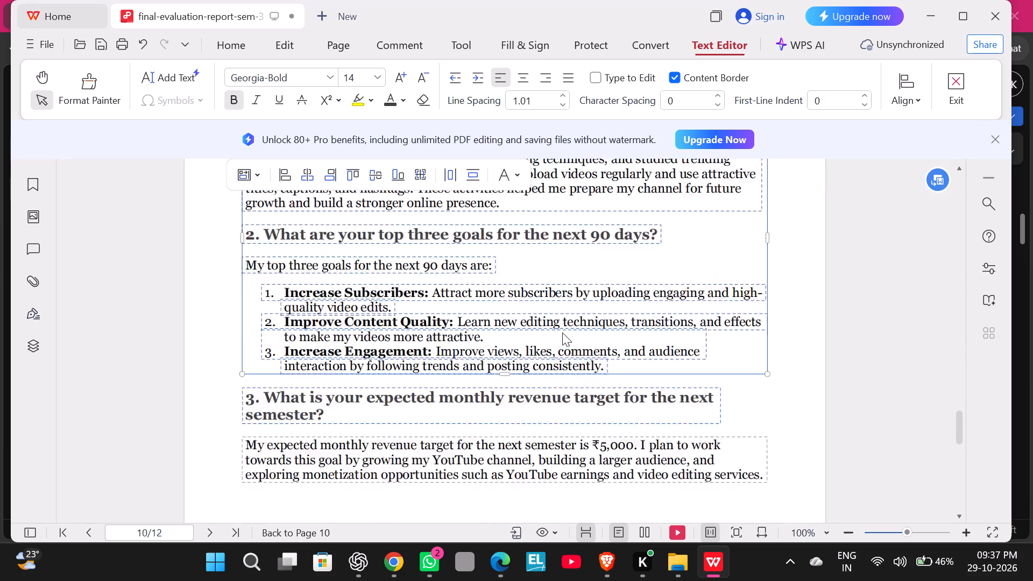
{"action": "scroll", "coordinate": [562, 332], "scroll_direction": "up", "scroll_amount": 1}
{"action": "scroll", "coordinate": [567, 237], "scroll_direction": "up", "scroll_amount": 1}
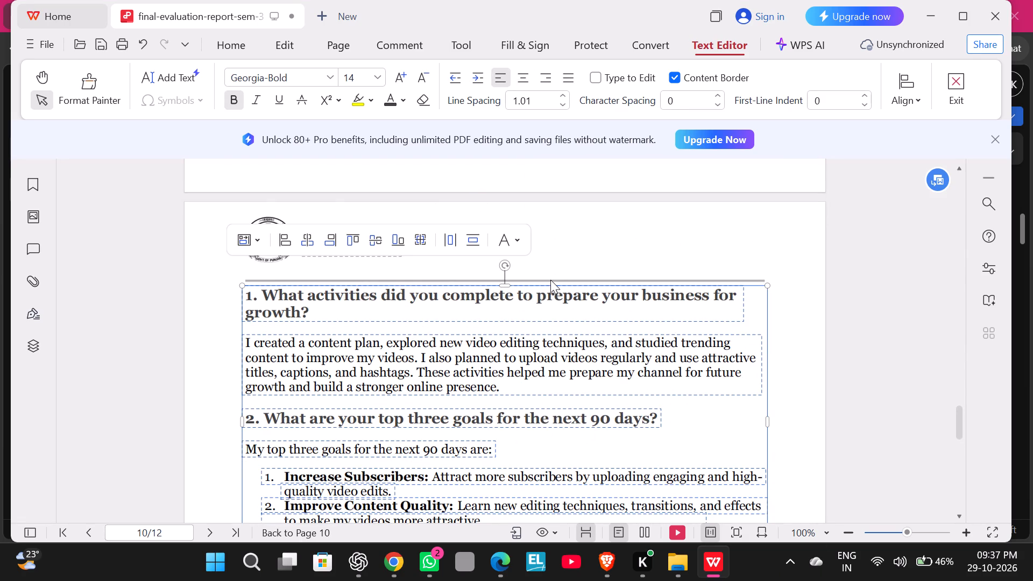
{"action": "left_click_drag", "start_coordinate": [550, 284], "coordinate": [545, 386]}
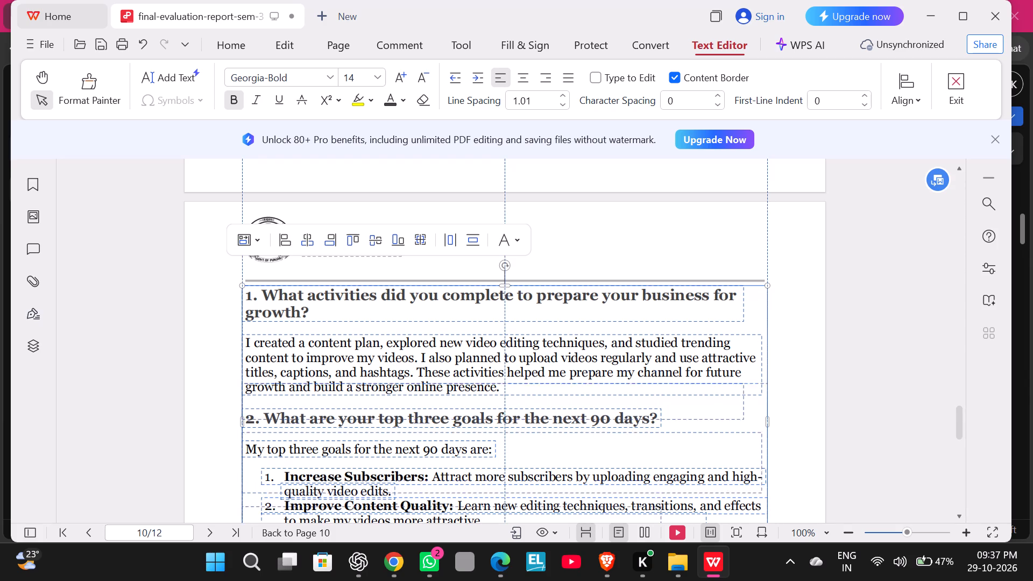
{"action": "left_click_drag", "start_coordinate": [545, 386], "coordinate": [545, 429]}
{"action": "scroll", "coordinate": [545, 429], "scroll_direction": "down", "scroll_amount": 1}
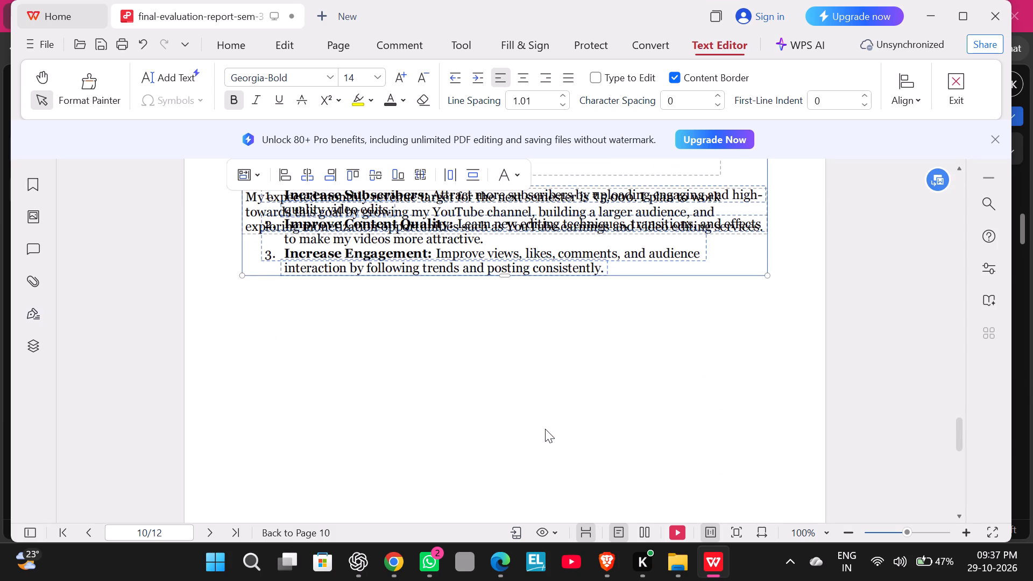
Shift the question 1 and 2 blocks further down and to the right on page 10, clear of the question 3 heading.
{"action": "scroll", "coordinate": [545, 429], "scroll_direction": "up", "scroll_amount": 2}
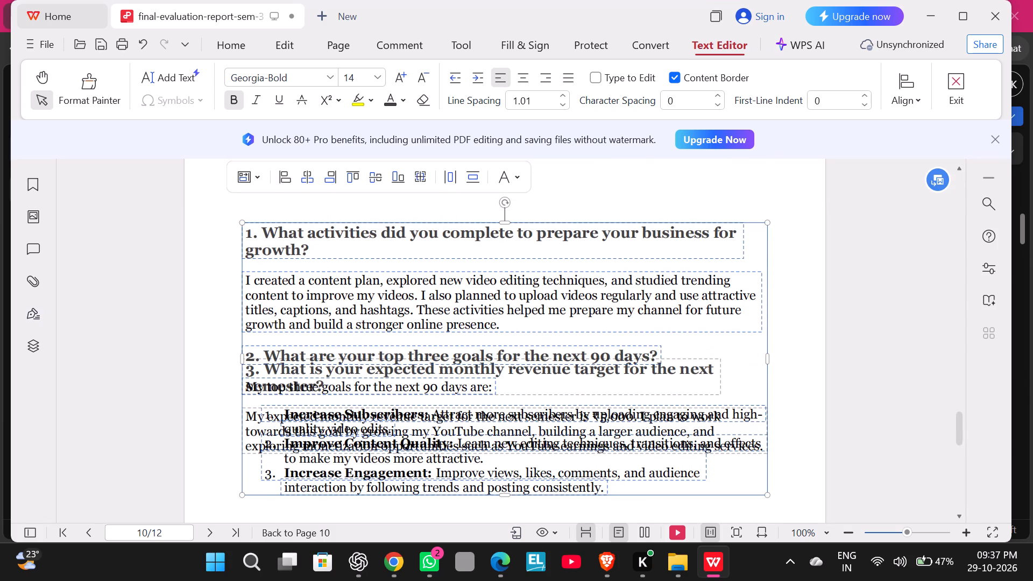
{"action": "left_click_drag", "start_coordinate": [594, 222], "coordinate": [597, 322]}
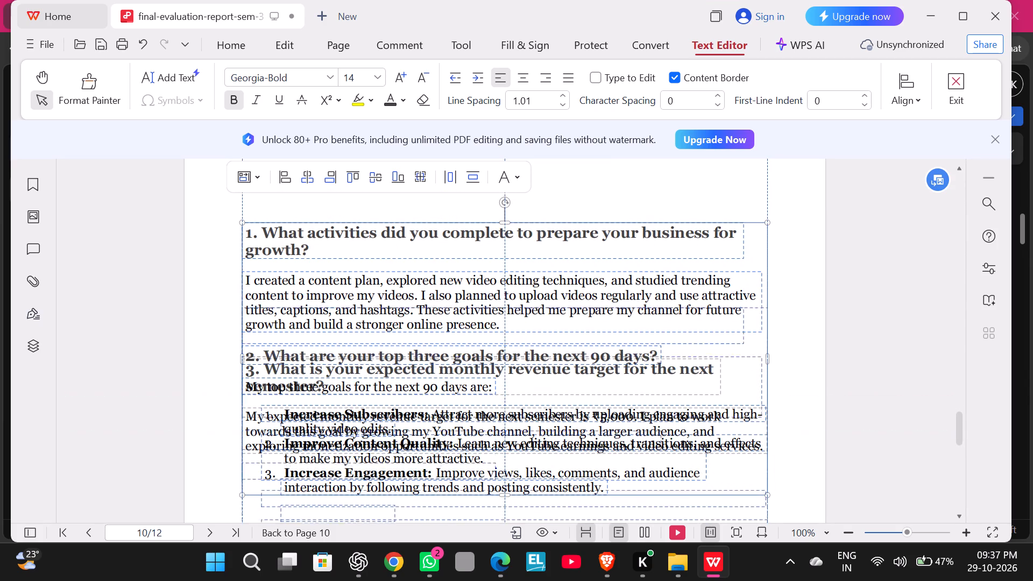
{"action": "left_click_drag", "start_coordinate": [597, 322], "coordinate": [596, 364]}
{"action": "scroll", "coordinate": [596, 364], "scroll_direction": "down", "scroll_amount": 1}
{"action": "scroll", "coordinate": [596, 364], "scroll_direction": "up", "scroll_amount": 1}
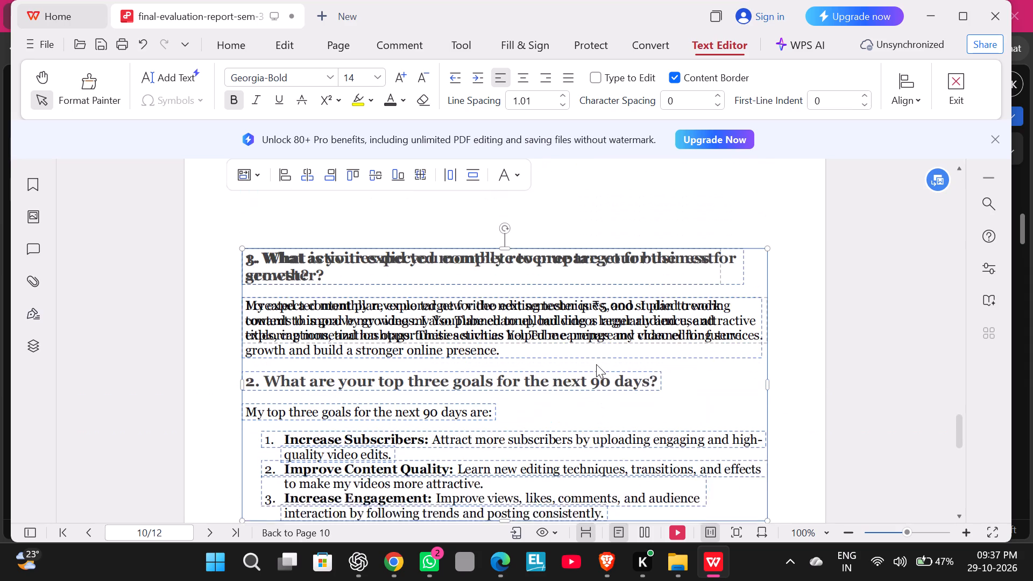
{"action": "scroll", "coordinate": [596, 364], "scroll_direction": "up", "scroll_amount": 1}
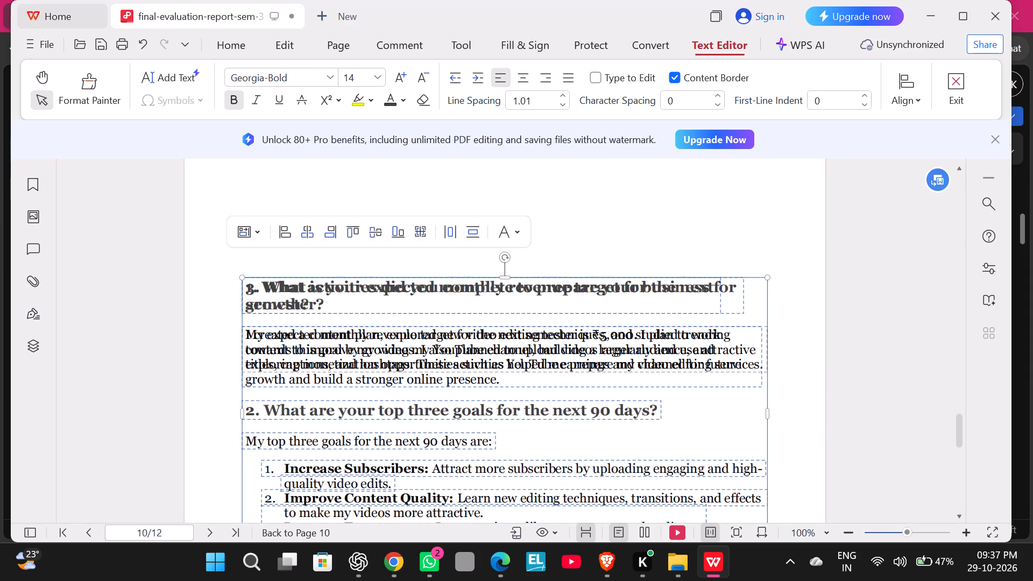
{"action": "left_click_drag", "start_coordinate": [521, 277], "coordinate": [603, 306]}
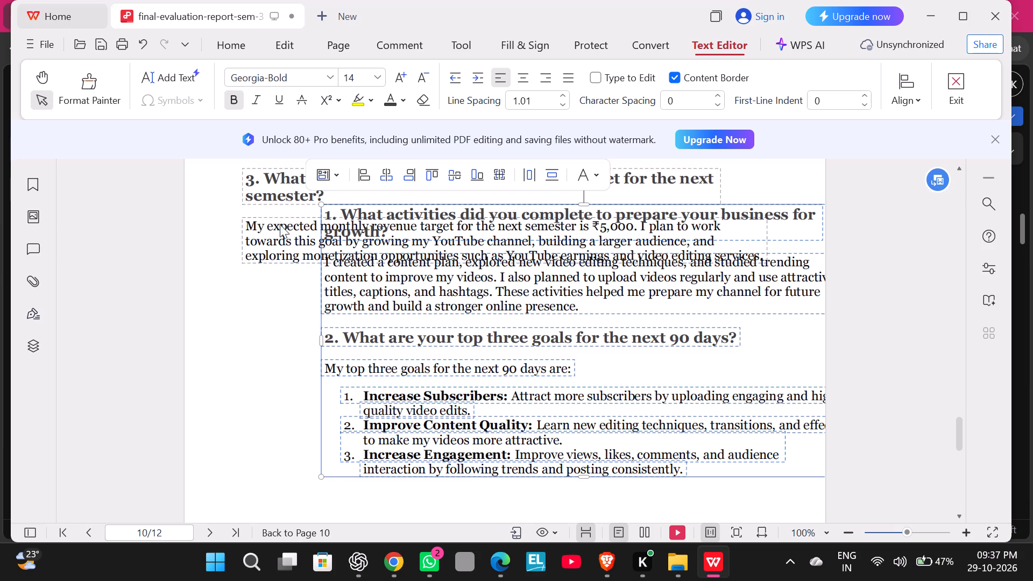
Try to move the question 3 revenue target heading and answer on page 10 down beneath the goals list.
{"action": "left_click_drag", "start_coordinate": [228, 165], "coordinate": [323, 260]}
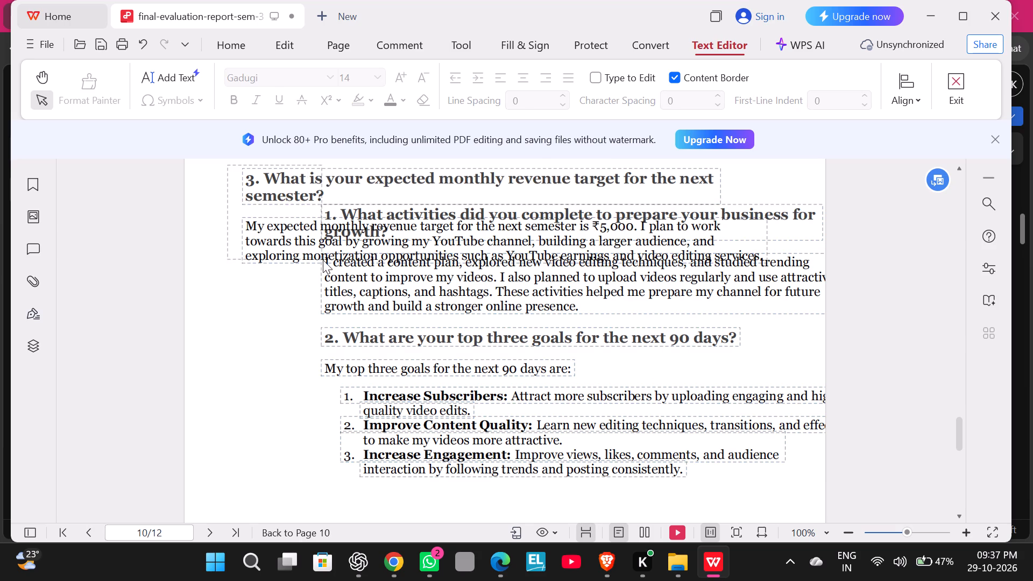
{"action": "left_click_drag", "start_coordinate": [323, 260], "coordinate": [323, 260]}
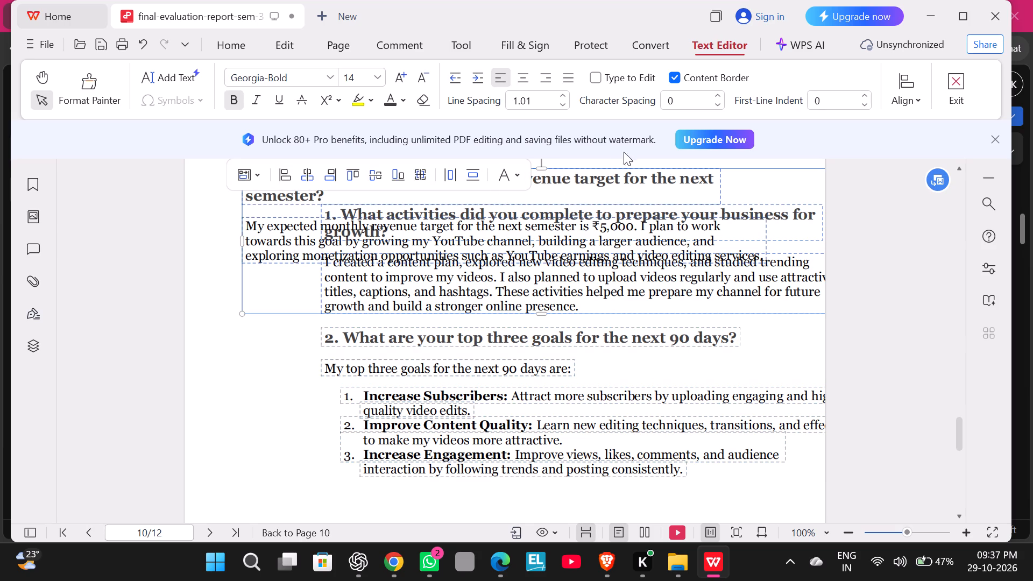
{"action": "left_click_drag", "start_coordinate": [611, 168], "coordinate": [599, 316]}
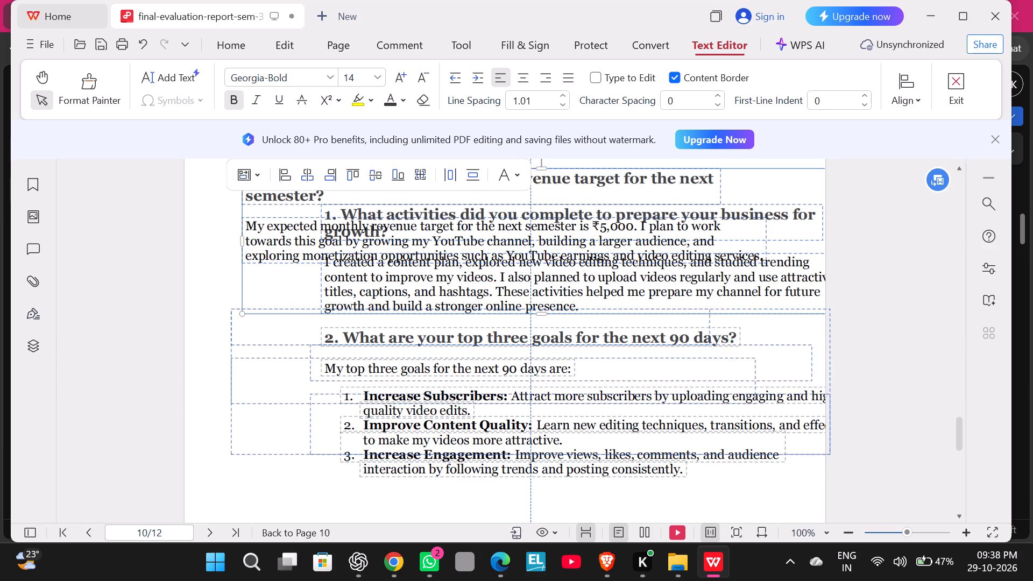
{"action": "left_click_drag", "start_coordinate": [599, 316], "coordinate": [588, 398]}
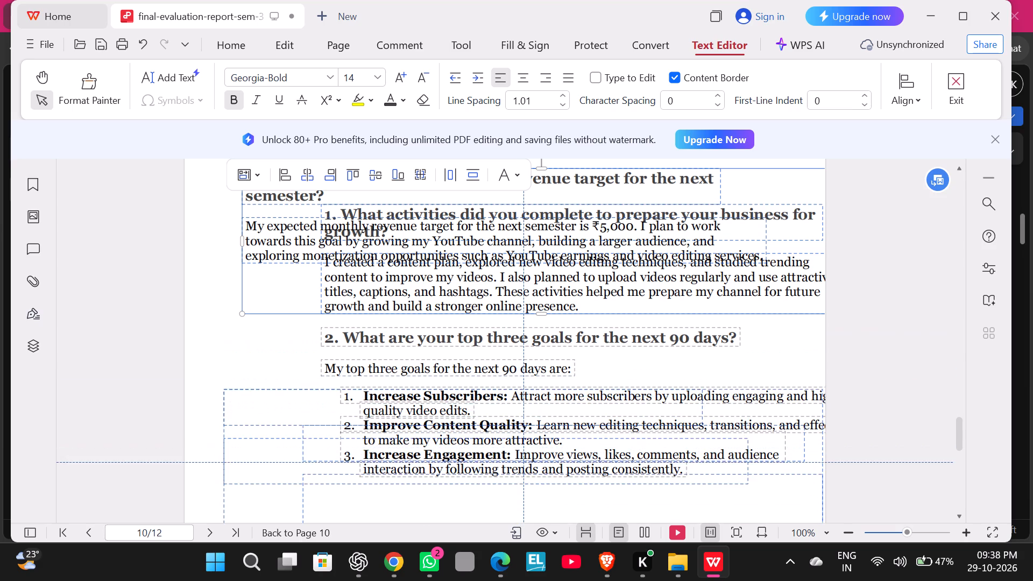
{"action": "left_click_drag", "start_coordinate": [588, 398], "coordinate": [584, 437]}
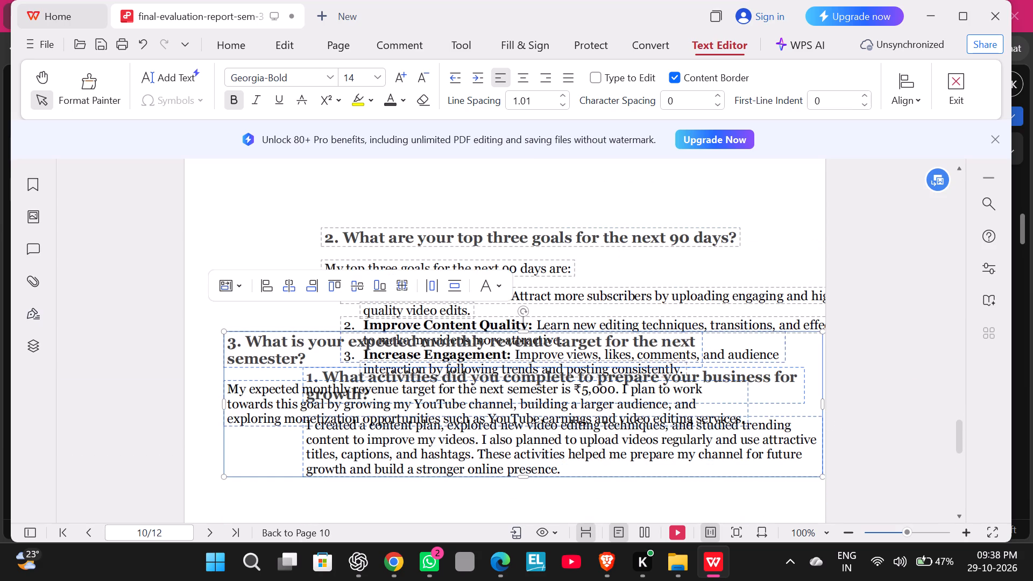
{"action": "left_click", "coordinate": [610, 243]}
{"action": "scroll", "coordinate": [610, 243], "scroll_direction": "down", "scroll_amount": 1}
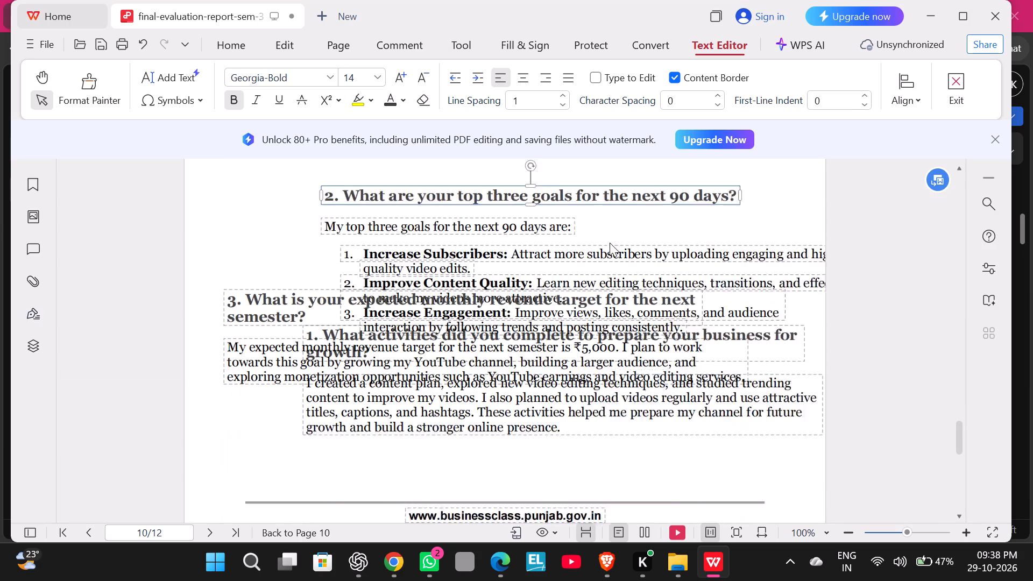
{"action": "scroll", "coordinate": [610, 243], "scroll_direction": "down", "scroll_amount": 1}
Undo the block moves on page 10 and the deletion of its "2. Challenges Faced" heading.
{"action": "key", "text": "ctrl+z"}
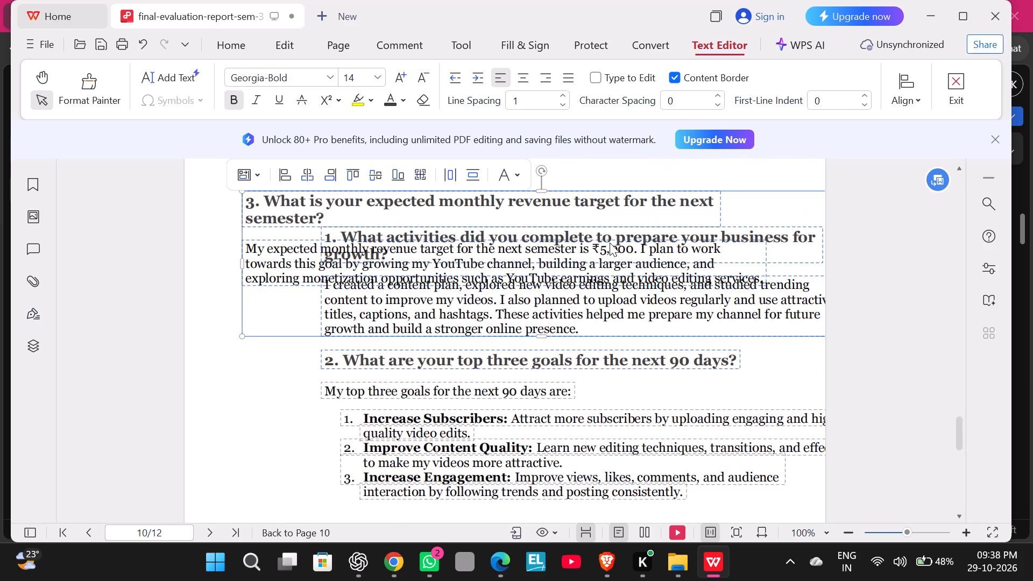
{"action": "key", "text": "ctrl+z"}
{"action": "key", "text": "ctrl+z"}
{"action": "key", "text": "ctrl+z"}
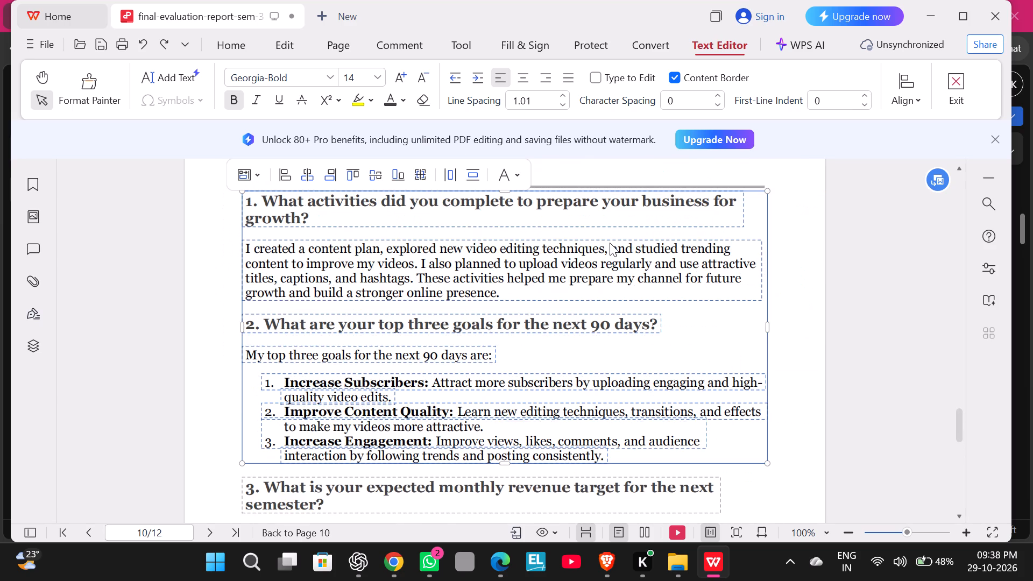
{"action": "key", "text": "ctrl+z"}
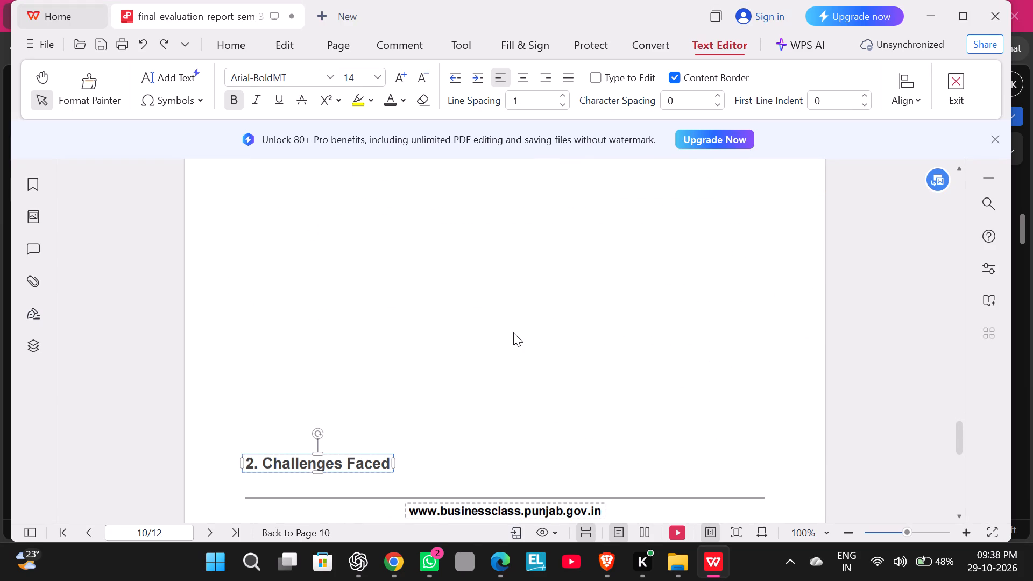
Delete the leftover "2. Challenges Faced" heading above the footer line on page 10.
{"action": "scroll", "coordinate": [513, 332], "scroll_direction": "down", "scroll_amount": 1}
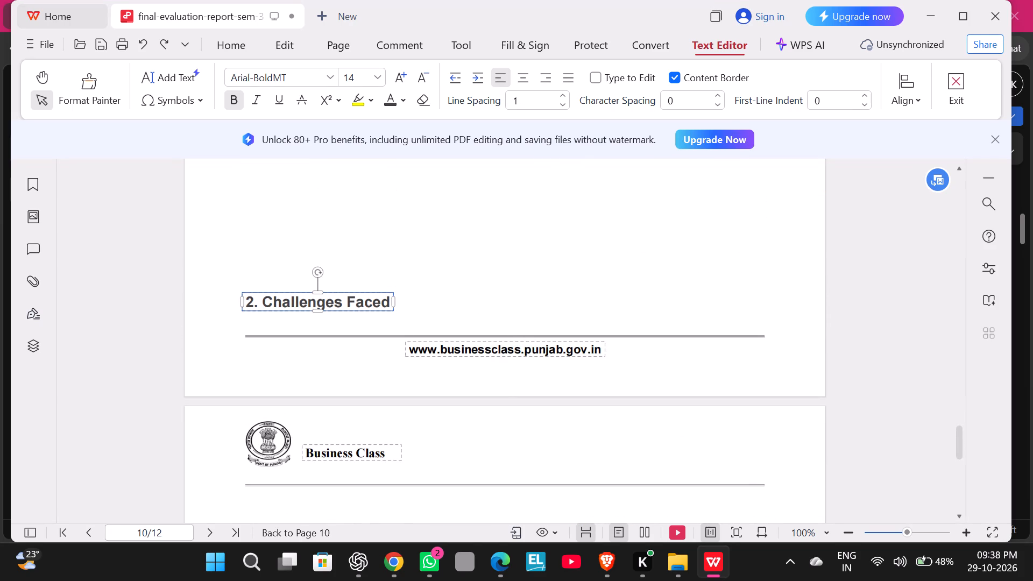
{"action": "left_click_drag", "start_coordinate": [408, 304], "coordinate": [268, 301]}
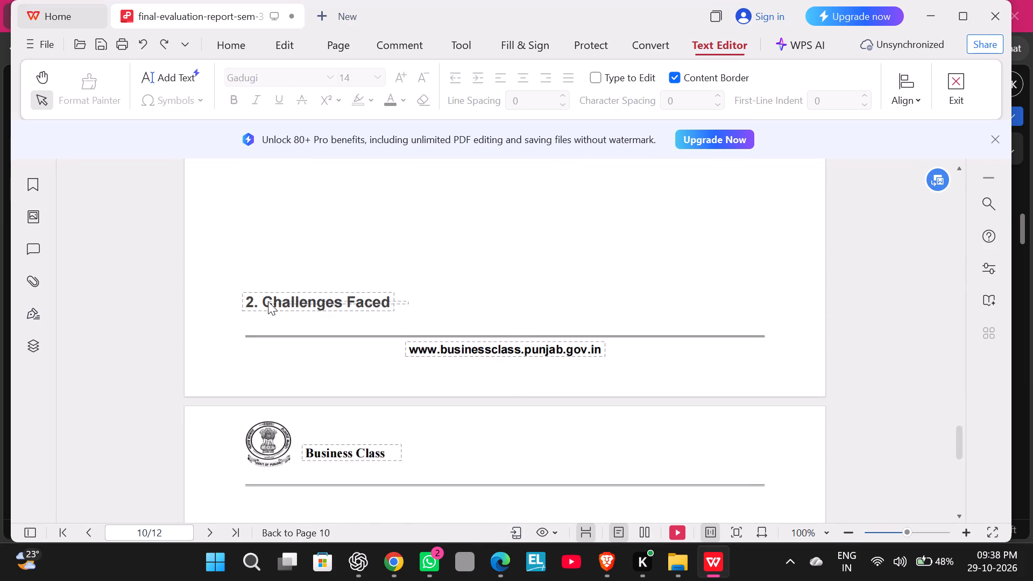
{"action": "left_click_drag", "start_coordinate": [268, 301], "coordinate": [242, 297]}
{"action": "right_click", "coordinate": [242, 297]}
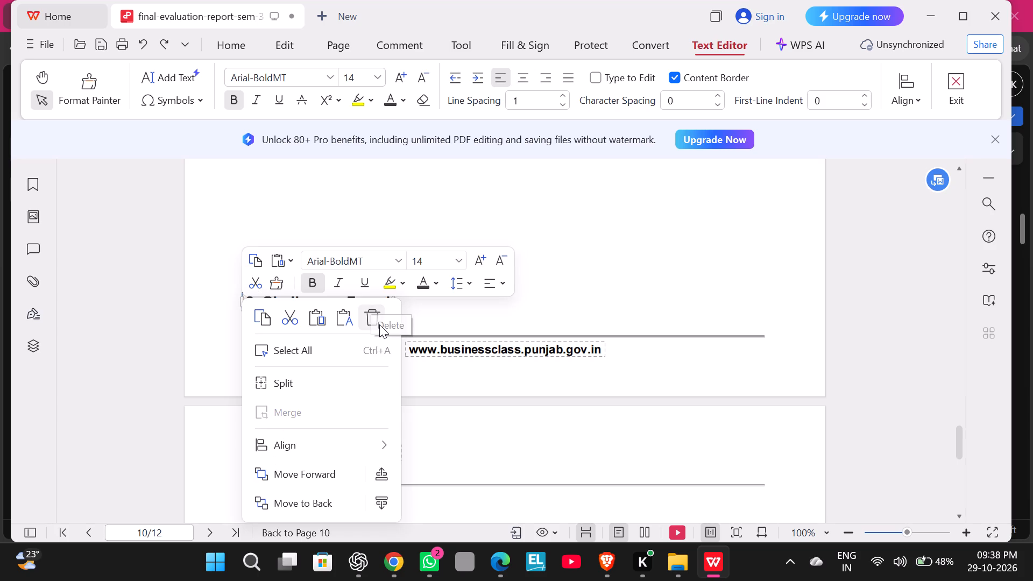
{"action": "left_click", "coordinate": [379, 325]}
Move all three question and answer blocks on page 10 down together, leaving a gap beneath the header line.
{"action": "scroll", "coordinate": [453, 247], "scroll_direction": "down", "scroll_amount": 1, "text": "ctrl"}
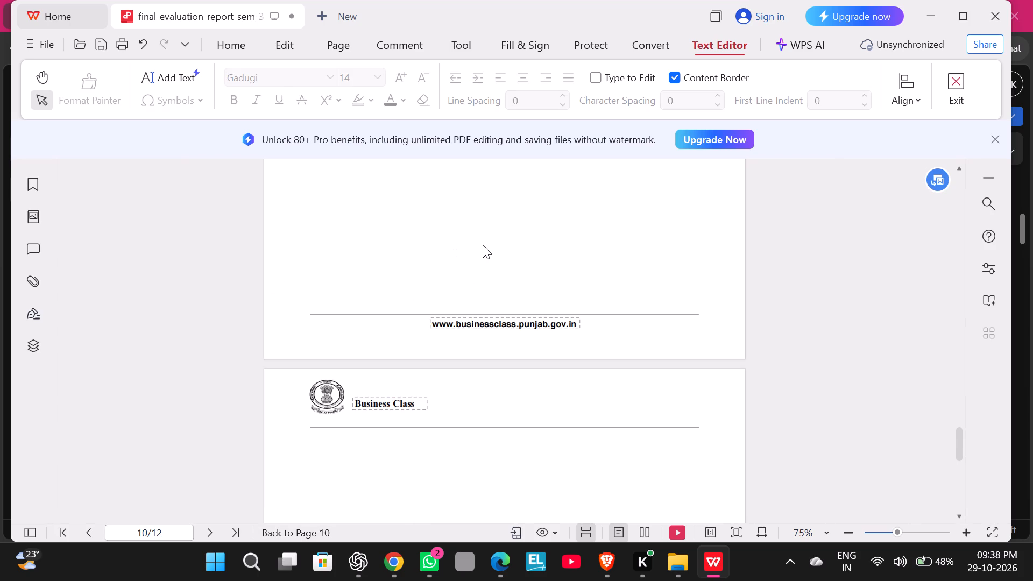
{"action": "scroll", "coordinate": [483, 245], "scroll_direction": "up", "scroll_amount": 1}
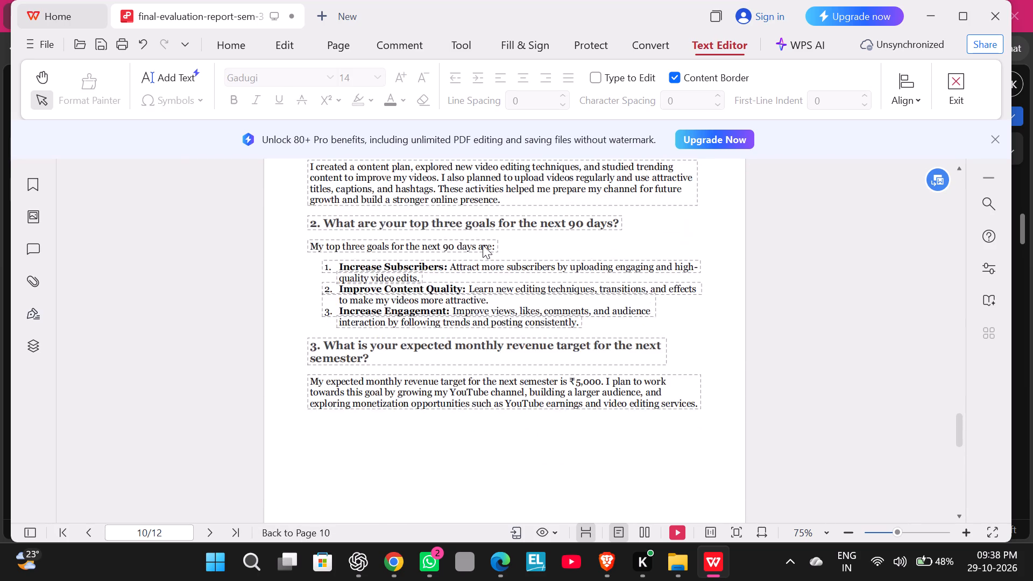
{"action": "scroll", "coordinate": [483, 245], "scroll_direction": "up", "scroll_amount": 1}
{"action": "scroll", "coordinate": [483, 245], "scroll_direction": "down", "scroll_amount": 1, "text": "ctrl"}
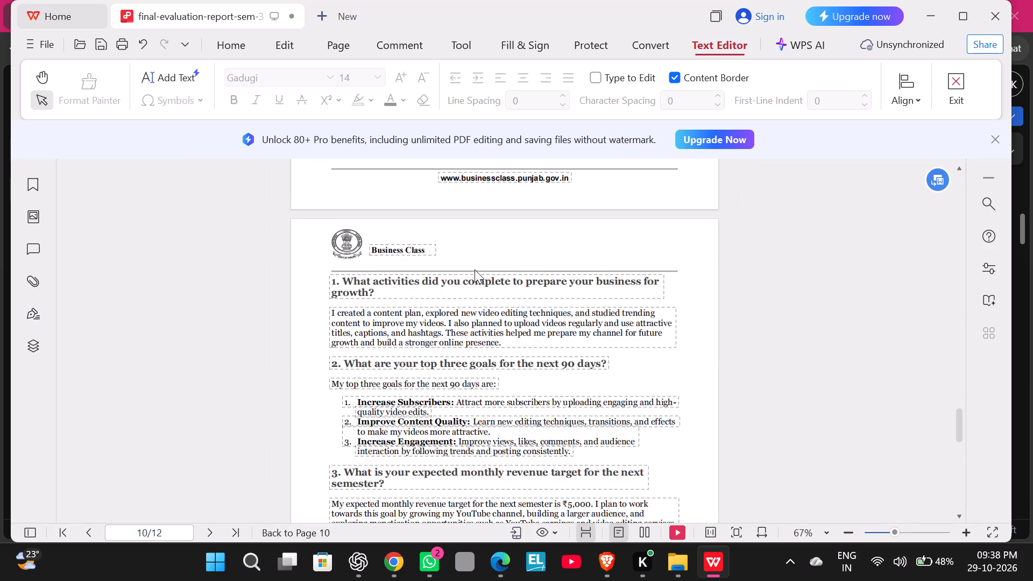
{"action": "scroll", "coordinate": [475, 270], "scroll_direction": "down", "scroll_amount": 1}
{"action": "left_click_drag", "start_coordinate": [316, 219], "coordinate": [563, 375]}
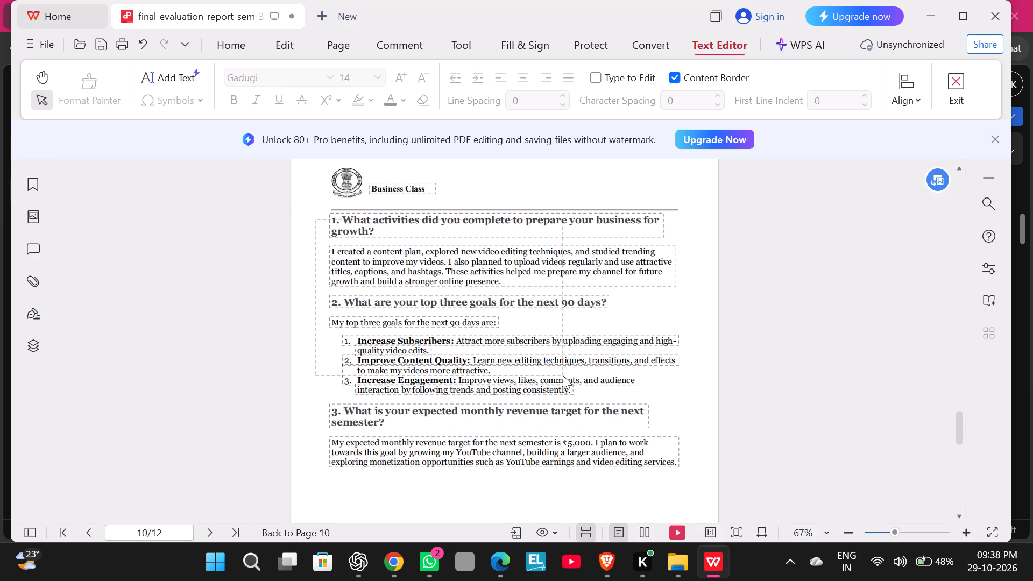
{"action": "left_click_drag", "start_coordinate": [563, 375], "coordinate": [682, 467]}
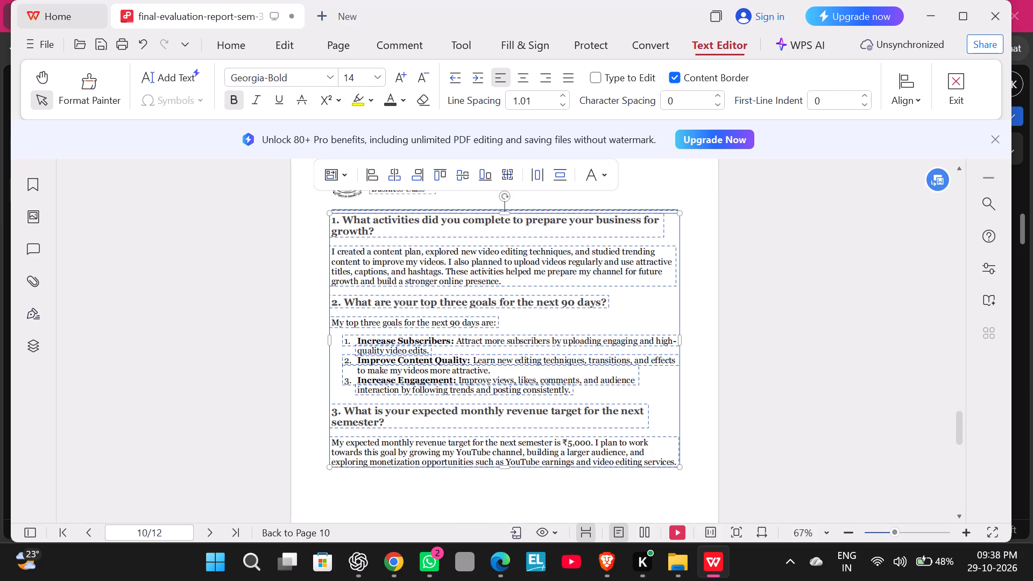
{"action": "left_click_drag", "start_coordinate": [530, 210], "coordinate": [531, 264]}
{"action": "scroll", "coordinate": [531, 264], "scroll_direction": "down", "scroll_amount": 1}
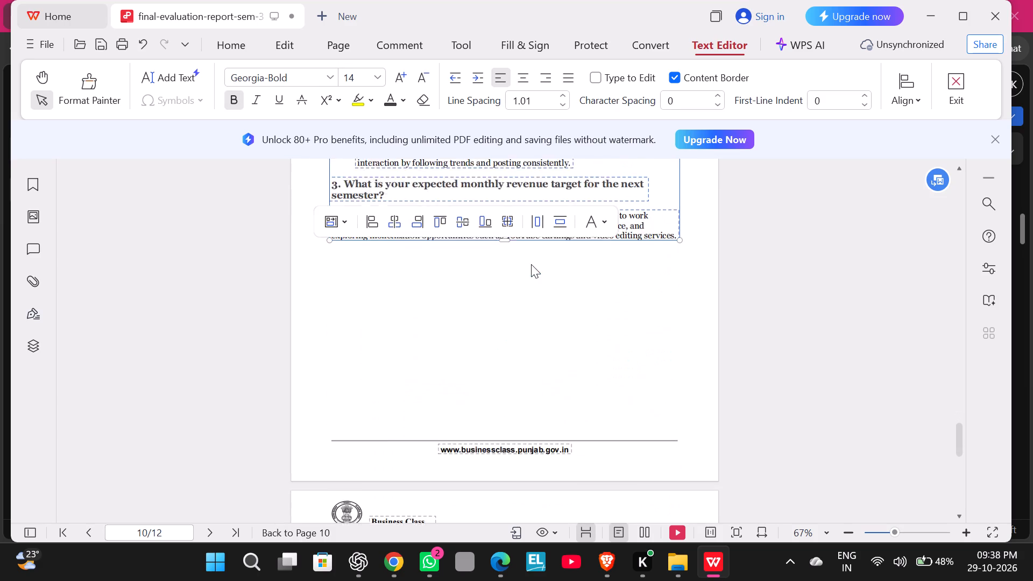
{"action": "scroll", "coordinate": [531, 264], "scroll_direction": "down", "scroll_amount": 1}
{"action": "scroll", "coordinate": [531, 264], "scroll_direction": "up", "scroll_amount": 2}
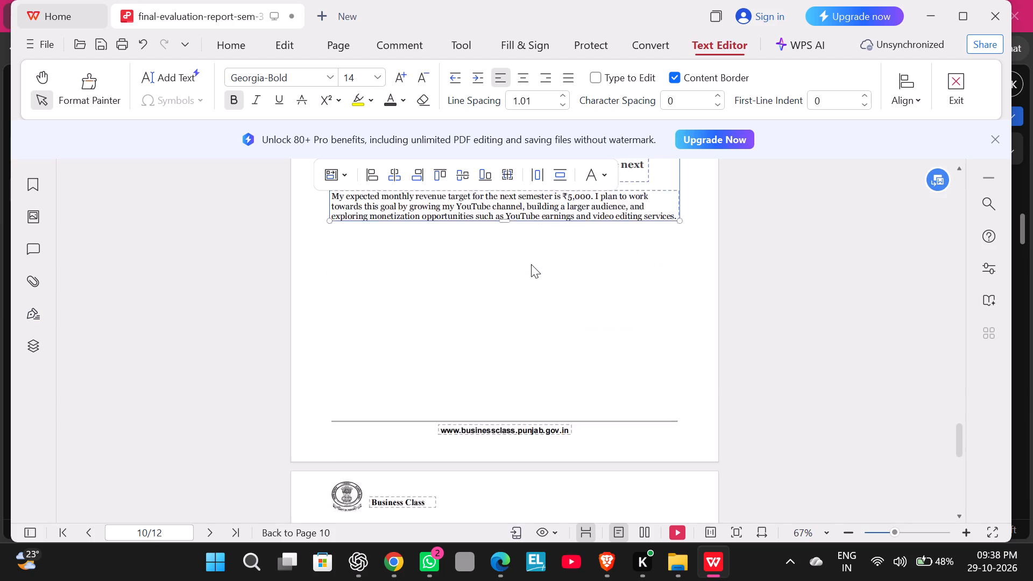
Move all three question and answer blocks further down page 10 to open space beneath the header line.
{"action": "scroll", "coordinate": [531, 264], "scroll_direction": "up", "scroll_amount": 1}
{"action": "scroll", "coordinate": [531, 264], "scroll_direction": "down", "scroll_amount": 1}
{"action": "scroll", "coordinate": [531, 264], "scroll_direction": "up", "scroll_amount": 1}
{"action": "scroll", "coordinate": [531, 264], "scroll_direction": "down", "scroll_amount": 1}
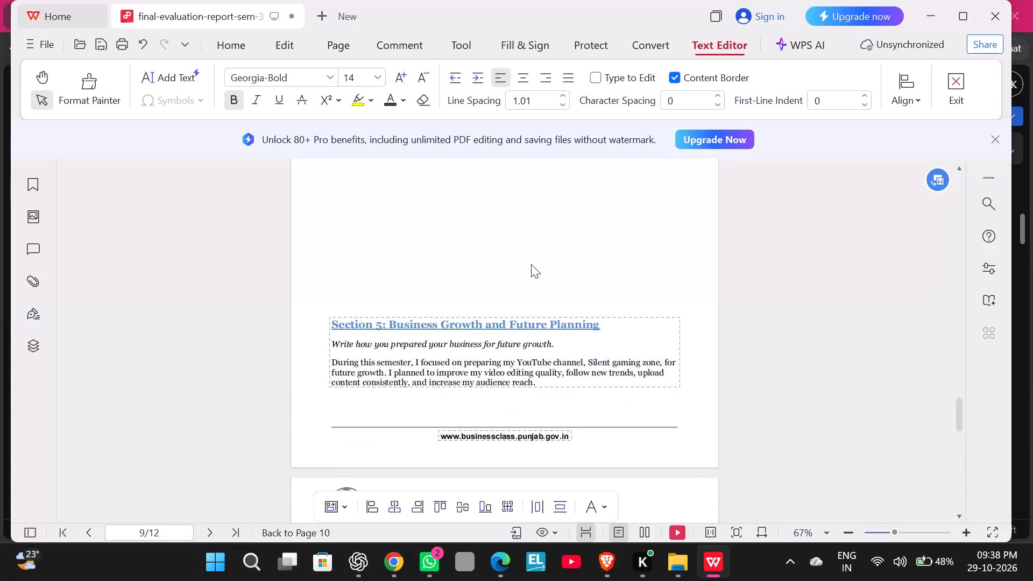
{"action": "scroll", "coordinate": [531, 264], "scroll_direction": "down", "scroll_amount": 1}
{"action": "left_click_drag", "start_coordinate": [514, 375], "coordinate": [520, 431]}
{"action": "scroll", "coordinate": [520, 431], "scroll_direction": "down", "scroll_amount": 1}
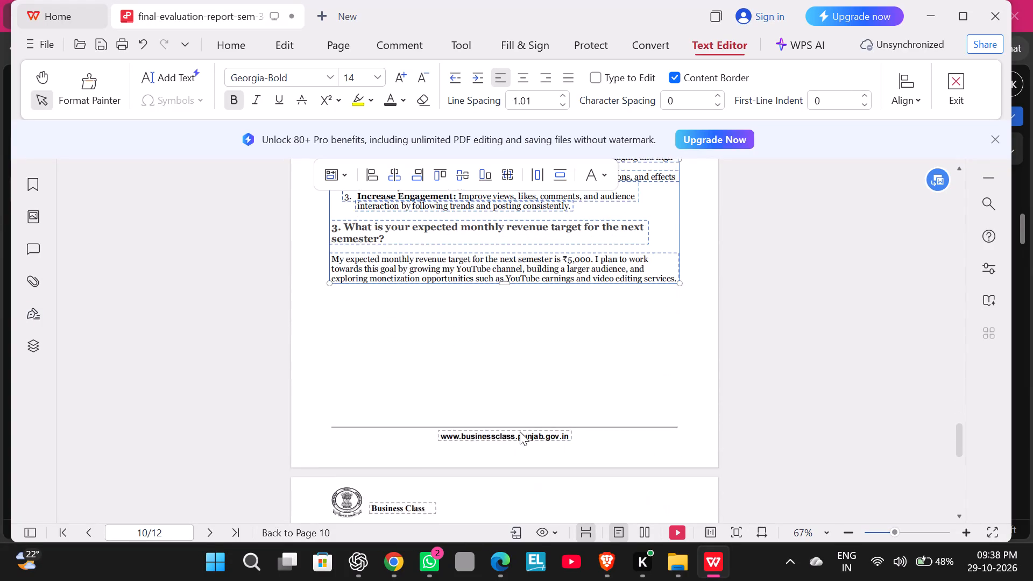
{"action": "scroll", "coordinate": [520, 431], "scroll_direction": "down", "scroll_amount": 1}
{"action": "scroll", "coordinate": [520, 431], "scroll_direction": "up", "scroll_amount": 1}
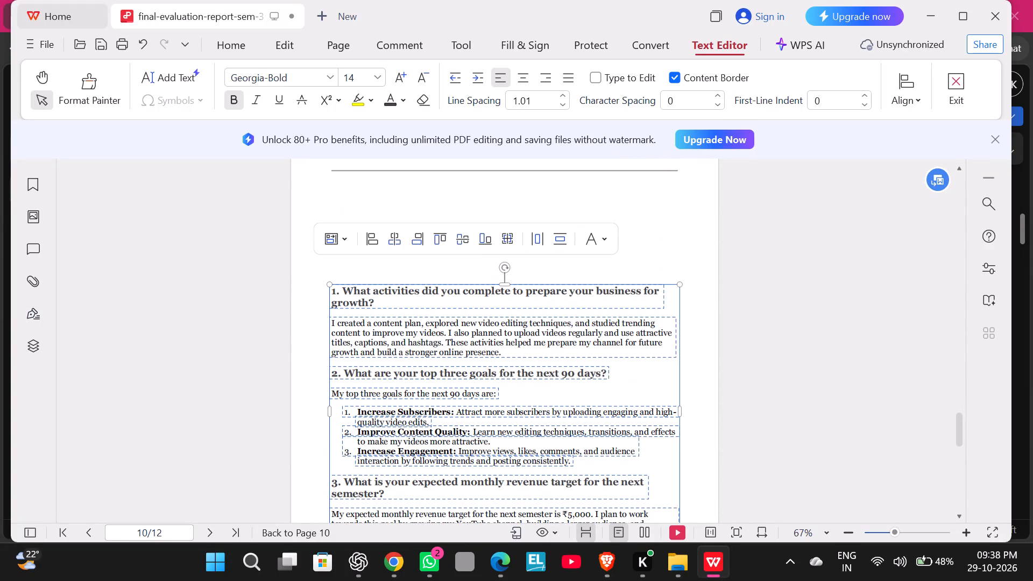
{"action": "left_click_drag", "start_coordinate": [561, 285], "coordinate": [563, 336]}
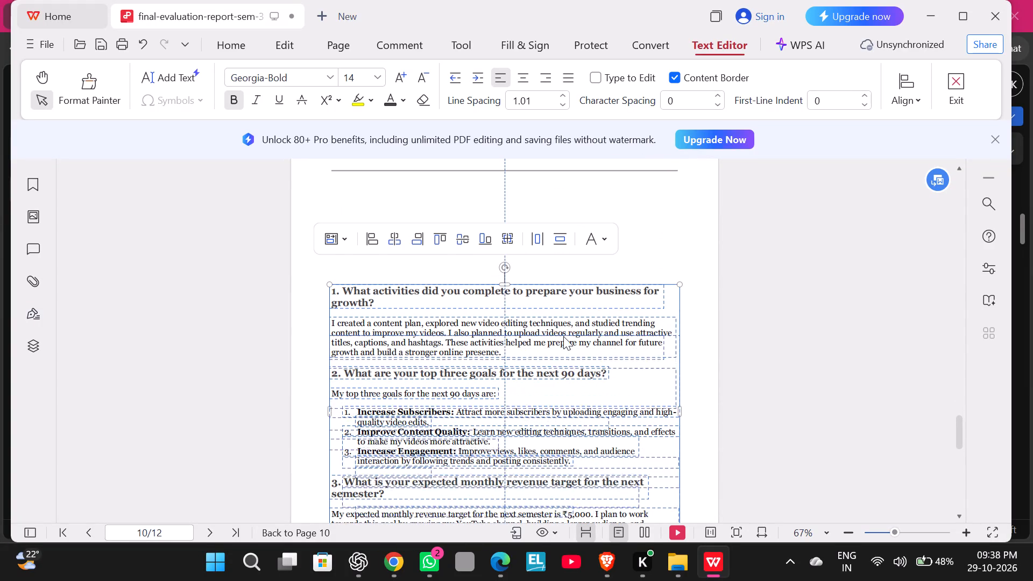
Move the "Section 5: Business Growth and Future Planning" block from the bottom of page 9 to just beneath page 10's header line.
{"action": "scroll", "coordinate": [563, 336], "scroll_direction": "up", "scroll_amount": 1}
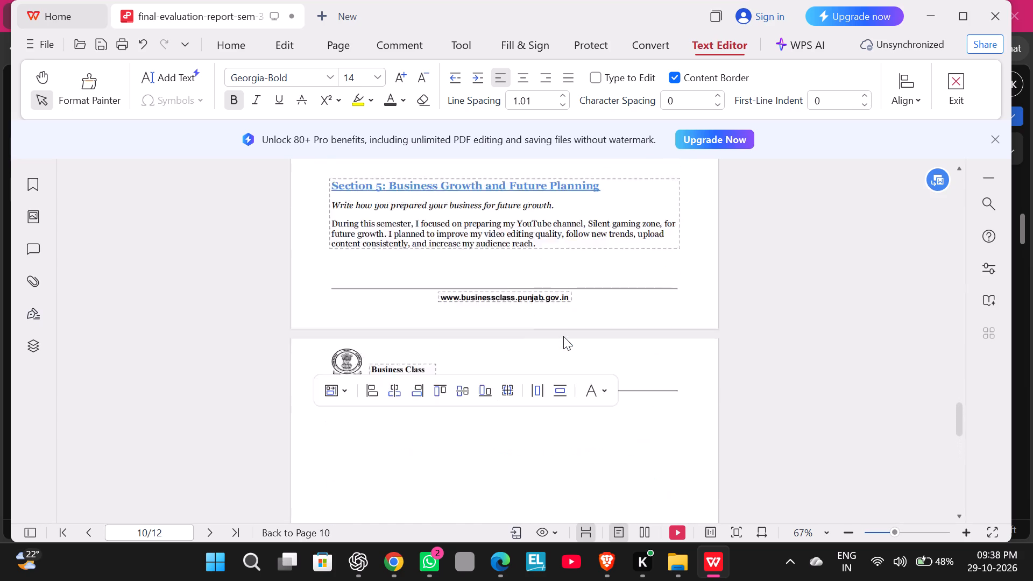
{"action": "scroll", "coordinate": [563, 336], "scroll_direction": "up", "scroll_amount": 1}
{"action": "right_click", "coordinate": [563, 336]}
{"action": "left_click_drag", "start_coordinate": [316, 257], "coordinate": [455, 320]}
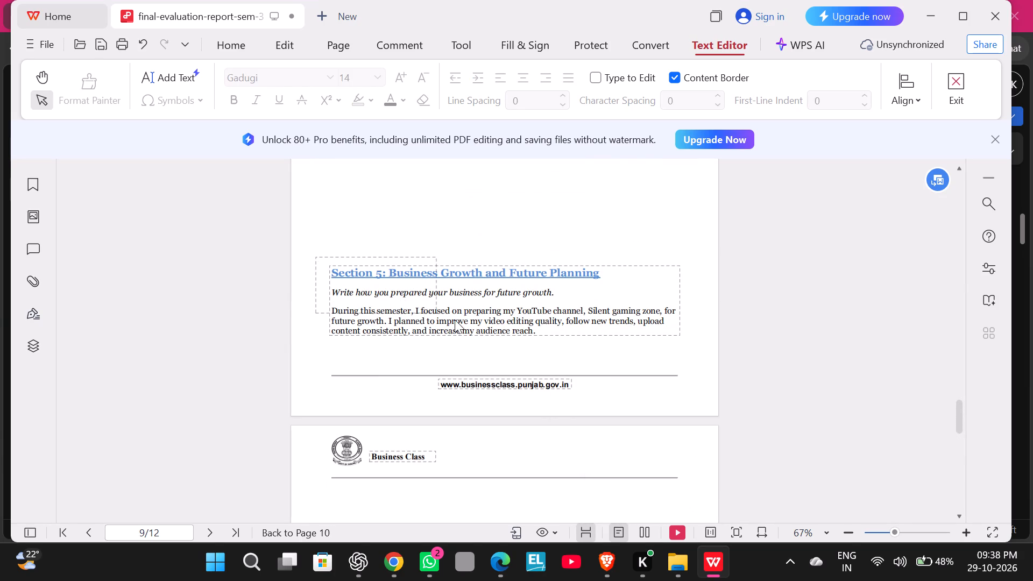
{"action": "left_click_drag", "start_coordinate": [455, 320], "coordinate": [690, 342]}
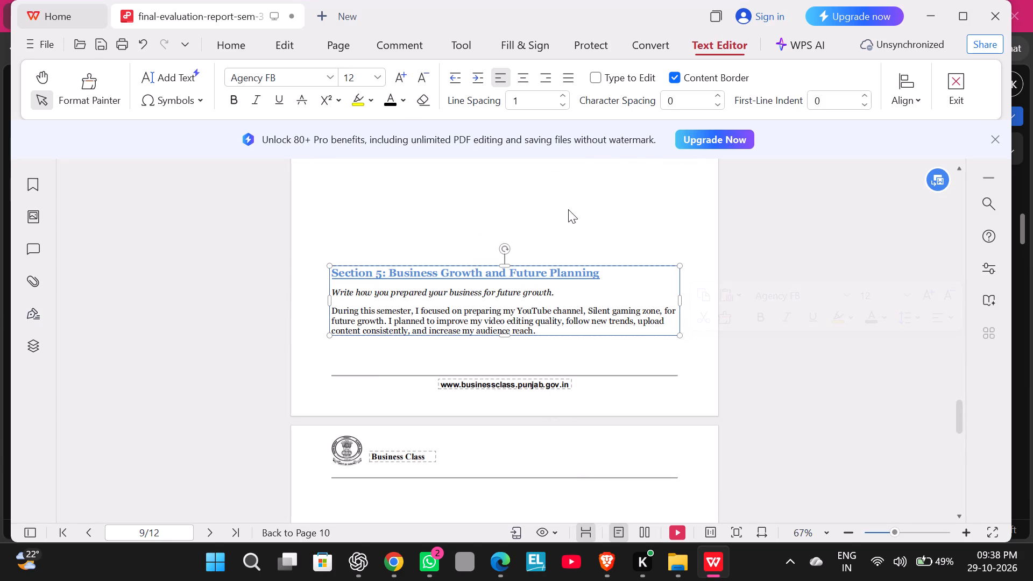
{"action": "left_click_drag", "start_coordinate": [569, 265], "coordinate": [577, 346]}
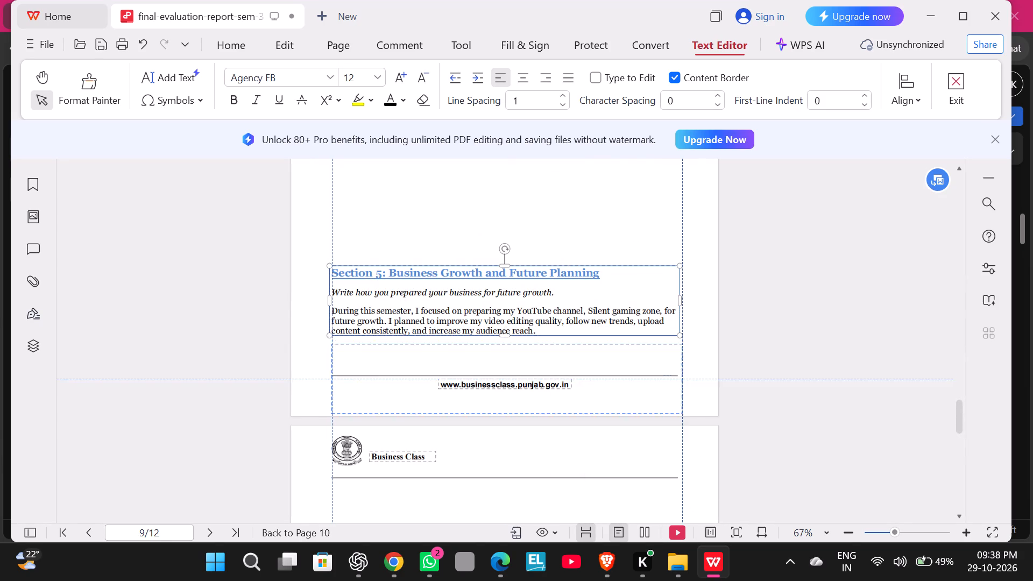
{"action": "left_click_drag", "start_coordinate": [577, 346], "coordinate": [570, 471]}
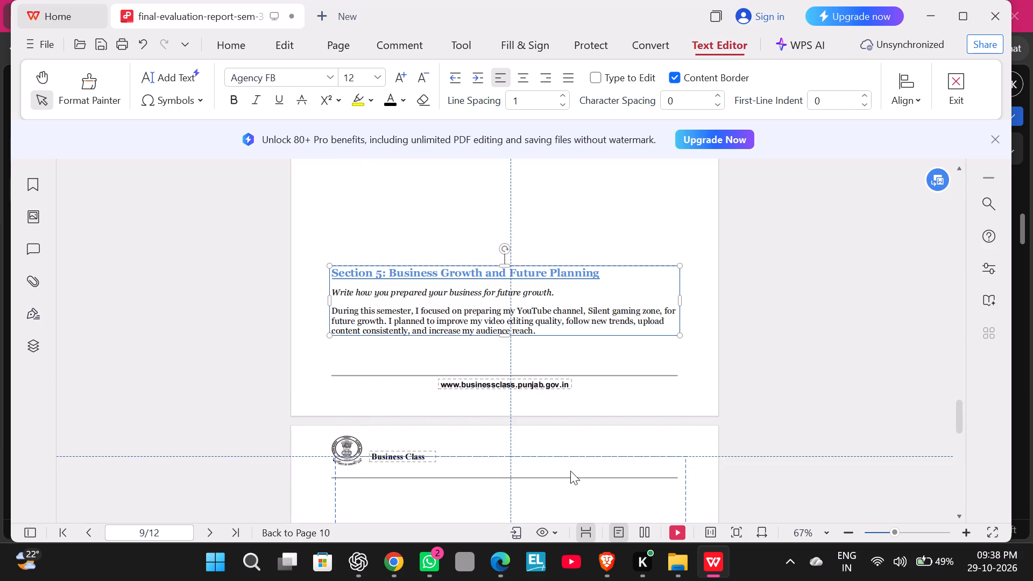
{"action": "left_click_drag", "start_coordinate": [570, 471], "coordinate": [569, 499]}
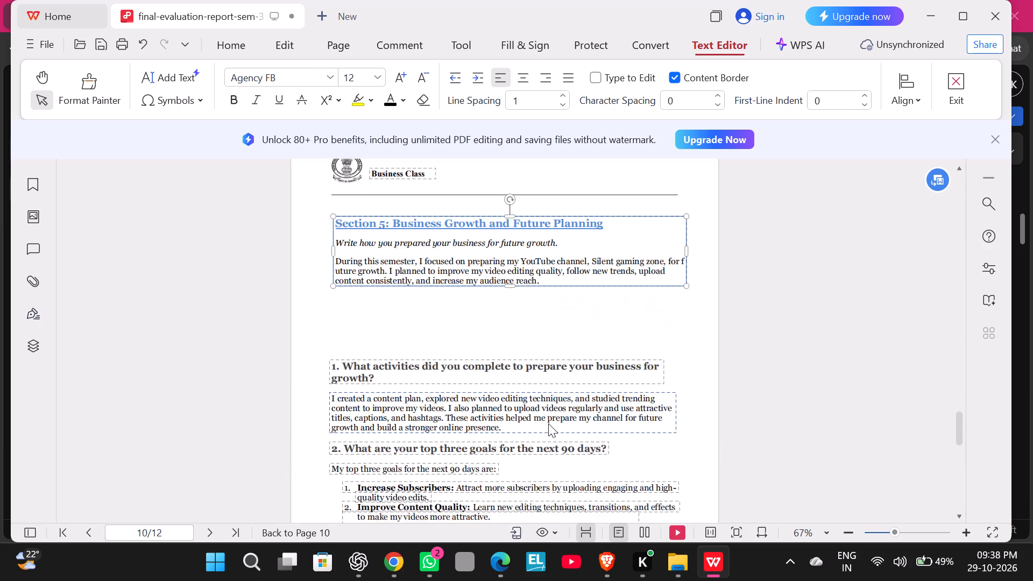
Select all three question and answer blocks on page 10 and move them up together to directly beneath the Section 5 introduction.
{"action": "left_click", "coordinate": [513, 381]}
{"action": "left_click", "coordinate": [484, 419]}
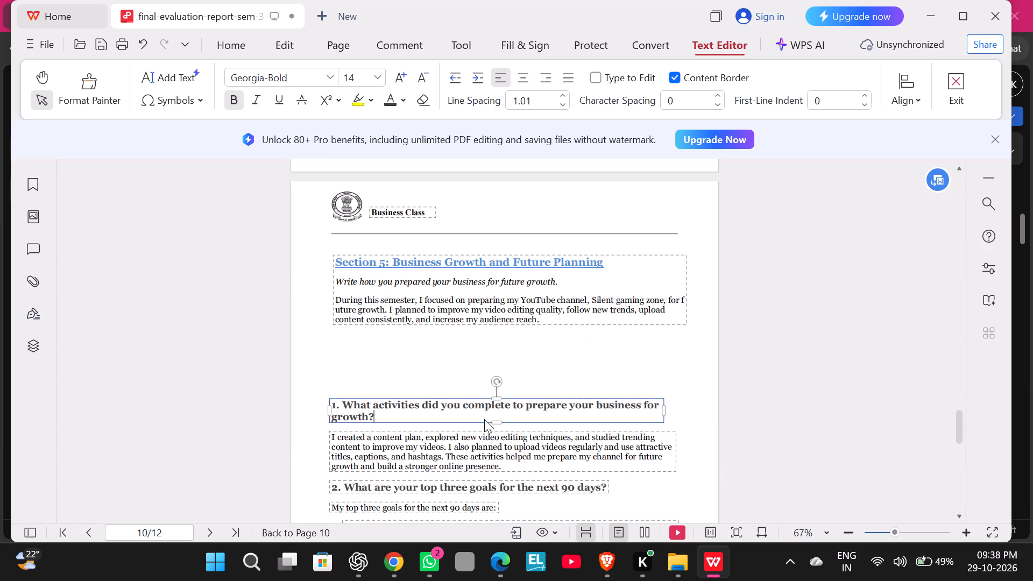
{"action": "left_click_drag", "start_coordinate": [321, 407], "coordinate": [547, 489]}
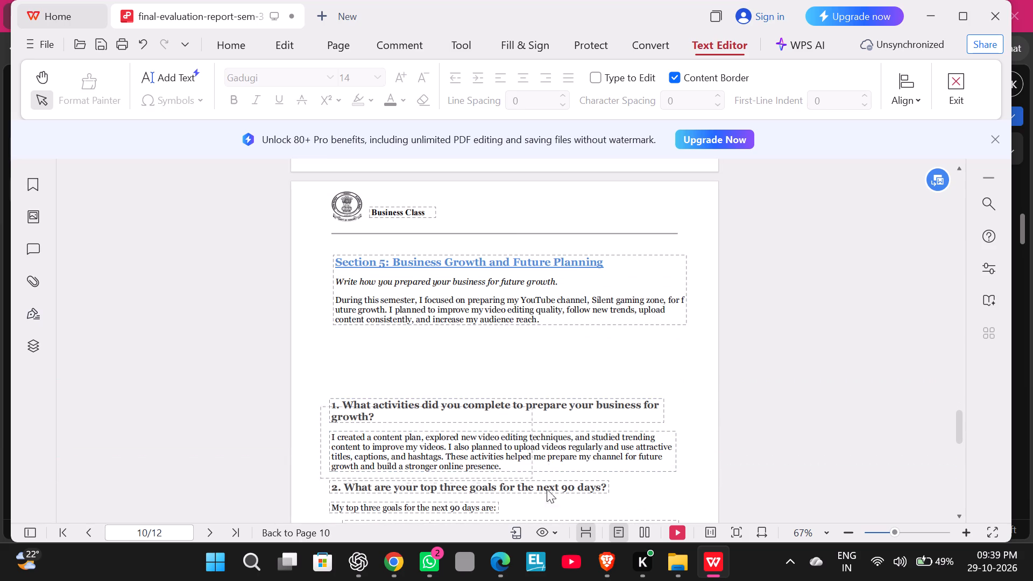
{"action": "left_click_drag", "start_coordinate": [547, 489], "coordinate": [700, 565]}
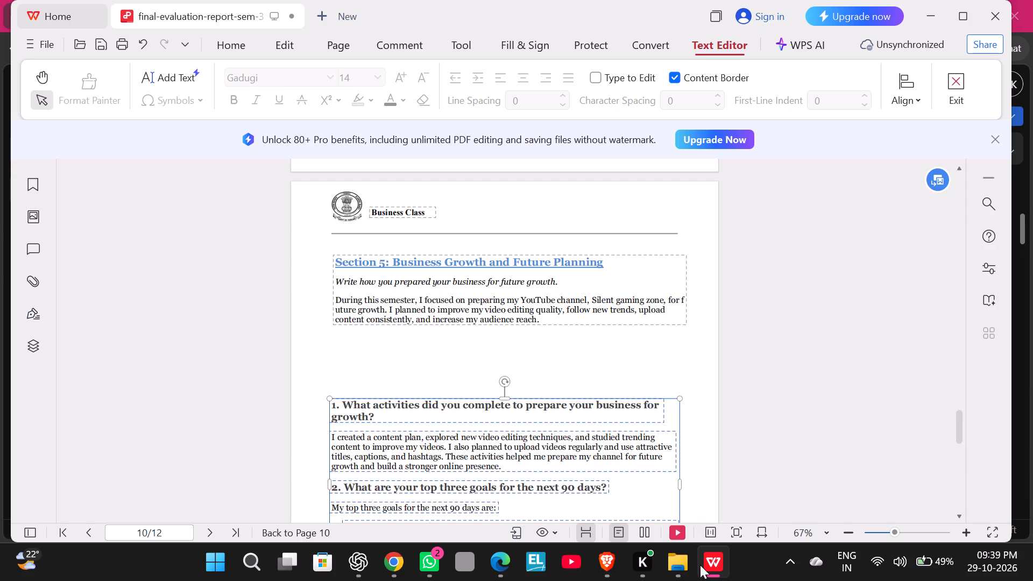
{"action": "scroll", "coordinate": [616, 473], "scroll_direction": "down", "scroll_amount": 1}
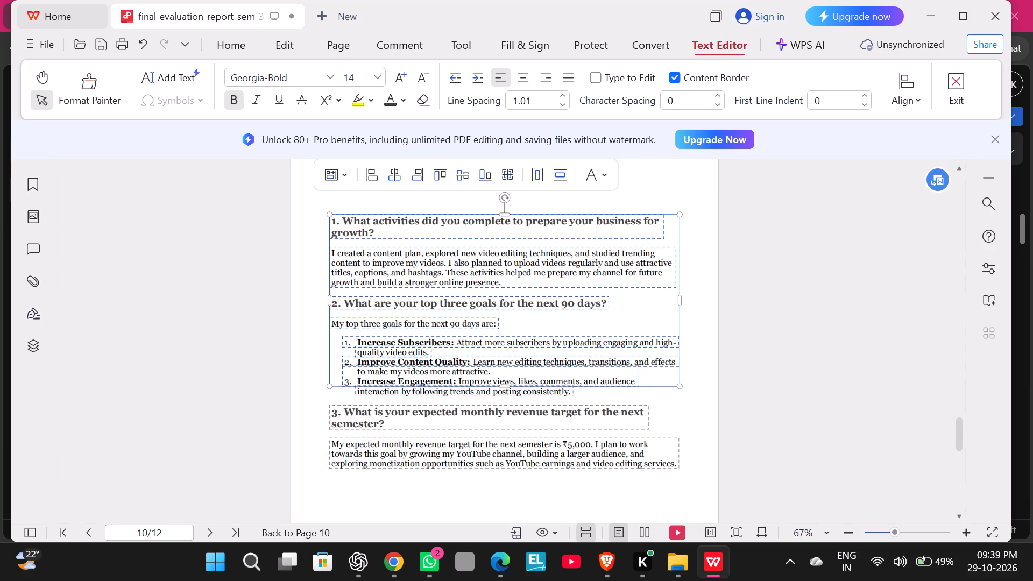
{"action": "left_click", "coordinate": [295, 224]}
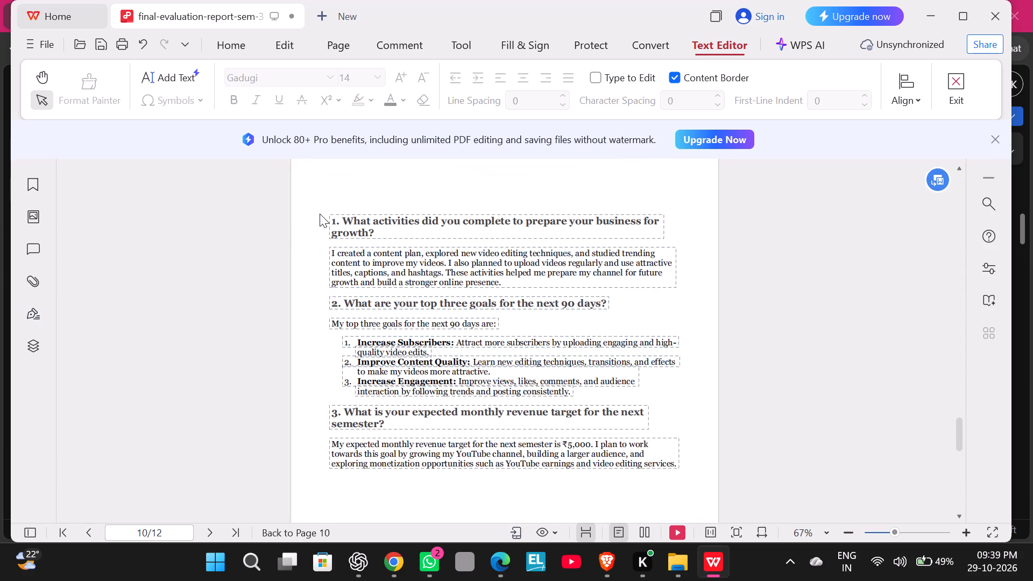
{"action": "left_click_drag", "start_coordinate": [320, 214], "coordinate": [708, 484]}
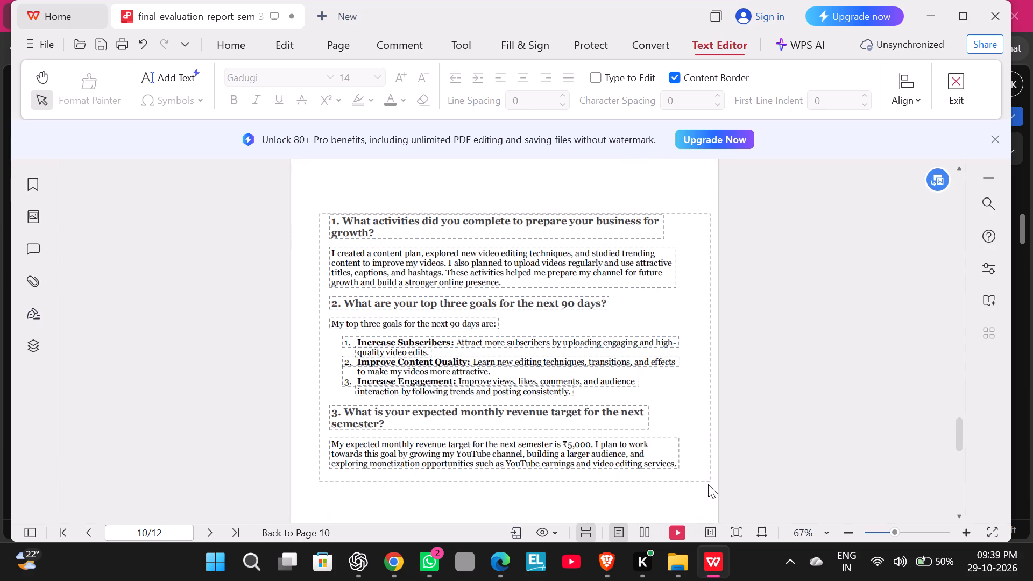
{"action": "left_click_drag", "start_coordinate": [708, 484], "coordinate": [705, 501]}
{"action": "scroll", "coordinate": [705, 501], "scroll_direction": "down", "scroll_amount": 1}
{"action": "scroll", "coordinate": [480, 192], "scroll_direction": "up", "scroll_amount": 2}
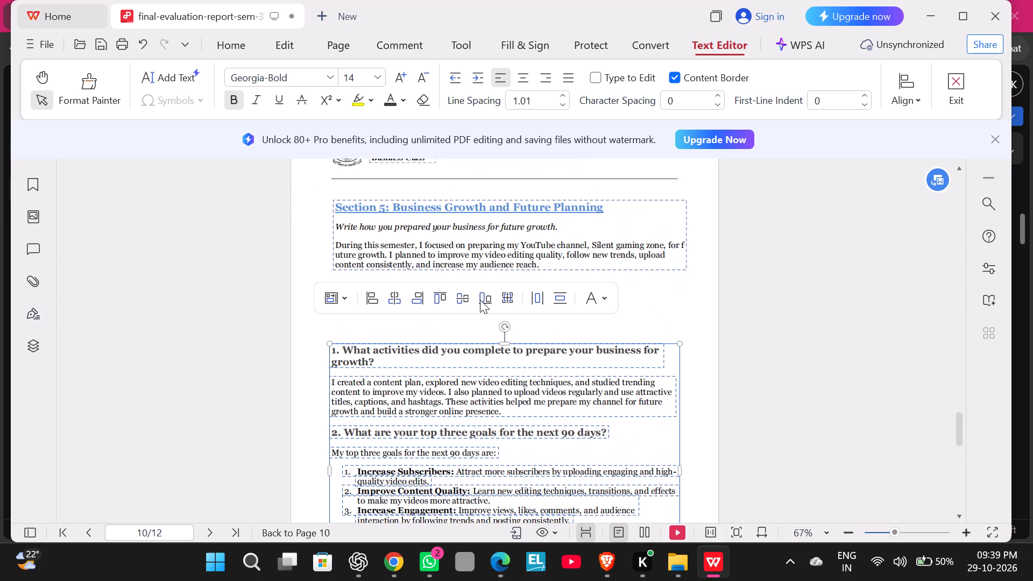
{"action": "left_click_drag", "start_coordinate": [476, 342], "coordinate": [469, 299]}
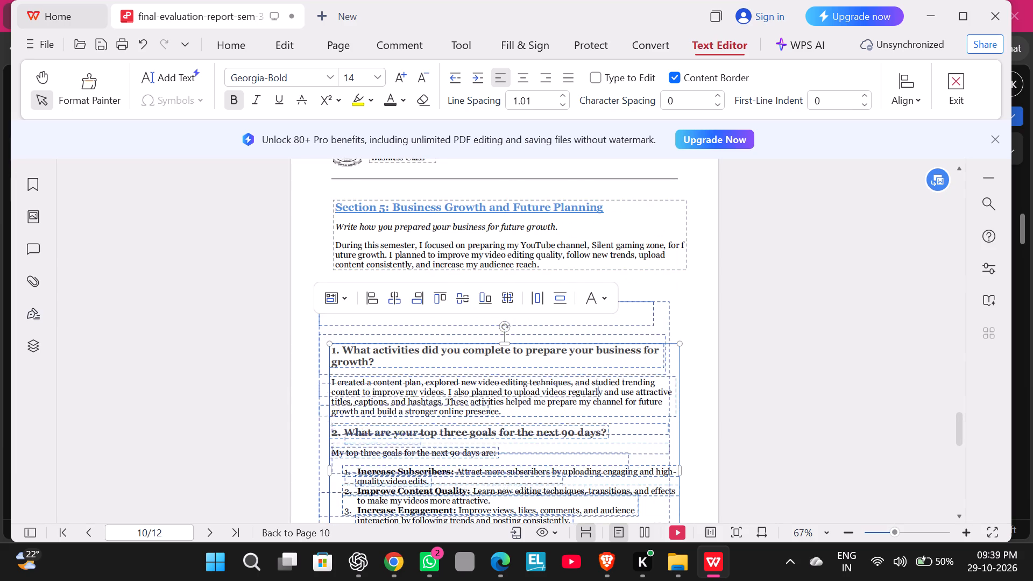
{"action": "left_click_drag", "start_coordinate": [469, 299], "coordinate": [475, 276]}
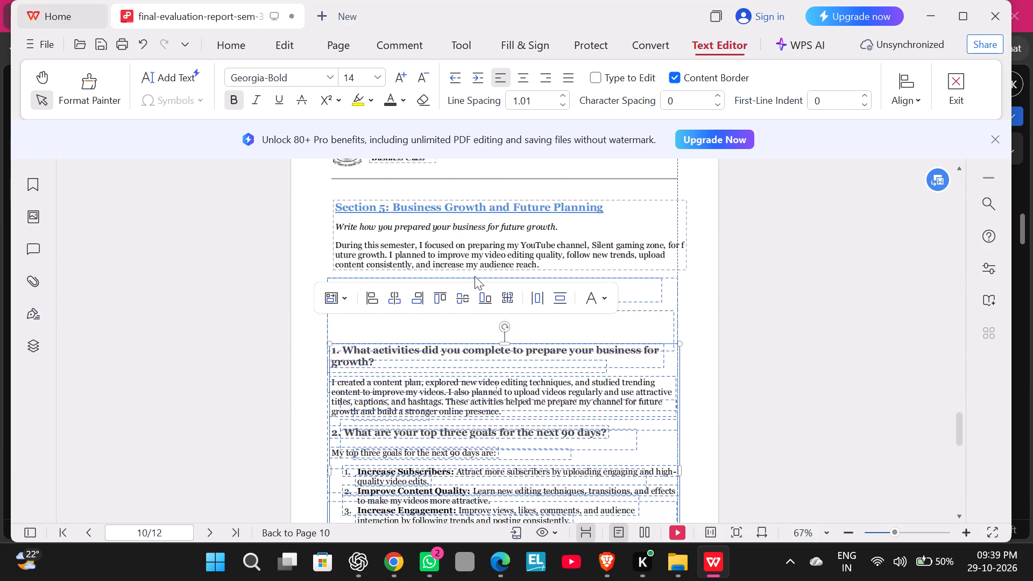
{"action": "left_click", "coordinate": [472, 284]}
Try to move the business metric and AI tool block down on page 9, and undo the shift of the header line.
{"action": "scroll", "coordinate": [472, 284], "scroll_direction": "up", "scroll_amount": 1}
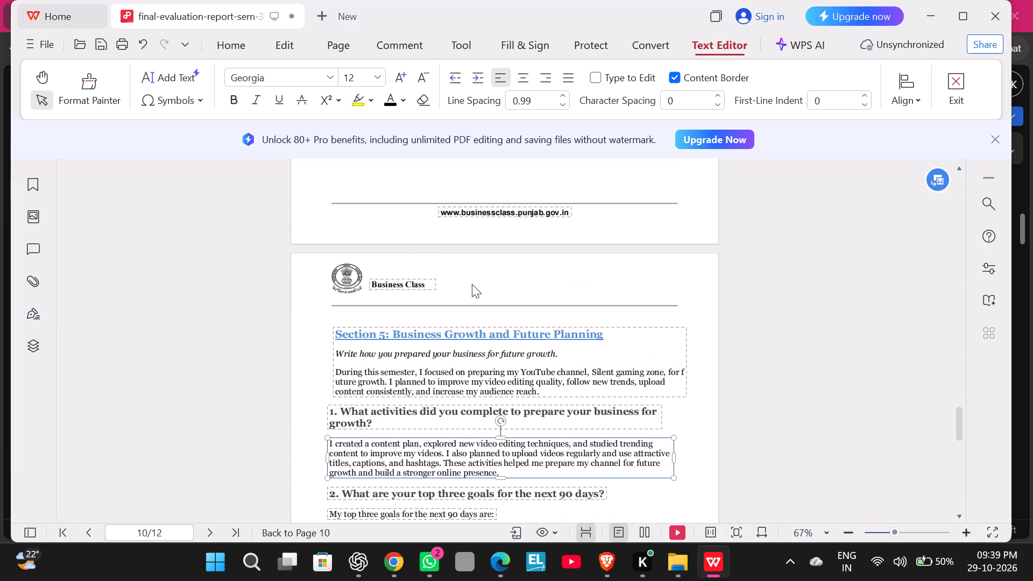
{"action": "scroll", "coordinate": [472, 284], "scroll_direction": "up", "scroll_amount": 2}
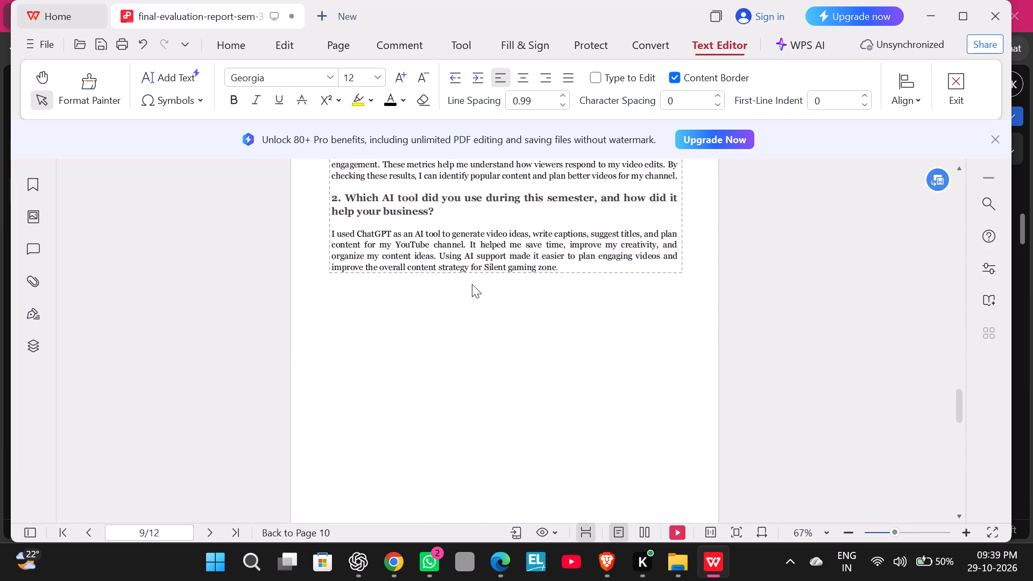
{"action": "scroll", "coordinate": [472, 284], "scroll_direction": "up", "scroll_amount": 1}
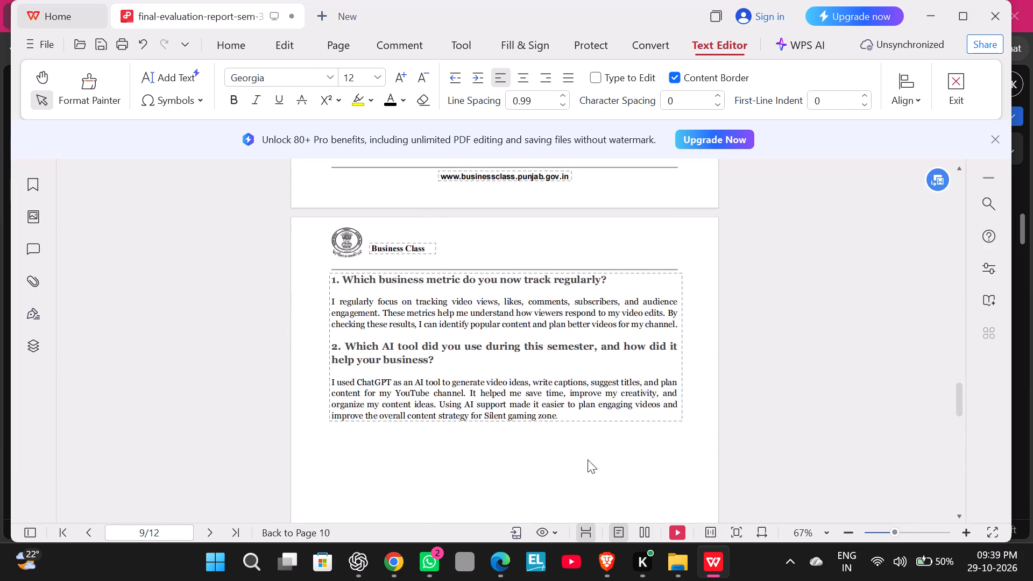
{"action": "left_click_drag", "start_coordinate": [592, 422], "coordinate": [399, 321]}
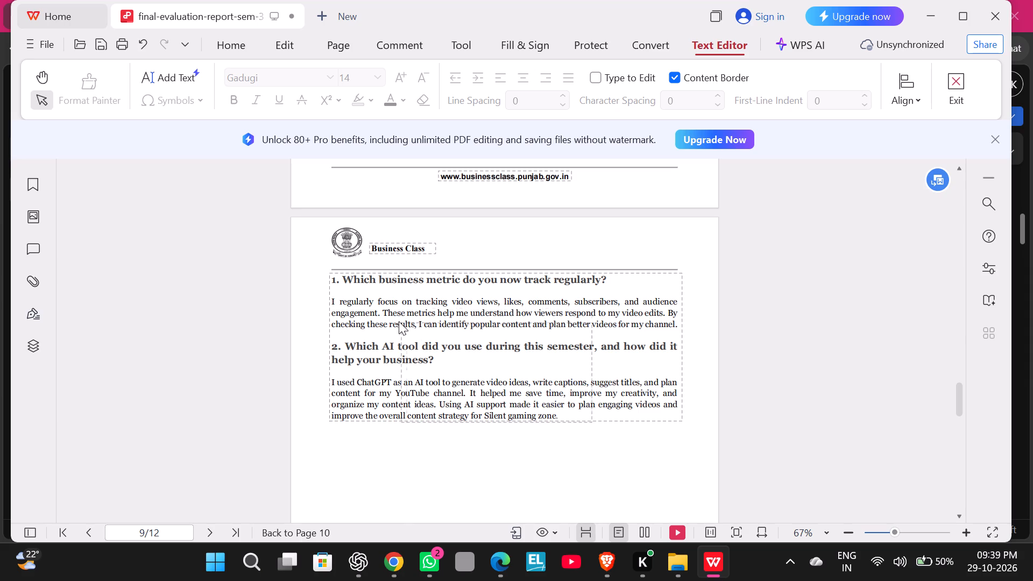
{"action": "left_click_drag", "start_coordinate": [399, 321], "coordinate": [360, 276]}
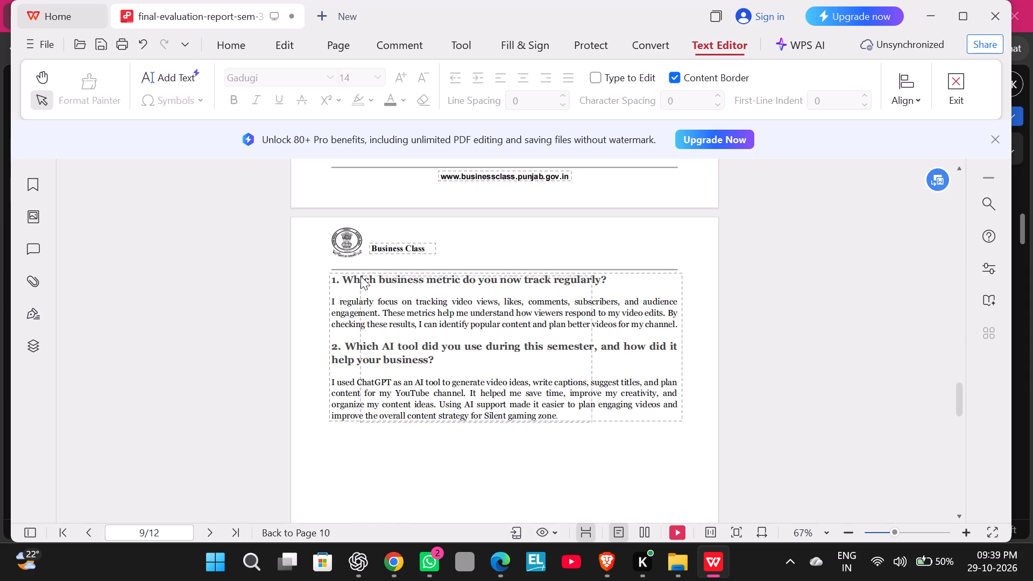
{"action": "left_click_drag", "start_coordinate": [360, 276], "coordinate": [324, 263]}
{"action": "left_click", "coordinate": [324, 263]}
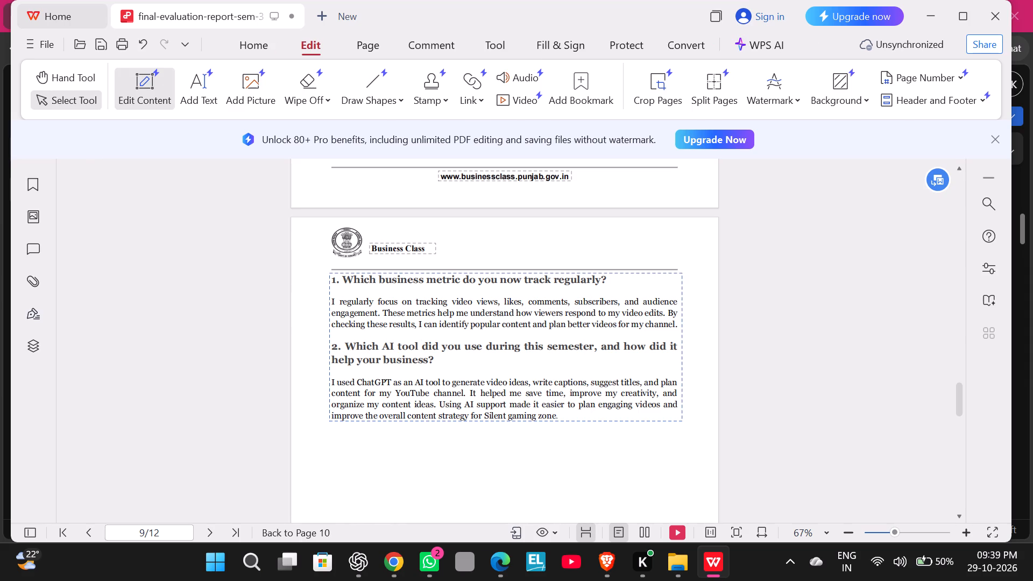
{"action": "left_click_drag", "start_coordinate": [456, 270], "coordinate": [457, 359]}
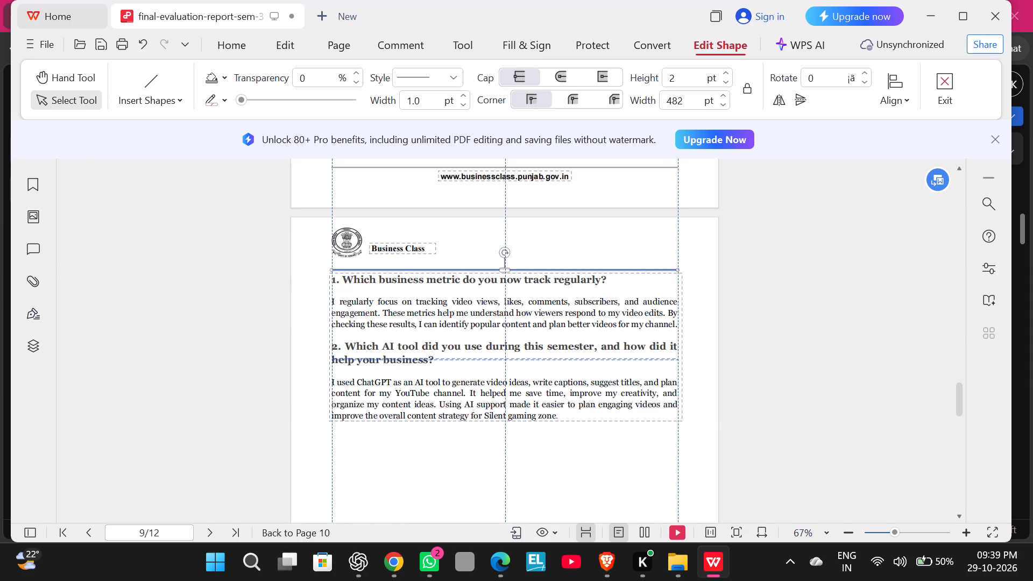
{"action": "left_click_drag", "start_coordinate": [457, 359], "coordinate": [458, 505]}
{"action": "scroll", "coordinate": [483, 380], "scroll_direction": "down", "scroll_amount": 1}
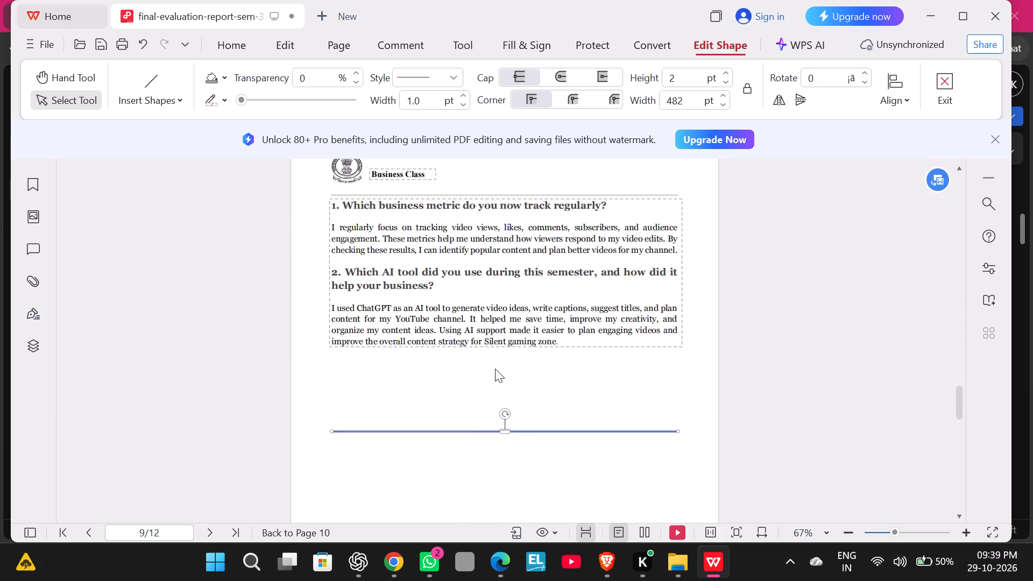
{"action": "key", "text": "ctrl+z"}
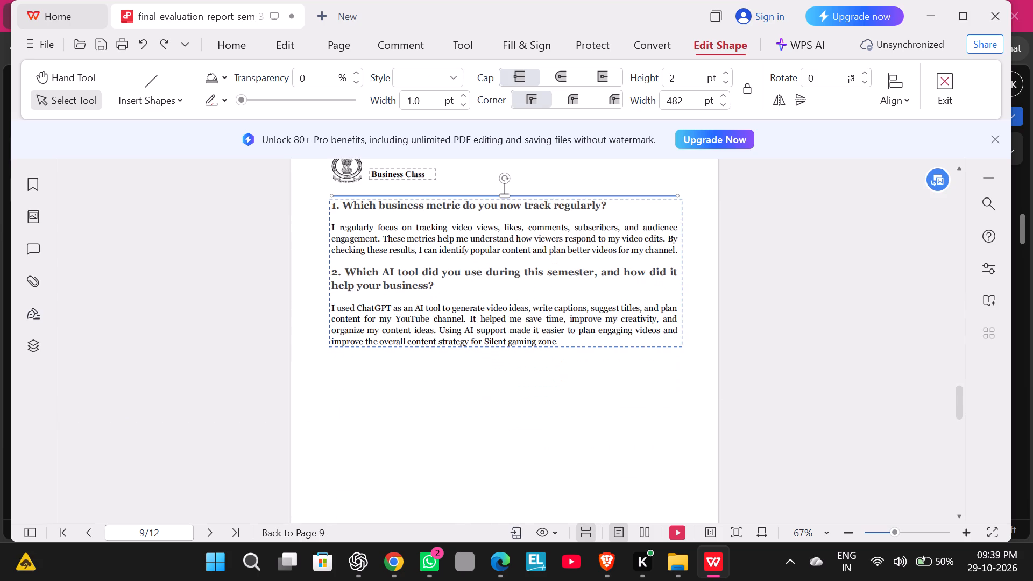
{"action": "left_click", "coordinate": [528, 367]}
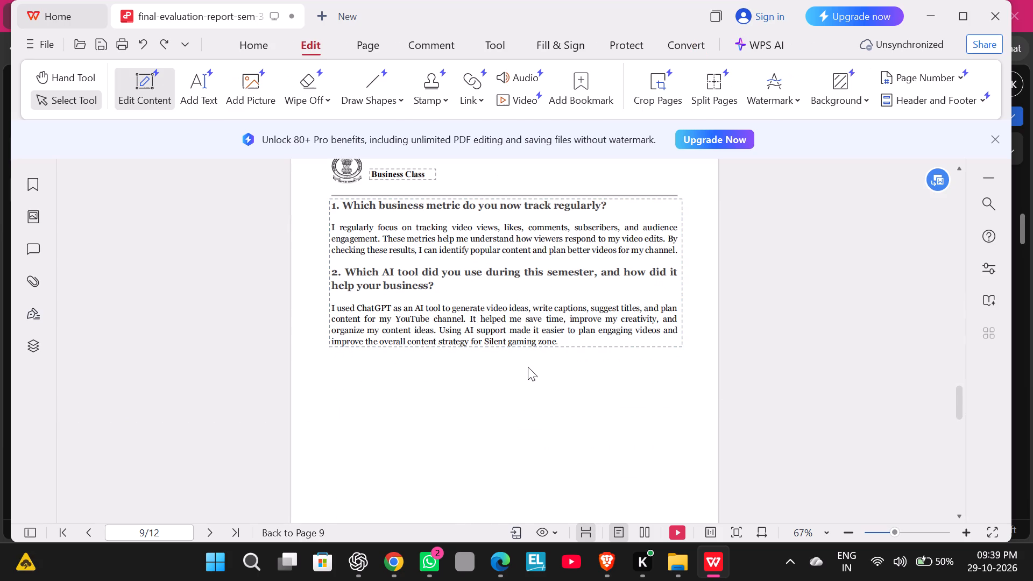
Move the business metric and AI tool question block on page 9 down into the empty middle of the page.
{"action": "left_click", "coordinate": [365, 230]}
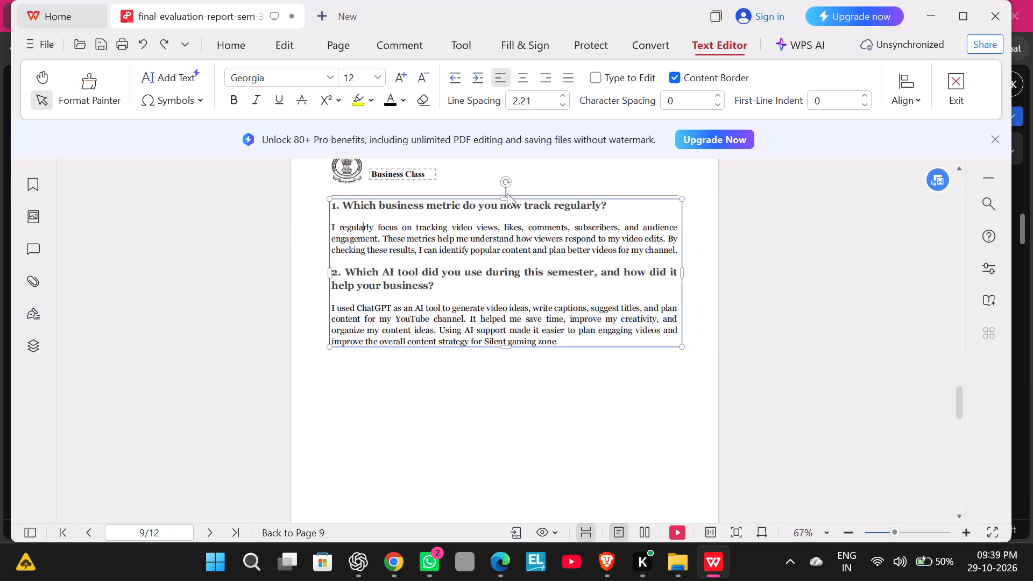
{"action": "left_click_drag", "start_coordinate": [543, 197], "coordinate": [558, 237]}
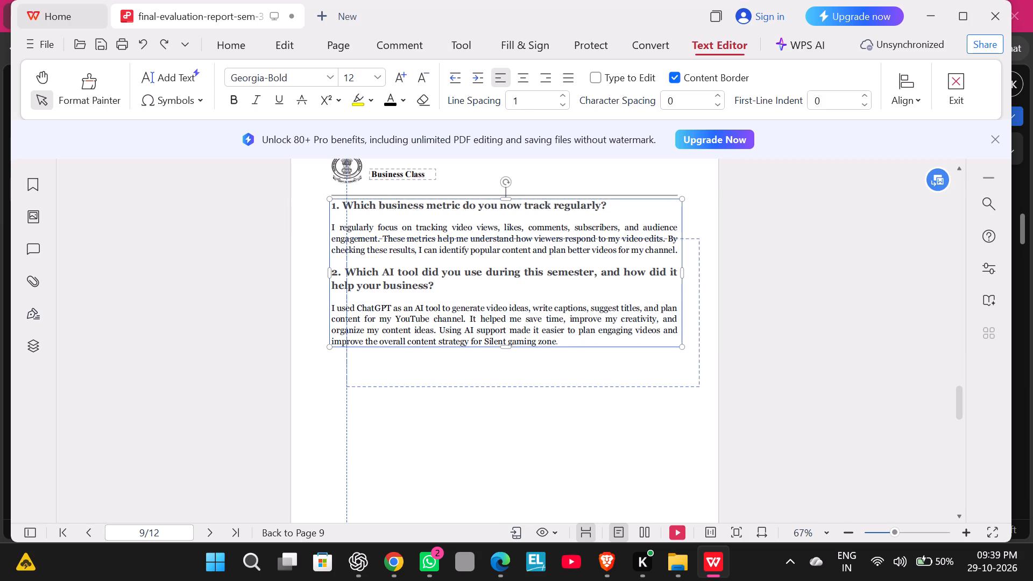
{"action": "left_click_drag", "start_coordinate": [558, 237], "coordinate": [559, 391]}
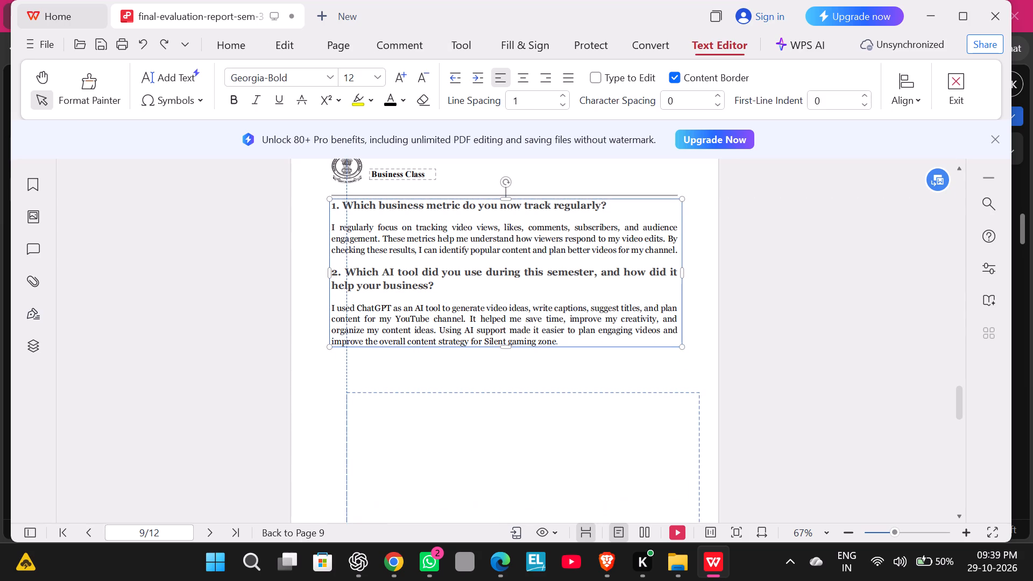
{"action": "left_click_drag", "start_coordinate": [559, 391], "coordinate": [547, 386]}
Review how the section blocks are laid out across pages 6 to 10 of the report.
{"action": "scroll", "coordinate": [547, 386], "scroll_direction": "down", "scroll_amount": 1}
{"action": "scroll", "coordinate": [547, 386], "scroll_direction": "up", "scroll_amount": 1}
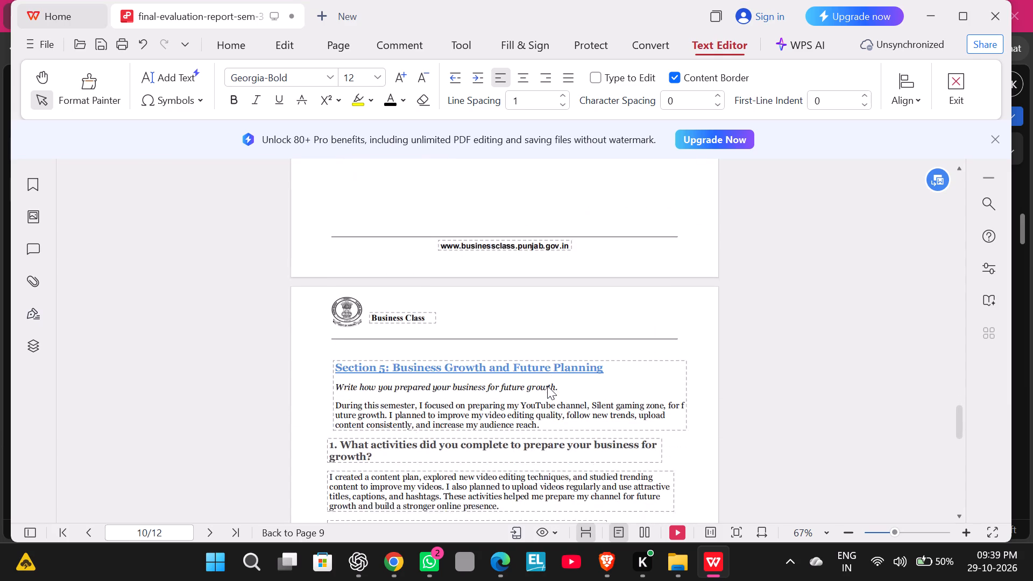
{"action": "scroll", "coordinate": [547, 386], "scroll_direction": "up", "scroll_amount": 3}
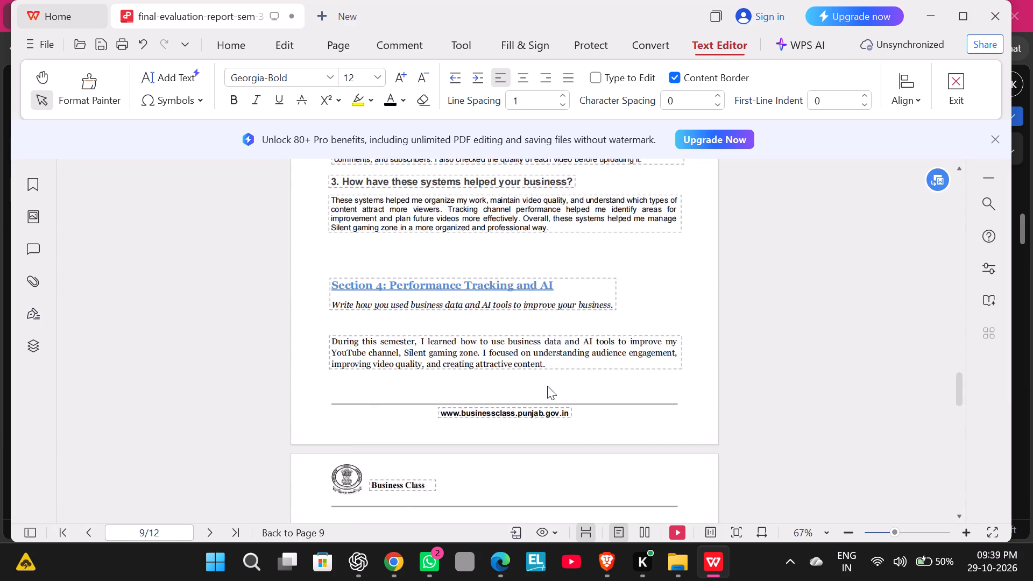
{"action": "scroll", "coordinate": [547, 386], "scroll_direction": "up", "scroll_amount": 5}
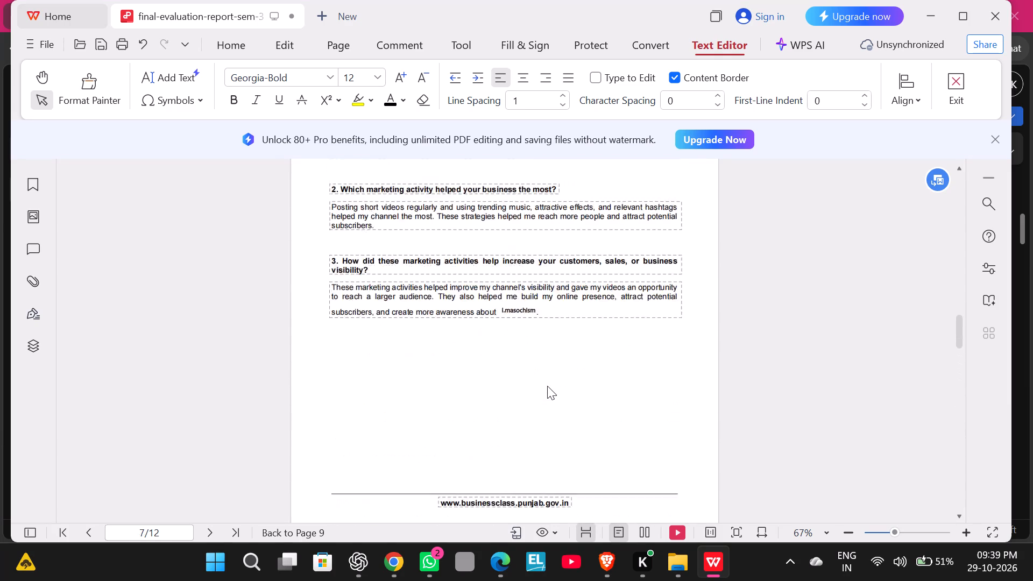
{"action": "scroll", "coordinate": [547, 386], "scroll_direction": "up", "scroll_amount": 2}
{"action": "scroll", "coordinate": [547, 386], "scroll_direction": "down", "scroll_amount": 2}
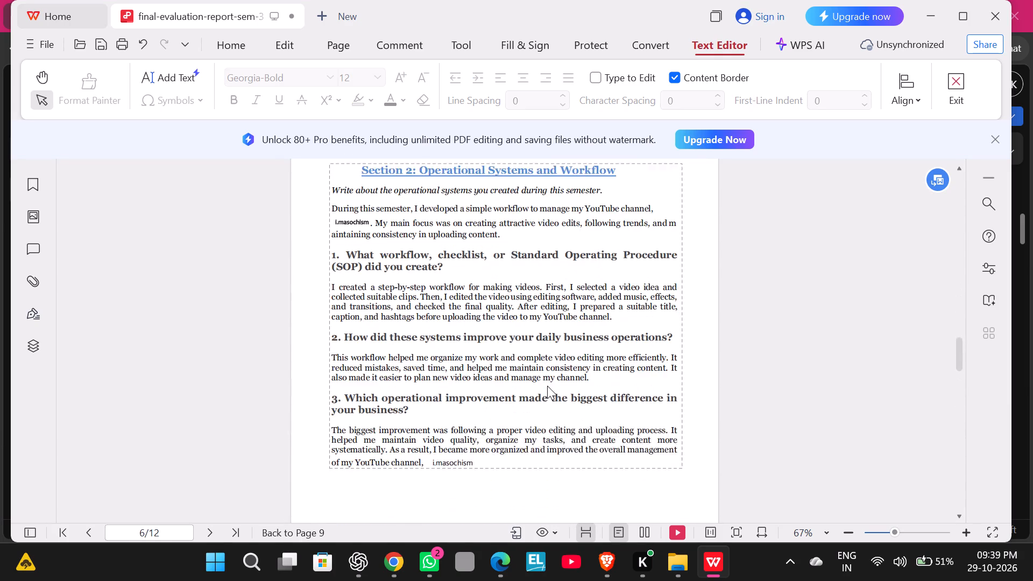
{"action": "scroll", "coordinate": [547, 386], "scroll_direction": "down", "scroll_amount": 3}
{"action": "scroll", "coordinate": [547, 386], "scroll_direction": "up", "scroll_amount": 1}
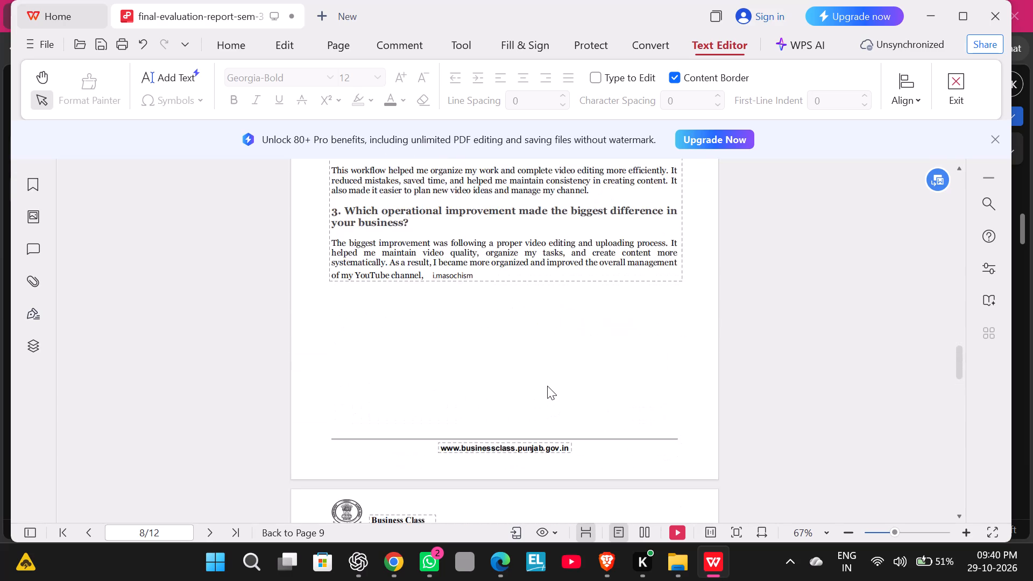
{"action": "scroll", "coordinate": [547, 386], "scroll_direction": "up", "scroll_amount": 1}
{"action": "scroll", "coordinate": [529, 312], "scroll_direction": "up", "scroll_amount": 1}
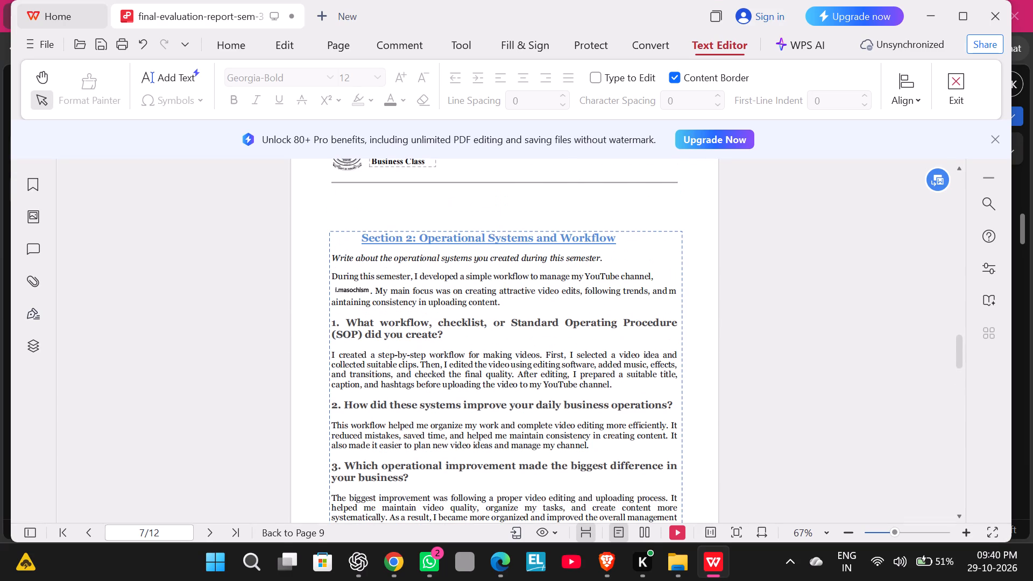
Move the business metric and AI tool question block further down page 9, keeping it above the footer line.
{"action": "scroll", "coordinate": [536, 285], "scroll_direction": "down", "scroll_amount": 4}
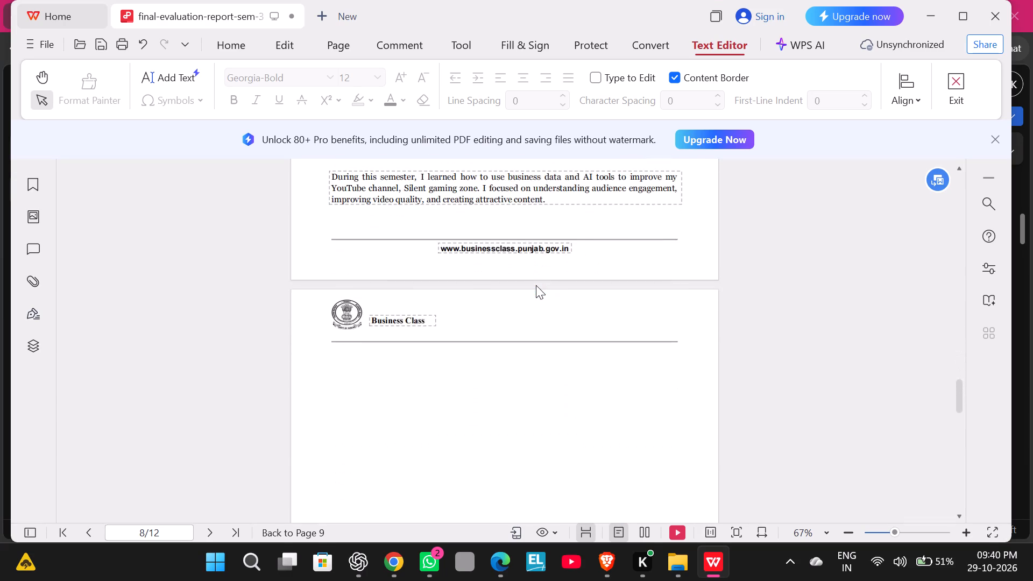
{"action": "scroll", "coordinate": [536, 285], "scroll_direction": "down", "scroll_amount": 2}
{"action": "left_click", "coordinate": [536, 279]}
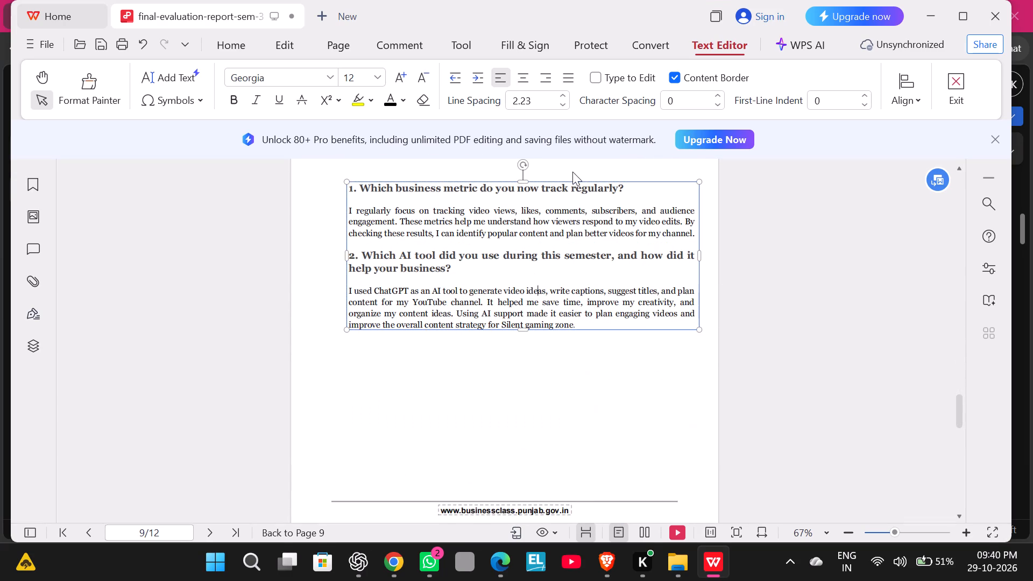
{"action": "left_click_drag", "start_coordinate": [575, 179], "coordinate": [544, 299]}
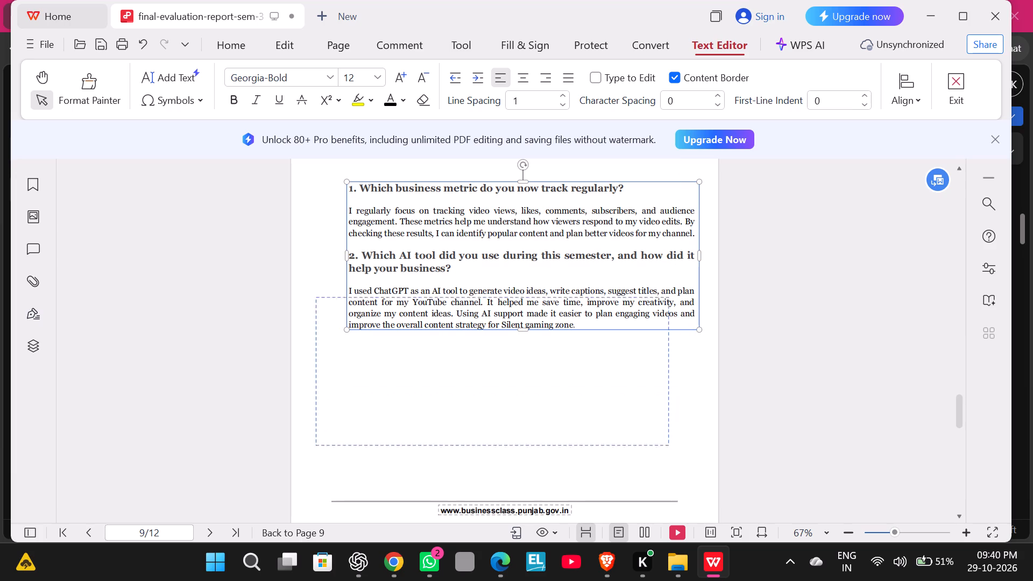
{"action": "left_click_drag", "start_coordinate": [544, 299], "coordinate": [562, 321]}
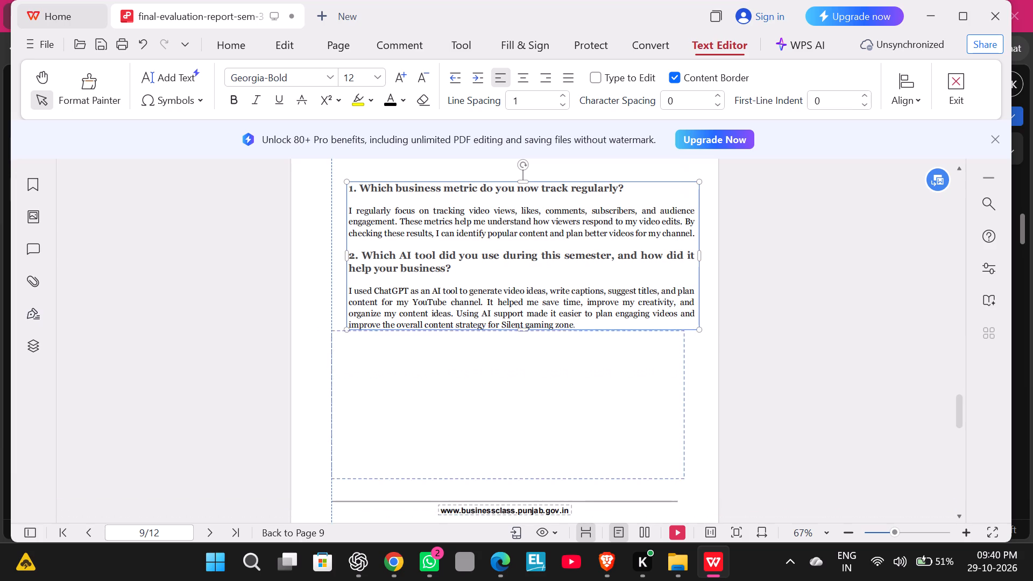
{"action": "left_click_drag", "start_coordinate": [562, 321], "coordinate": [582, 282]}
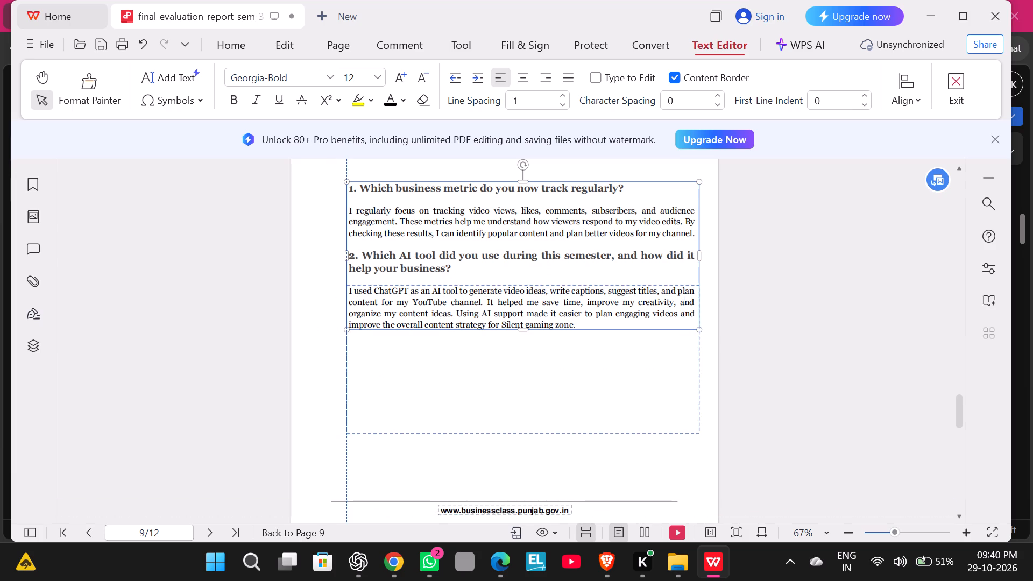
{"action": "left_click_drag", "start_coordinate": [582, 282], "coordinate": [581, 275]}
Move the Section 4 heading and introduction together from the bottom of page 8 to just beneath page 9's header line.
{"action": "scroll", "coordinate": [581, 275], "scroll_direction": "up", "scroll_amount": 2}
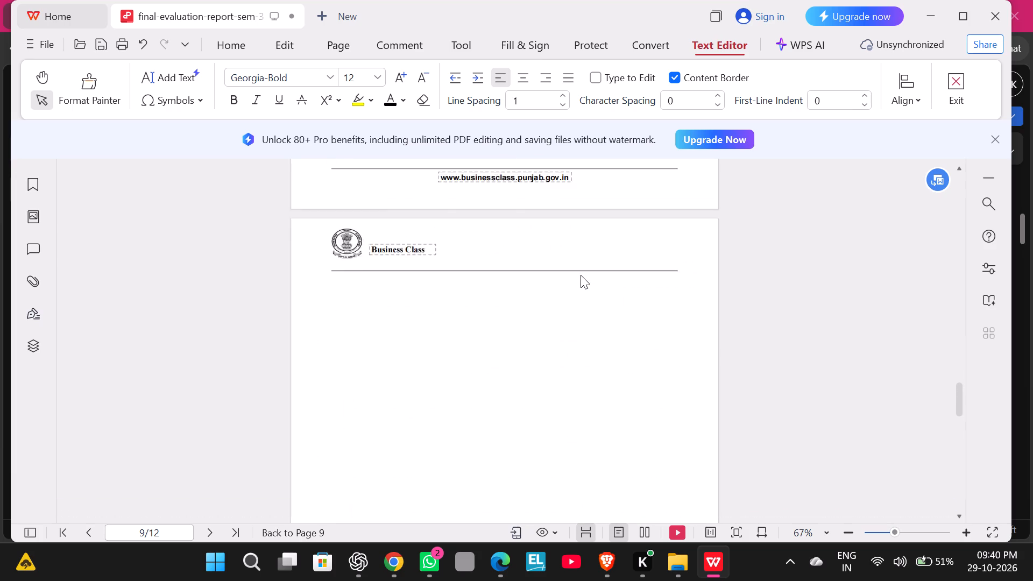
{"action": "scroll", "coordinate": [581, 275], "scroll_direction": "up", "scroll_amount": 2}
{"action": "left_click_drag", "start_coordinate": [312, 346], "coordinate": [685, 437]}
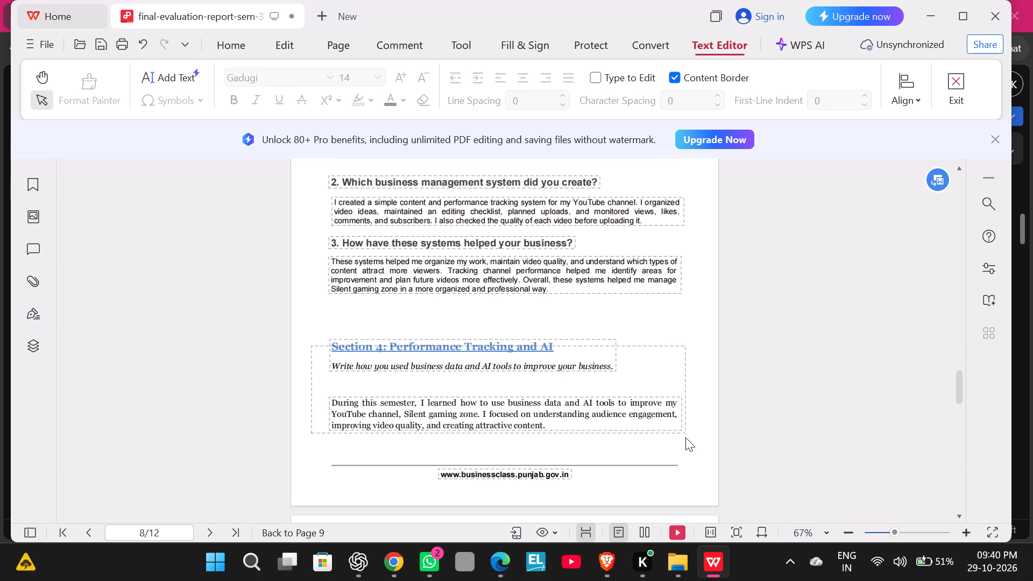
{"action": "left_click_drag", "start_coordinate": [685, 437], "coordinate": [685, 439]}
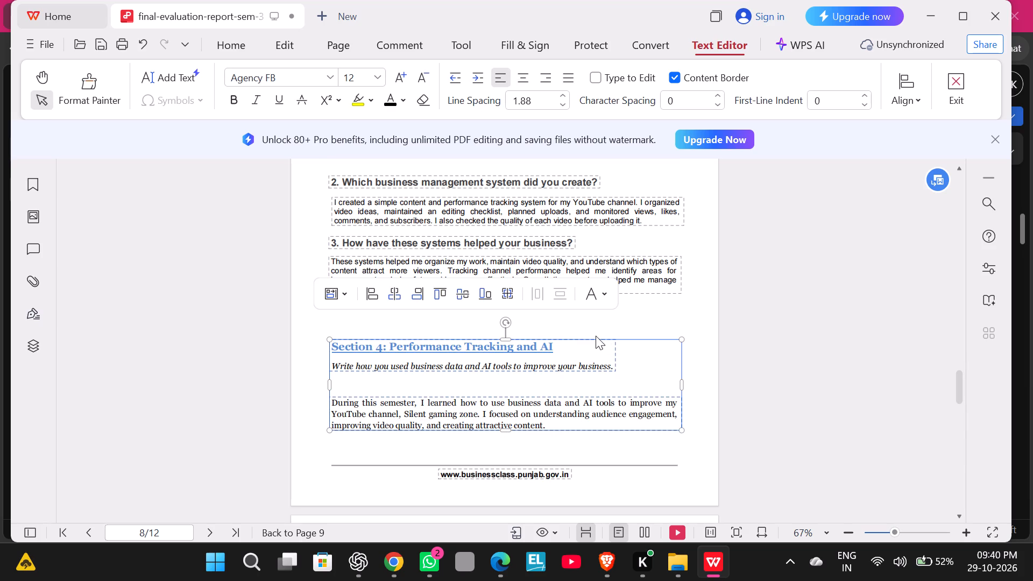
{"action": "left_click_drag", "start_coordinate": [558, 340], "coordinate": [561, 519]}
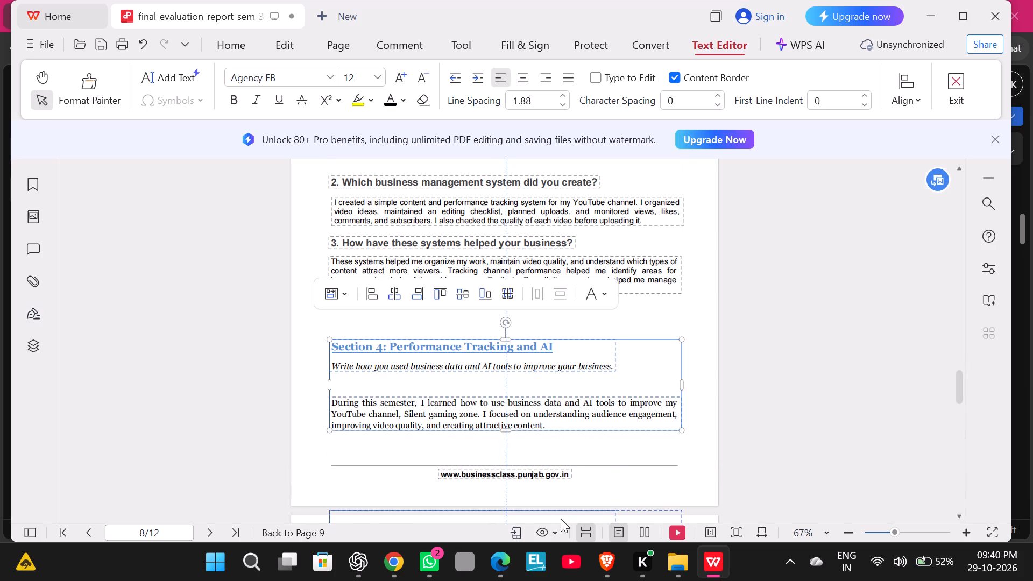
{"action": "left_click_drag", "start_coordinate": [561, 519], "coordinate": [557, 561]}
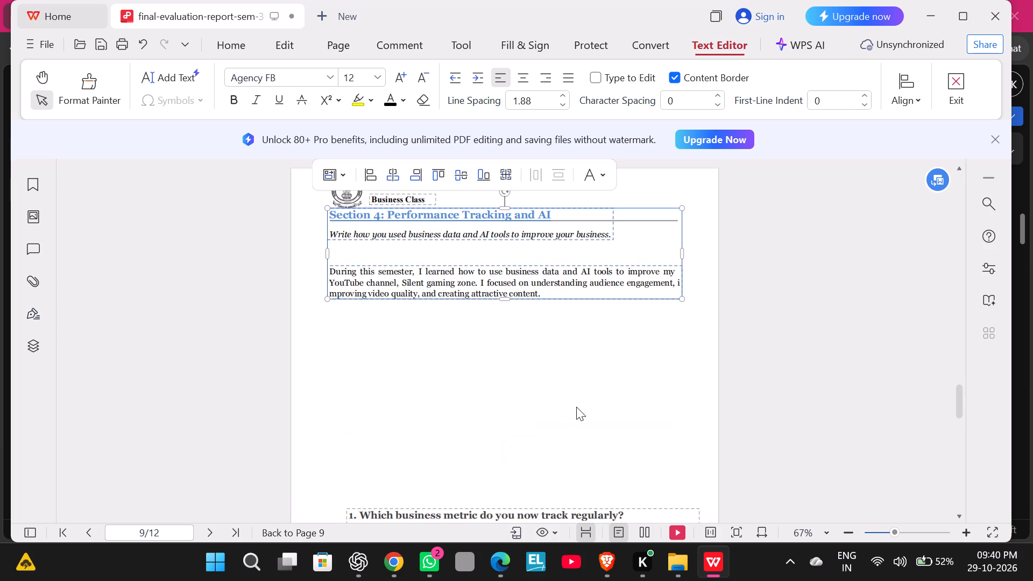
{"action": "scroll", "coordinate": [576, 407], "scroll_direction": "up", "scroll_amount": 1}
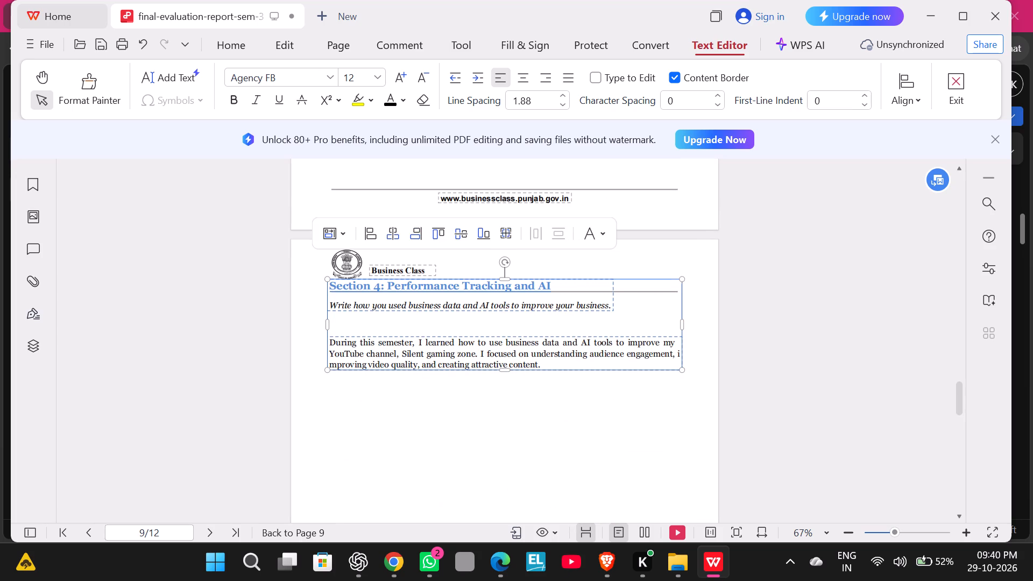
{"action": "left_click_drag", "start_coordinate": [607, 281], "coordinate": [604, 319]}
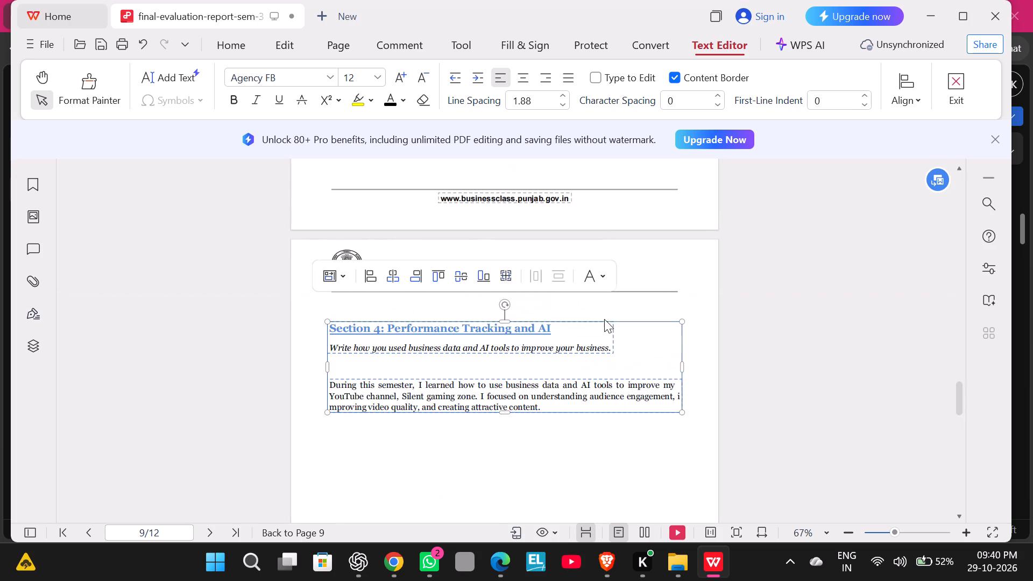
{"action": "left_click", "coordinate": [570, 451]}
Move the business metric and AI tool question block up page 9, leaving a gap beneath the Section 4 introduction.
{"action": "scroll", "coordinate": [570, 451], "scroll_direction": "down", "scroll_amount": 1}
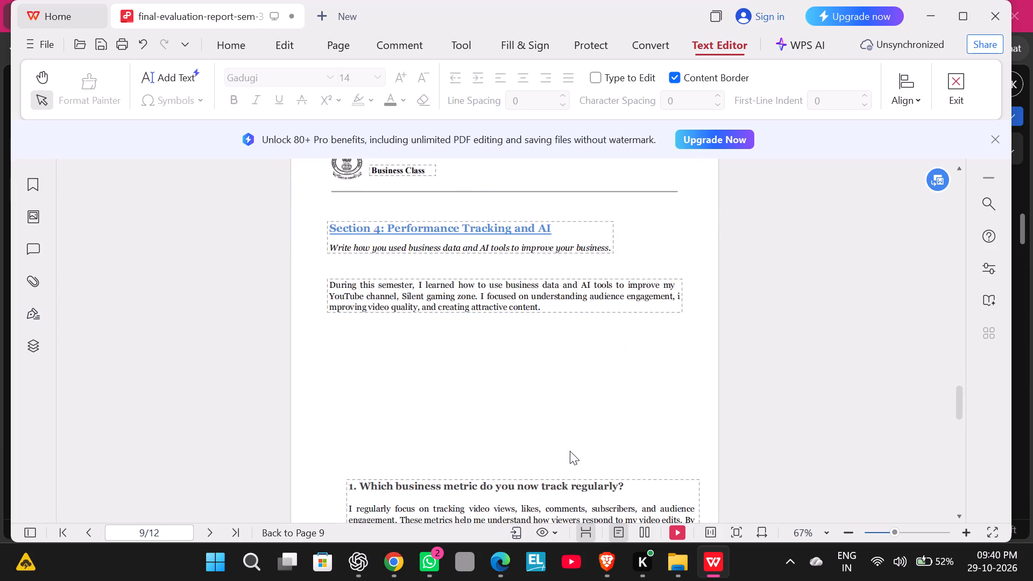
{"action": "scroll", "coordinate": [570, 451], "scroll_direction": "down", "scroll_amount": 1}
{"action": "left_click", "coordinate": [342, 358]}
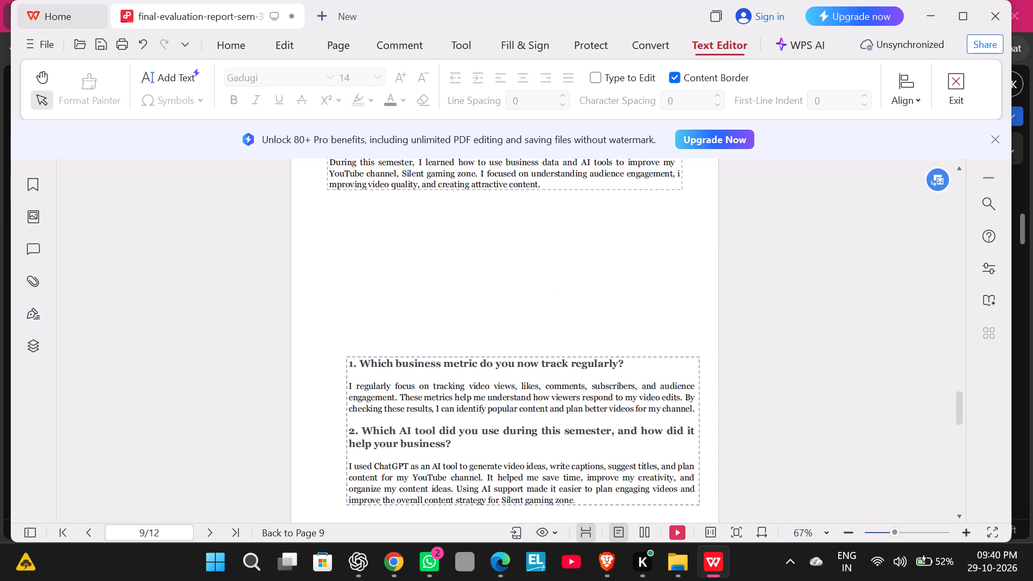
{"action": "left_click", "coordinate": [405, 370]}
{"action": "left_click_drag", "start_coordinate": [441, 357], "coordinate": [425, 281]}
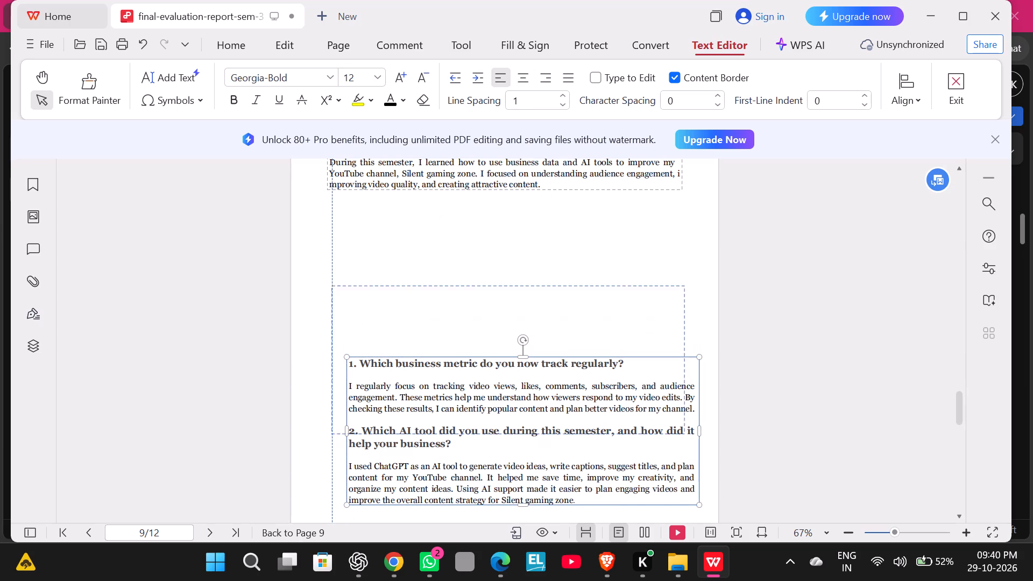
{"action": "left_click_drag", "start_coordinate": [425, 281], "coordinate": [415, 227]}
{"action": "left_click", "coordinate": [415, 227]}
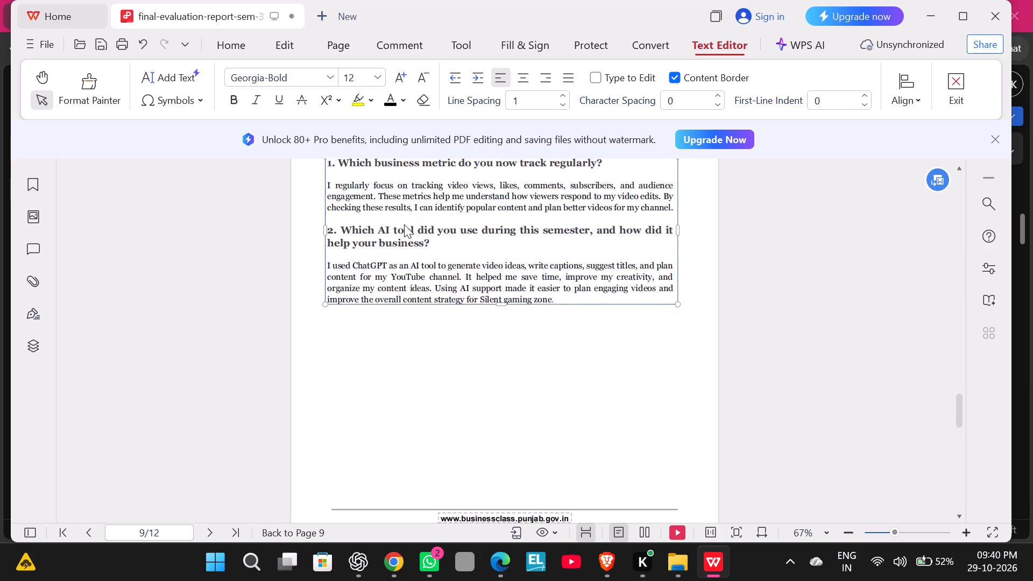
{"action": "left_click", "coordinate": [408, 232]}
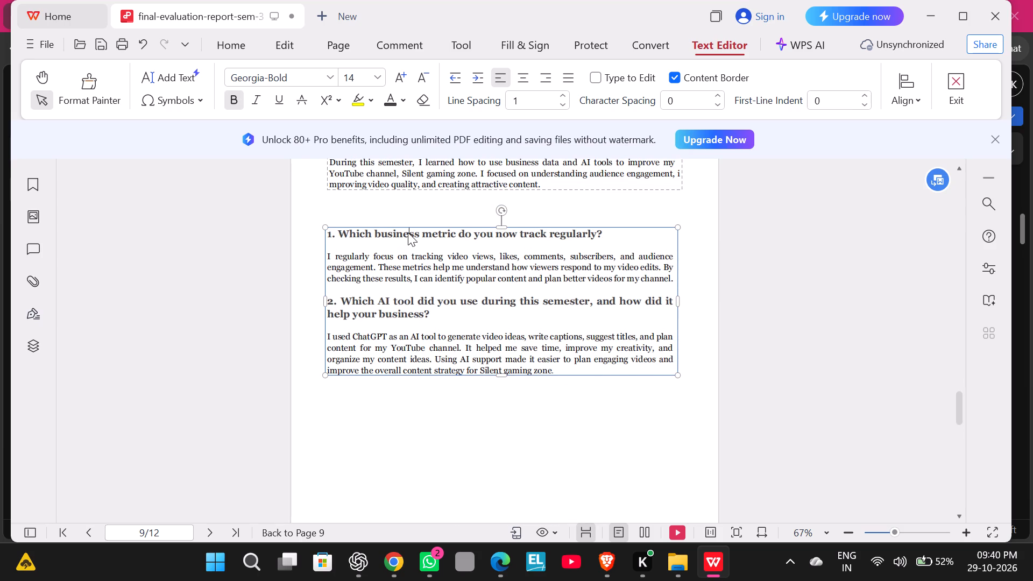
{"action": "scroll", "coordinate": [408, 232], "scroll_direction": "up", "scroll_amount": 1}
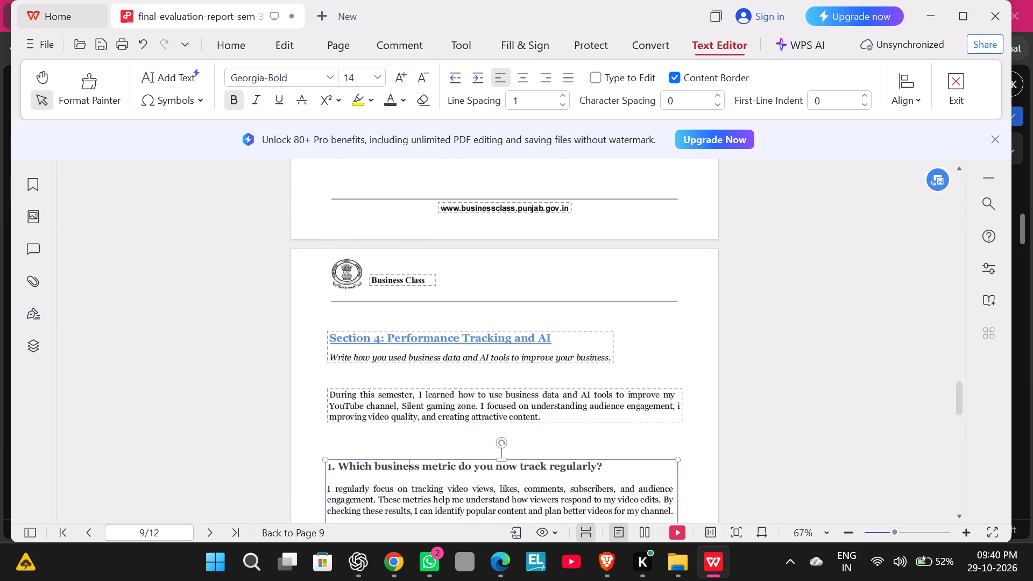
{"action": "left_click_drag", "start_coordinate": [399, 460], "coordinate": [399, 473]}
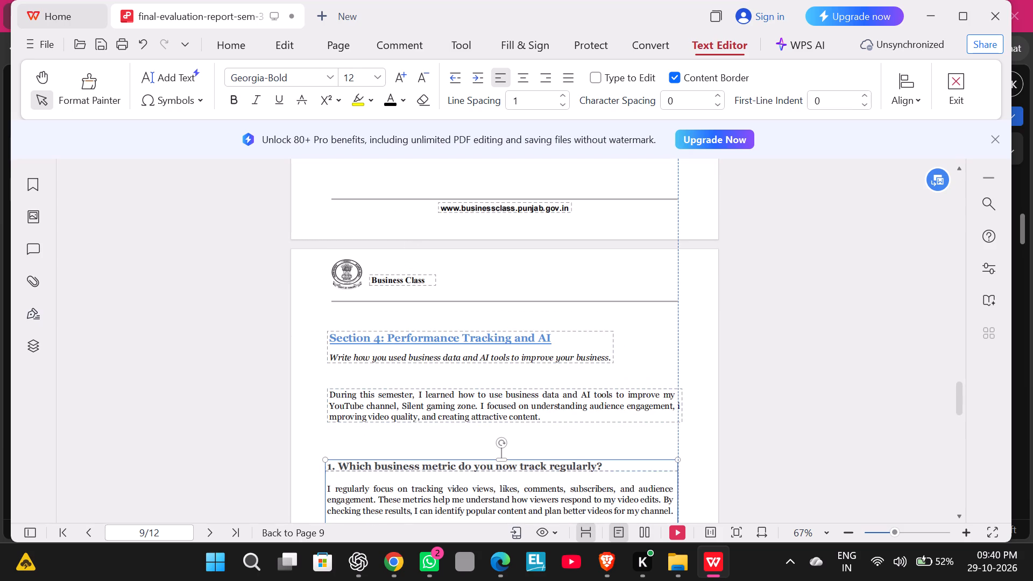
{"action": "left_click_drag", "start_coordinate": [399, 473], "coordinate": [399, 483]}
Select the Section 4 heading and introduction together and move them down to sit just above the question block on page 9.
{"action": "left_click", "coordinate": [365, 271]}
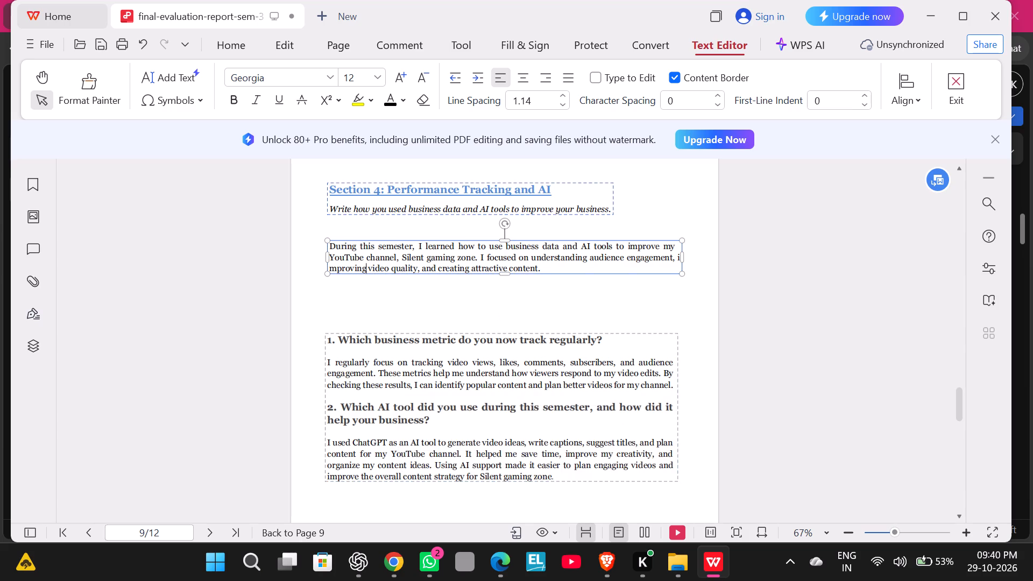
{"action": "left_click_drag", "start_coordinate": [315, 186], "coordinate": [612, 315]}
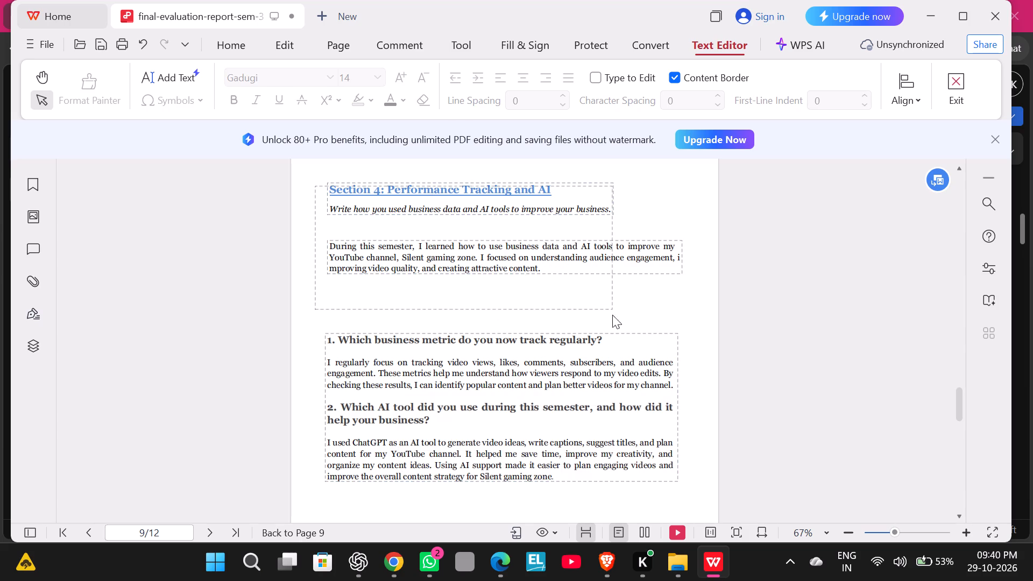
{"action": "left_click_drag", "start_coordinate": [612, 315], "coordinate": [612, 322]}
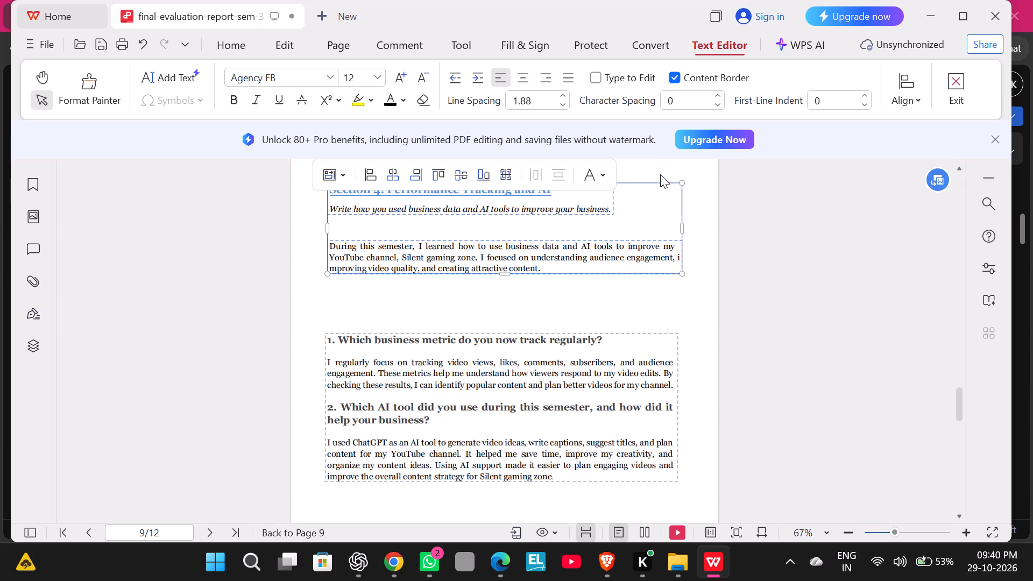
{"action": "left_click_drag", "start_coordinate": [638, 180], "coordinate": [635, 227]}
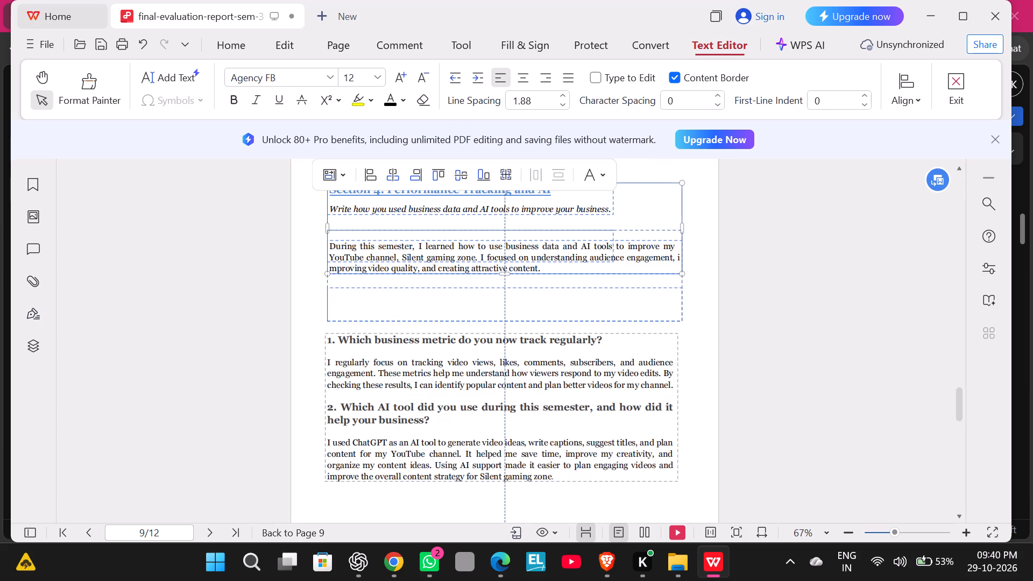
{"action": "left_click_drag", "start_coordinate": [635, 227], "coordinate": [636, 222]}
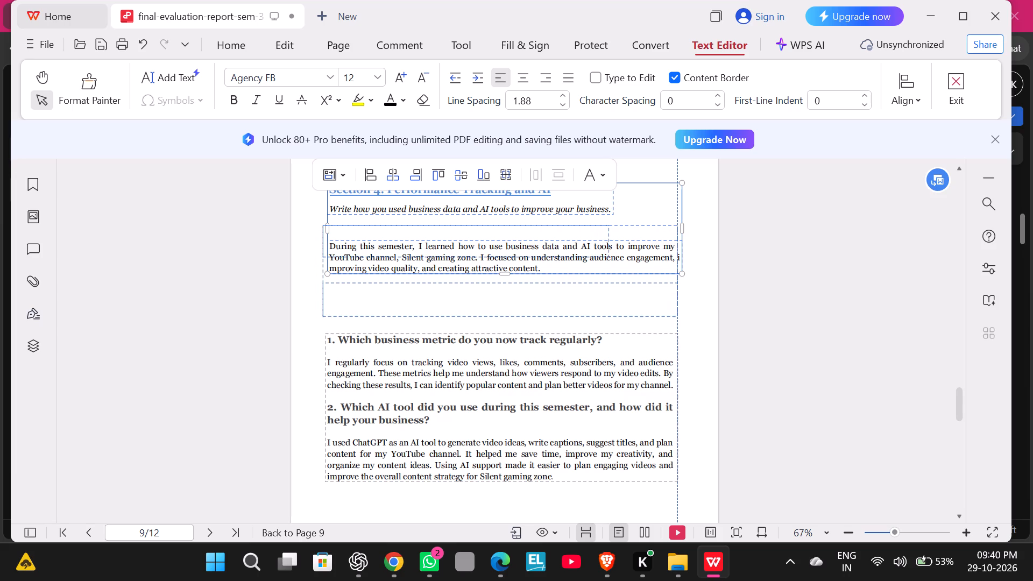
{"action": "left_click_drag", "start_coordinate": [636, 222], "coordinate": [637, 222]}
{"action": "left_click", "coordinate": [647, 237]}
Review the preceding pages back to the index on page 5, examining the section layout and listed page numbers.
{"action": "scroll", "coordinate": [647, 237], "scroll_direction": "up", "scroll_amount": 1}
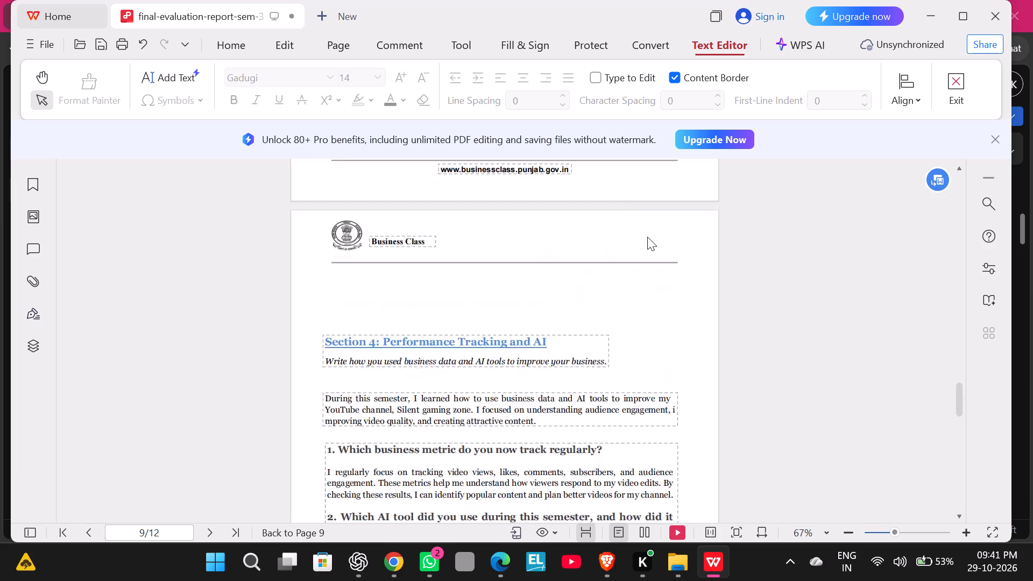
{"action": "scroll", "coordinate": [647, 237], "scroll_direction": "up", "scroll_amount": 4}
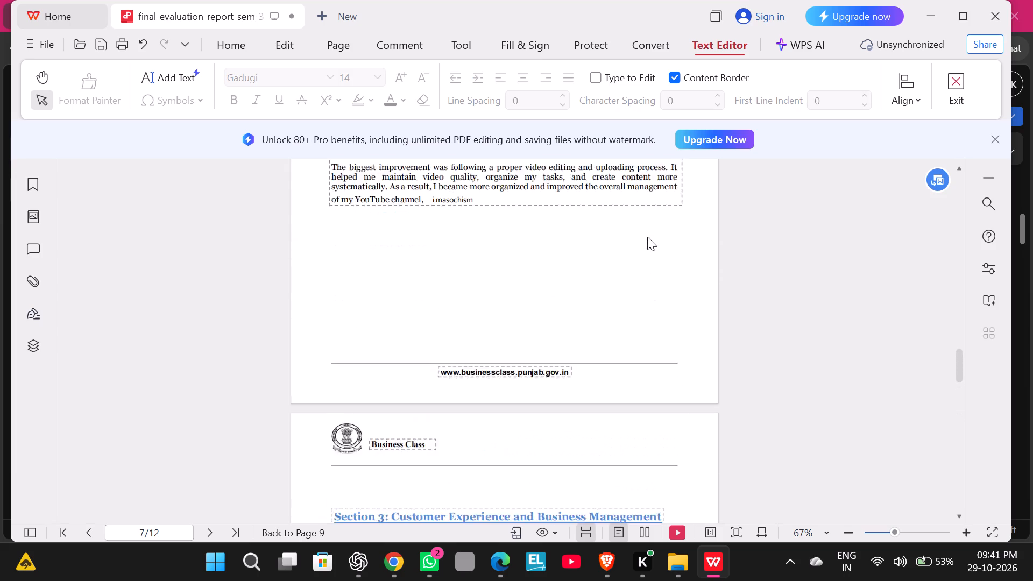
{"action": "scroll", "coordinate": [647, 237], "scroll_direction": "up", "scroll_amount": 4}
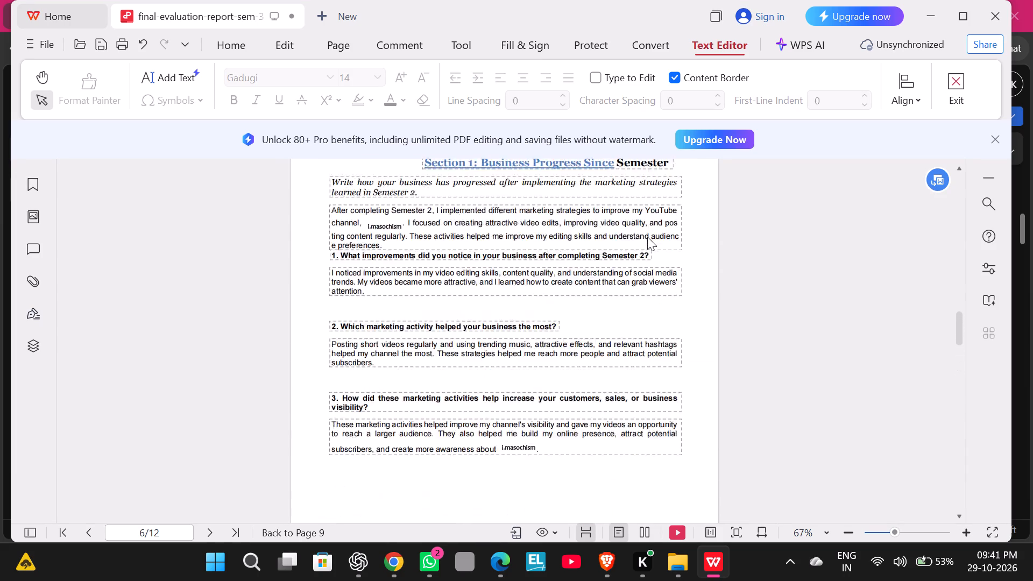
{"action": "scroll", "coordinate": [647, 237], "scroll_direction": "up", "scroll_amount": 1}
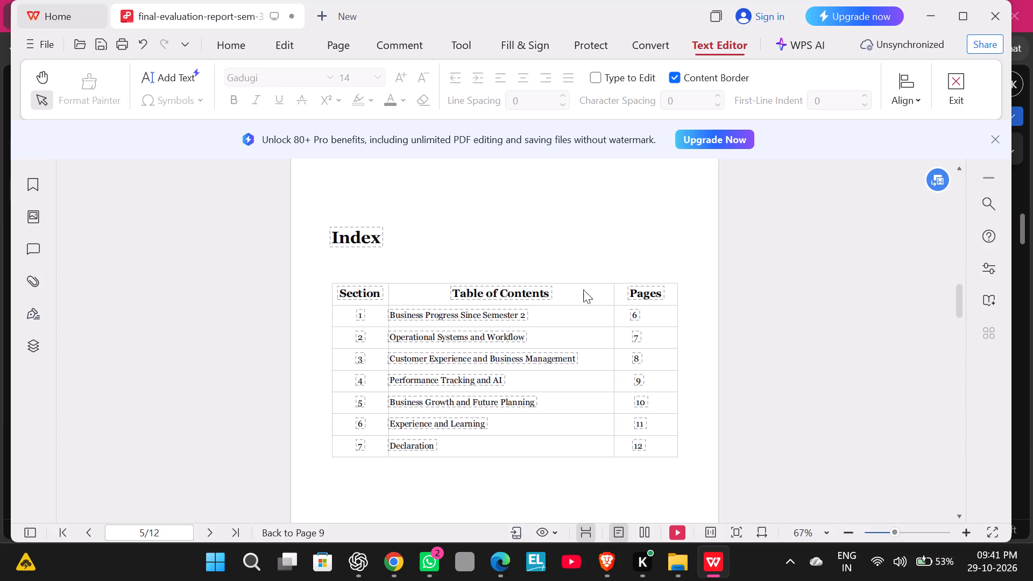
{"action": "scroll", "coordinate": [541, 388], "scroll_direction": "up", "scroll_amount": 1}
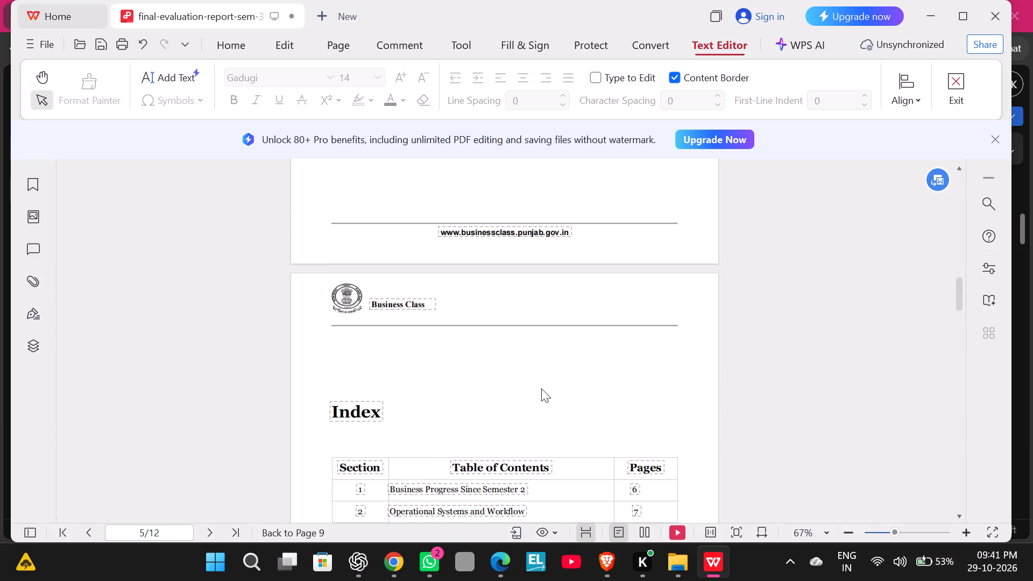
{"action": "scroll", "coordinate": [541, 388], "scroll_direction": "up", "scroll_amount": 1}
{"action": "scroll", "coordinate": [541, 388], "scroll_direction": "down", "scroll_amount": 4}
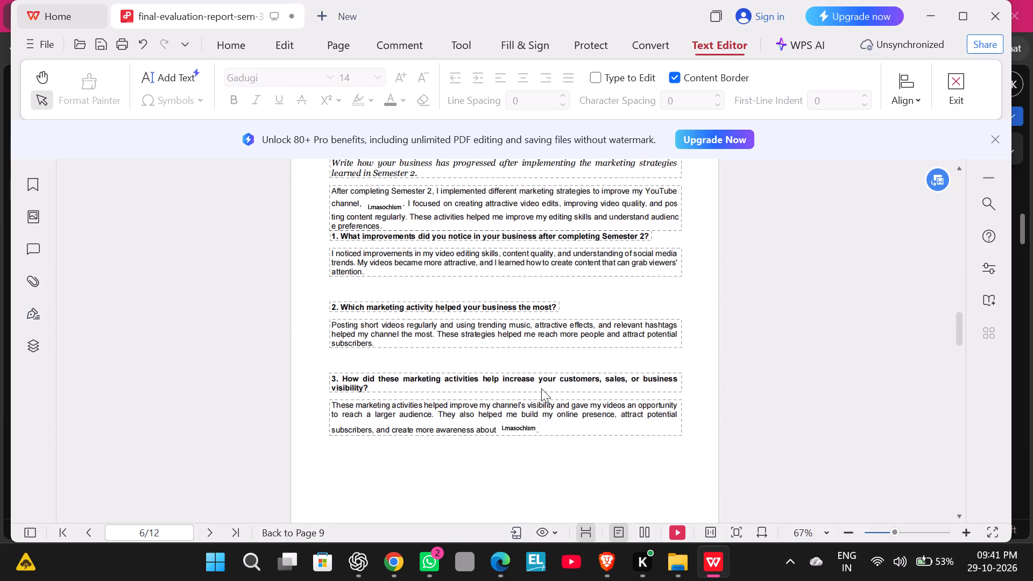
{"action": "scroll", "coordinate": [546, 412], "scroll_direction": "down", "scroll_amount": 1}
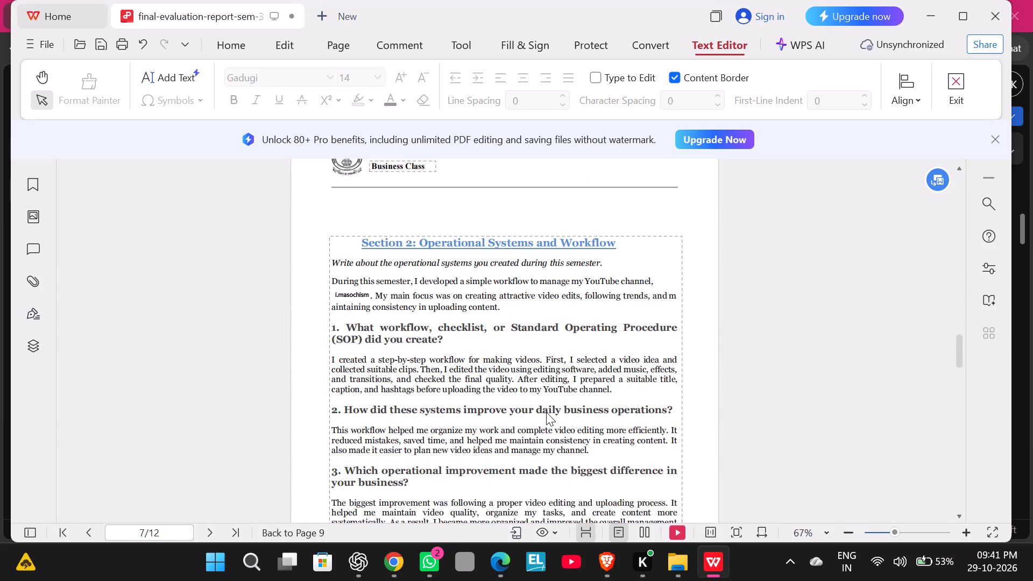
{"action": "scroll", "coordinate": [546, 412], "scroll_direction": "down", "scroll_amount": 1}
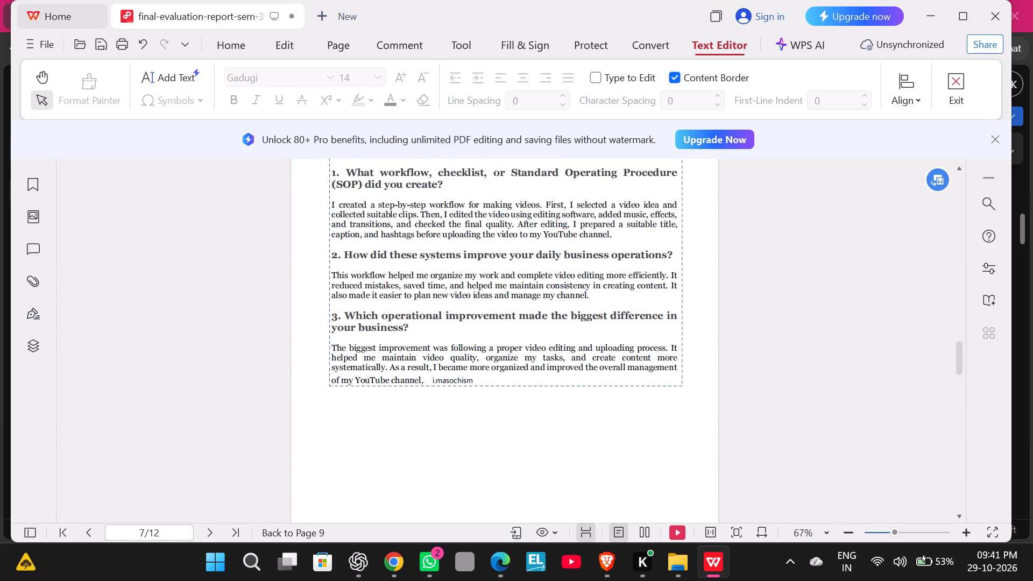
{"action": "left_click_drag", "start_coordinate": [476, 384], "coordinate": [436, 377]}
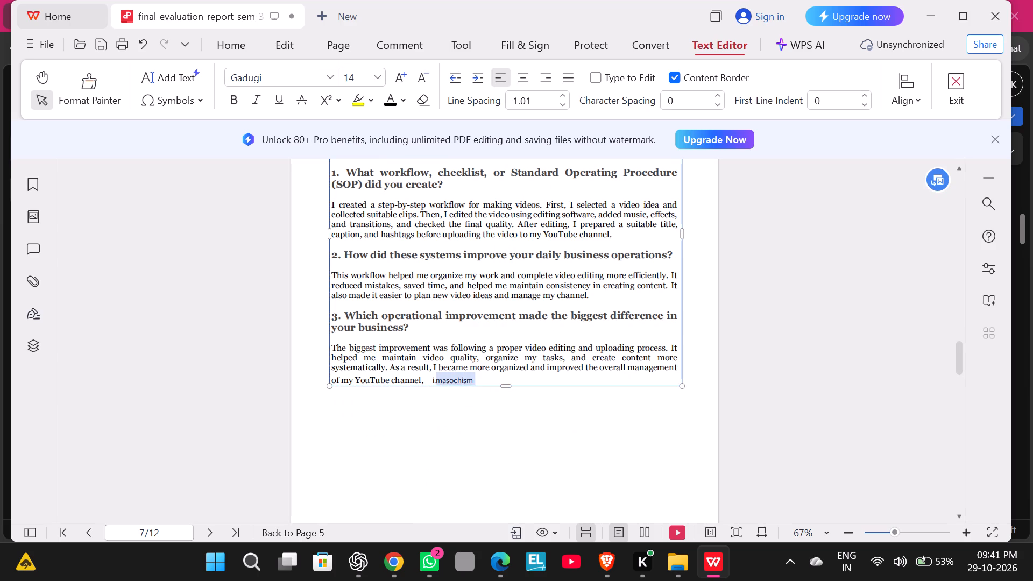
{"action": "left_click_drag", "start_coordinate": [436, 377], "coordinate": [430, 377]}
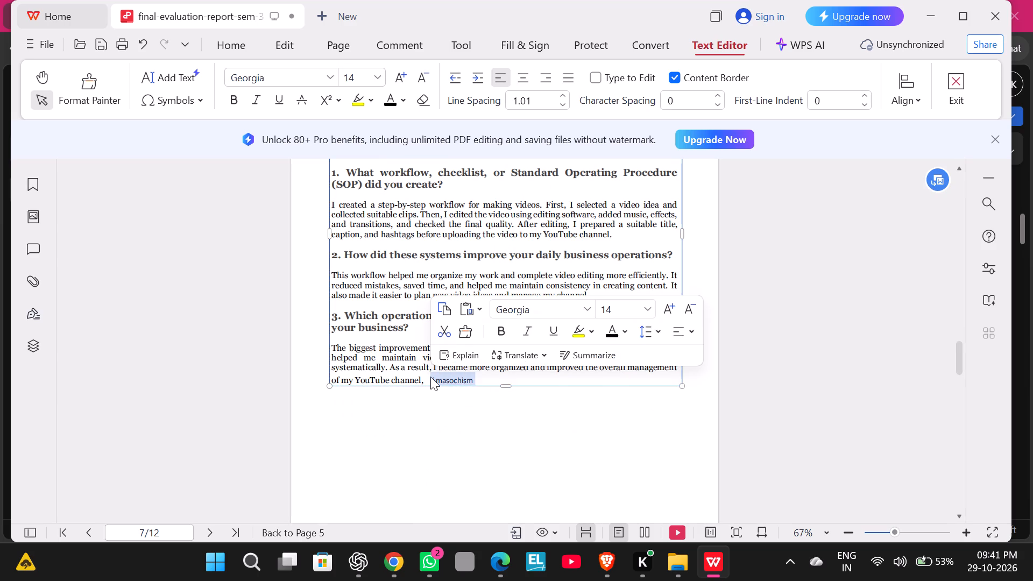
{"action": "key", "text": "ctrl+c"}
{"action": "key", "text": "ctrl+c"}
{"action": "key", "text": "ctrl+c"}
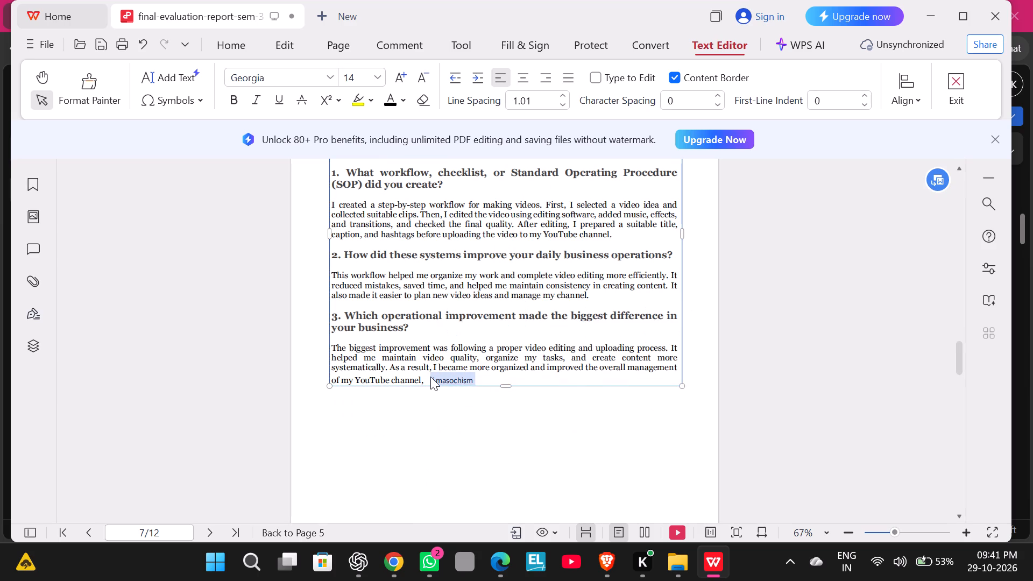
{"action": "key", "text": "ctrl+c"}
{"action": "key", "text": "ctrl+c"}
{"action": "key", "text": "ctrl+c"}
{"action": "key", "text": "ctrl+c"}
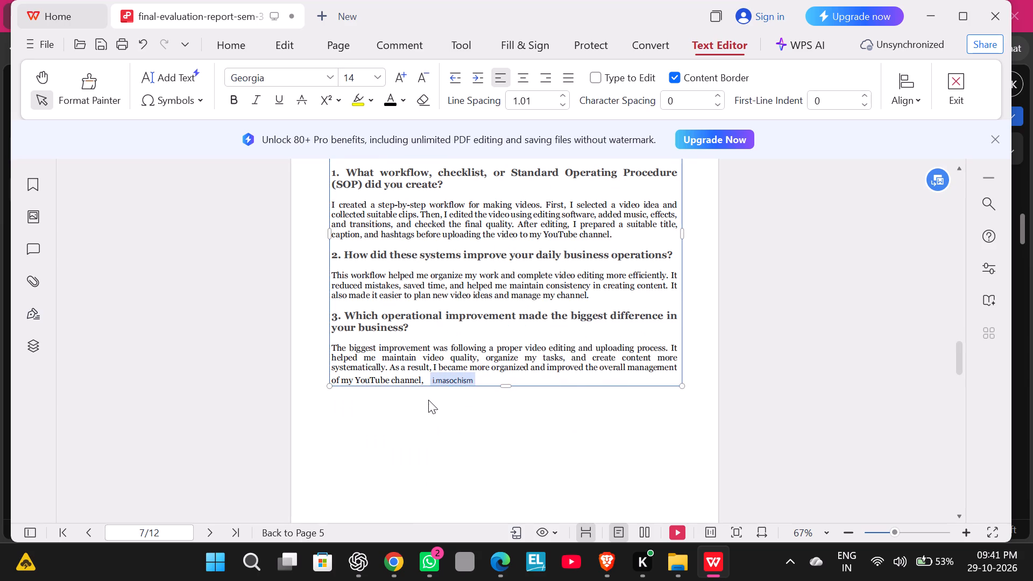
{"action": "left_click", "coordinate": [428, 401]}
Replace "Silent gaming zone" in the Section 3 opening paragraph on page 8 with i.masochism, starting the name on a new line.
{"action": "scroll", "coordinate": [428, 401], "scroll_direction": "down", "scroll_amount": 3}
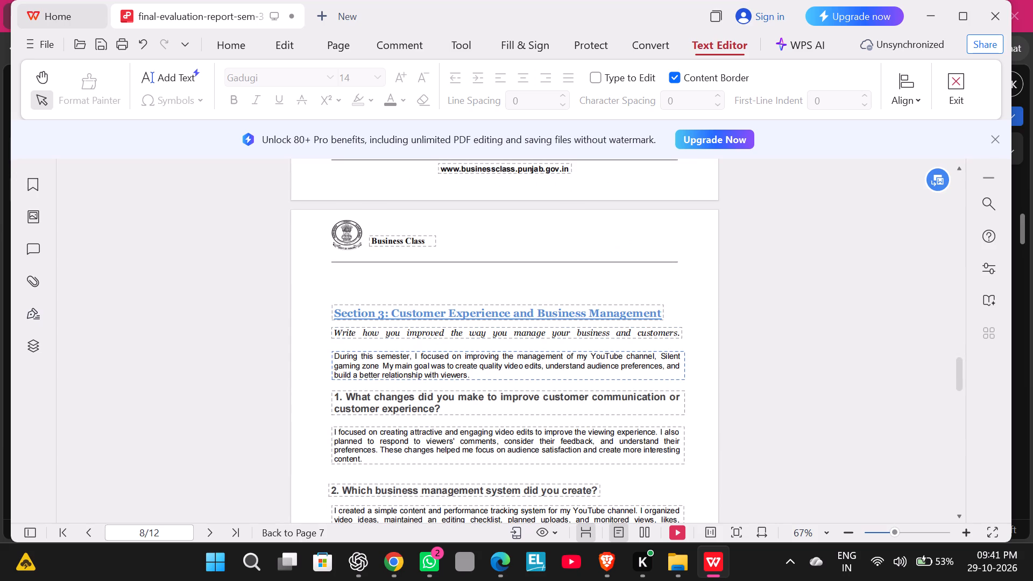
{"action": "left_click_drag", "start_coordinate": [661, 356], "coordinate": [671, 381]}
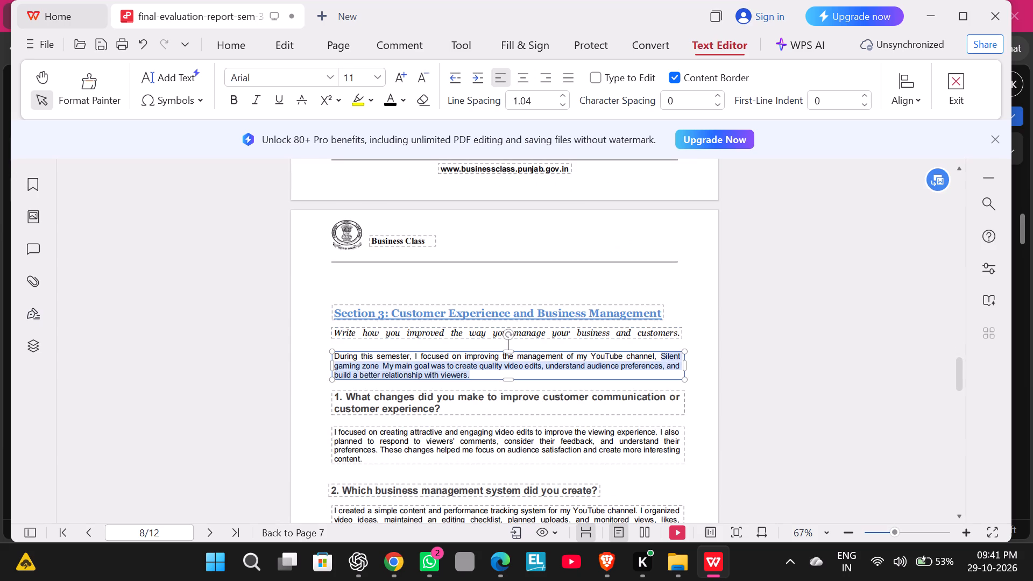
{"action": "left_click_drag", "start_coordinate": [671, 381], "coordinate": [397, 379]}
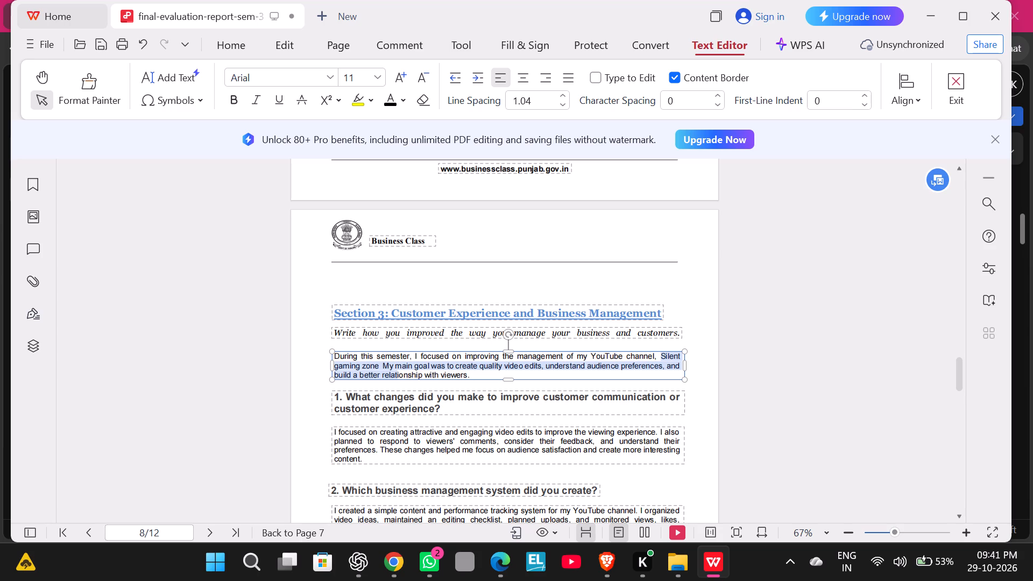
{"action": "left_click_drag", "start_coordinate": [397, 379], "coordinate": [379, 369]}
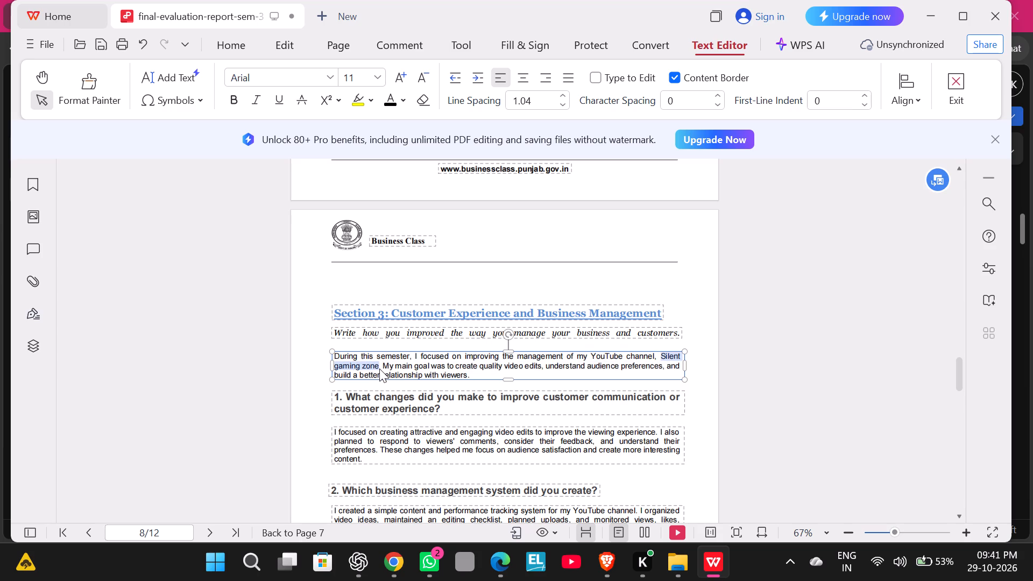
{"action": "key", "text": "ctrl+v"}
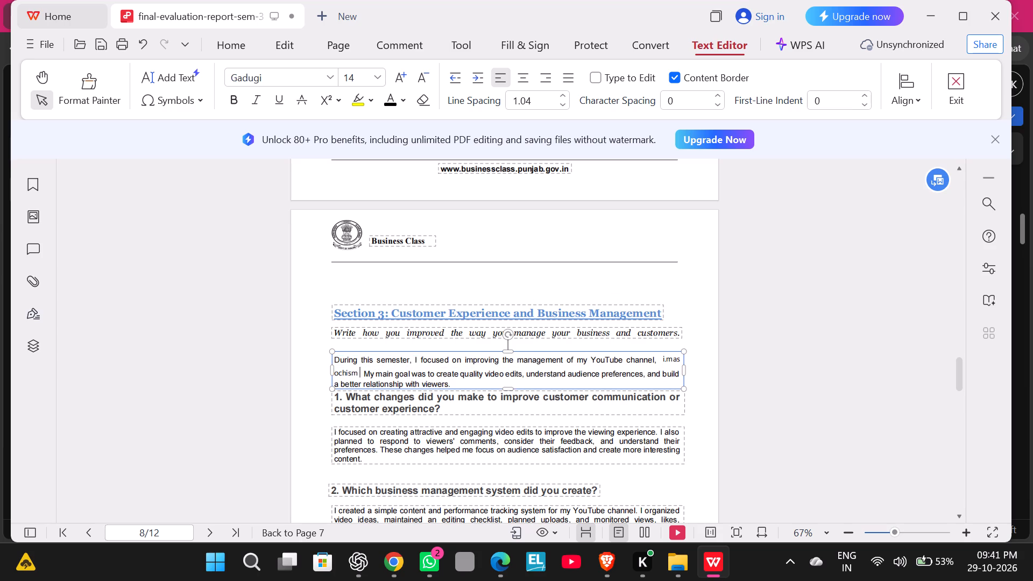
{"action": "left_click", "coordinate": [660, 365]}
{"action": "key", "text": "Return"}
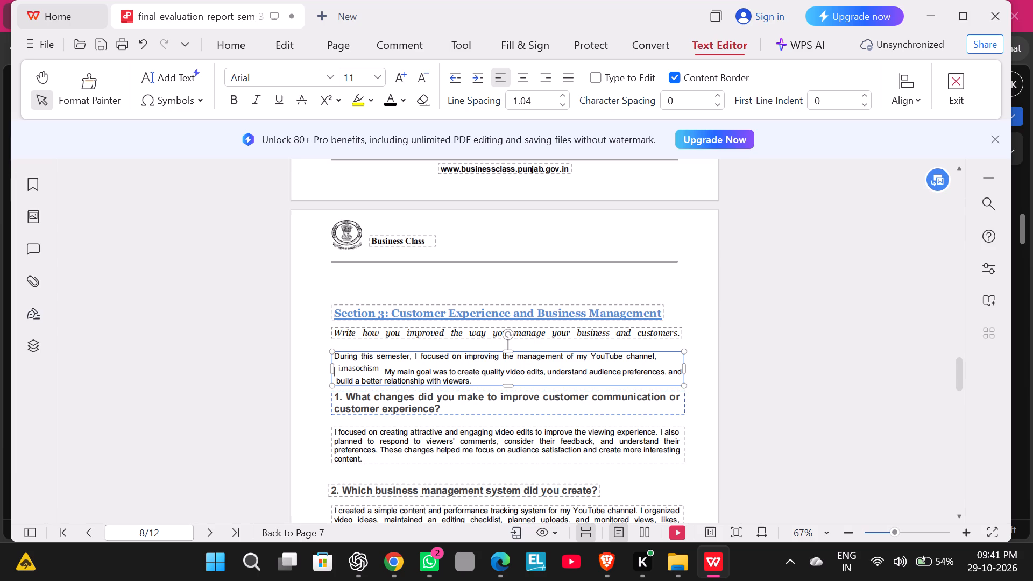
{"action": "left_click", "coordinate": [593, 412]}
{"action": "scroll", "coordinate": [495, 415], "scroll_direction": "down", "scroll_amount": 1}
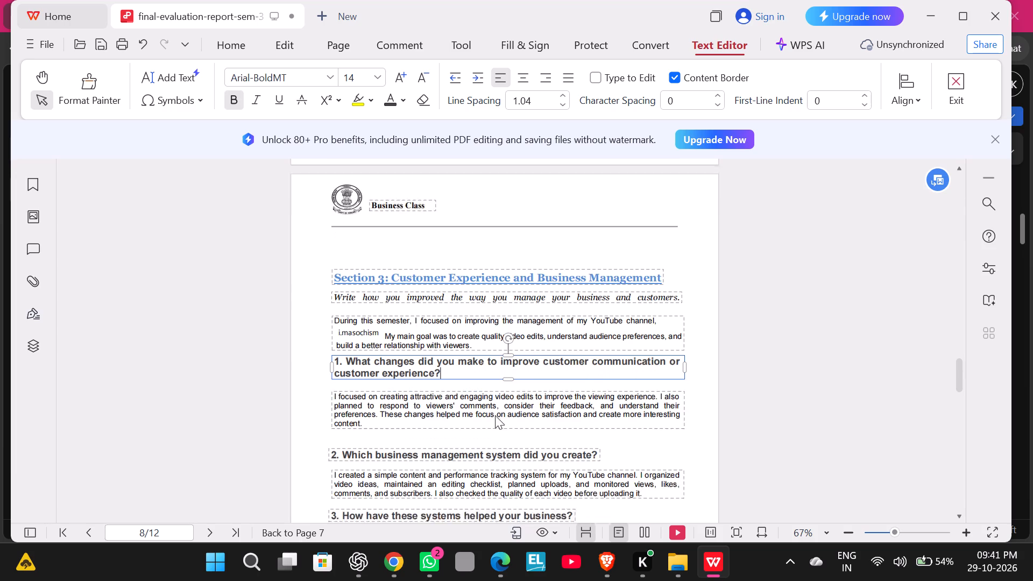
{"action": "scroll", "coordinate": [495, 415], "scroll_direction": "down", "scroll_amount": 1}
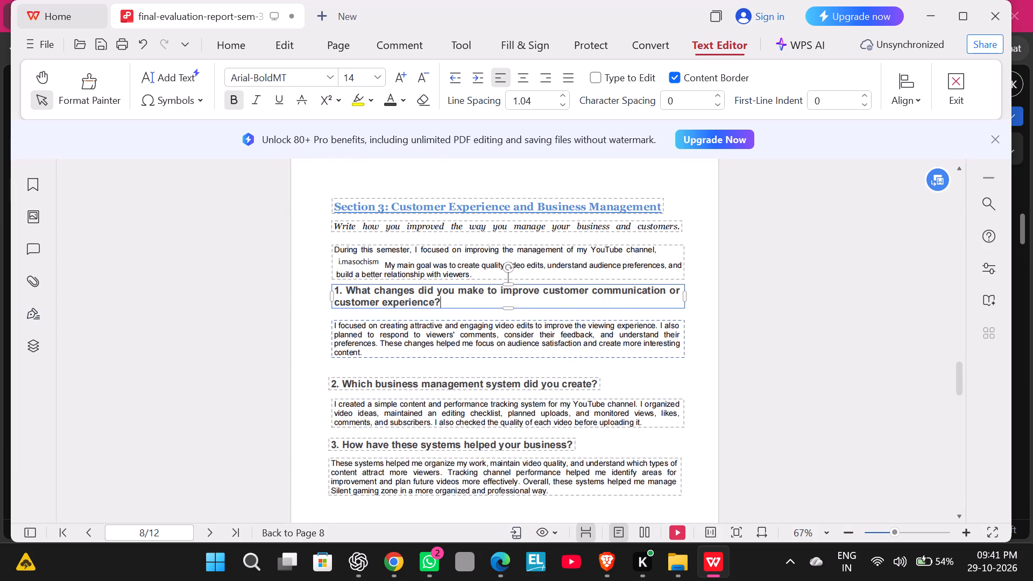
{"action": "scroll", "coordinate": [484, 361], "scroll_direction": "down", "scroll_amount": 1}
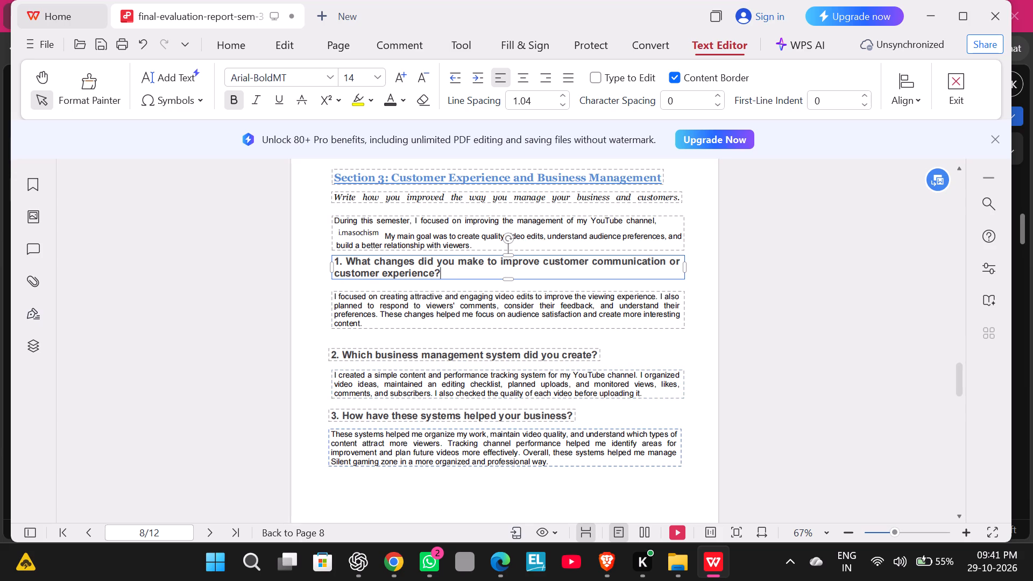
{"action": "scroll", "coordinate": [404, 439], "scroll_direction": "down", "scroll_amount": 1}
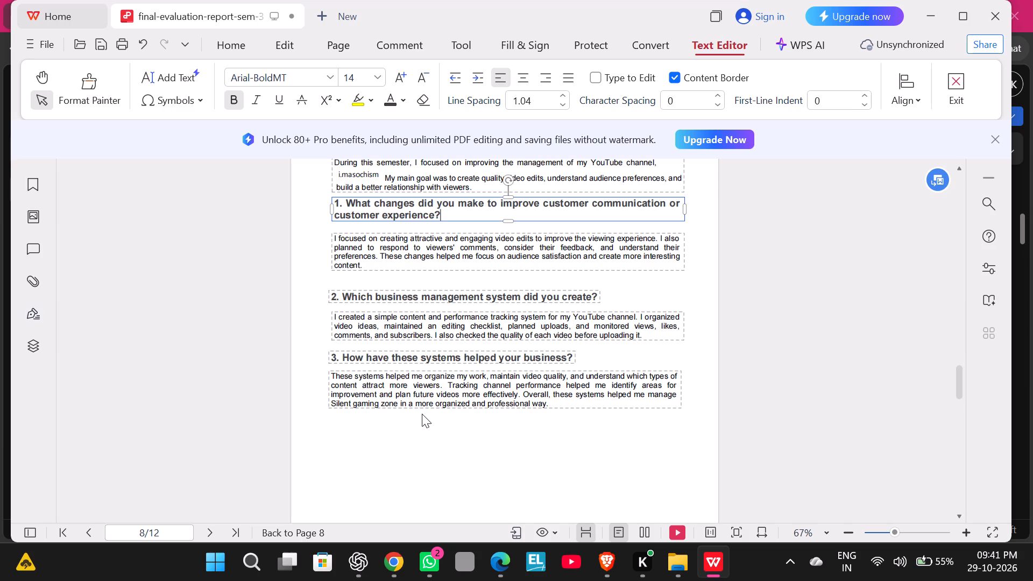
{"action": "scroll", "coordinate": [422, 414], "scroll_direction": "down", "scroll_amount": 1}
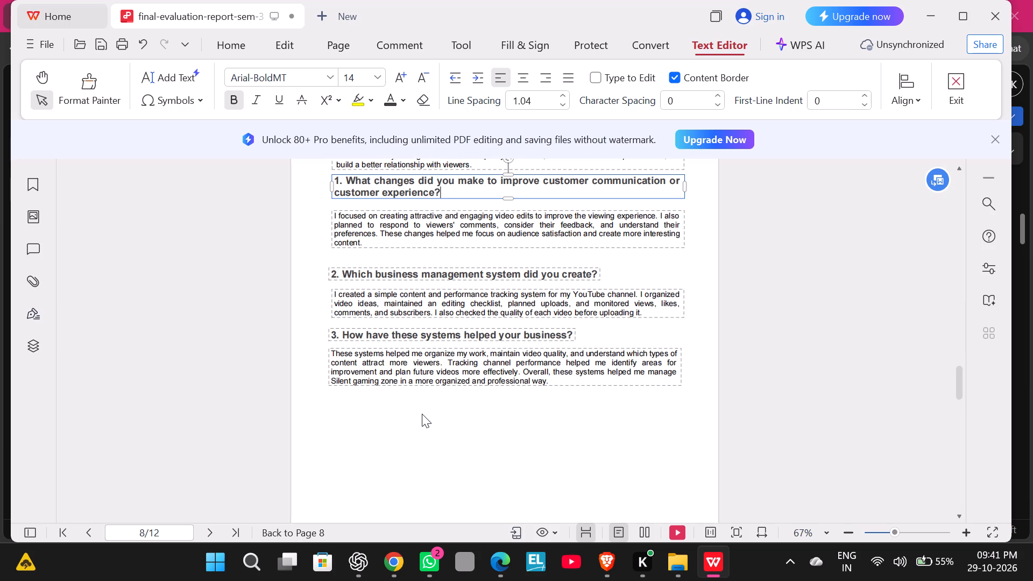
{"action": "scroll", "coordinate": [422, 414], "scroll_direction": "down", "scroll_amount": 1}
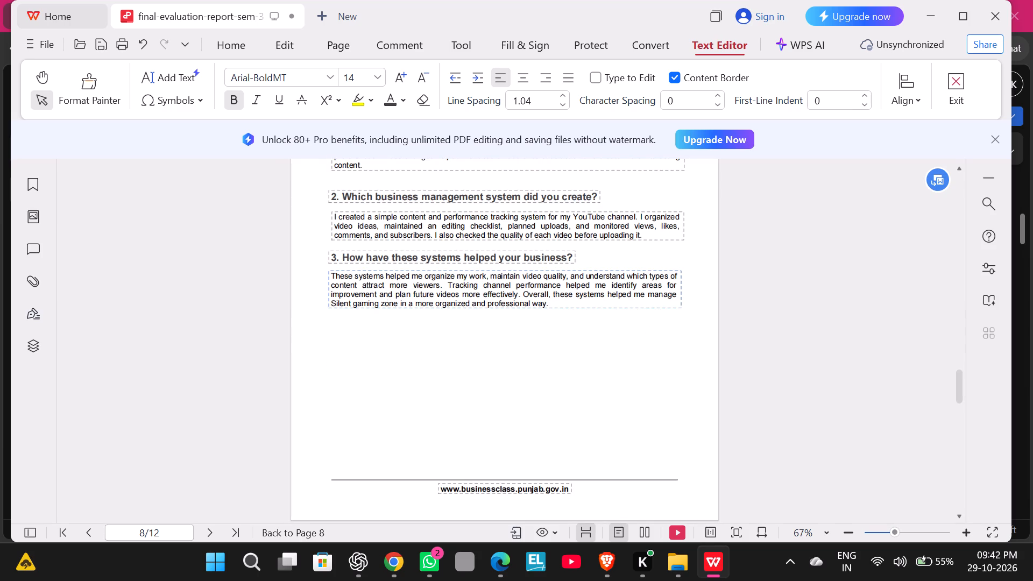
{"action": "left_click_drag", "start_coordinate": [335, 303], "coordinate": [394, 305]}
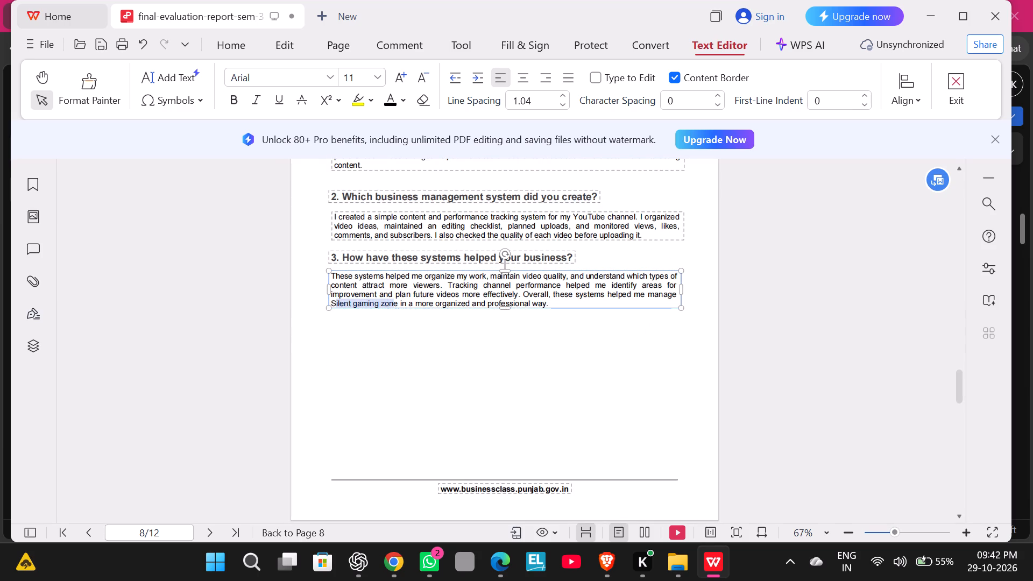
{"action": "left_click_drag", "start_coordinate": [394, 305], "coordinate": [399, 305]}
{"action": "key", "text": "BackSpace"}
{"action": "key", "text": "BackSpace"}
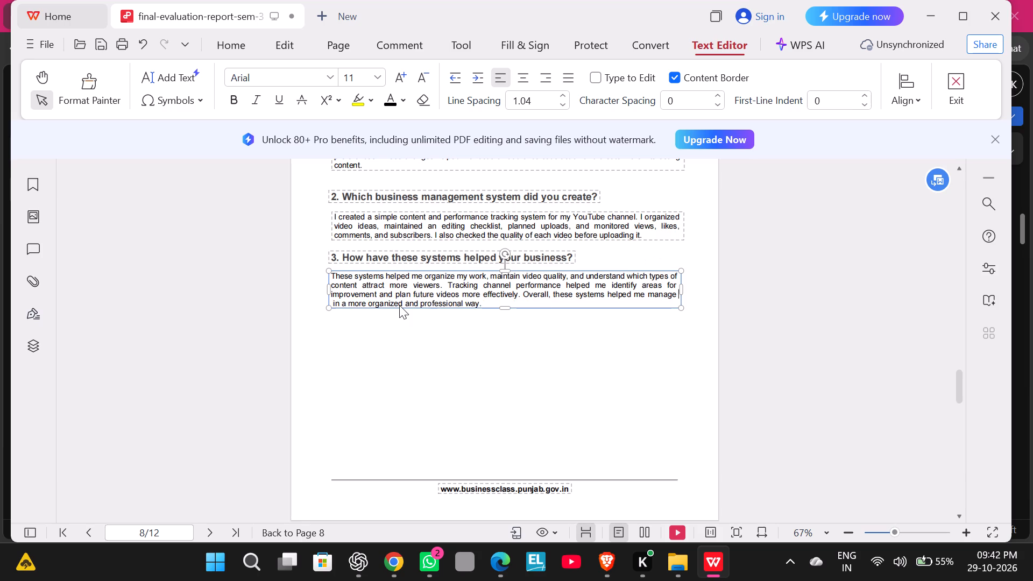
{"action": "key", "text": "ctrl+v"}
{"action": "left_click", "coordinate": [401, 364]}
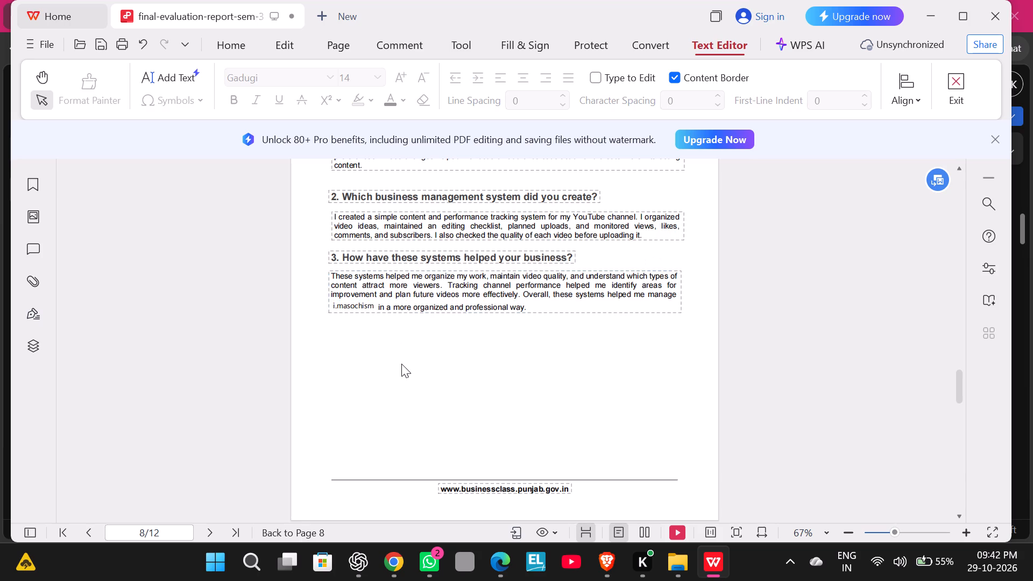
Replace "Silent gaming zone" in the Section 4 opening paragraph on page 9 with i.masochism.
{"action": "scroll", "coordinate": [402, 339], "scroll_direction": "down", "scroll_amount": 1}
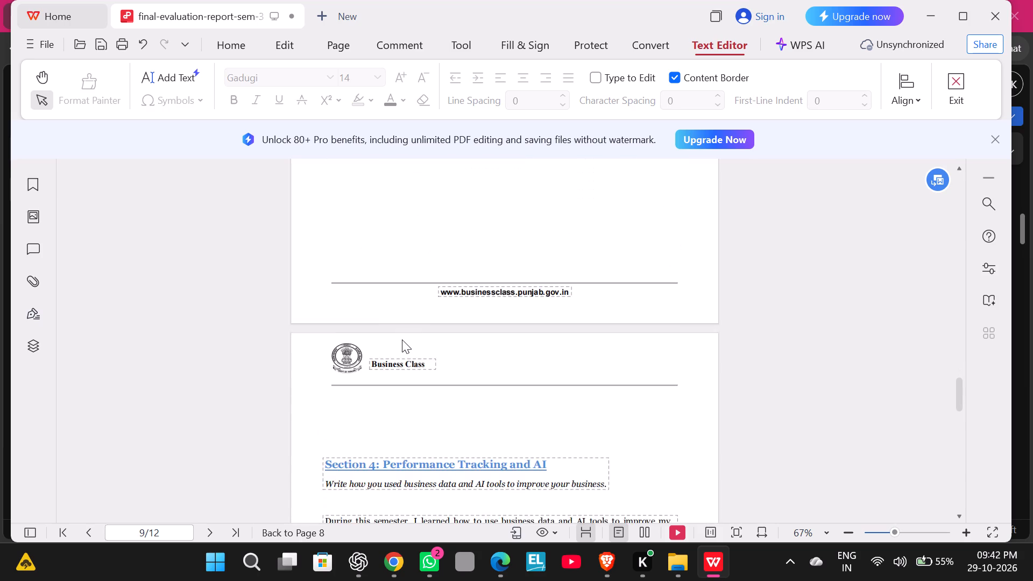
{"action": "scroll", "coordinate": [402, 339], "scroll_direction": "down", "scroll_amount": 2}
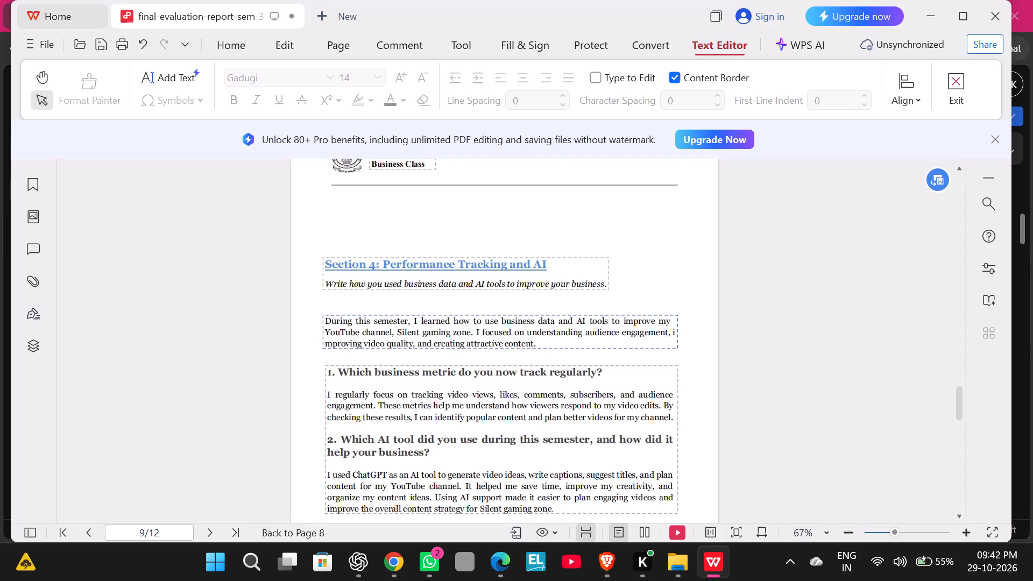
{"action": "left_click_drag", "start_coordinate": [398, 336], "coordinate": [473, 335]}
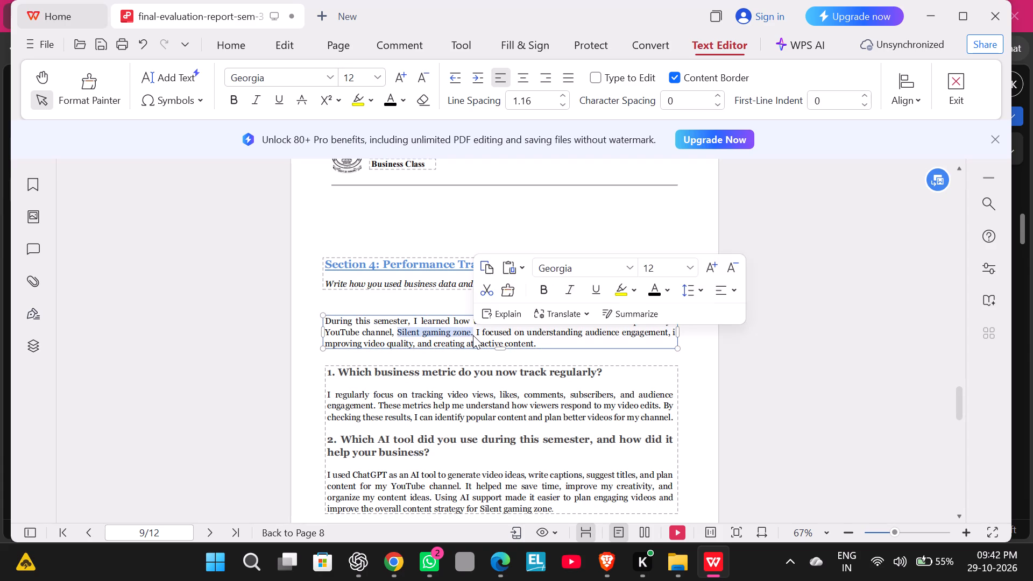
{"action": "key", "text": "ctrl+v"}
{"action": "left_click", "coordinate": [463, 379]}
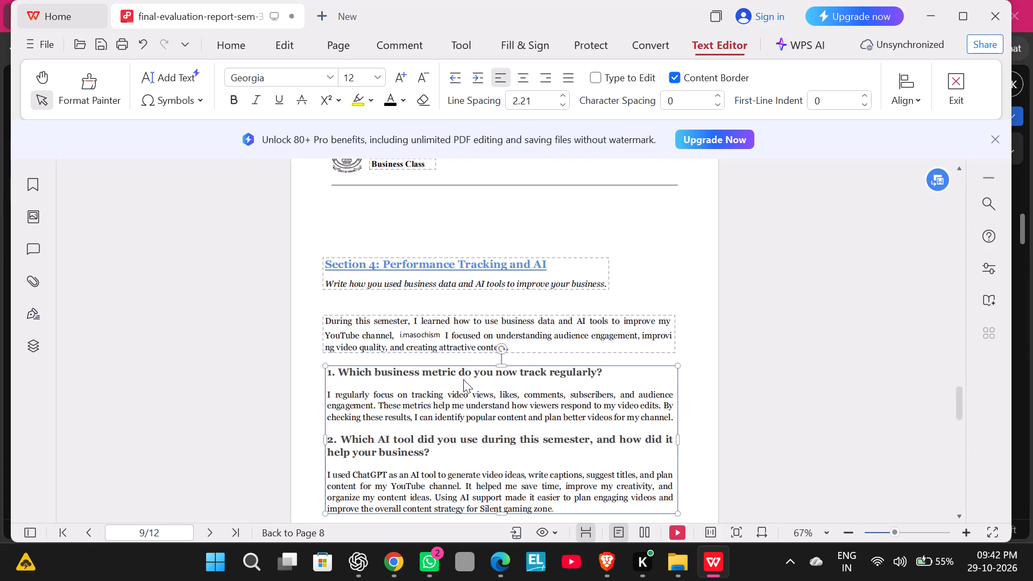
{"action": "left_click", "coordinate": [574, 345]}
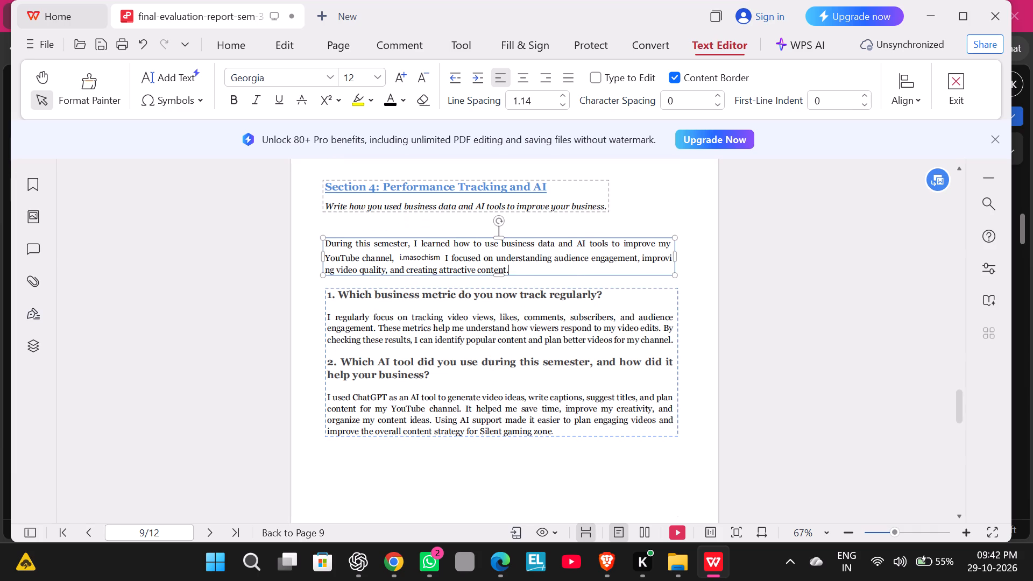
Replace "Silent gaming zone" in the Section 5 opening paragraph on page 10 with i.masochism, removing the leftover letter before it.
{"action": "scroll", "coordinate": [483, 422], "scroll_direction": "down", "scroll_amount": 1}
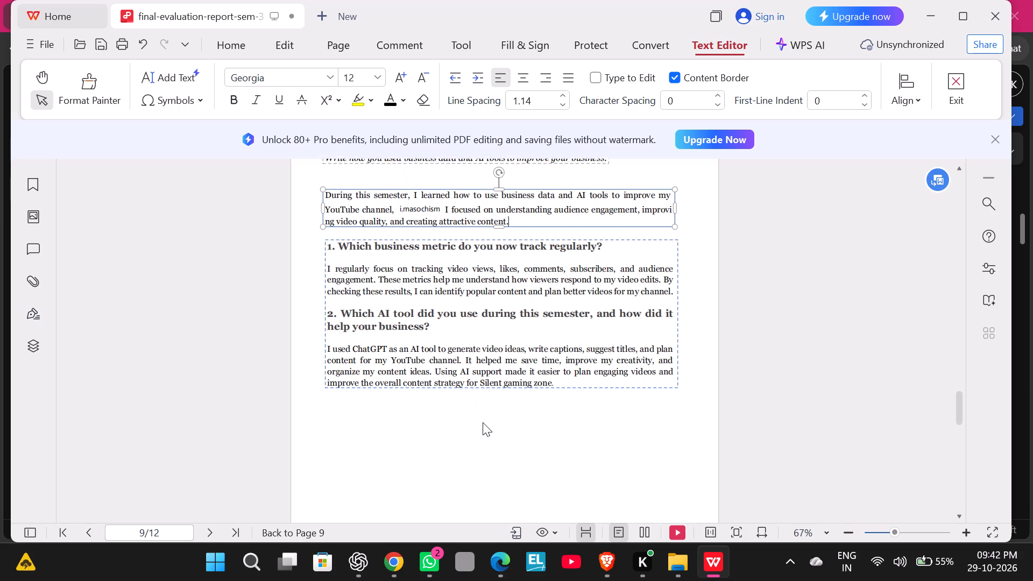
{"action": "scroll", "coordinate": [483, 422], "scroll_direction": "down", "scroll_amount": 1}
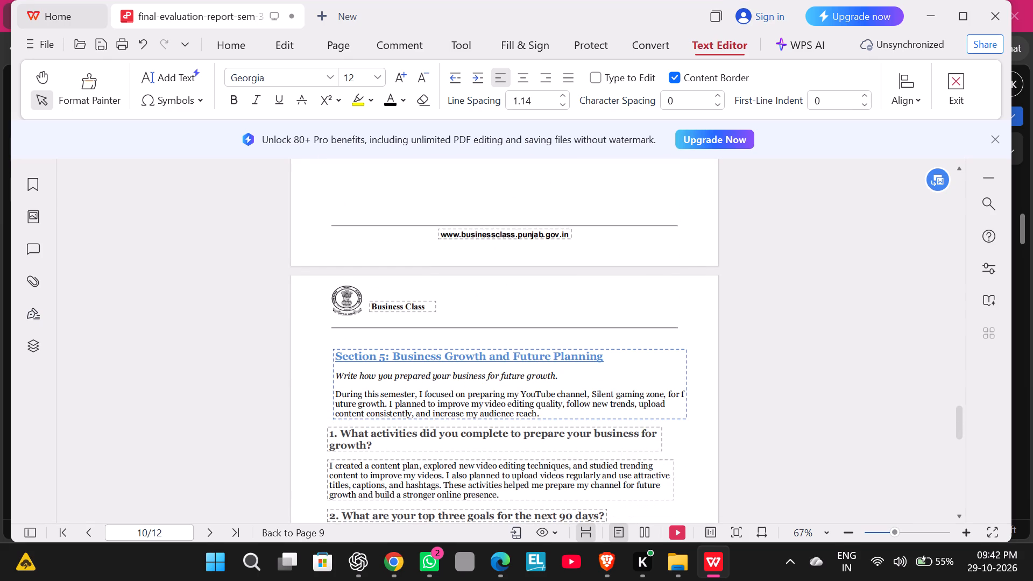
{"action": "left_click_drag", "start_coordinate": [595, 398], "coordinate": [677, 394]}
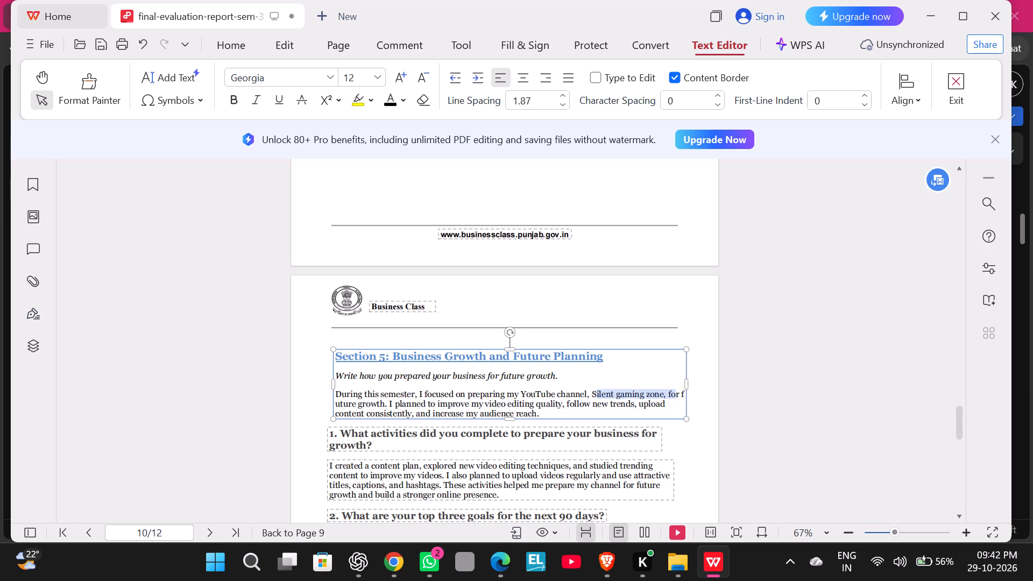
{"action": "left_click_drag", "start_coordinate": [677, 394], "coordinate": [663, 391]}
{"action": "left_click_drag", "start_coordinate": [663, 391], "coordinate": [665, 393]}
{"action": "key", "text": "ctrl+v"}
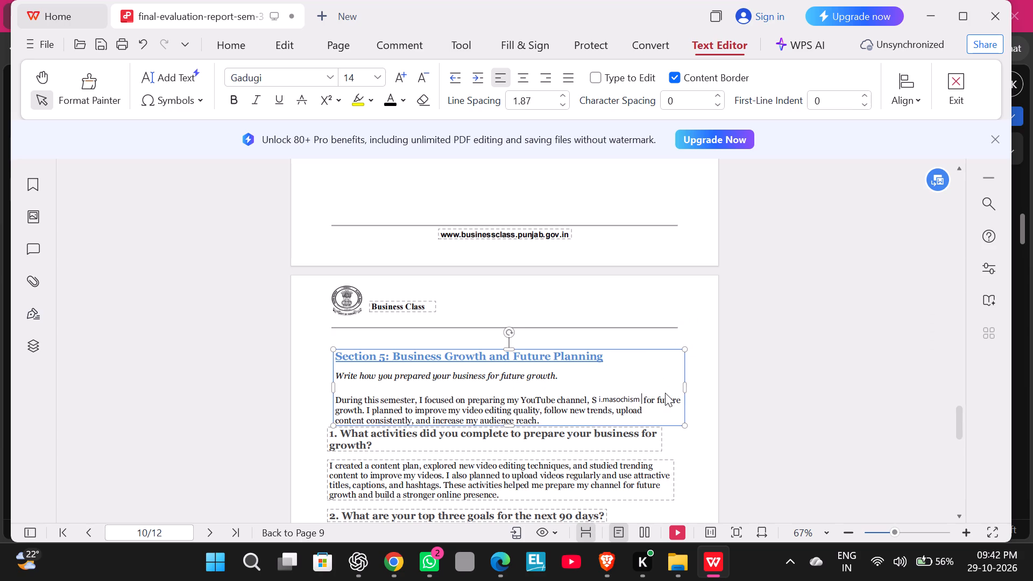
{"action": "left_click", "coordinate": [599, 402]}
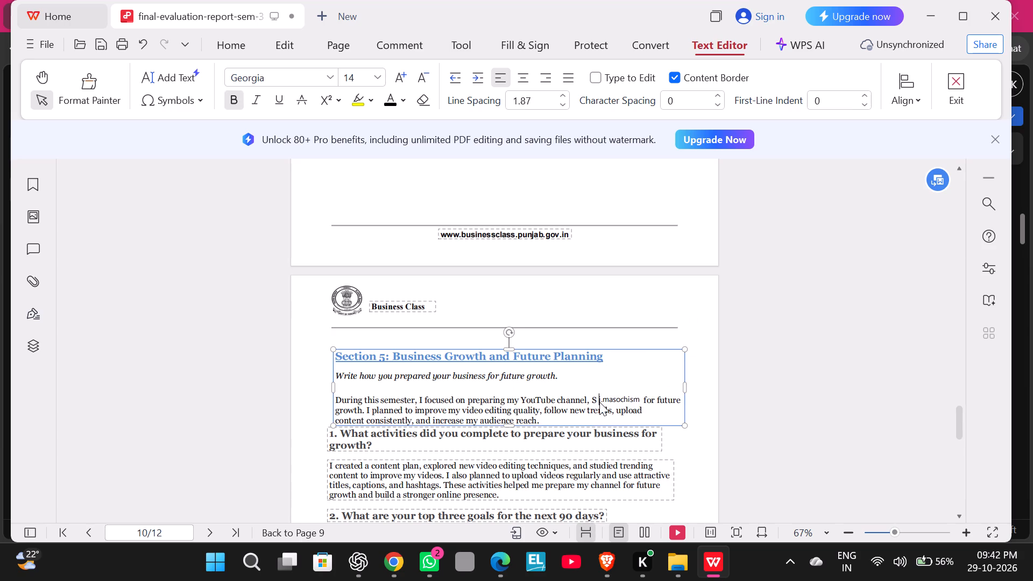
{"action": "key", "text": "BackSpace"}
{"action": "key", "text": "BackSpace"}
{"action": "scroll", "coordinate": [599, 402], "scroll_direction": "down", "scroll_amount": 1}
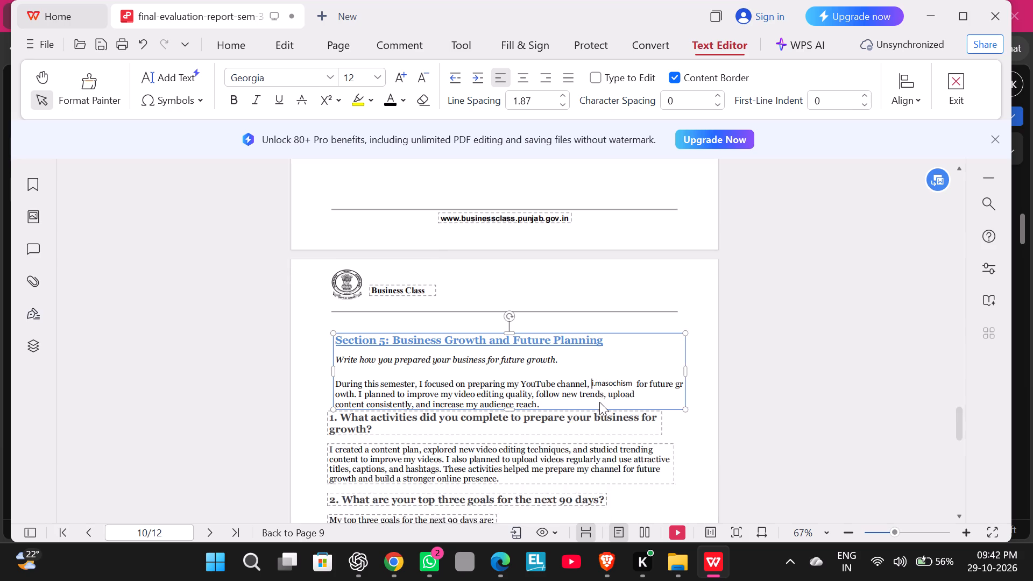
{"action": "scroll", "coordinate": [599, 402], "scroll_direction": "down", "scroll_amount": 1}
{"action": "left_click", "coordinate": [575, 417]}
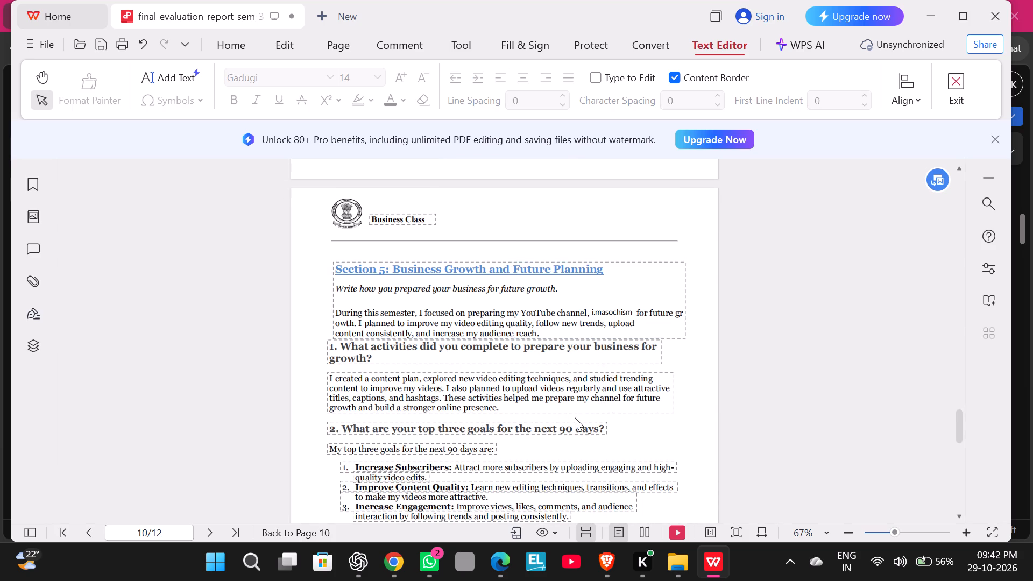
{"action": "left_click", "coordinate": [458, 406]}
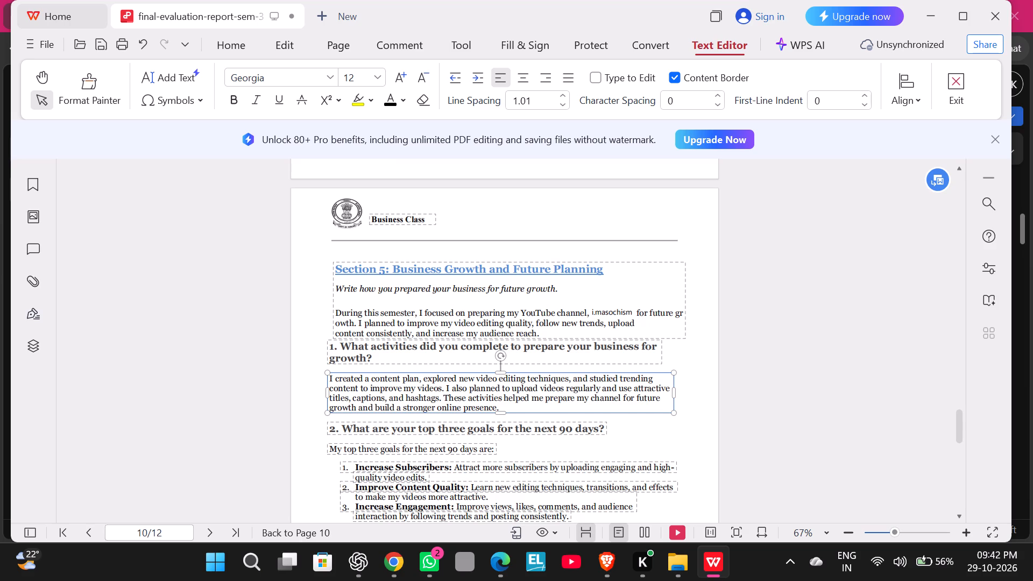
{"action": "left_click", "coordinate": [436, 410]}
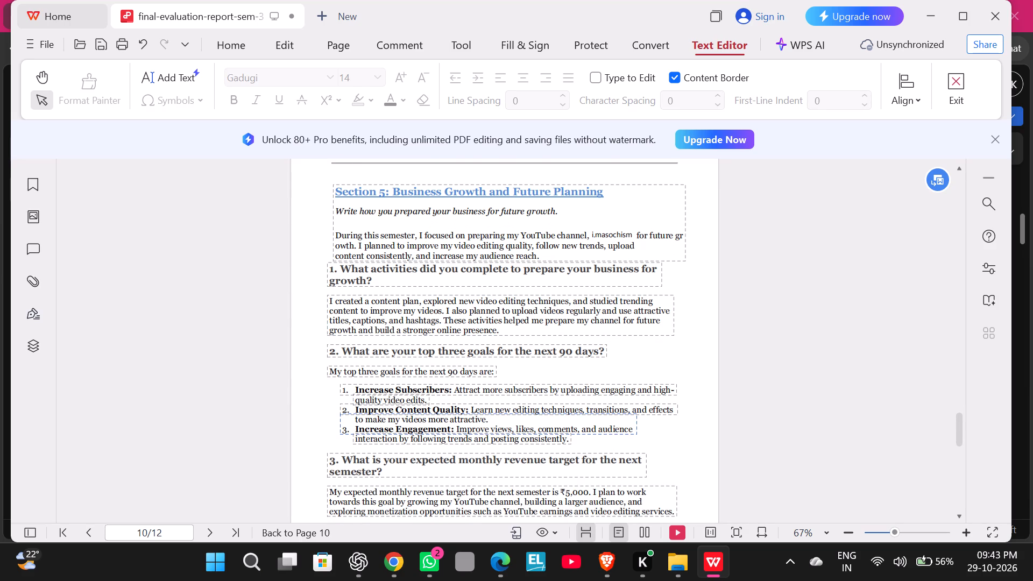
{"action": "scroll", "coordinate": [415, 432], "scroll_direction": "down", "scroll_amount": 1}
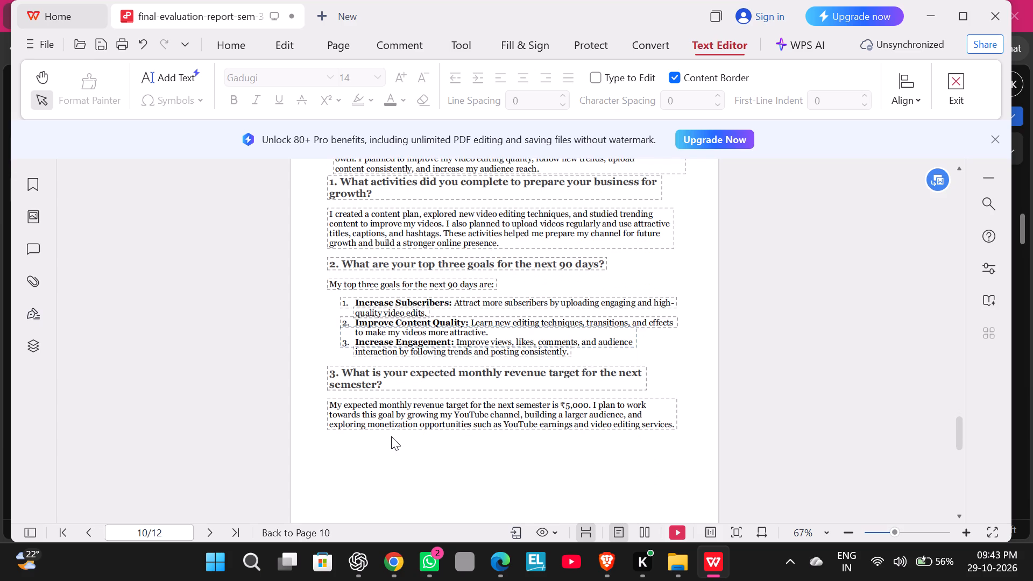
{"action": "scroll", "coordinate": [393, 436], "scroll_direction": "down", "scroll_amount": 1}
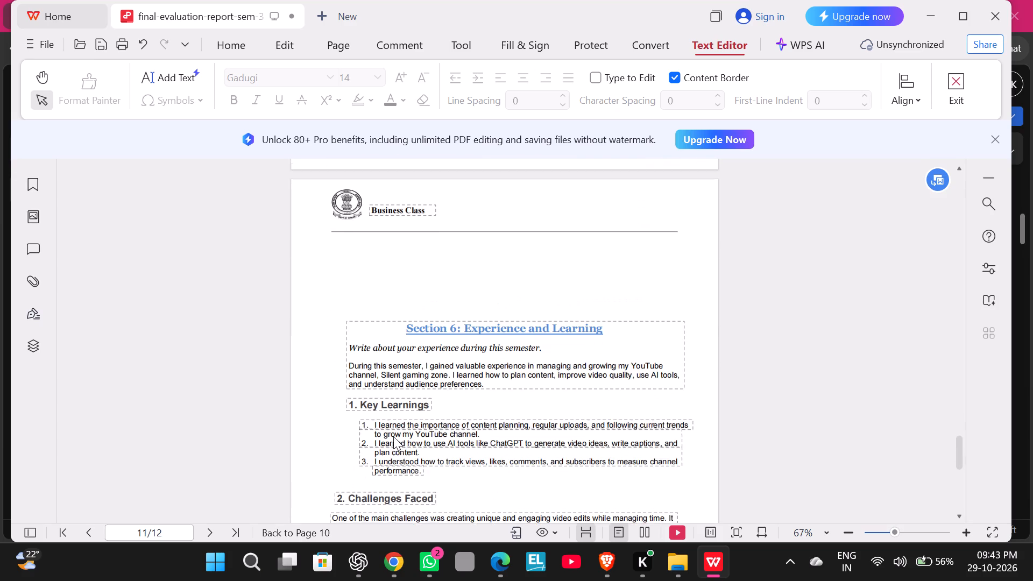
{"action": "scroll", "coordinate": [393, 436], "scroll_direction": "down", "scroll_amount": 1}
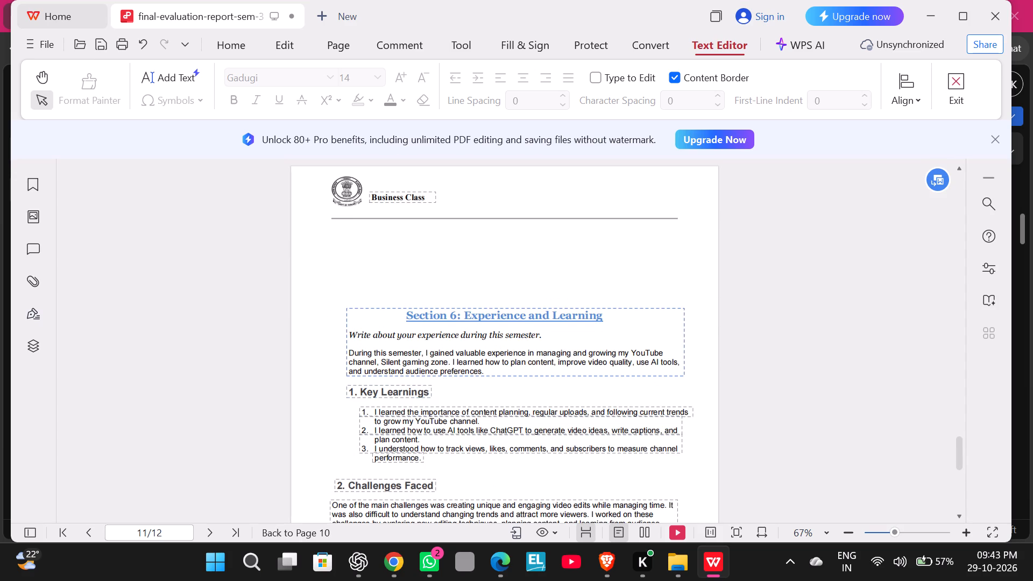
{"action": "left_click_drag", "start_coordinate": [381, 365], "coordinate": [436, 368]}
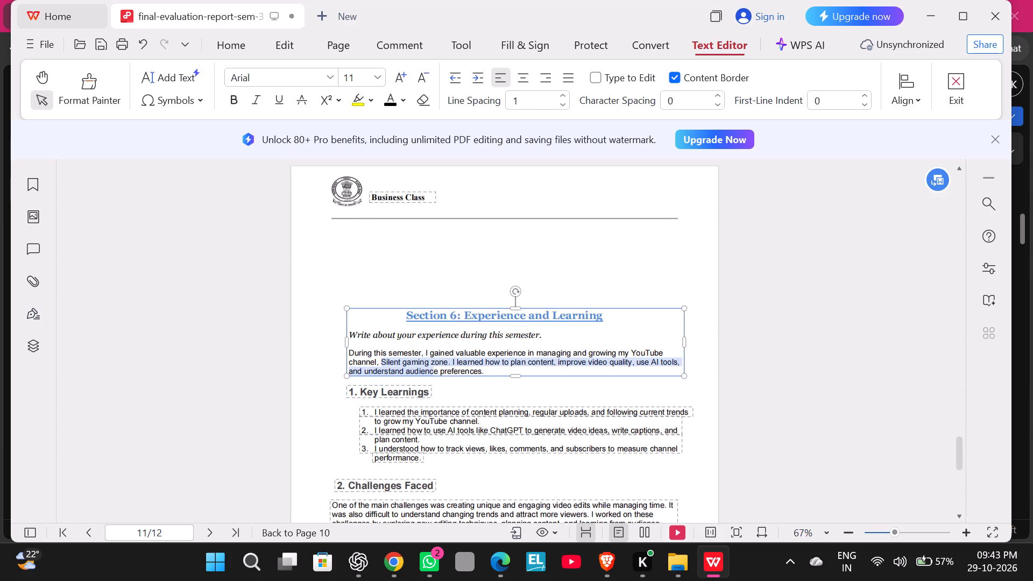
{"action": "left_click_drag", "start_coordinate": [436, 368], "coordinate": [450, 361]}
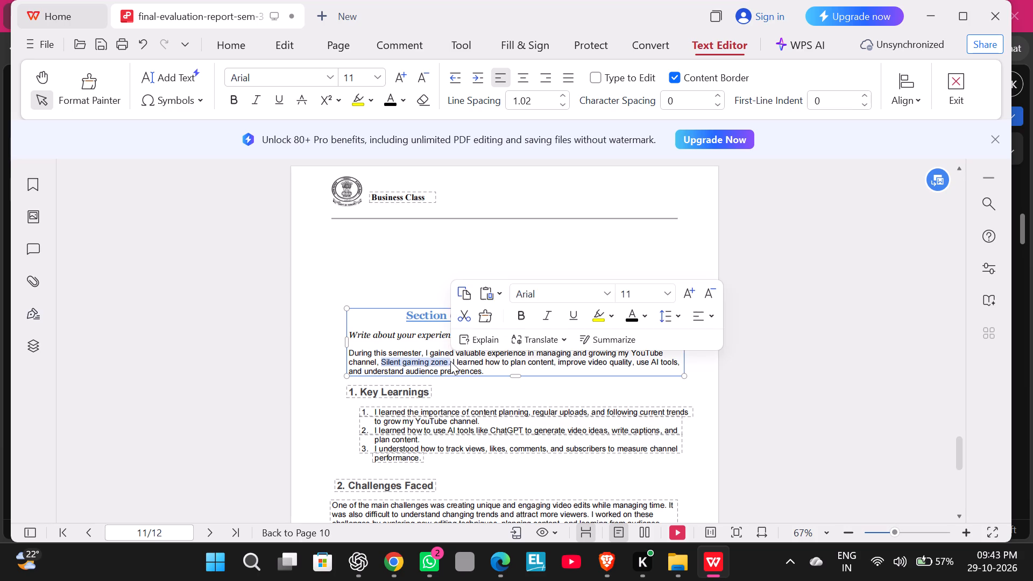
{"action": "key", "text": "ctrl+v"}
{"action": "left_click", "coordinate": [439, 415]}
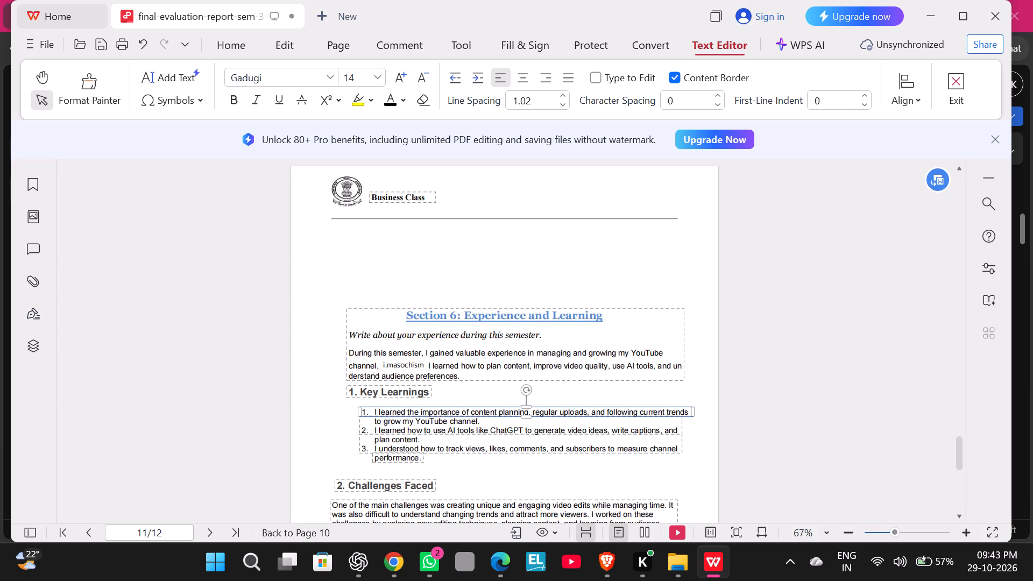
{"action": "left_click", "coordinate": [417, 466]}
Replace "Silent gaming zone" in the project report title within the Declaration on page 12 with i.masochism.
{"action": "scroll", "coordinate": [417, 466], "scroll_direction": "down", "scroll_amount": 1}
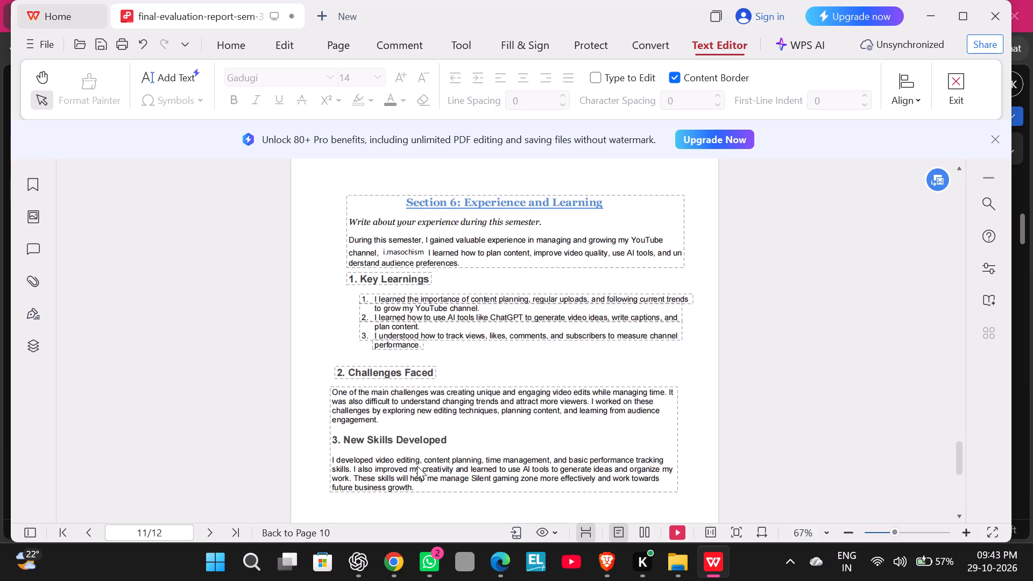
{"action": "scroll", "coordinate": [417, 466], "scroll_direction": "down", "scroll_amount": 1}
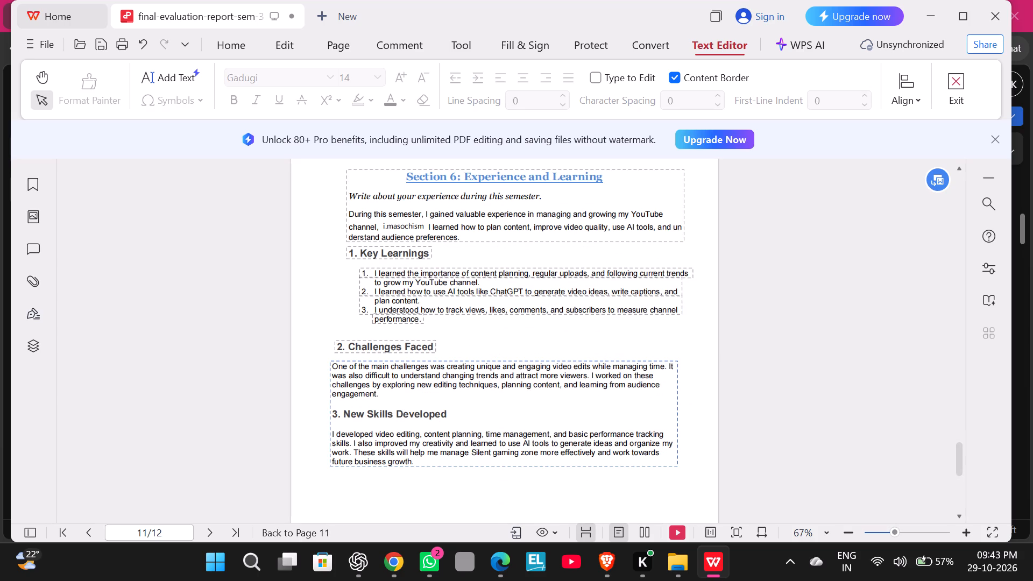
{"action": "scroll", "coordinate": [399, 426], "scroll_direction": "down", "scroll_amount": 2}
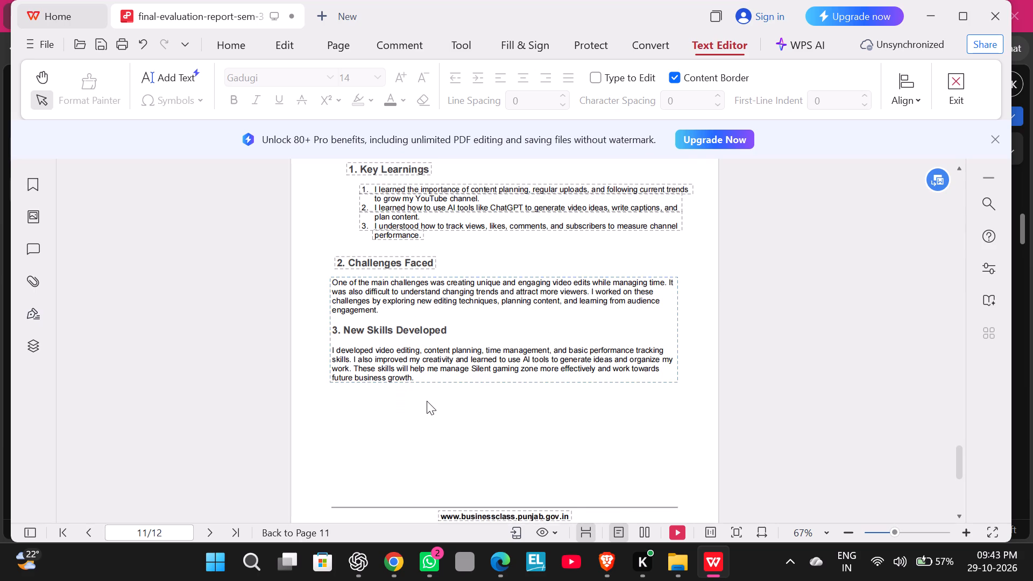
{"action": "scroll", "coordinate": [427, 401], "scroll_direction": "down", "scroll_amount": 2}
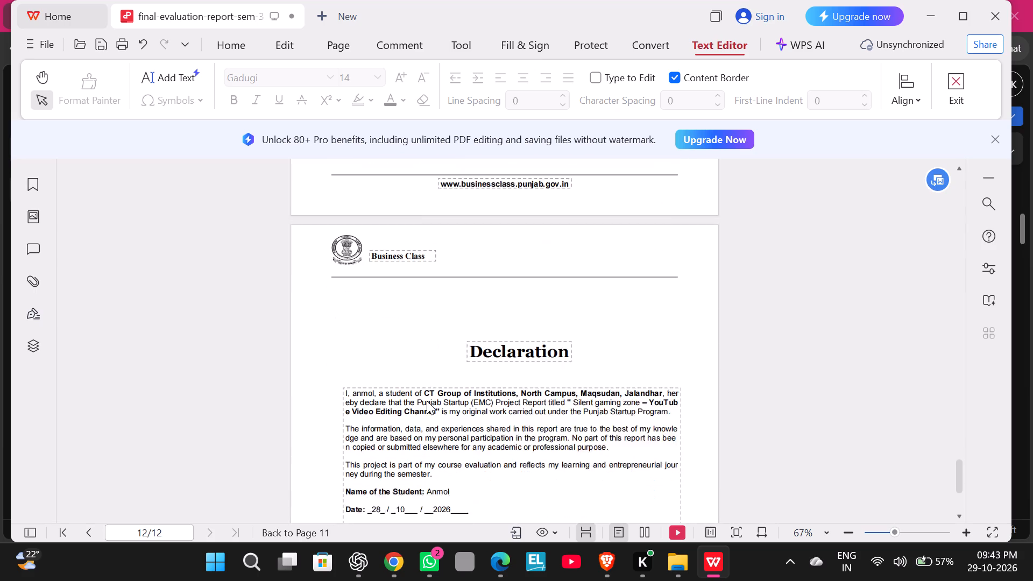
{"action": "scroll", "coordinate": [427, 401], "scroll_direction": "down", "scroll_amount": 1}
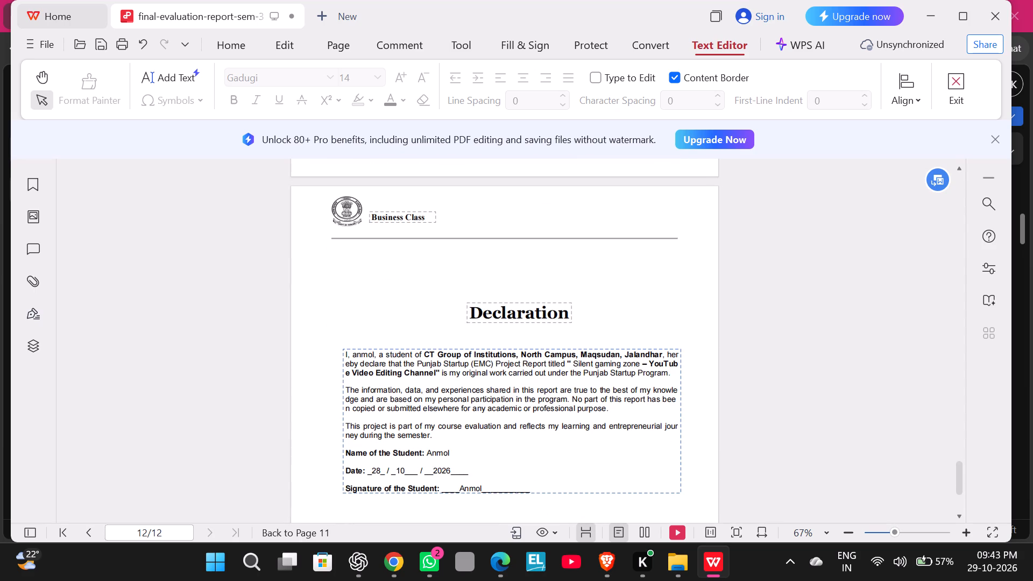
{"action": "left_click_drag", "start_coordinate": [574, 367], "coordinate": [638, 360]}
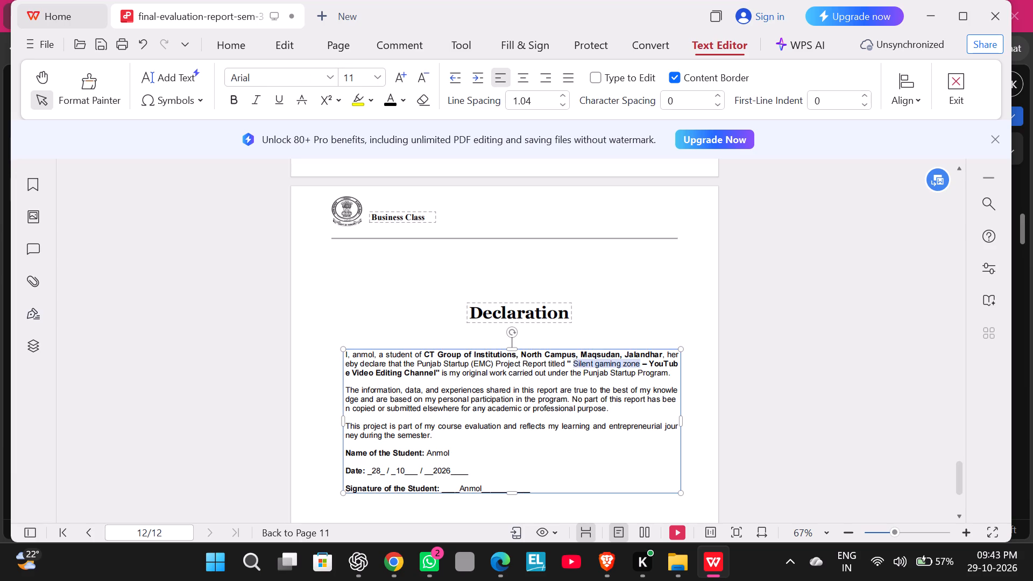
{"action": "left_click_drag", "start_coordinate": [638, 360], "coordinate": [641, 360]}
{"action": "key", "text": "ctrl+v"}
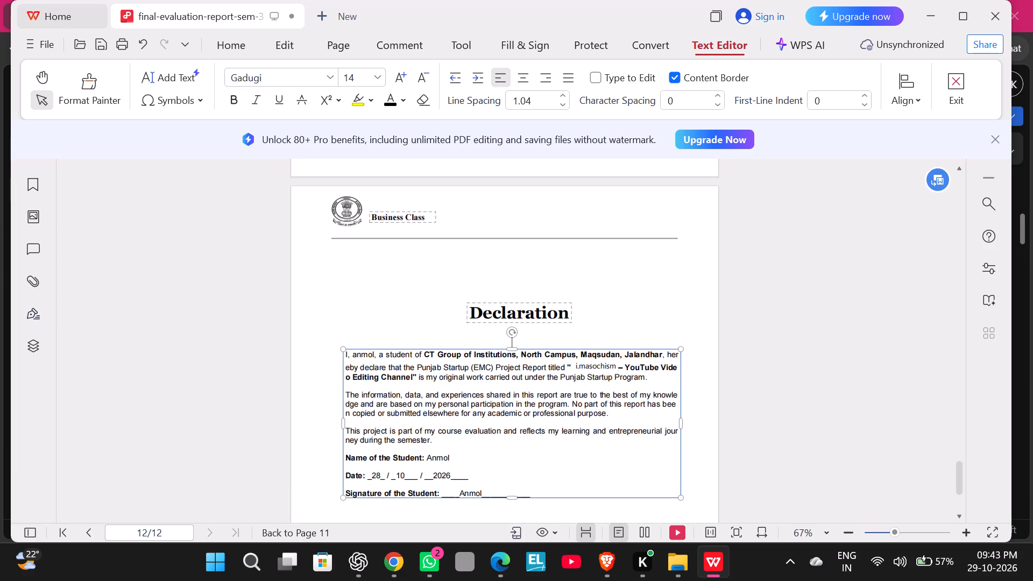
Replace the old student's name in the Declaration's opening sentence with the new student's name.
{"action": "left_click_drag", "start_coordinate": [355, 359], "coordinate": [376, 351]}
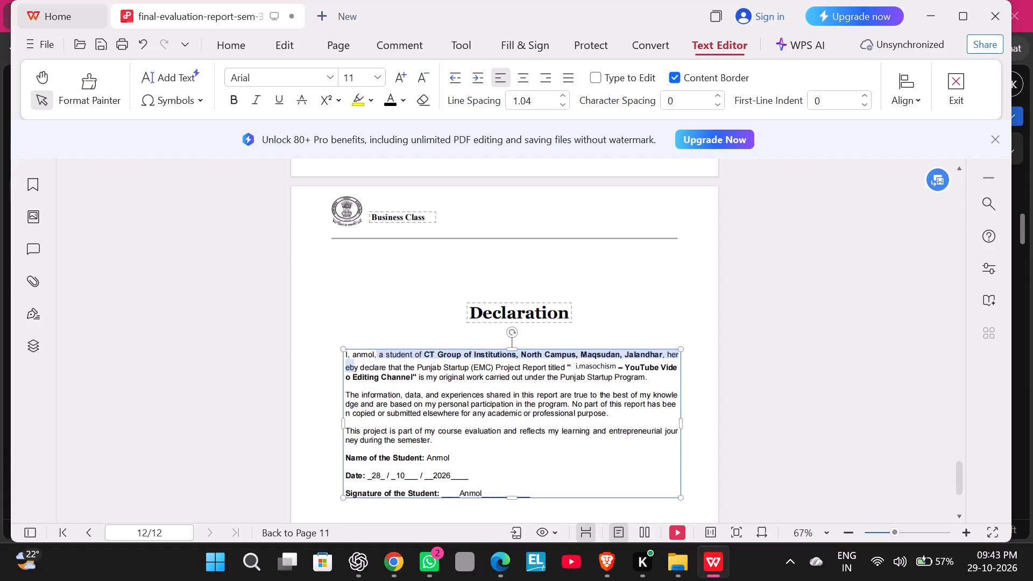
{"action": "left_click_drag", "start_coordinate": [376, 351], "coordinate": [376, 351]}
{"action": "left_click", "coordinate": [376, 351]}
{"action": "left_click", "coordinate": [376, 360]}
{"action": "left_click_drag", "start_coordinate": [374, 355], "coordinate": [357, 356]}
{"action": "key", "text": "BackSpace"}
{"action": "key", "text": "BackSpace"}
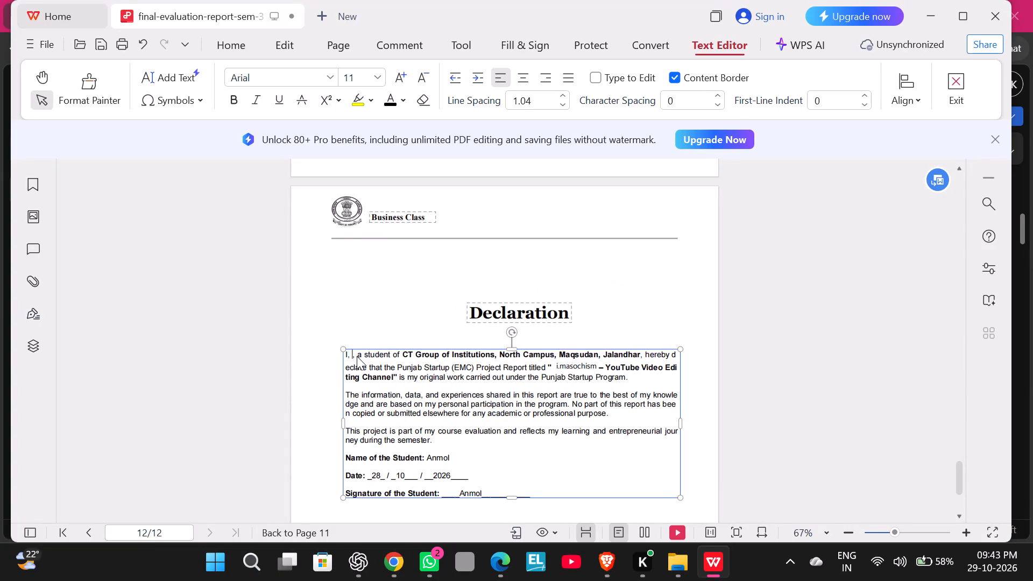
{"action": "type", "text": "imanshu"}
{"action": "left_click", "coordinate": [395, 393]}
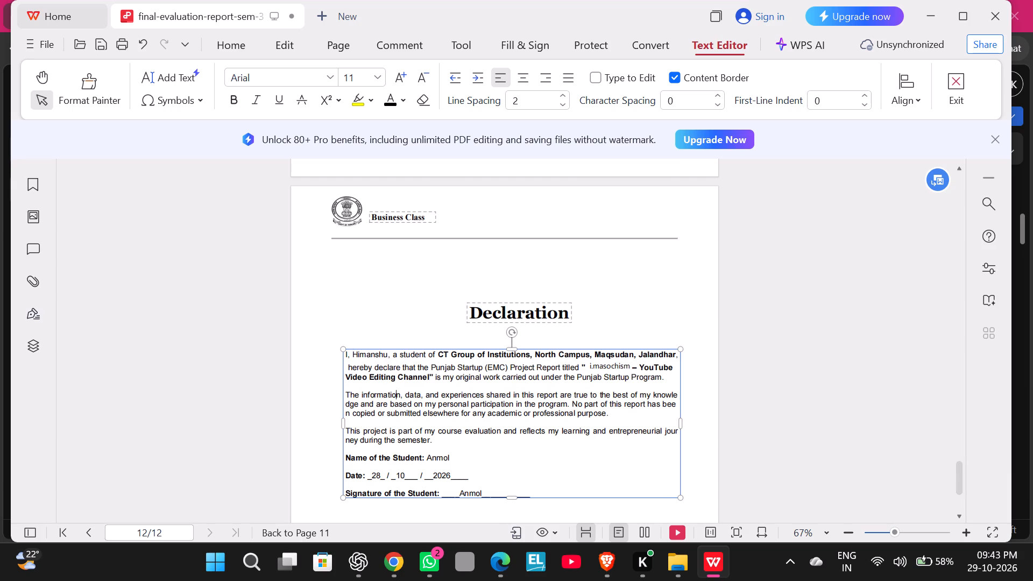
Replace the old name on the Declaration's "Name of the Student" line with the new student's name.
{"action": "left_click_drag", "start_coordinate": [429, 460], "coordinate": [464, 457]}
{"action": "key", "text": "BackSpace"}
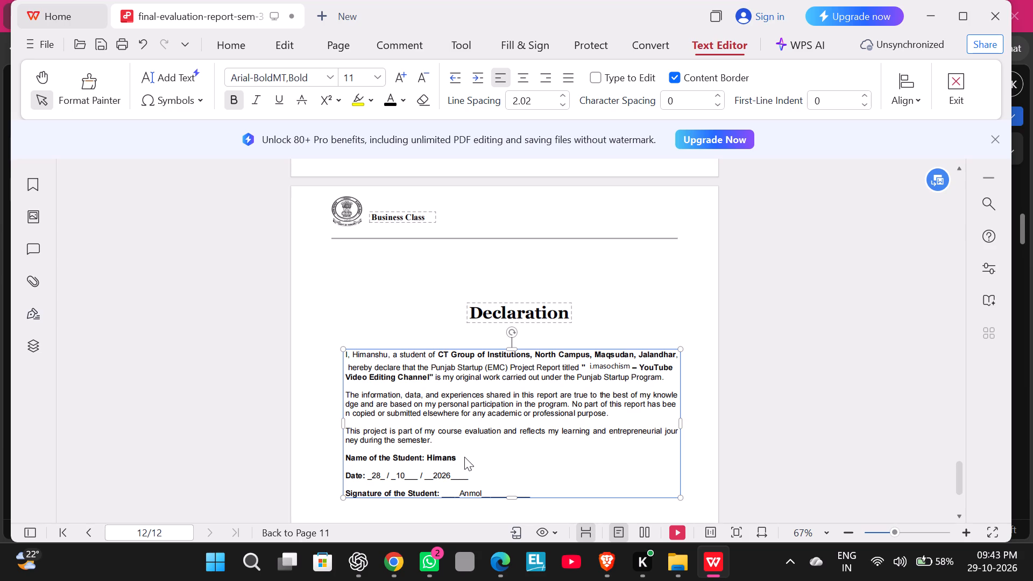
Change the day in the Declaration's date to 29.
{"action": "left_click", "coordinate": [456, 475]}
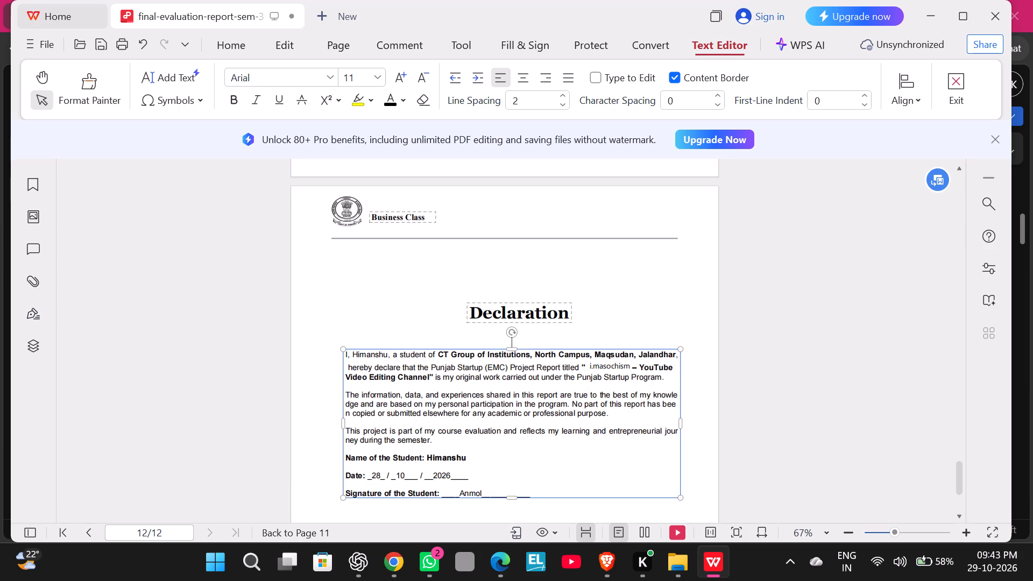
{"action": "left_click", "coordinate": [380, 477]}
{"action": "key", "text": "BackSpace"}
{"action": "key", "text": "9"}
Replace the old name on the Declaration's "Signature of the Student" line with the new student's name, keeping the surrounding underscores.
{"action": "left_click", "coordinate": [483, 497]}
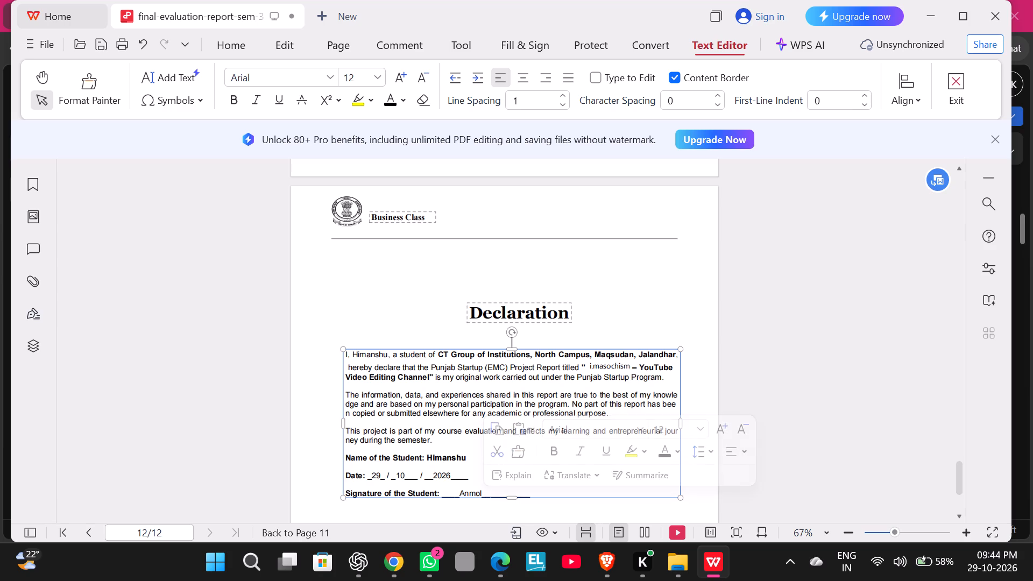
{"action": "left_click", "coordinate": [480, 490]}
{"action": "key", "text": "BackSpace"}
{"action": "key", "text": "BackSpace"}
{"action": "key", "text": "BackSpace"}
{"action": "key", "text": "BackSpace"}
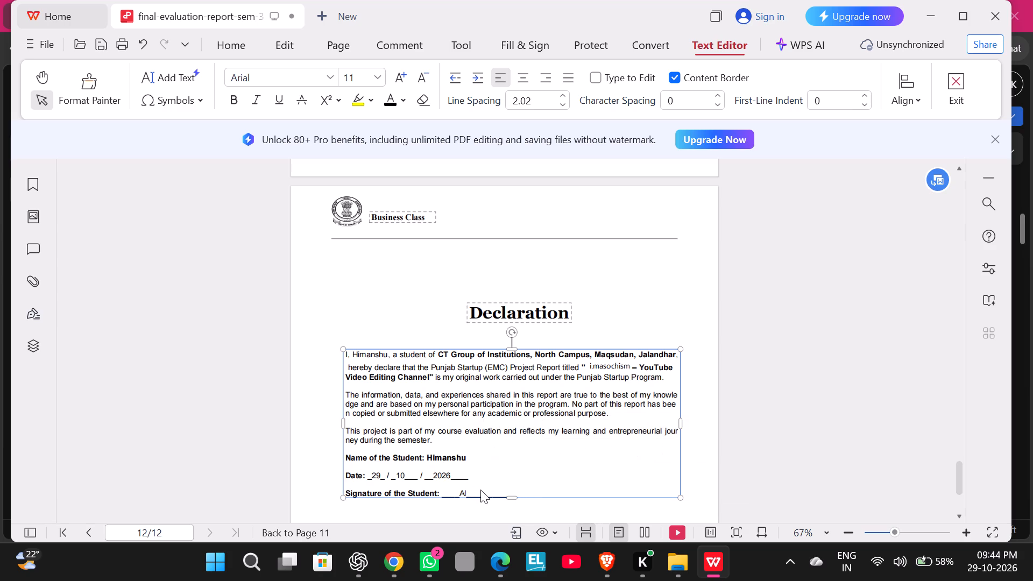
{"action": "key", "text": "BackSpace"}
{"action": "key", "text": "Right"}
{"action": "key", "text": "BackSpace"}
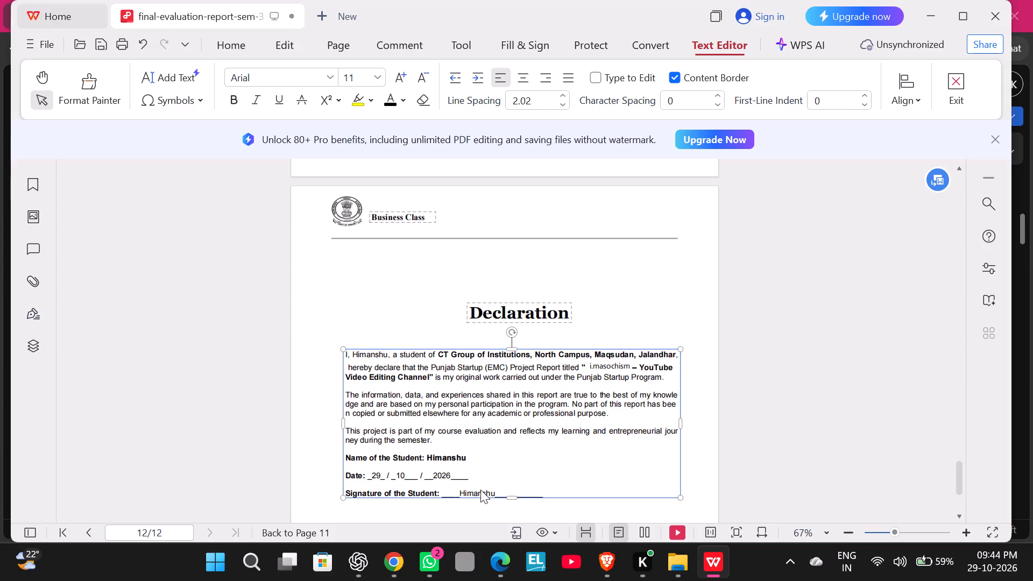
{"action": "left_click", "coordinate": [528, 492]}
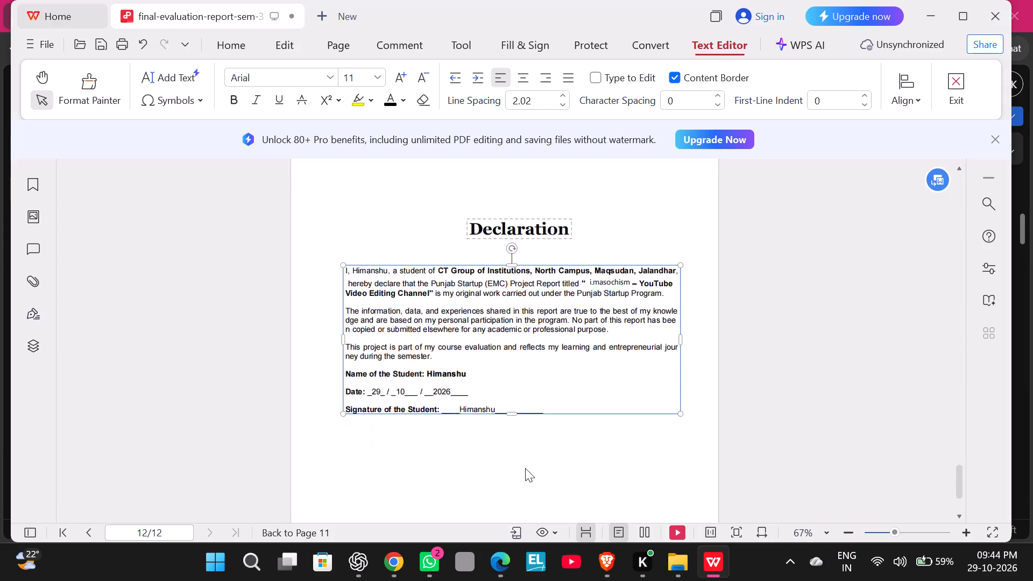
Review the edited report by going back from the Declaration to the first pages and on to Student Details.
{"action": "left_click", "coordinate": [667, 372]}
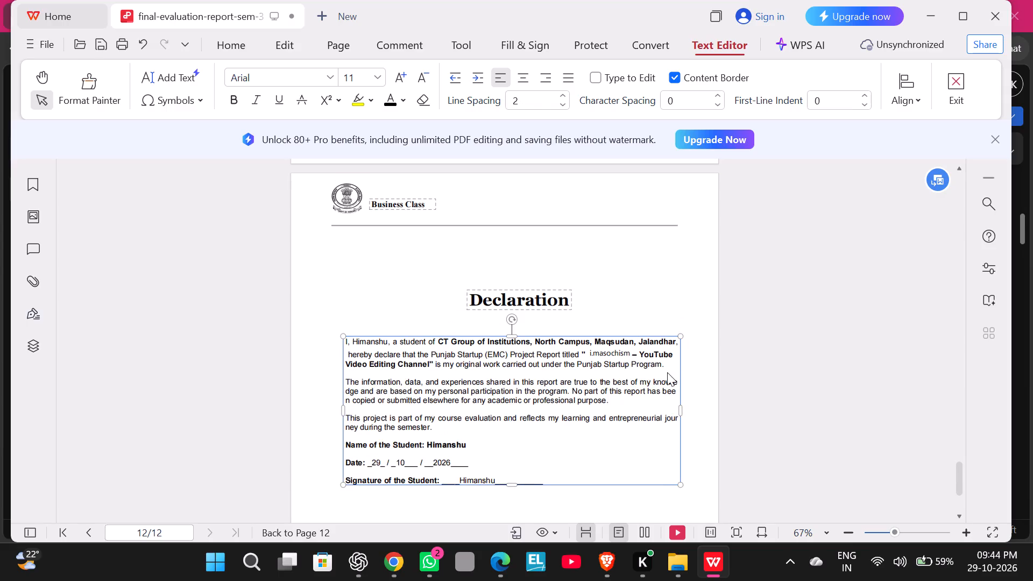
{"action": "scroll", "coordinate": [572, 346], "scroll_direction": "up", "scroll_amount": 4}
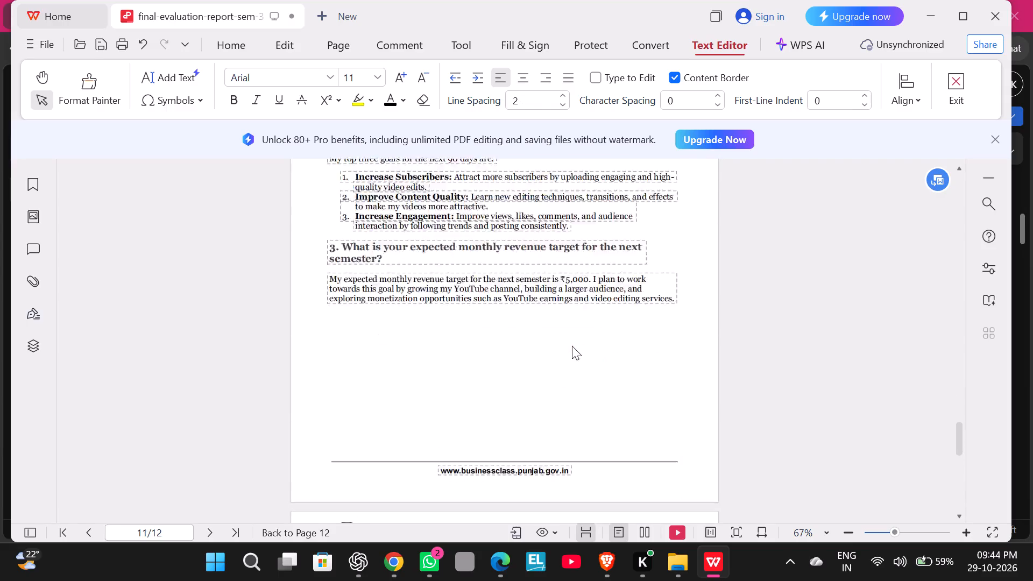
{"action": "scroll", "coordinate": [572, 346], "scroll_direction": "up", "scroll_amount": 7}
{"action": "scroll", "coordinate": [572, 346], "scroll_direction": "down", "scroll_amount": 1}
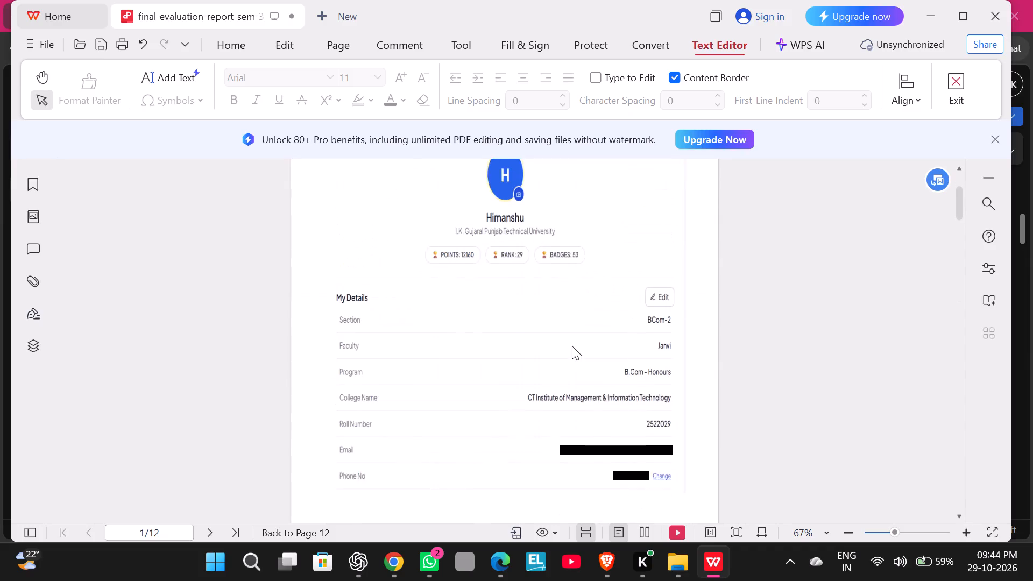
{"action": "scroll", "coordinate": [572, 346], "scroll_direction": "down", "scroll_amount": 3}
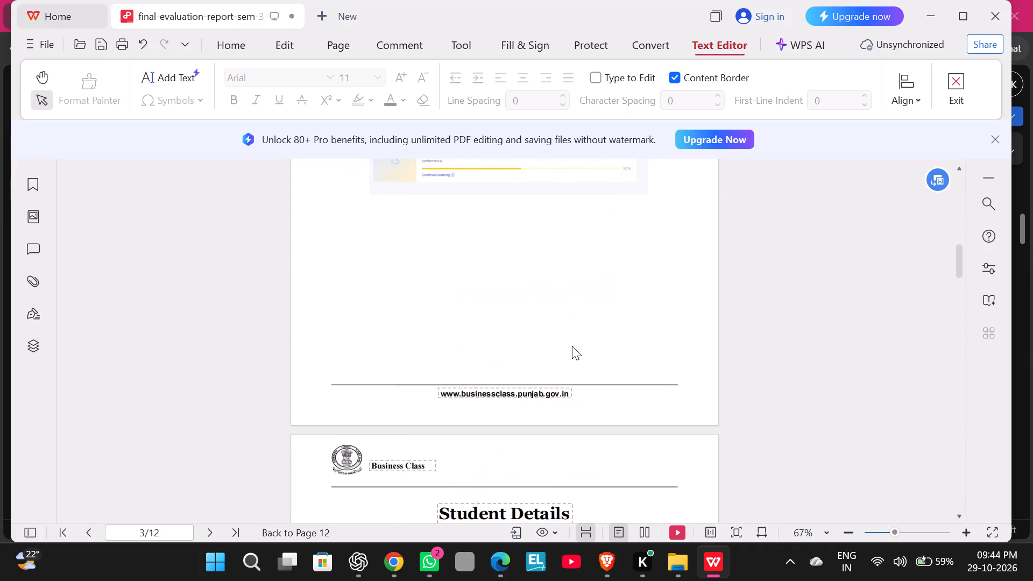
{"action": "scroll", "coordinate": [572, 346], "scroll_direction": "down", "scroll_amount": 2}
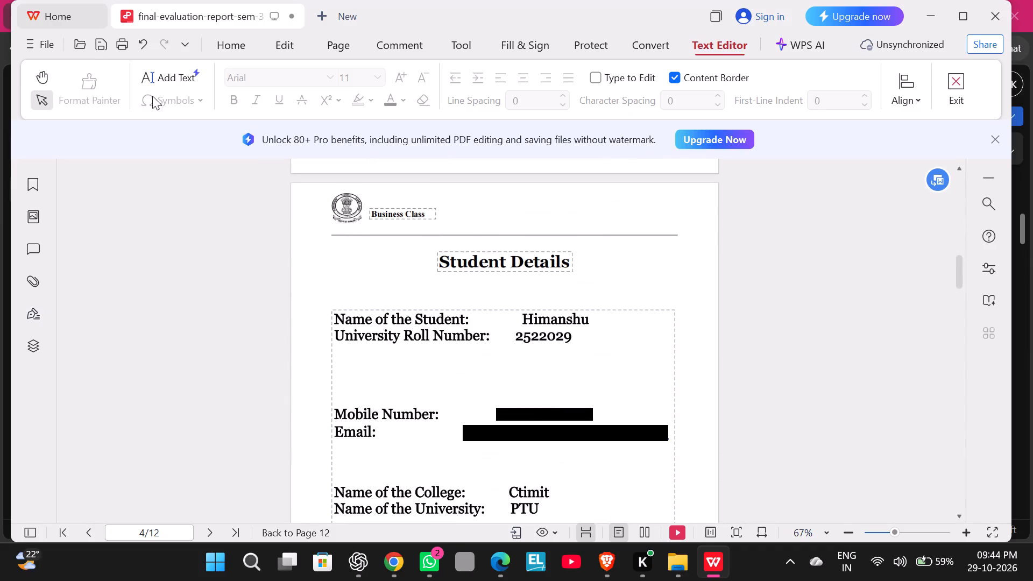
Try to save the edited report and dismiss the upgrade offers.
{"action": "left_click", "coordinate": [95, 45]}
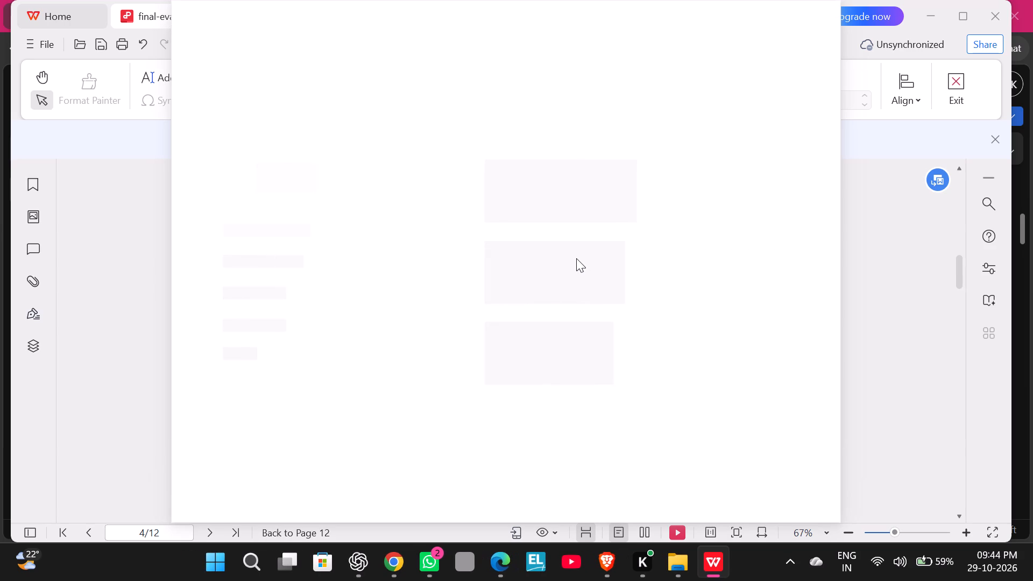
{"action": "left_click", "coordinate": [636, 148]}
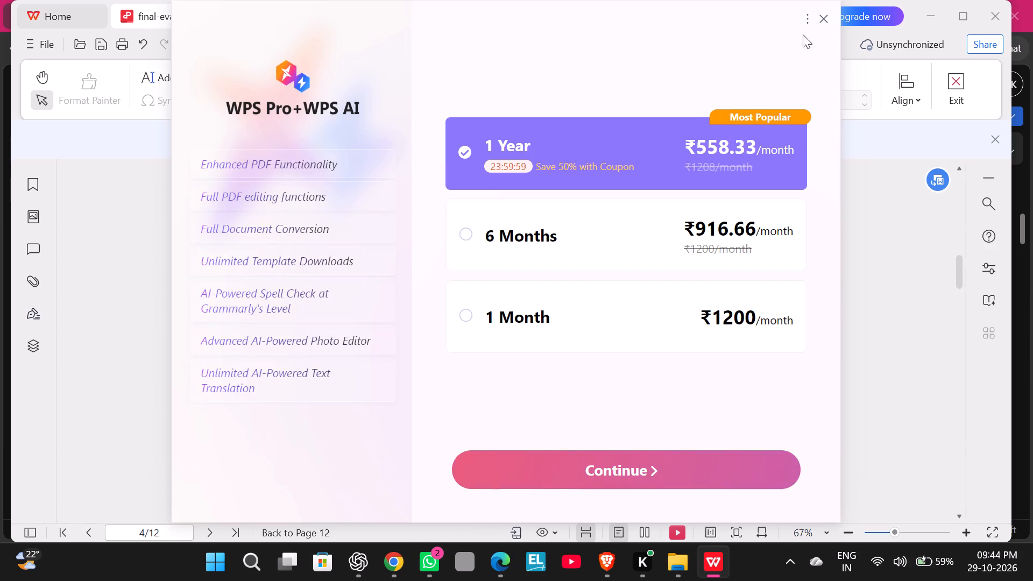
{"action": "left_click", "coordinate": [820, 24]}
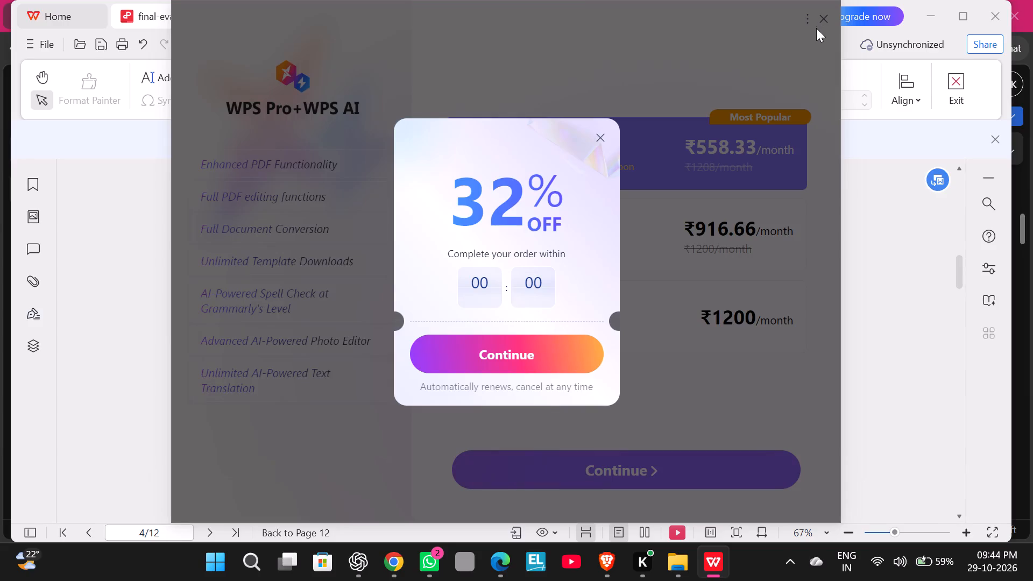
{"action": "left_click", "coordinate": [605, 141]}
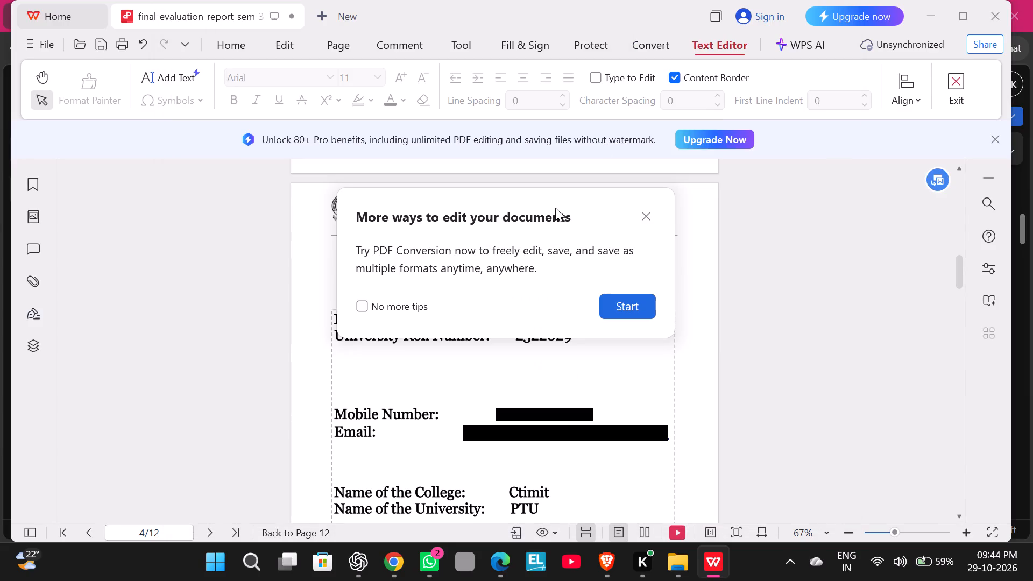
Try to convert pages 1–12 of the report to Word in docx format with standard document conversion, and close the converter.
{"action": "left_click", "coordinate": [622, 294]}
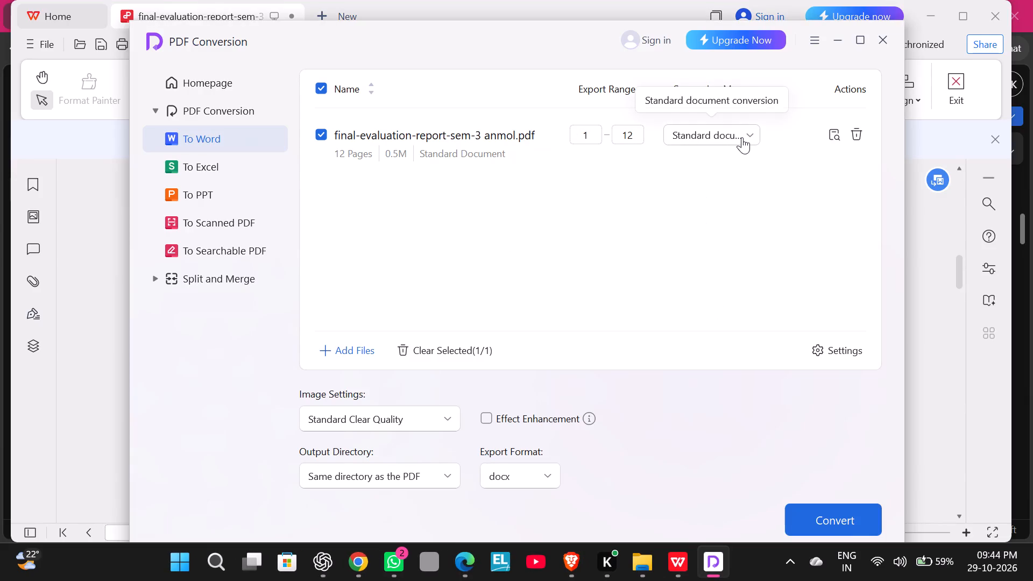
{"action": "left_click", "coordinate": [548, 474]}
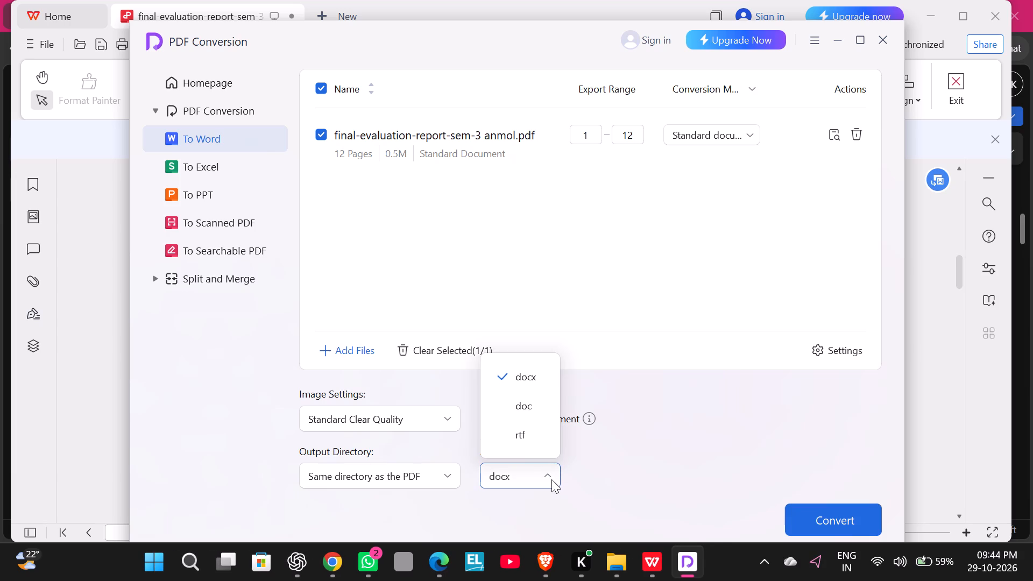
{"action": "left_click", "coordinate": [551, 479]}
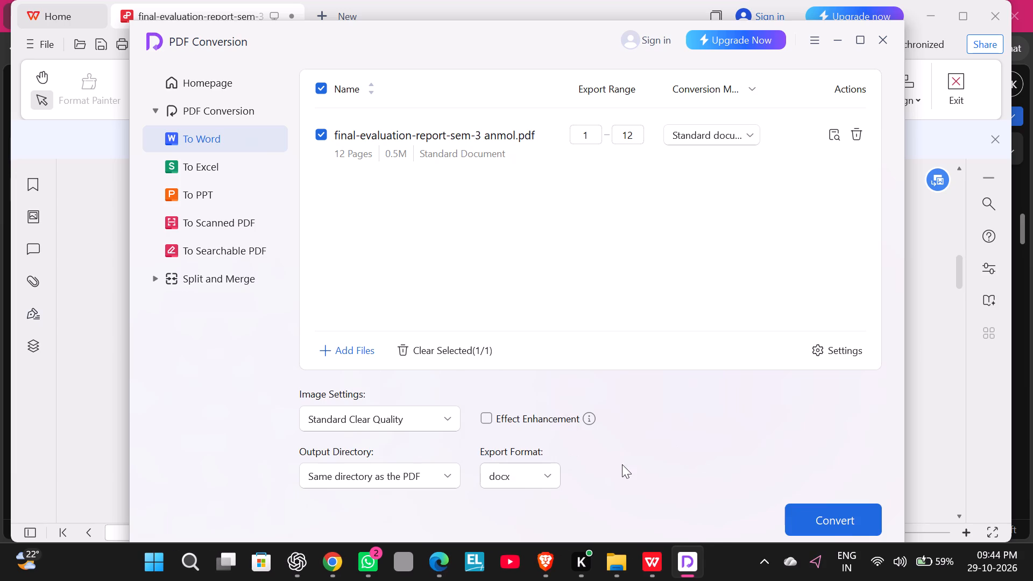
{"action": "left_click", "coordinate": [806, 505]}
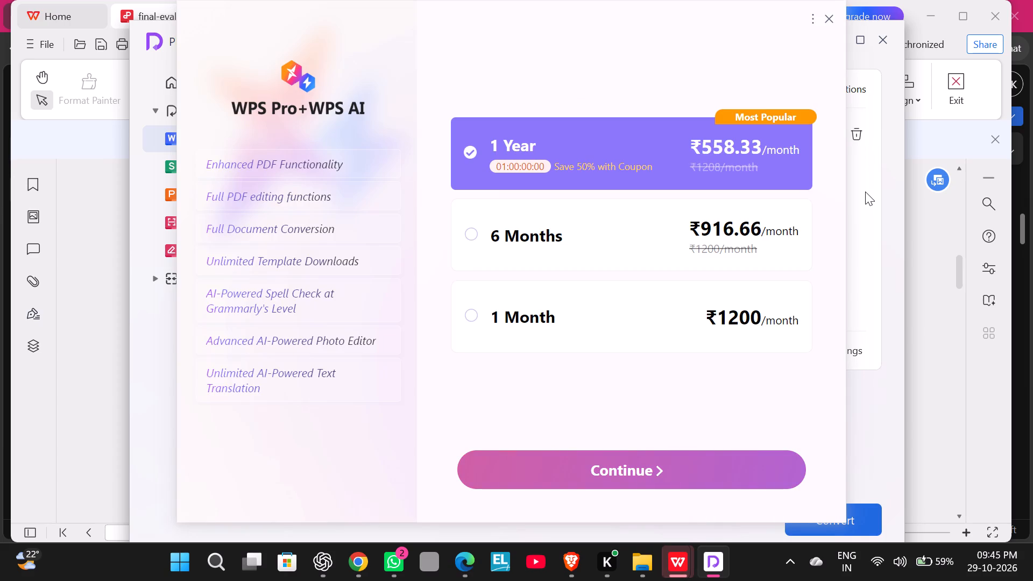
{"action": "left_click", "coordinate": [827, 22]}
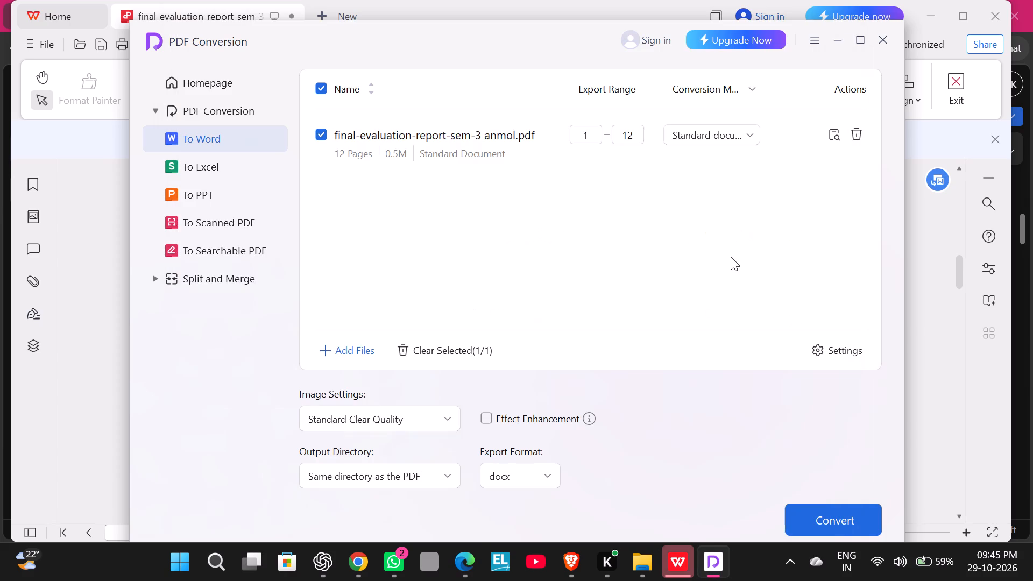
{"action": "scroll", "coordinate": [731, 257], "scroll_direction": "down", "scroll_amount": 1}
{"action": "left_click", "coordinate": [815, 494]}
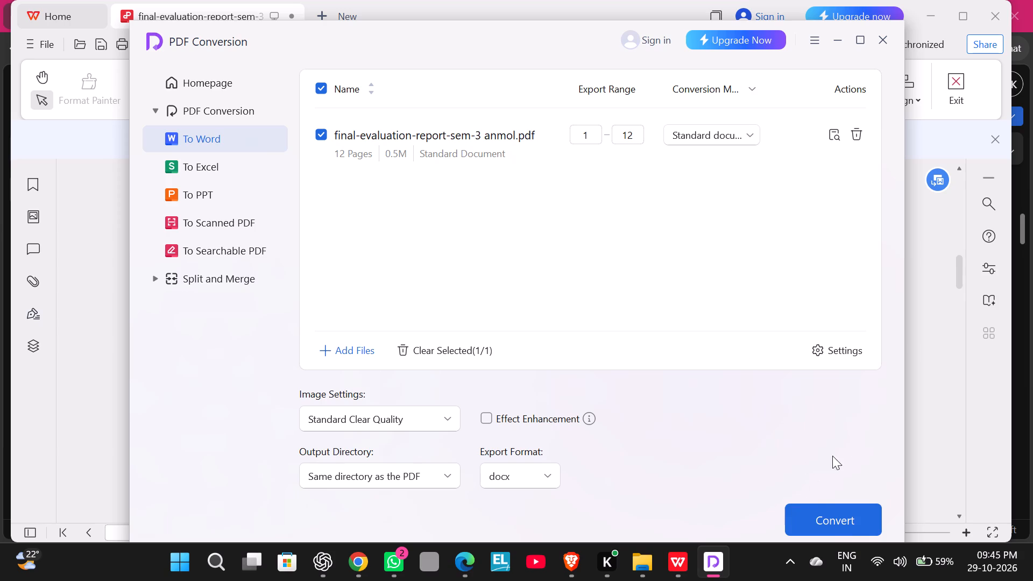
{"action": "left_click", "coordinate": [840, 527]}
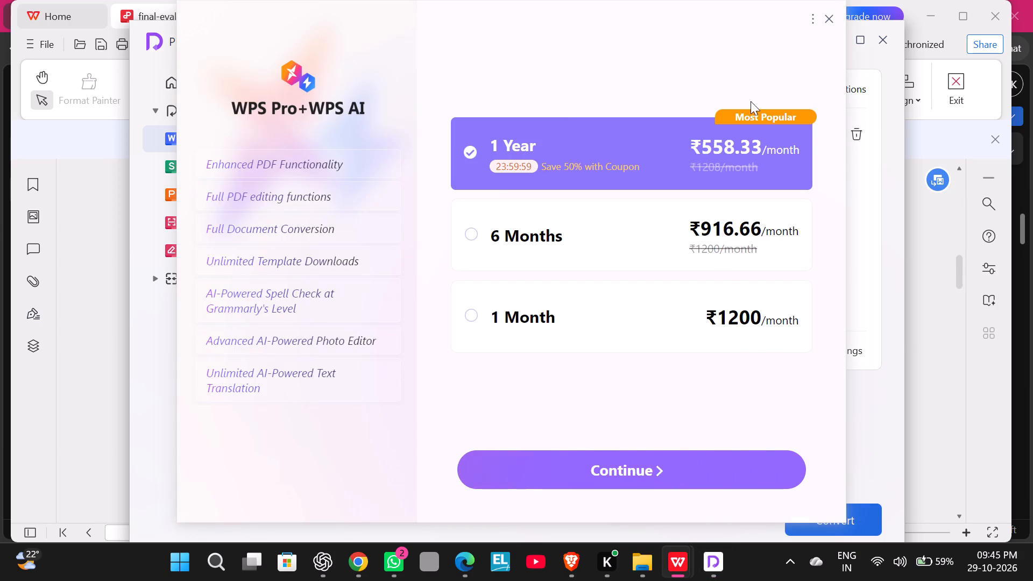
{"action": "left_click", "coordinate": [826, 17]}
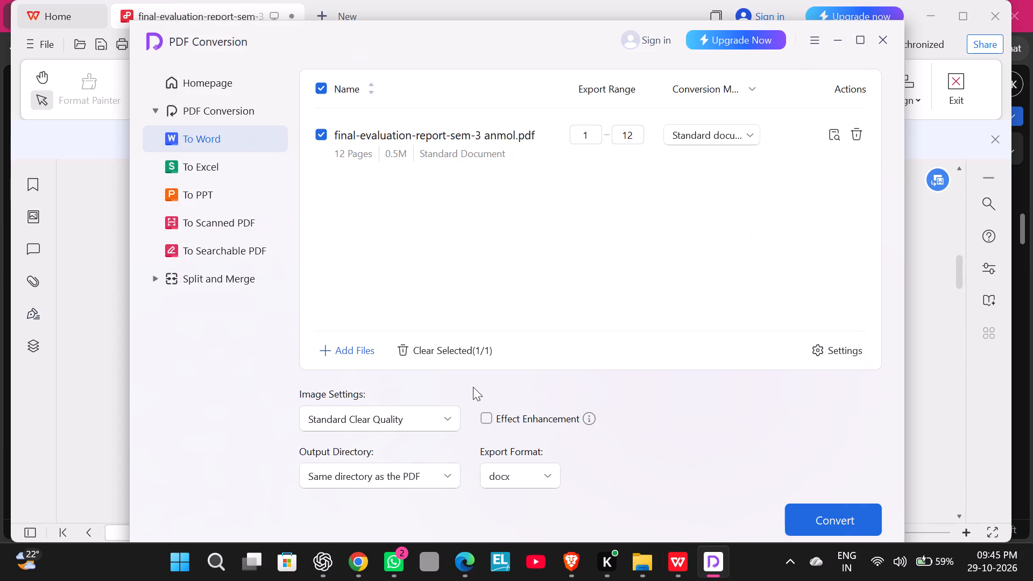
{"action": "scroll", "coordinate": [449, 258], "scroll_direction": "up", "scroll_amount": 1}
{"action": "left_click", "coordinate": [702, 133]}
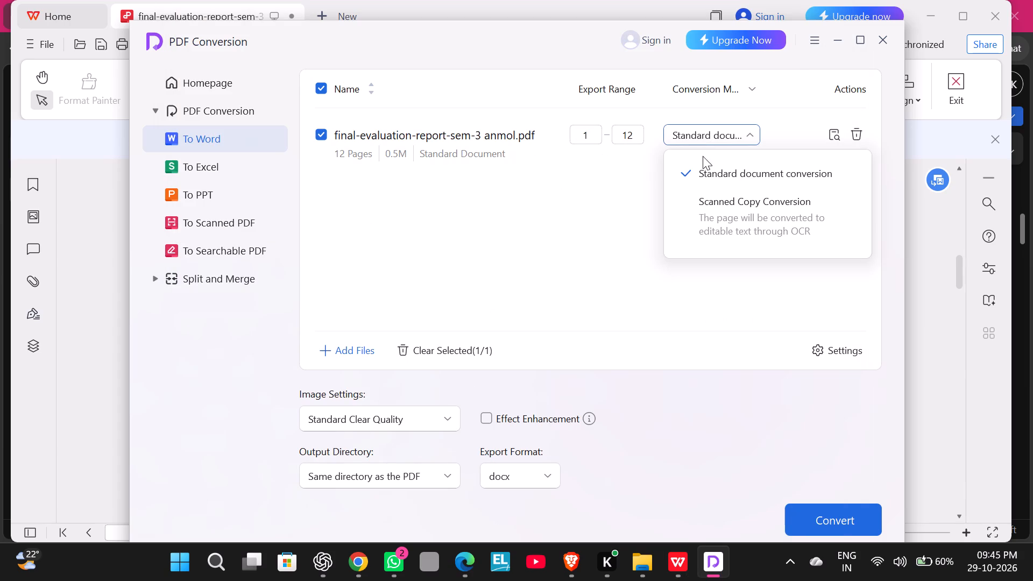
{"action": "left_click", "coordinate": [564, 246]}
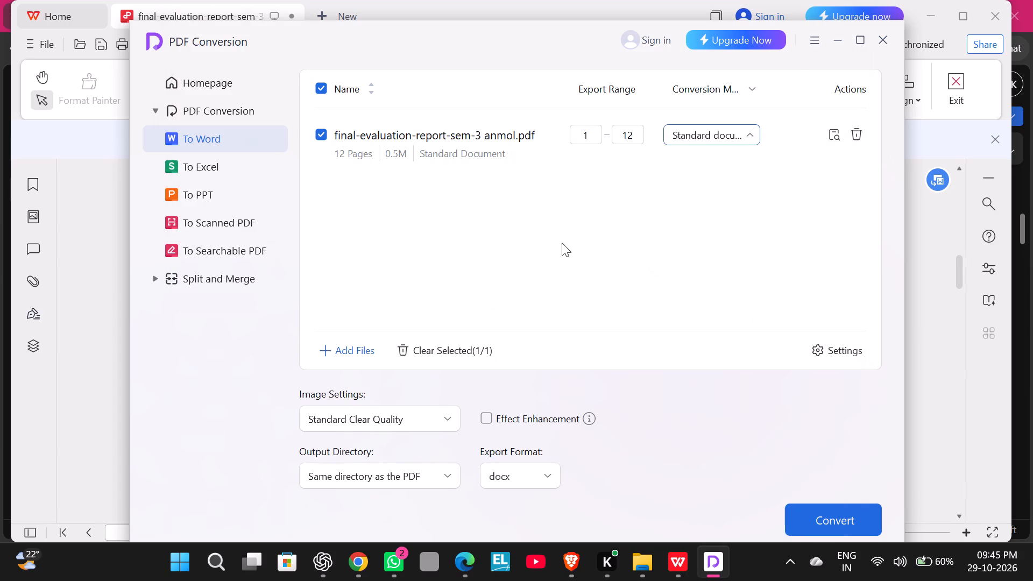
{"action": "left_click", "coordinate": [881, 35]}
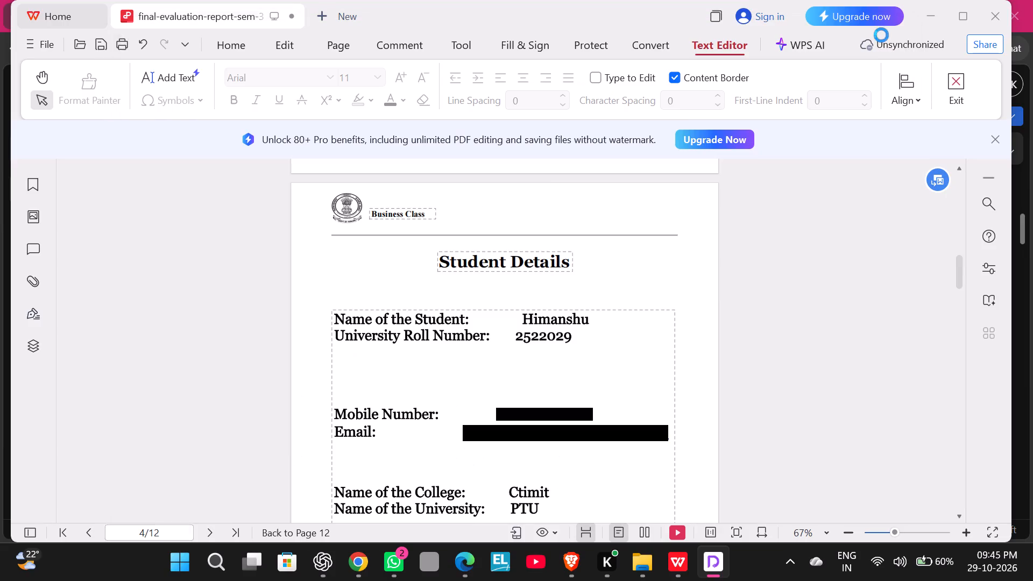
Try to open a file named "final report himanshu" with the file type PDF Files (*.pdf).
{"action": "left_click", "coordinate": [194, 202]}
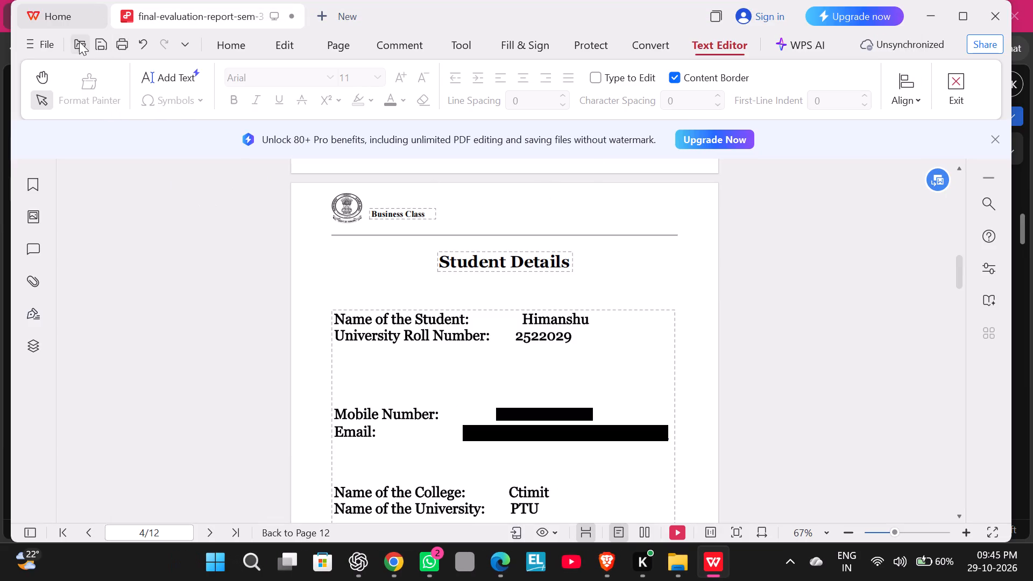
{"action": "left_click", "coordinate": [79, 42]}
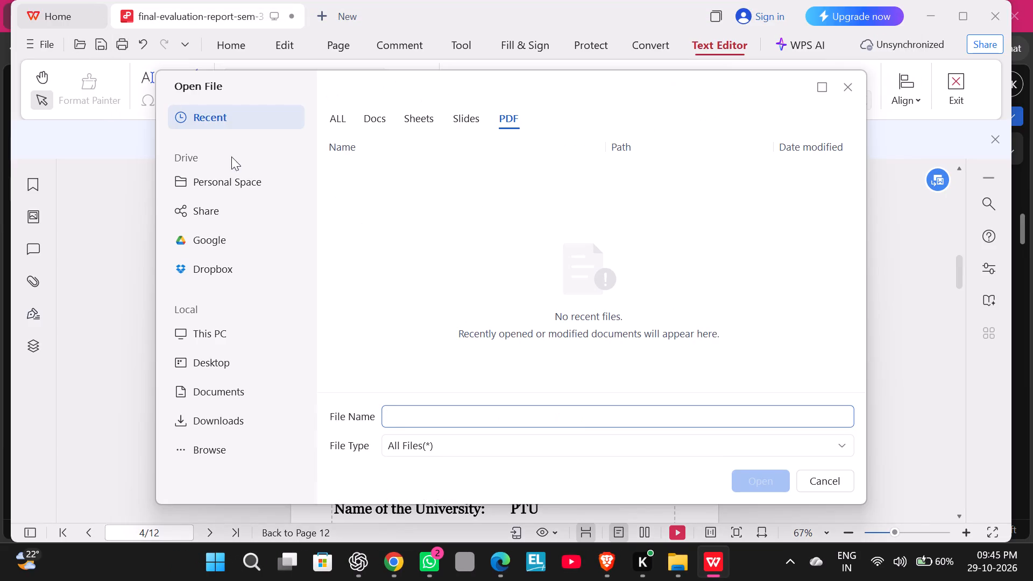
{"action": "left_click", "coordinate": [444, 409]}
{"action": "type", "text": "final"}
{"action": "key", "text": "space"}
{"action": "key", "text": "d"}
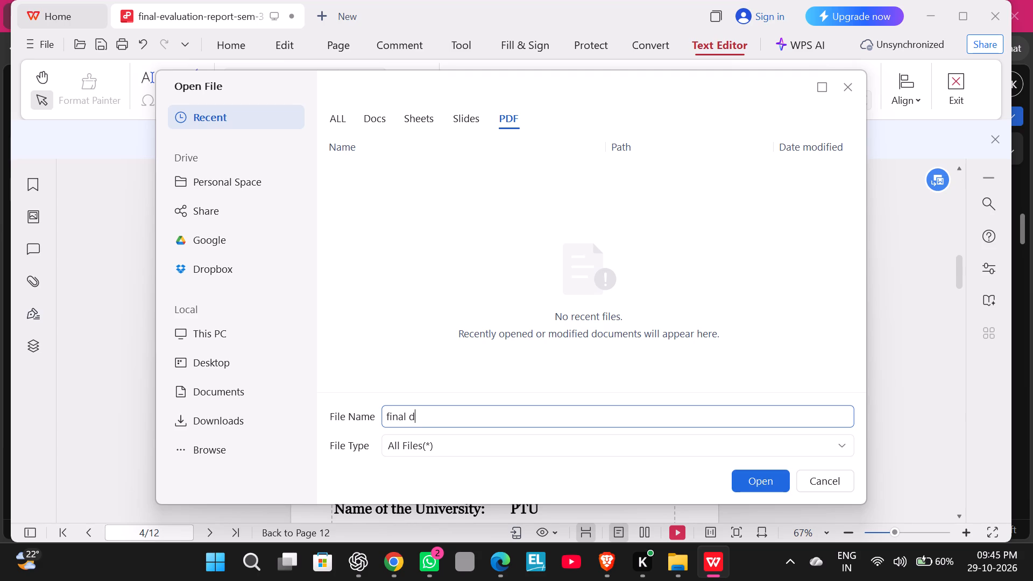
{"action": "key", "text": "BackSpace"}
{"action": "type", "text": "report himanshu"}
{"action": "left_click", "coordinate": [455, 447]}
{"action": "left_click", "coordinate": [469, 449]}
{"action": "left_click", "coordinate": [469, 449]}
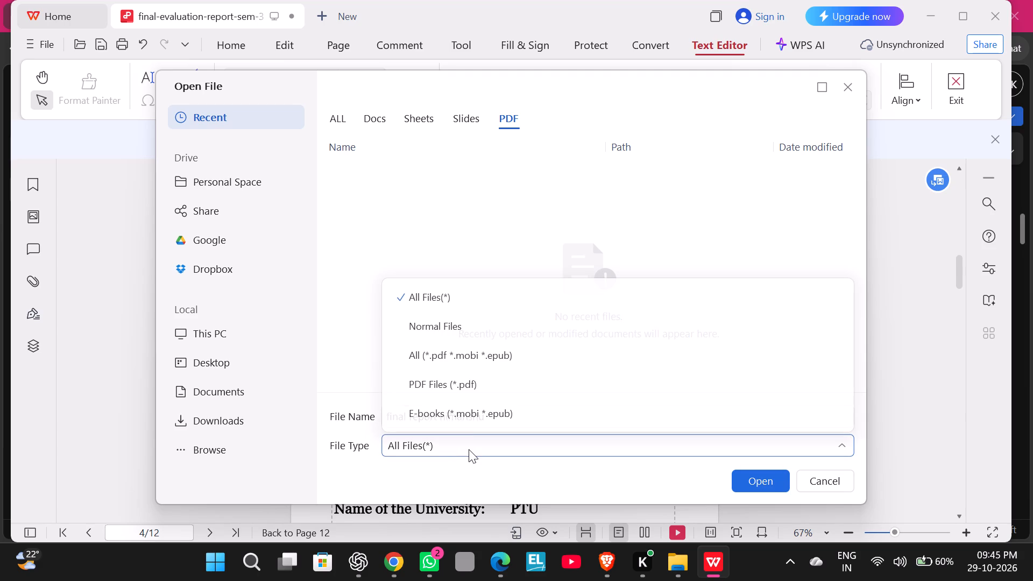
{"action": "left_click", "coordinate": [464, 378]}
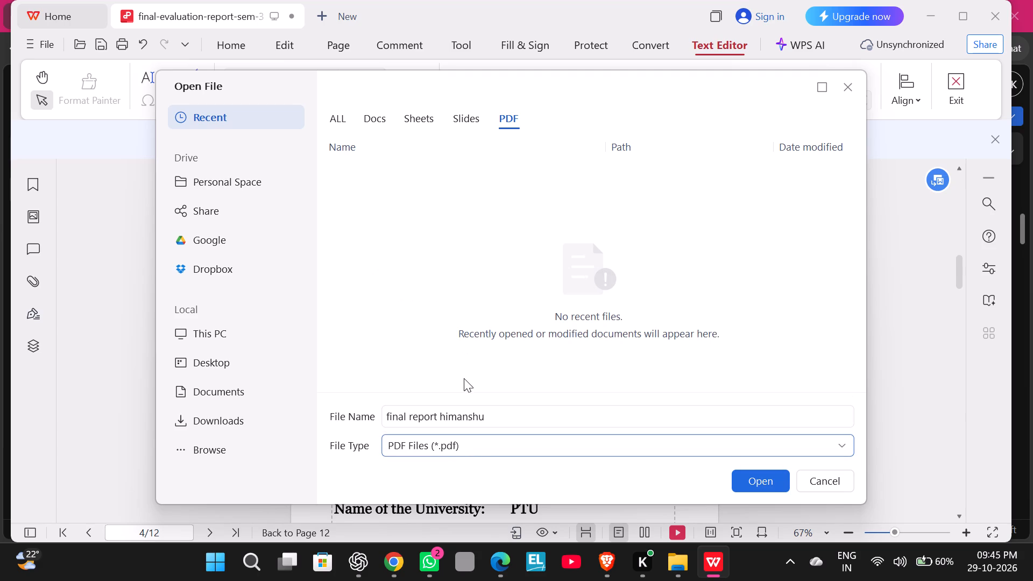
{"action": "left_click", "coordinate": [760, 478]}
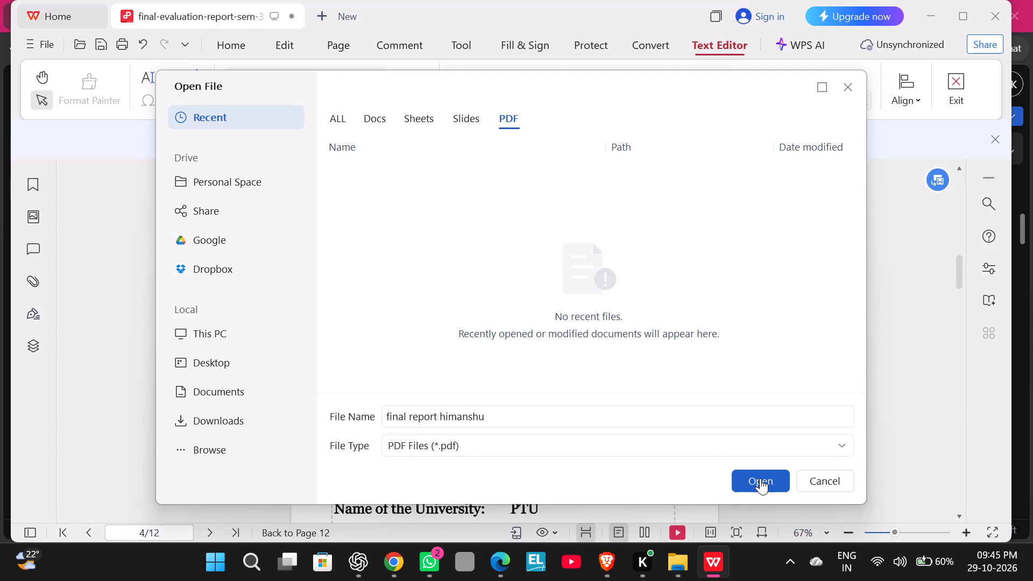
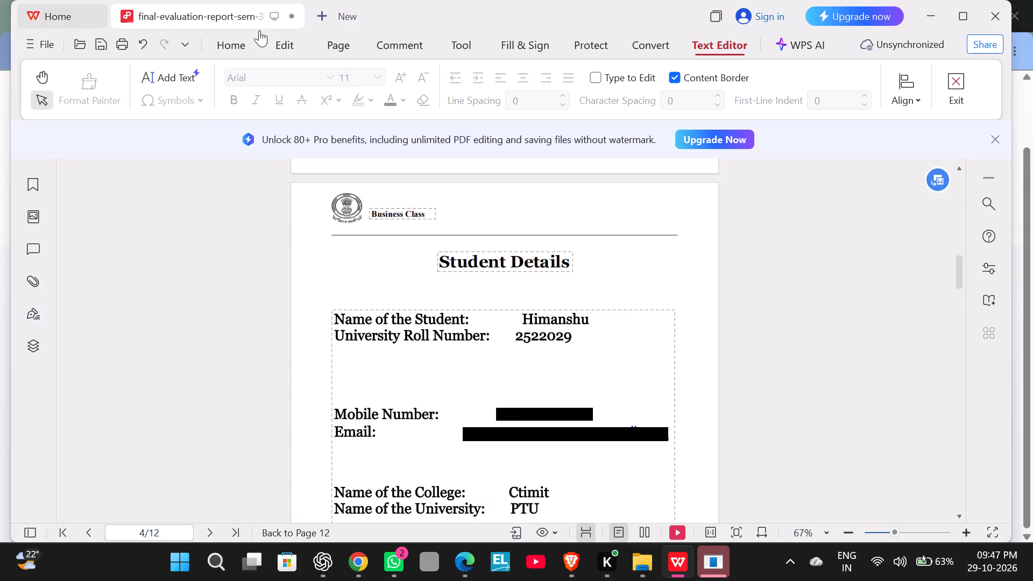
Try again to save the edited evaluation report PDF.
{"action": "left_click", "coordinate": [101, 46]}
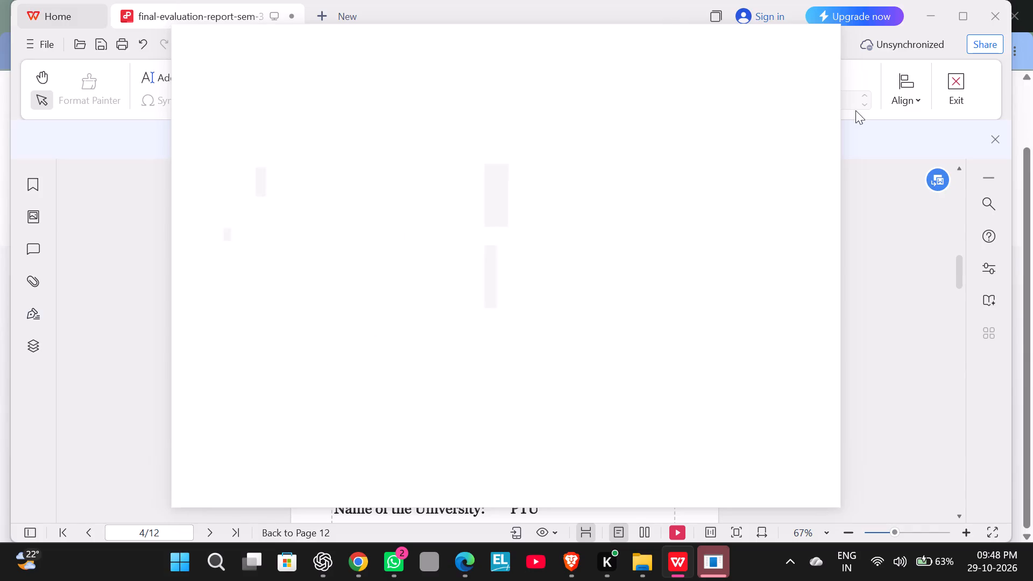
Dismiss the WPS Pro subscription offer and the follow-up promotion covering the evaluation report.
{"action": "left_click", "coordinate": [846, 208]}
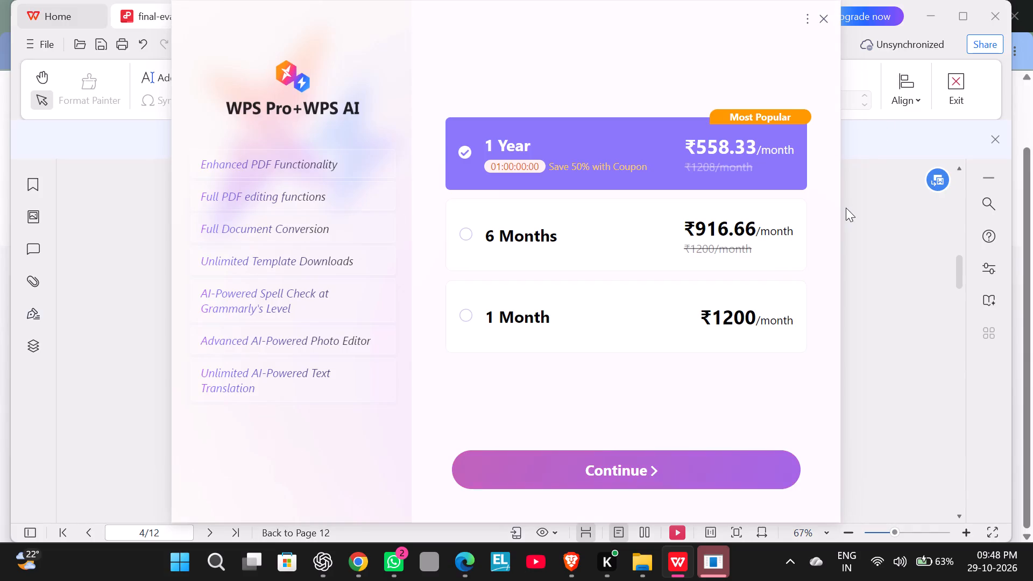
{"action": "left_click", "coordinate": [822, 13]}
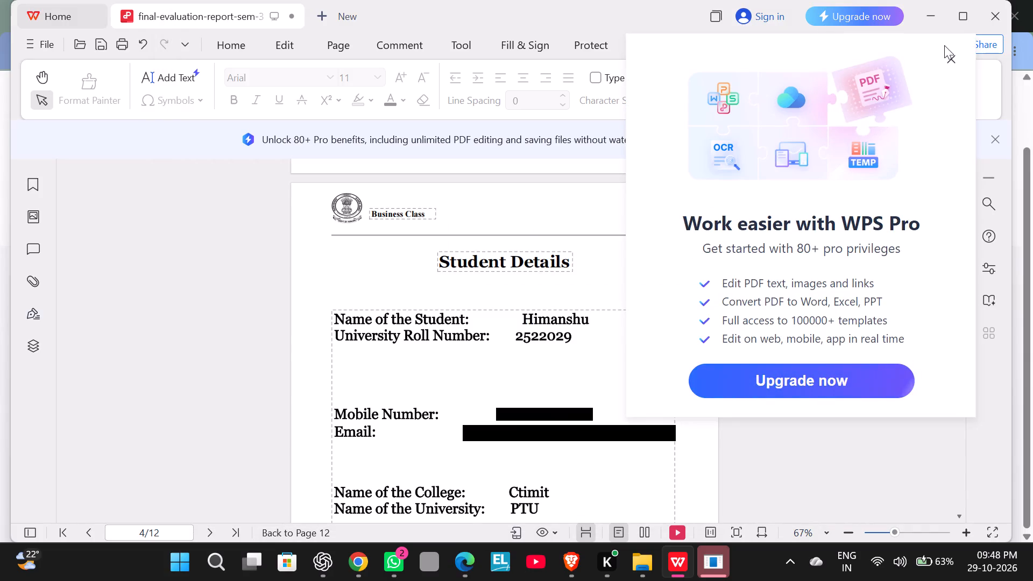
{"action": "left_click", "coordinate": [949, 67]}
{"action": "left_click", "coordinate": [946, 63]}
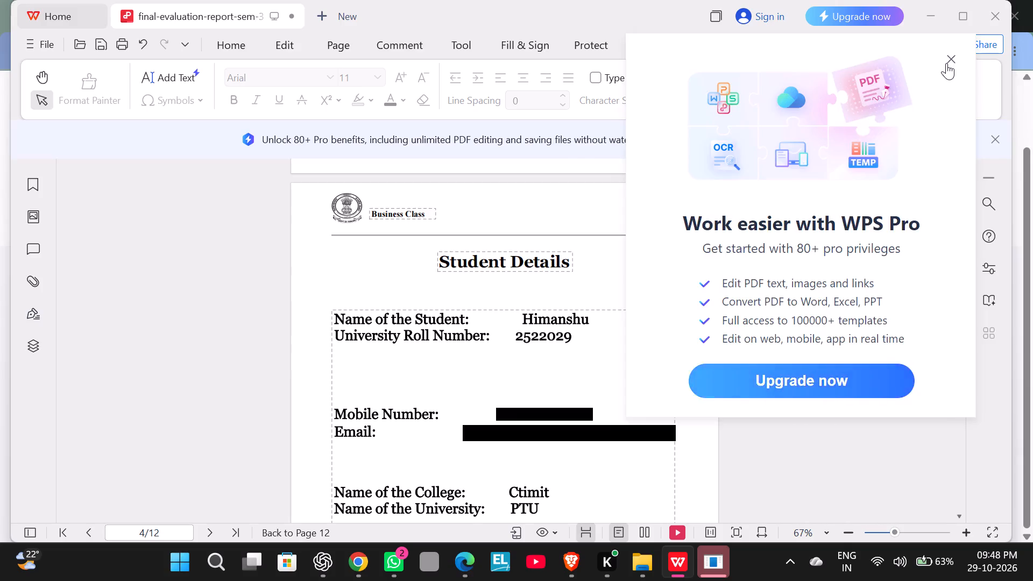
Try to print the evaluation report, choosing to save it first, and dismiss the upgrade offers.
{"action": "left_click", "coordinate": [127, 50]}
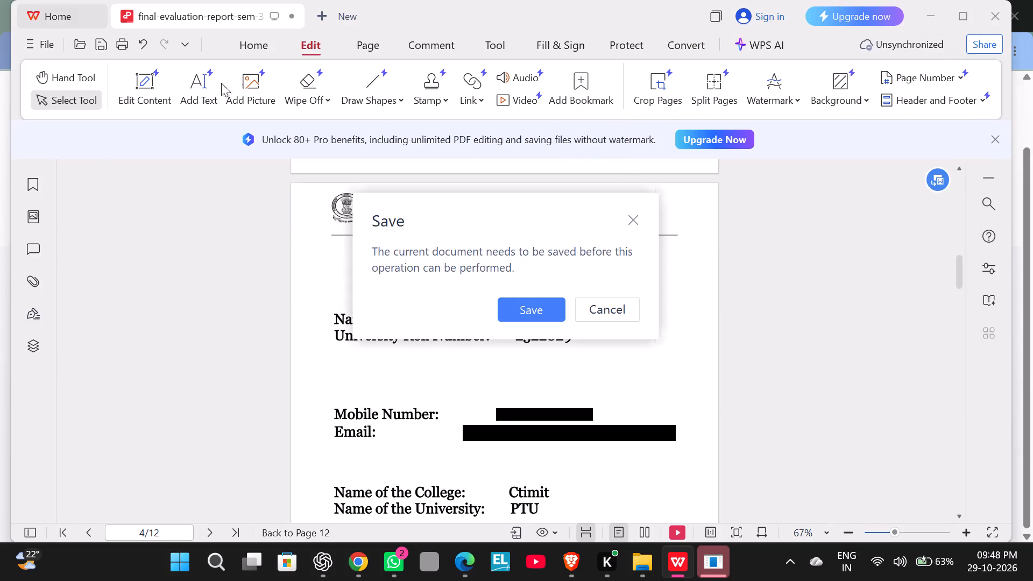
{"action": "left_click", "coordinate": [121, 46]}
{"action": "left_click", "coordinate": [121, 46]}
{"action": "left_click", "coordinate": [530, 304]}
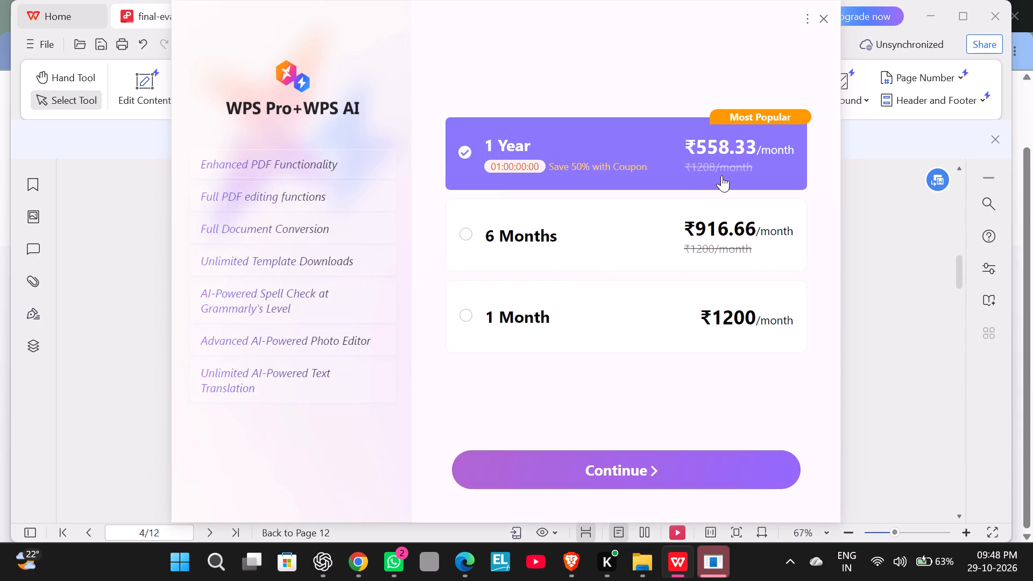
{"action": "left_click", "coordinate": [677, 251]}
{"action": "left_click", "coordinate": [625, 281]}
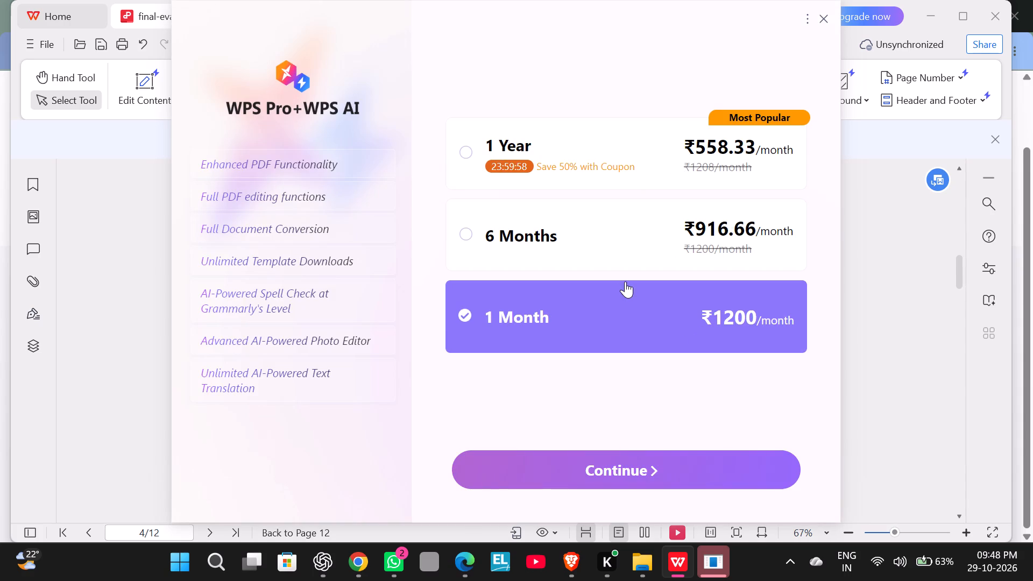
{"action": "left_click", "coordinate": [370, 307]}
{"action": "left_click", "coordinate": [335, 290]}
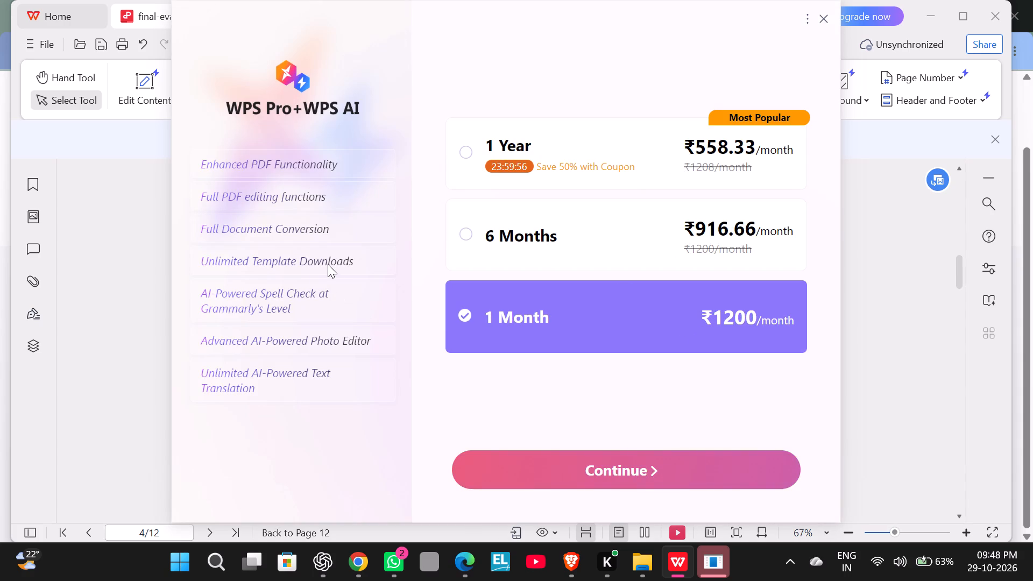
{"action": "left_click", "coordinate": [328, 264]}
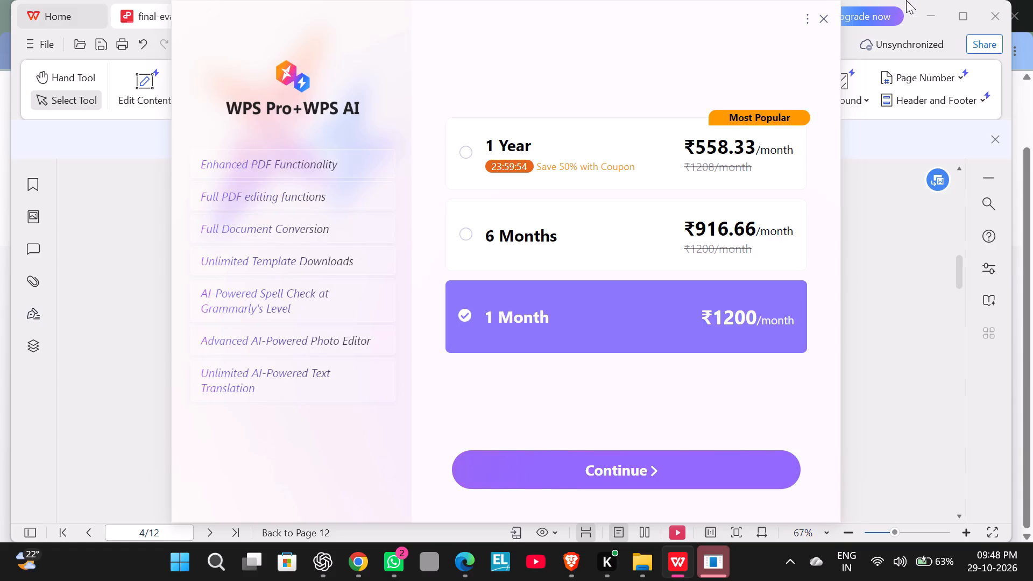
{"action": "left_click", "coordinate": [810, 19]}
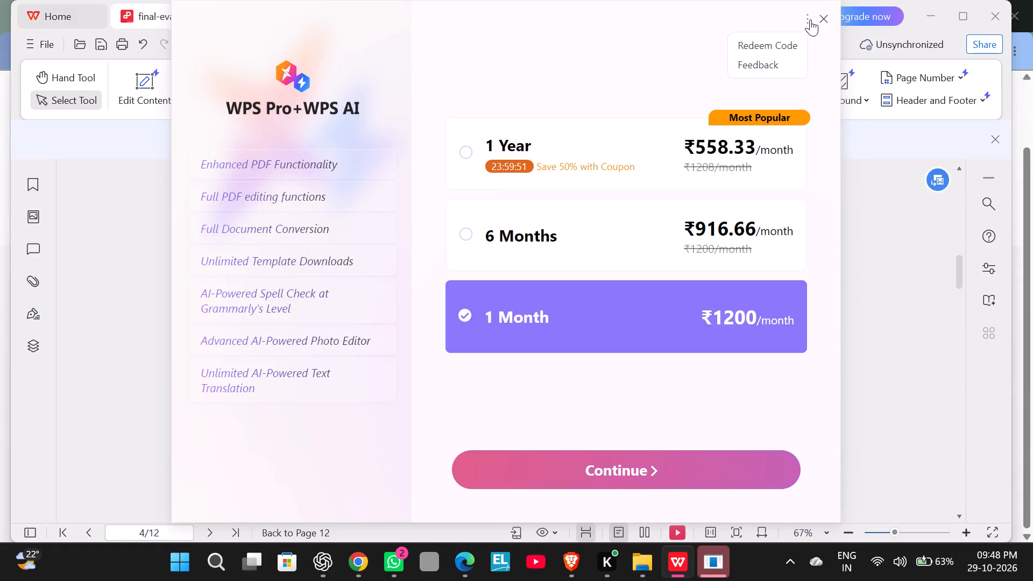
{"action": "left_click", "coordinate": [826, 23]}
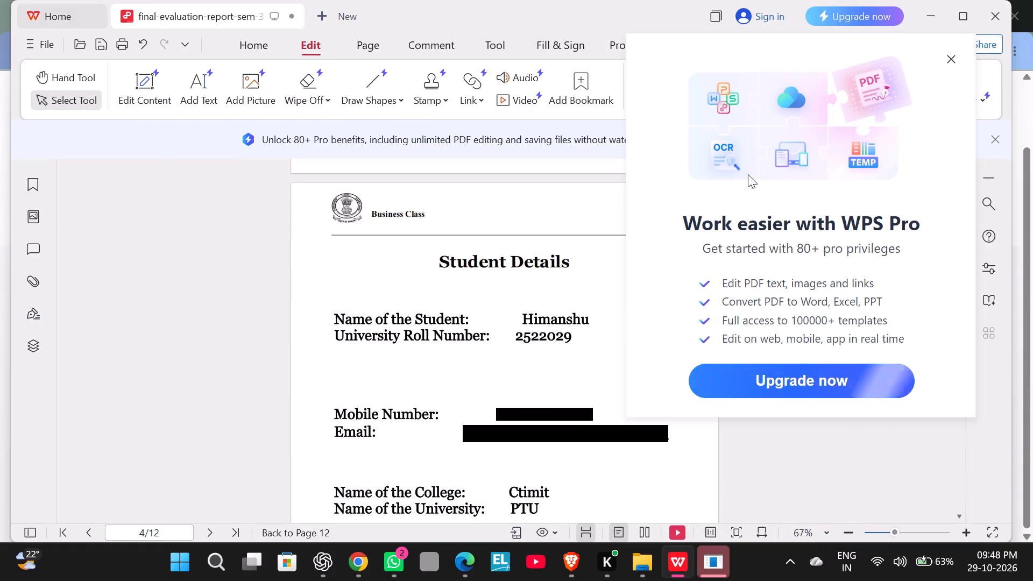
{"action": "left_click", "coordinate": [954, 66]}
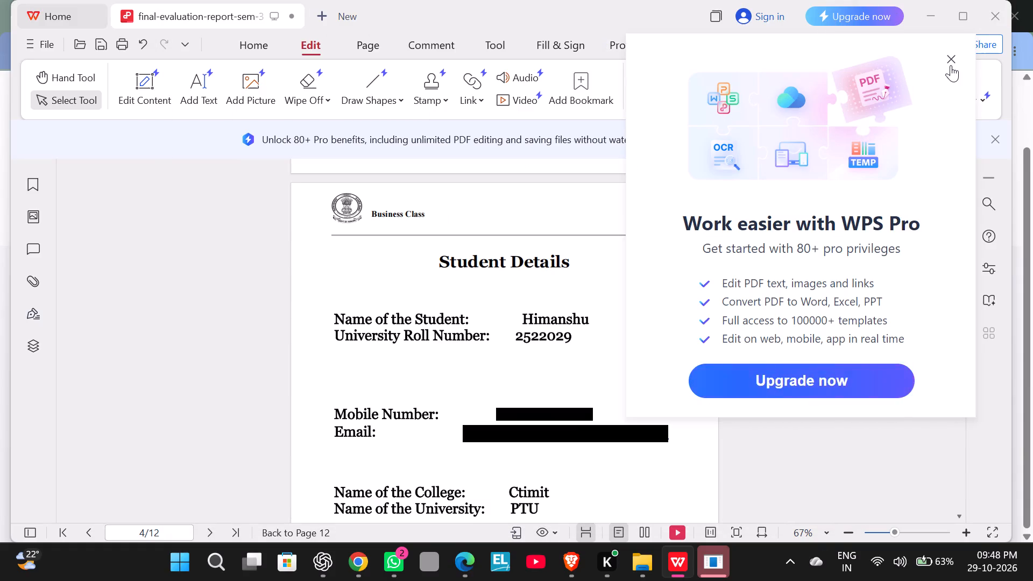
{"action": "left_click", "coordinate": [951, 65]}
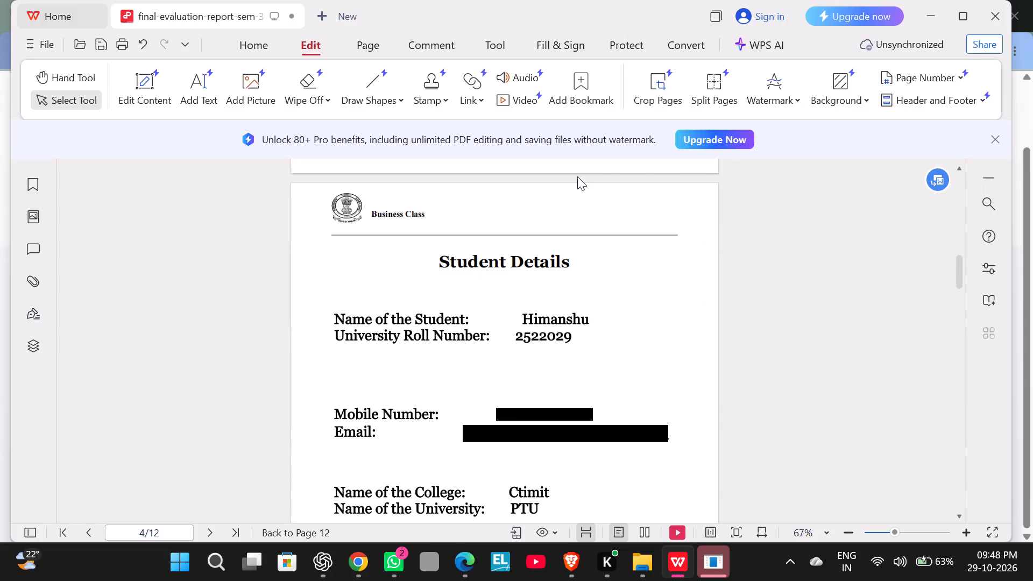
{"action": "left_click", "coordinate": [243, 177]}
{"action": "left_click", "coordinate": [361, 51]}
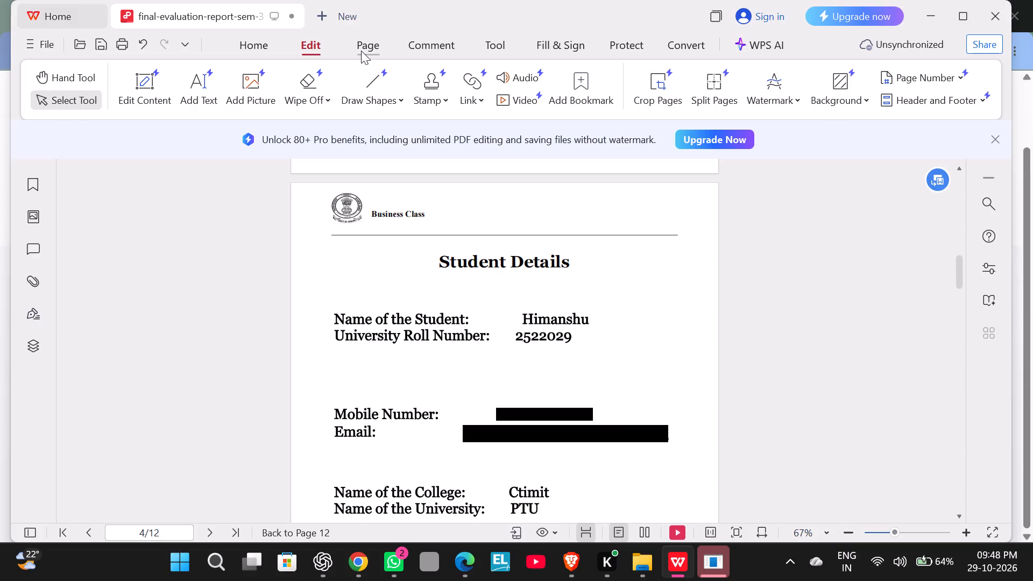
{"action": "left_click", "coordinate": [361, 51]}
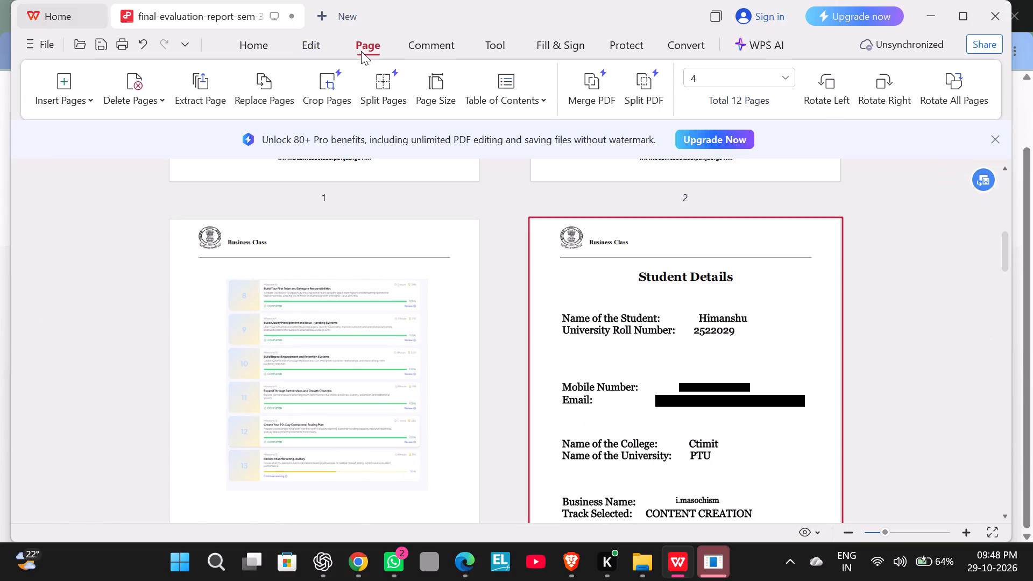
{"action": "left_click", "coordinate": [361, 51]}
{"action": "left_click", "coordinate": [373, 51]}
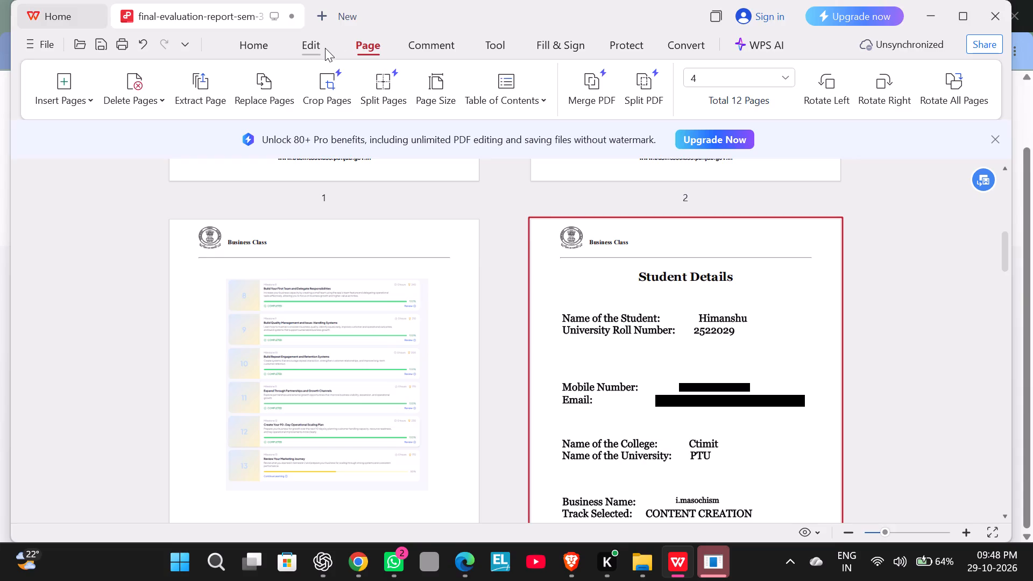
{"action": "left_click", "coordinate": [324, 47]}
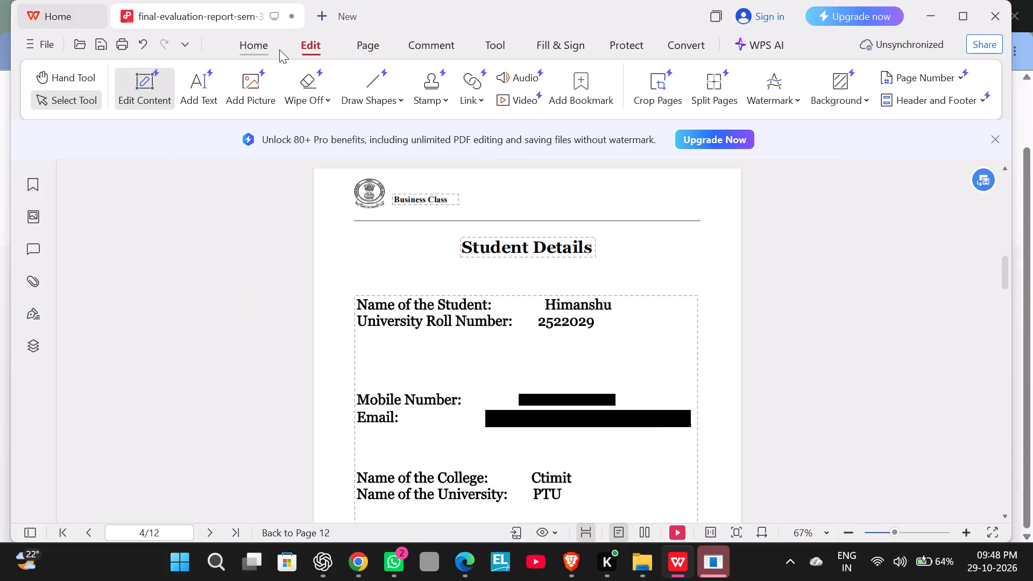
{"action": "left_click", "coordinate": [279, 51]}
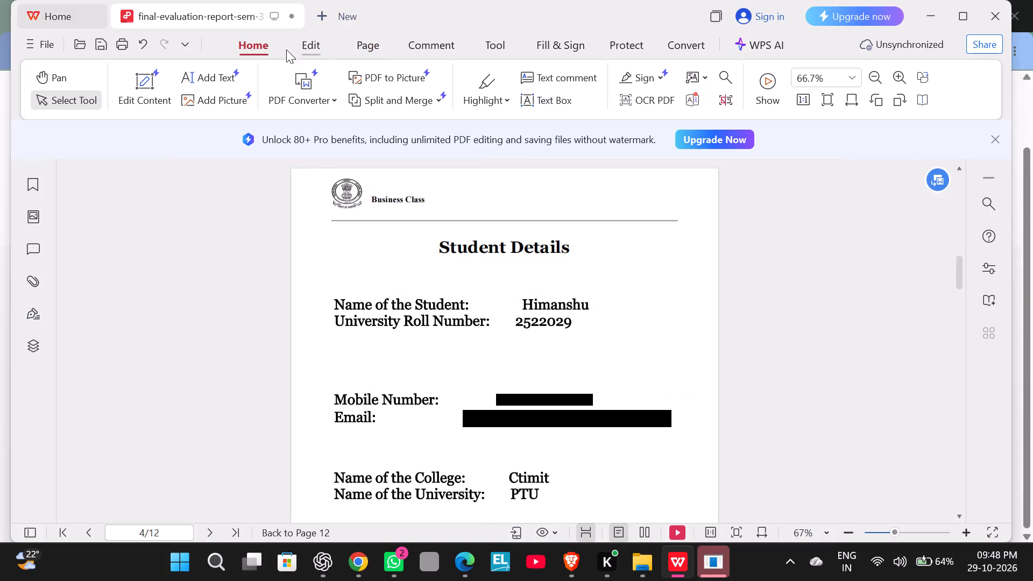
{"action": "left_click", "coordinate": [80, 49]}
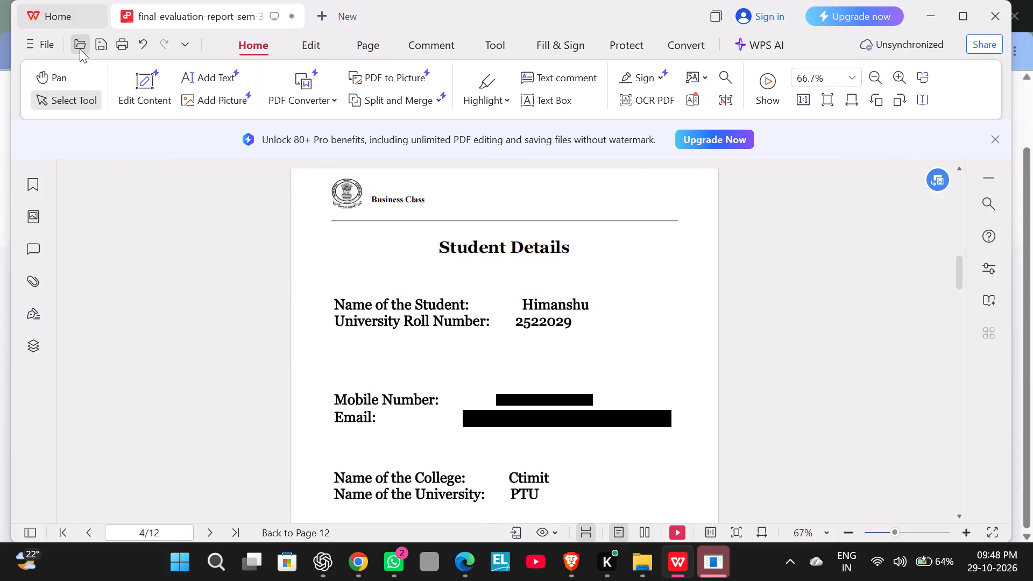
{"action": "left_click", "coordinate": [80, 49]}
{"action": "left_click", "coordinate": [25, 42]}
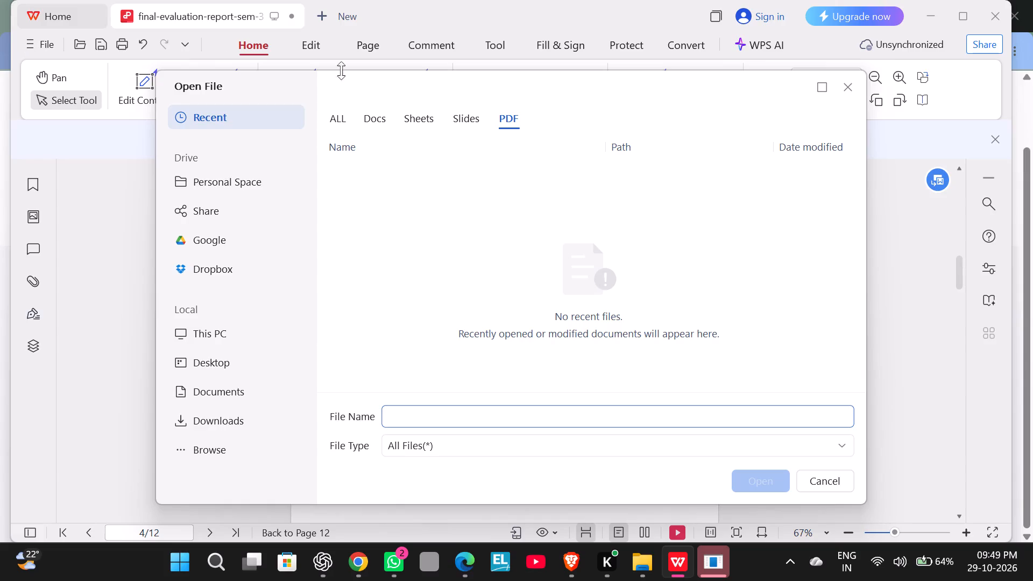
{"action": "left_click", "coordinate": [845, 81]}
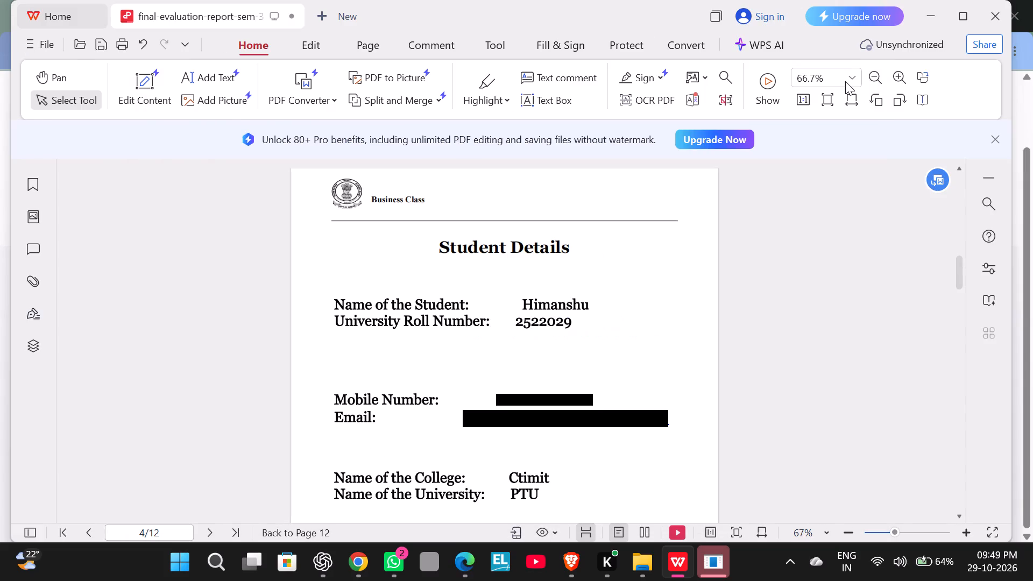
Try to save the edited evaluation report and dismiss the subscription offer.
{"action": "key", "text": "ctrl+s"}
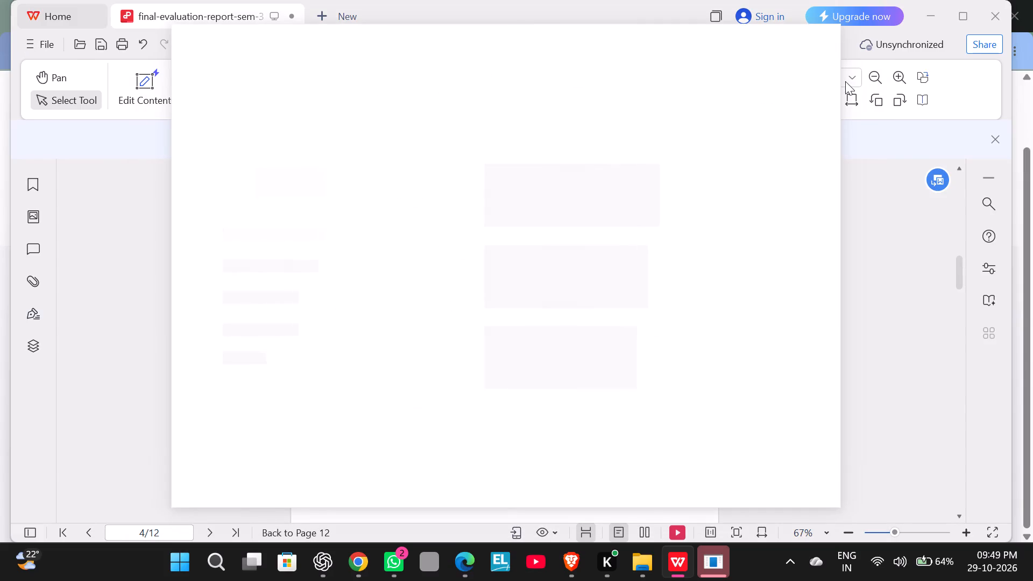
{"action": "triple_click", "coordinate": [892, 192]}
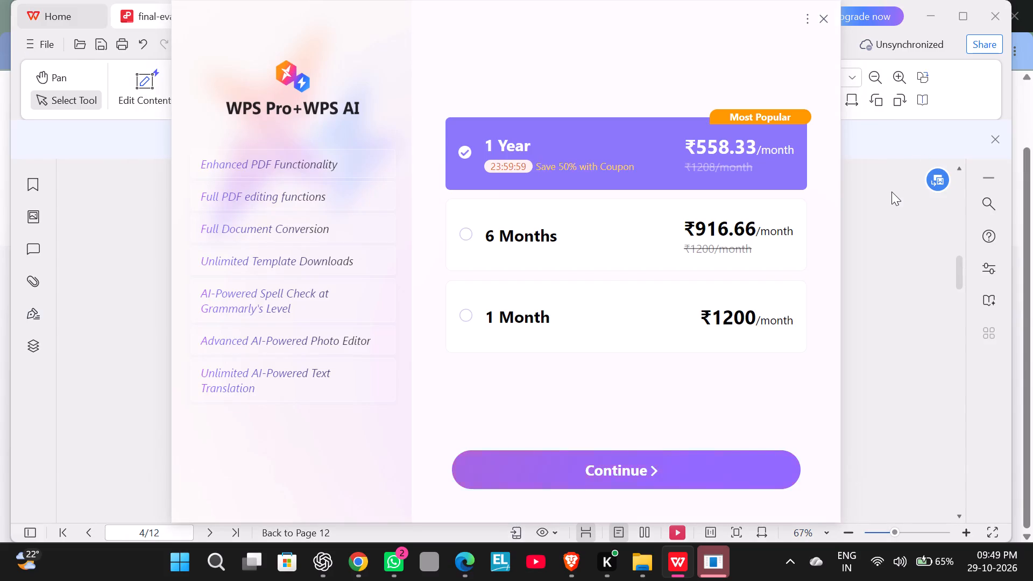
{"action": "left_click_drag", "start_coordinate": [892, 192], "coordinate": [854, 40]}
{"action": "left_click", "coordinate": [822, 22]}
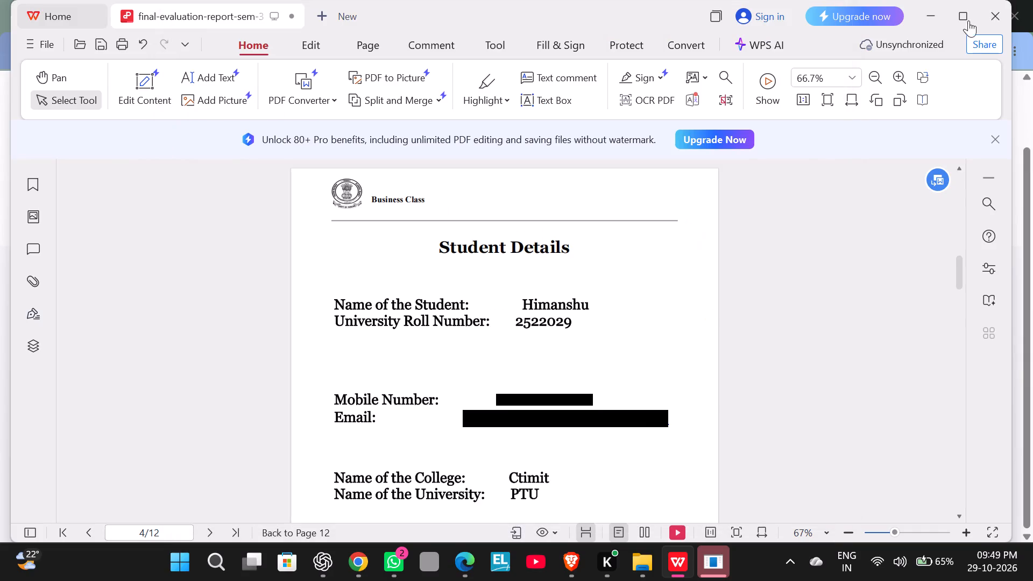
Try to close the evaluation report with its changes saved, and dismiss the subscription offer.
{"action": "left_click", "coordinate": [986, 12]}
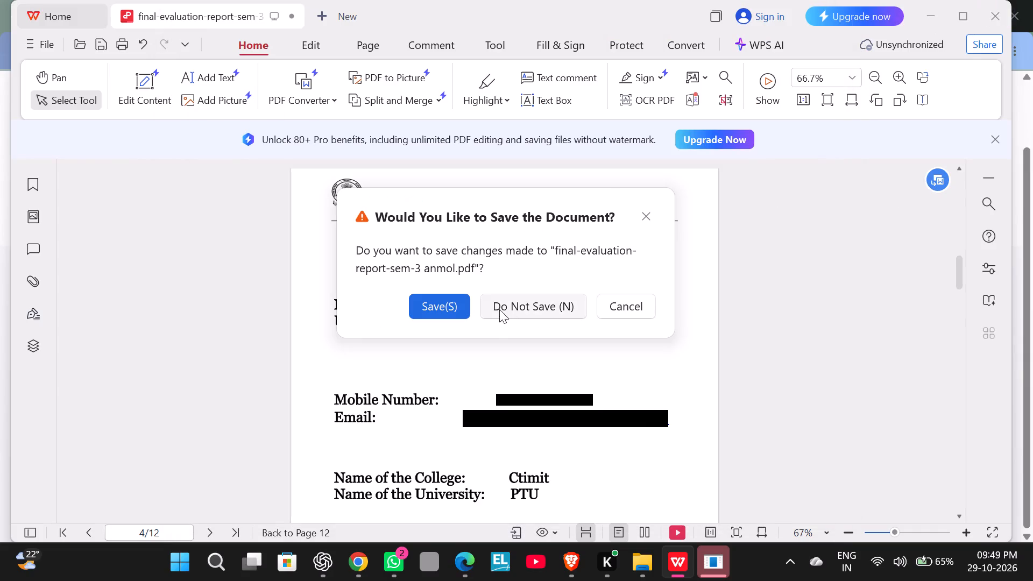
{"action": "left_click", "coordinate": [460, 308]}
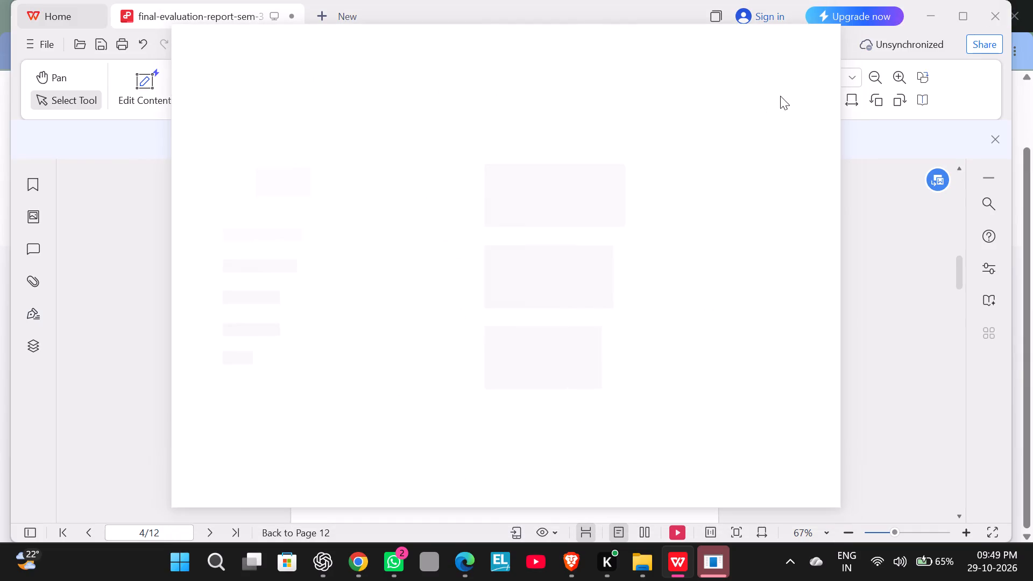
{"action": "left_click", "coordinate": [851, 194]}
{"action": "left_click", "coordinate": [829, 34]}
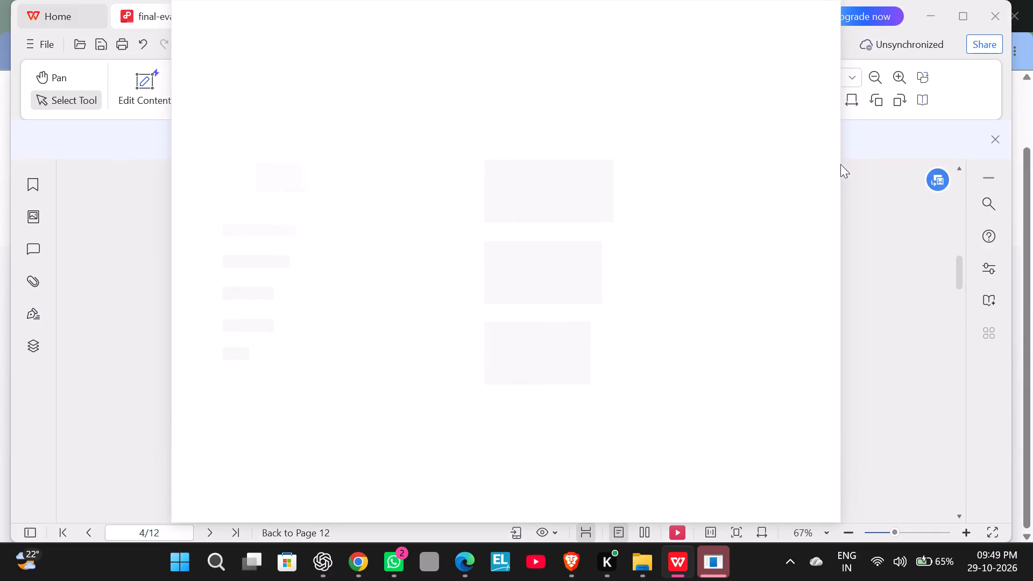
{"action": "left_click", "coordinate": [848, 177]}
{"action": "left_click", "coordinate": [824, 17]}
Close the window containing the edited evaluation report.
{"action": "left_click", "coordinate": [997, 15]}
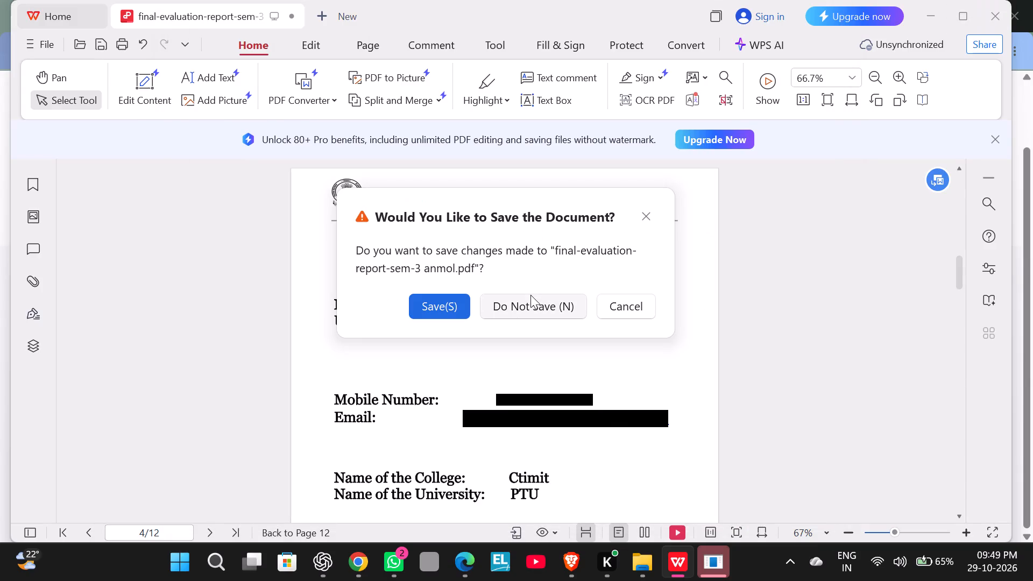
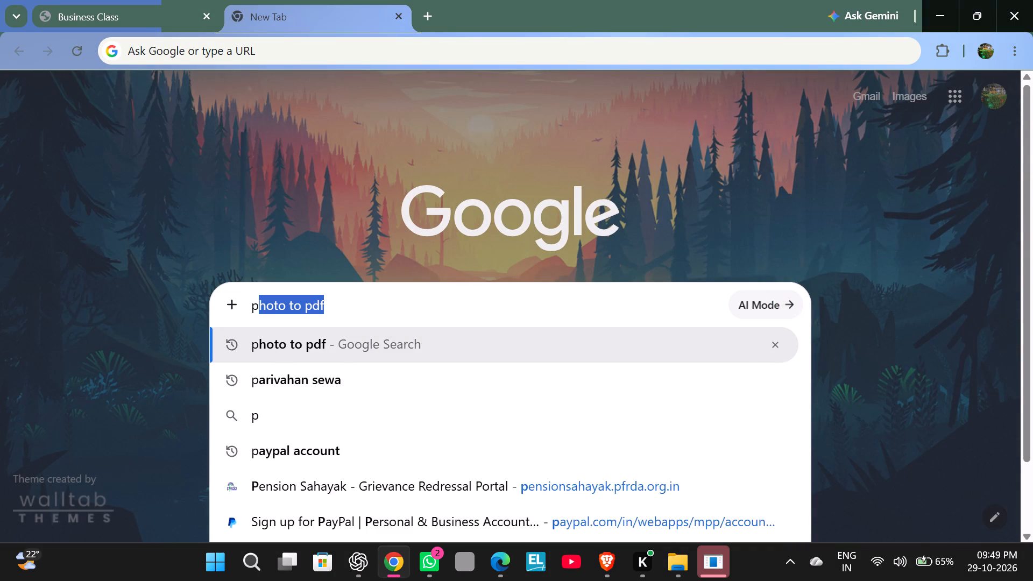
Search the web for "pdf to word" and open iLovePDF's online PDF to Word converter.
{"action": "type", "text": "df to"}
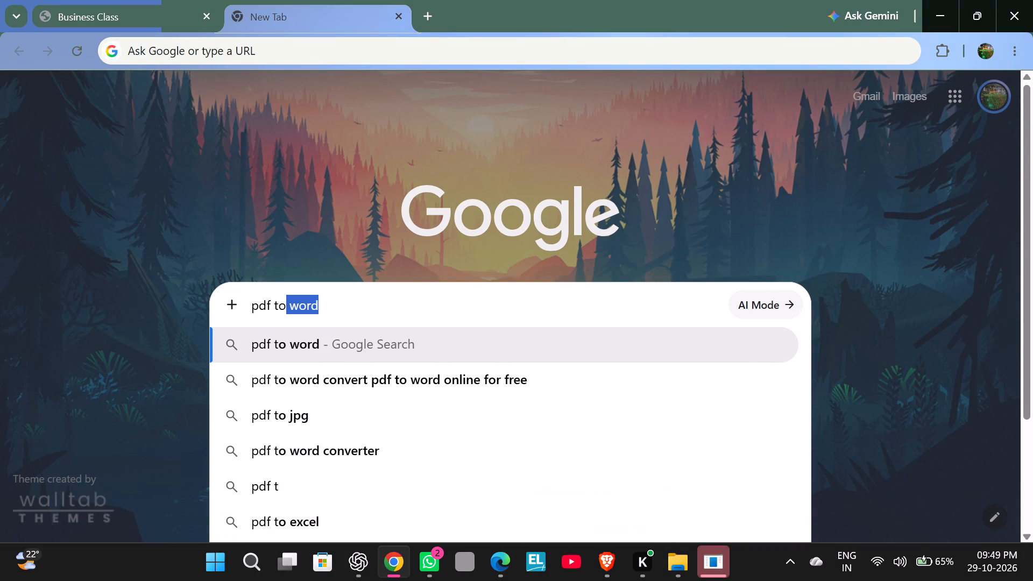
{"action": "key", "text": "space"}
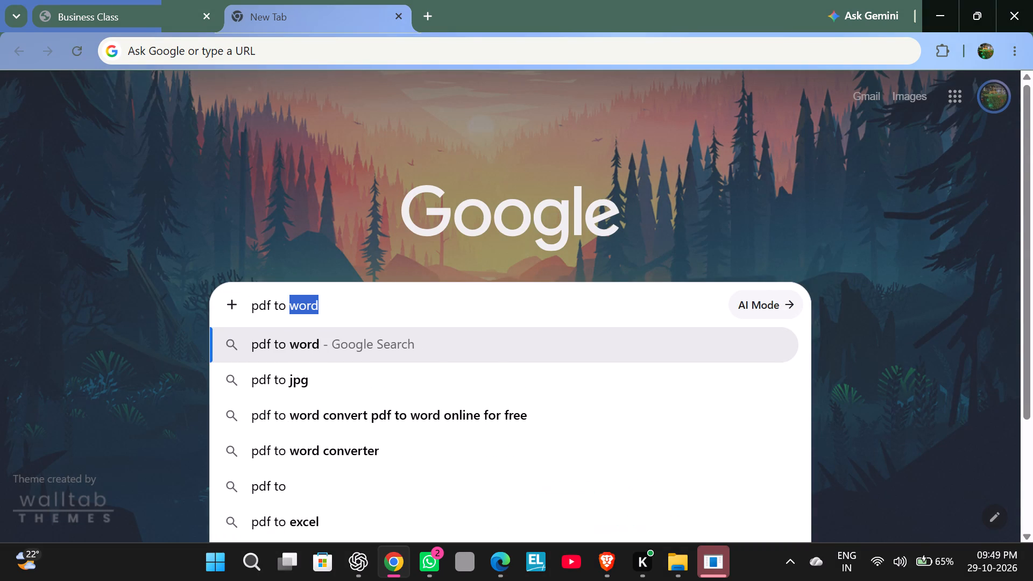
{"action": "key", "text": "Return"}
{"action": "left_click", "coordinate": [203, 241]}
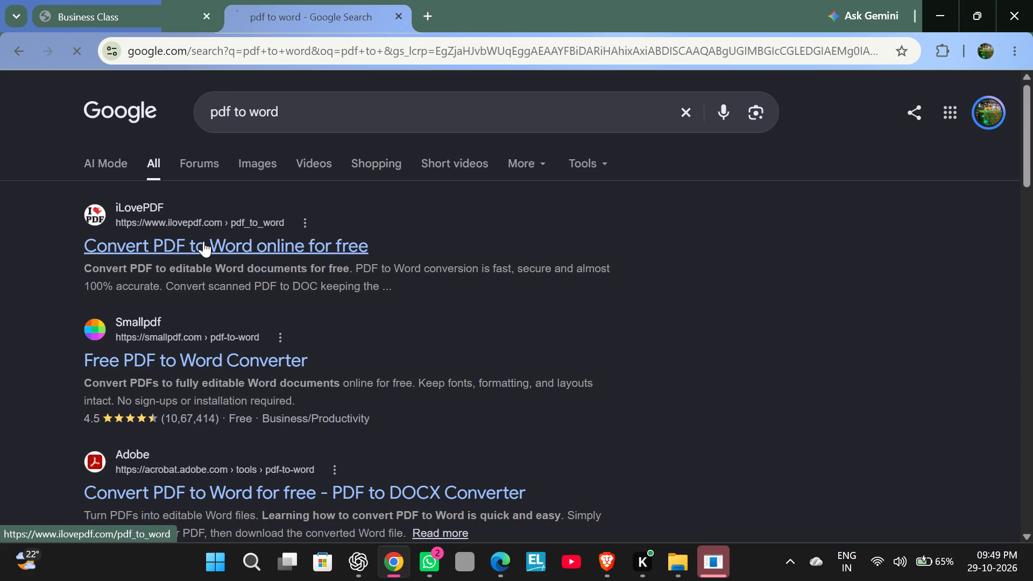
Load the PDF "final-evaluation-report-sem-3 anmol" from the Downloads folder into the converter.
{"action": "left_click", "coordinate": [405, 307]}
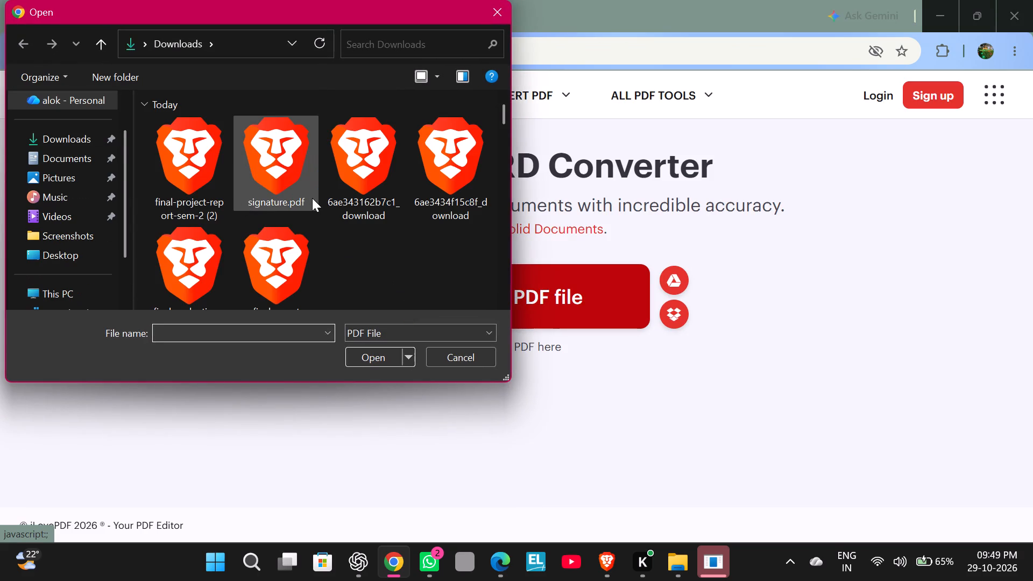
{"action": "scroll", "coordinate": [312, 198], "scroll_direction": "down", "scroll_amount": 3}
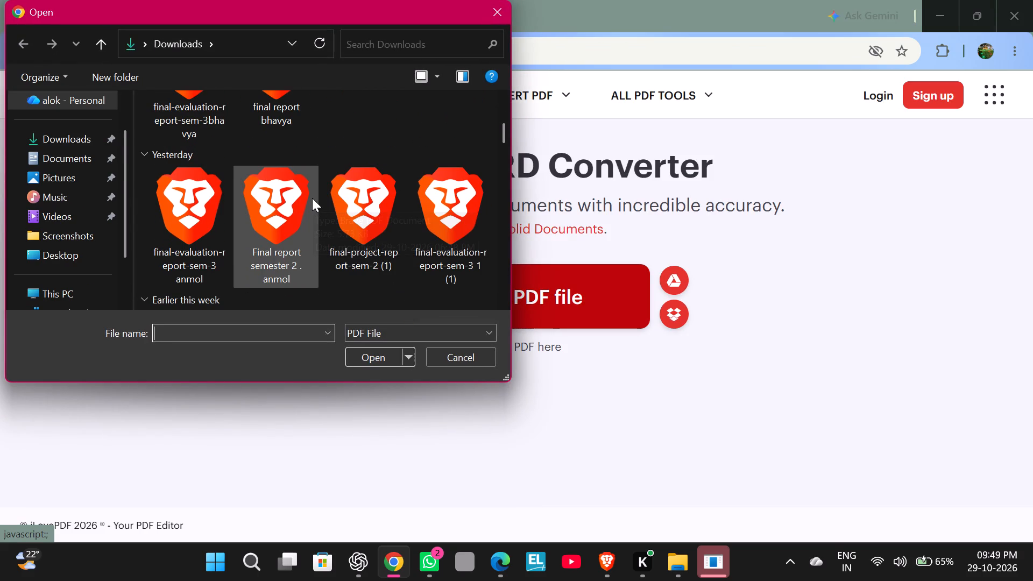
{"action": "scroll", "coordinate": [367, 219], "scroll_direction": "down", "scroll_amount": 1}
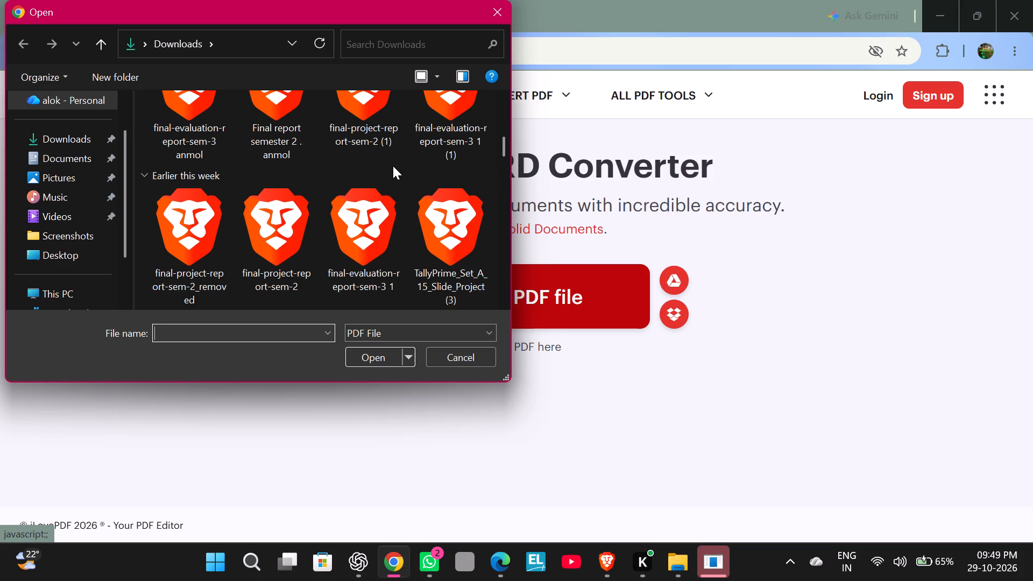
{"action": "left_click", "coordinate": [337, 225]}
{"action": "left_click", "coordinate": [337, 225]}
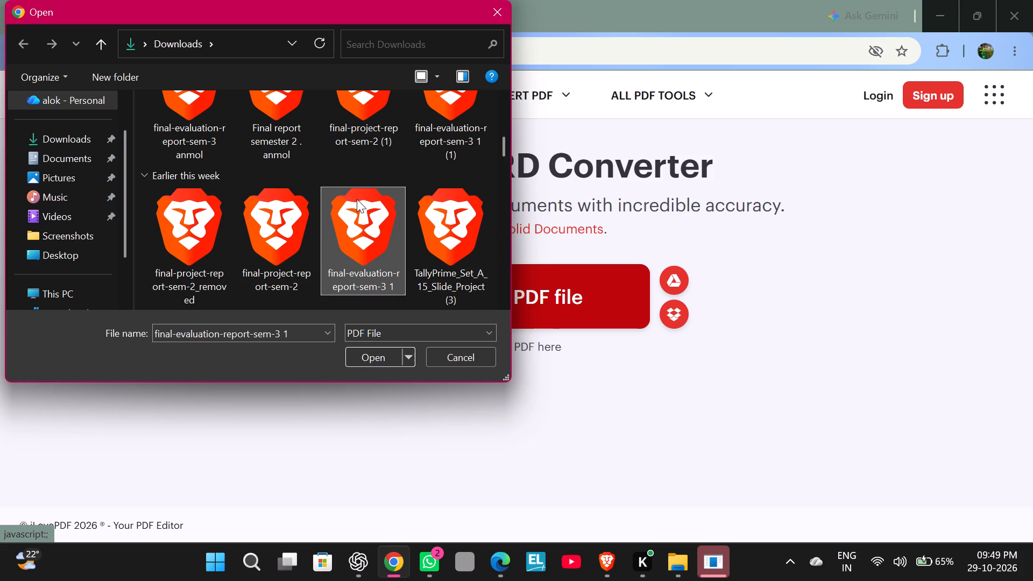
{"action": "scroll", "coordinate": [357, 199], "scroll_direction": "up", "scroll_amount": 1}
{"action": "scroll", "coordinate": [373, 147], "scroll_direction": "up", "scroll_amount": 1}
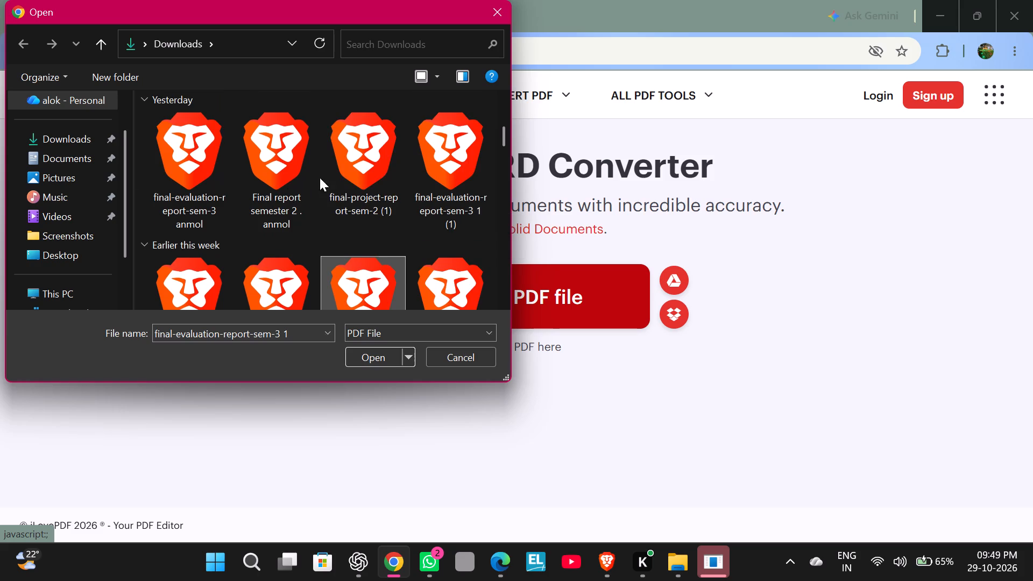
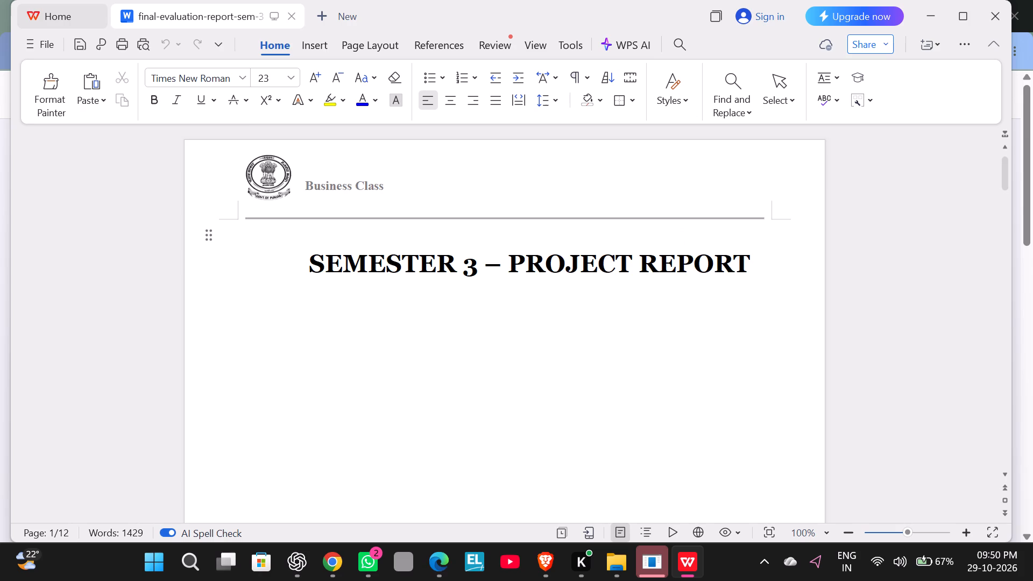
{"action": "scroll", "coordinate": [563, 344], "scroll_direction": "down", "scroll_amount": 4}
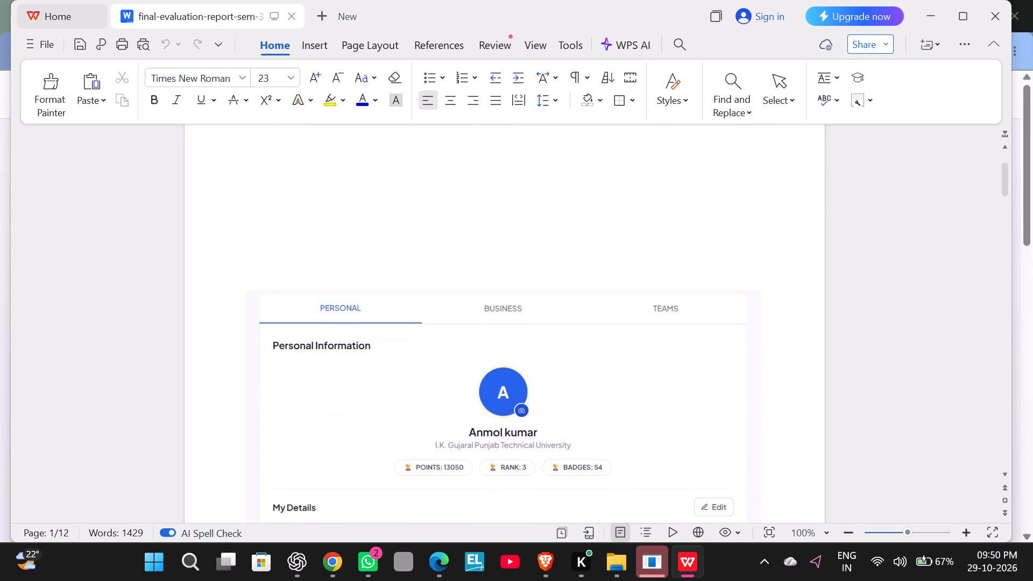
{"action": "left_click", "coordinate": [563, 344]}
{"action": "right_click", "coordinate": [563, 344]}
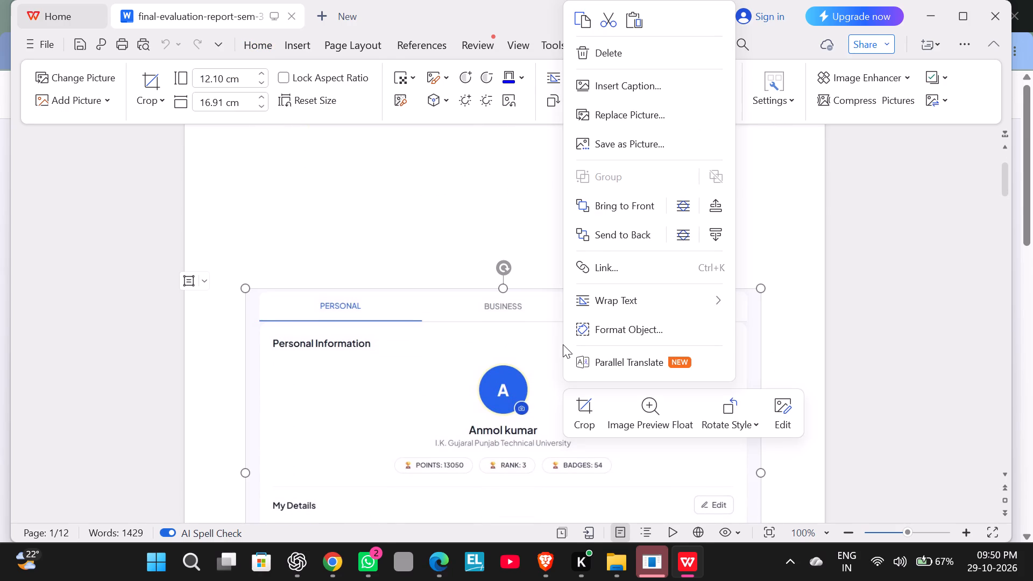
{"action": "left_click", "coordinate": [999, 16]}
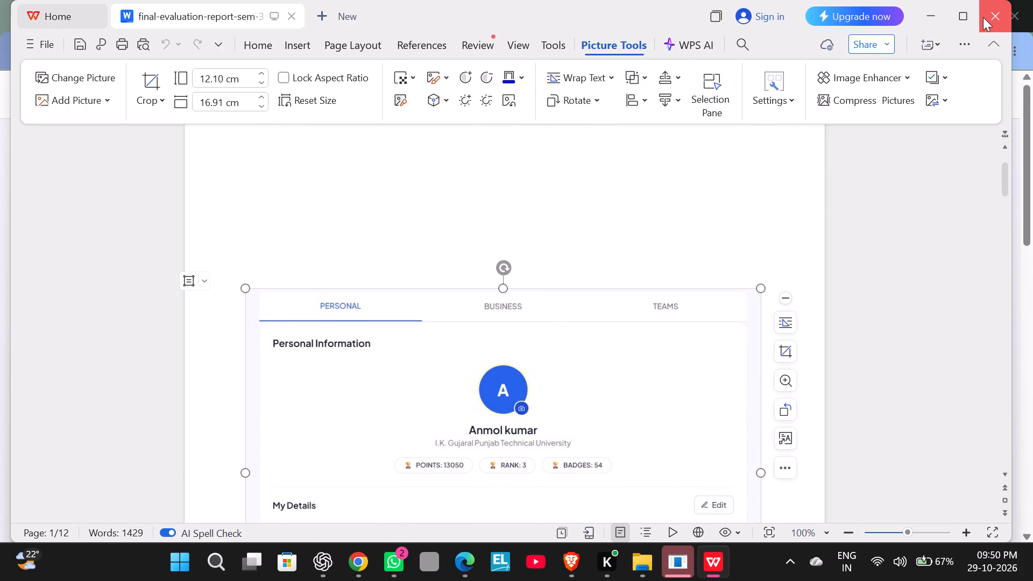
{"action": "left_click", "coordinate": [983, 17]}
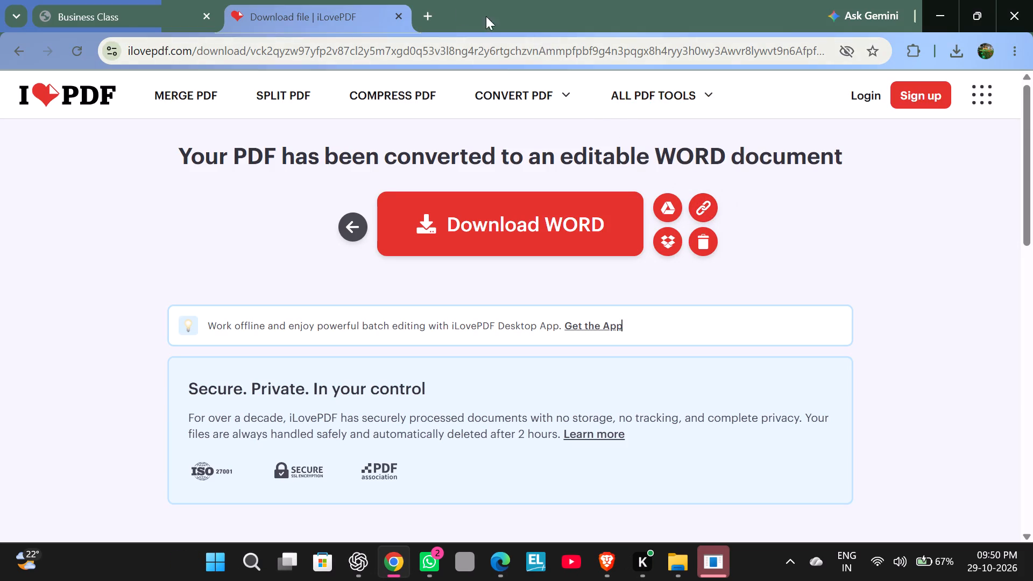
Replace the iLovePDF tab with a new one, search for "ms word" and open Microsoft Word for the web.
{"action": "left_click", "coordinate": [428, 8]}
{"action": "left_click", "coordinate": [399, 18]}
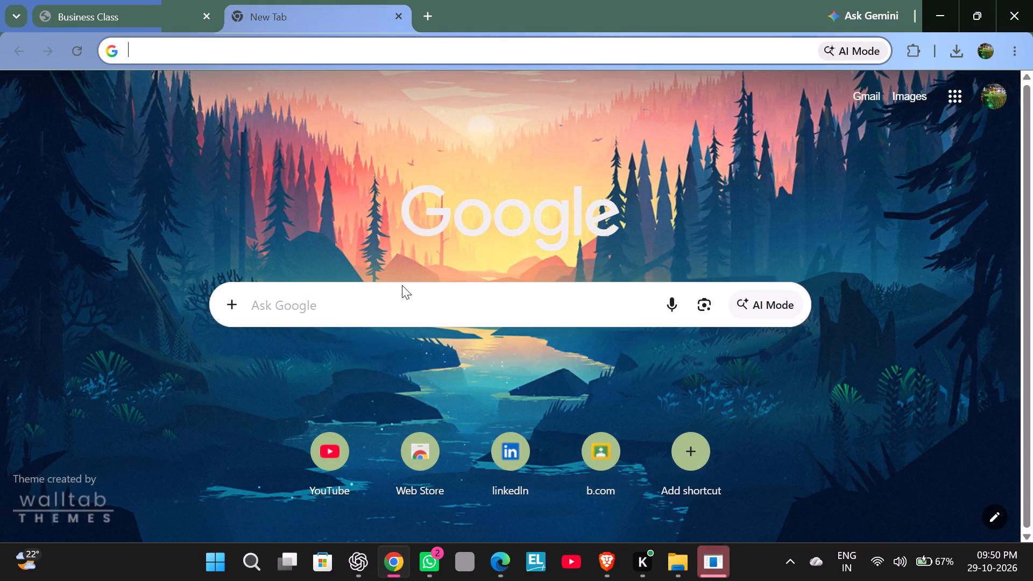
{"action": "left_click", "coordinate": [402, 290]}
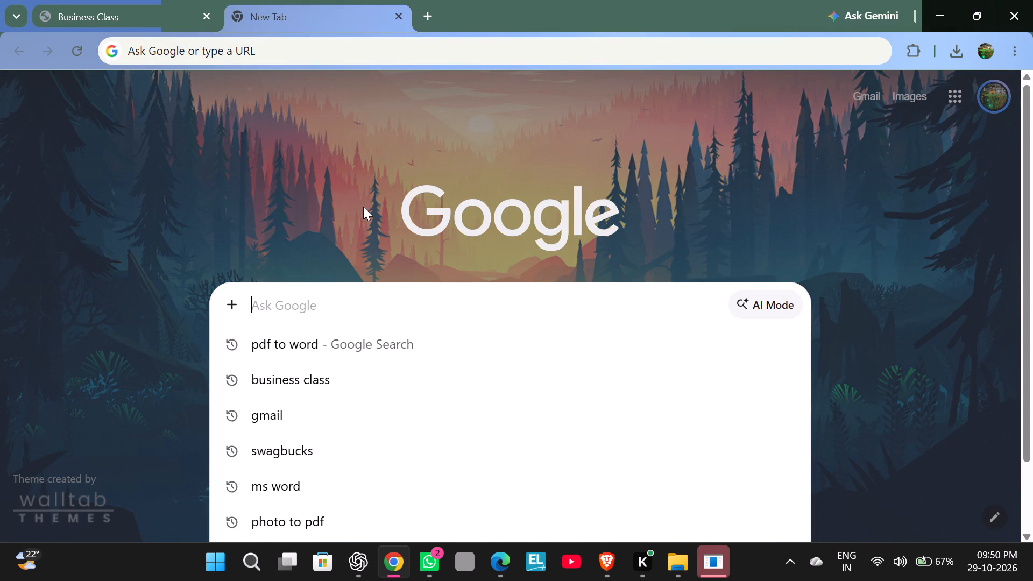
{"action": "left_click_drag", "start_coordinate": [321, 350], "coordinate": [380, 412]}
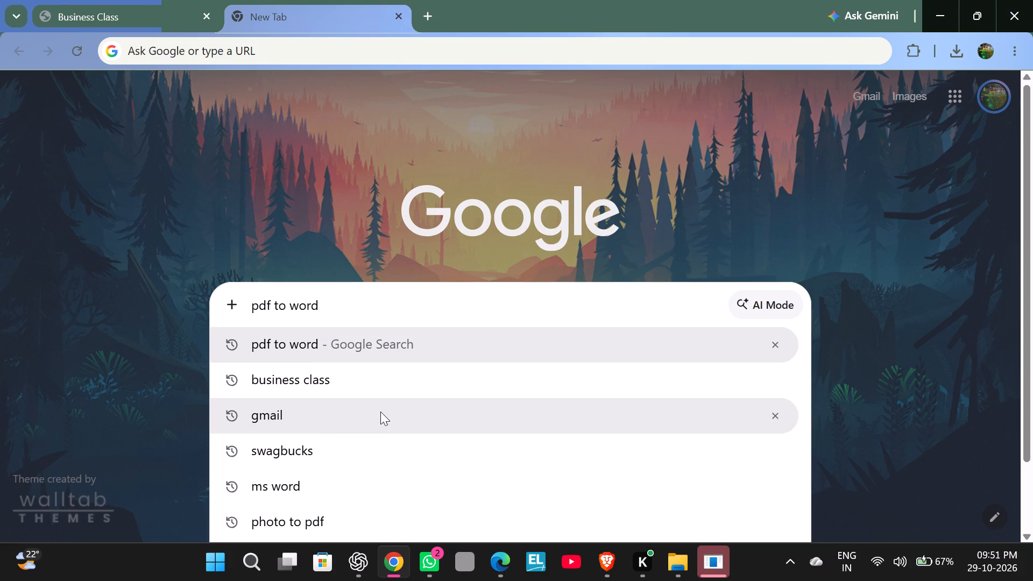
{"action": "left_click", "coordinate": [312, 471]}
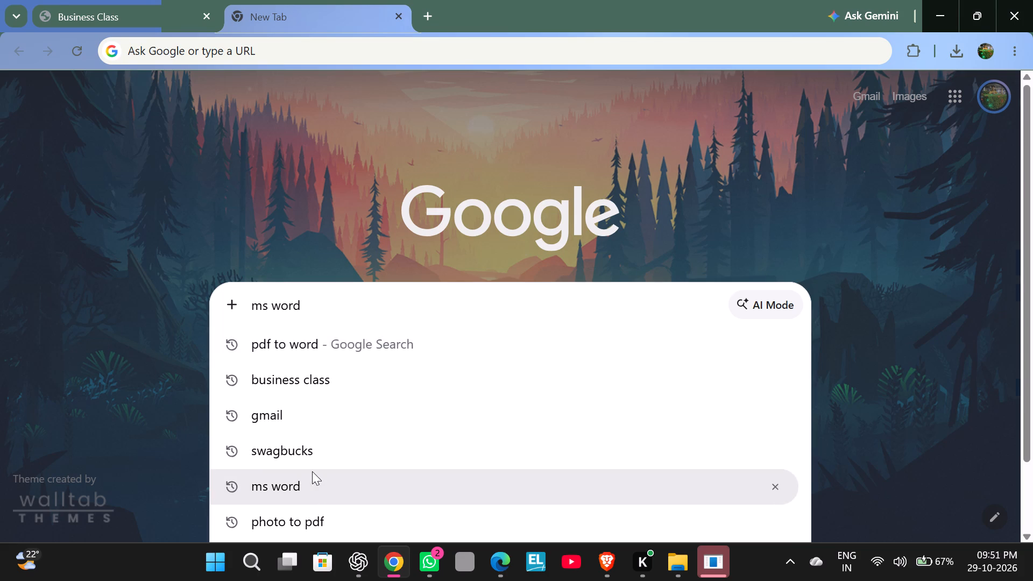
{"action": "left_click", "coordinate": [266, 251]}
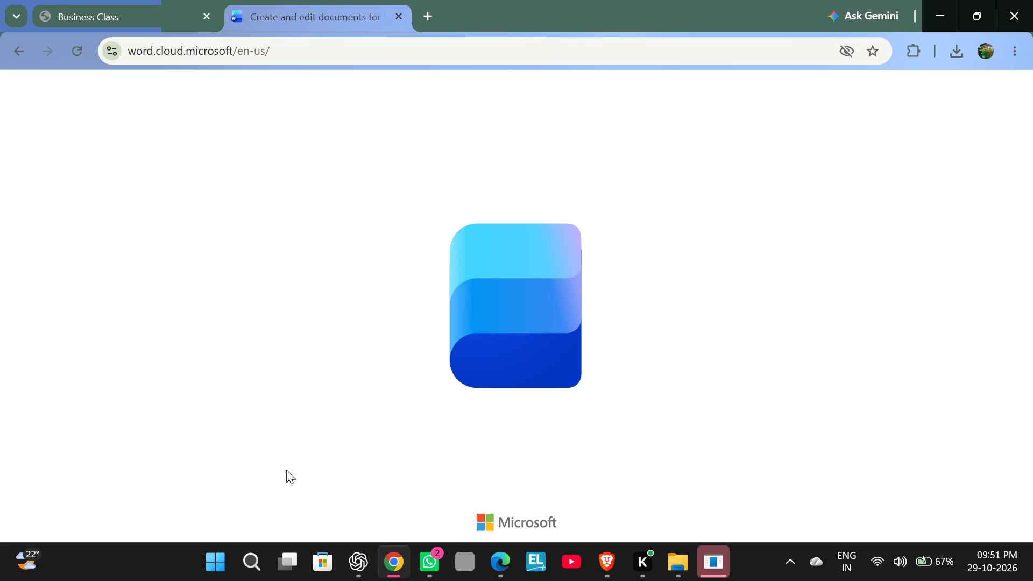
Look through the Word for the web start page and its document templates.
{"action": "scroll", "coordinate": [159, 398], "scroll_direction": "down", "scroll_amount": 1}
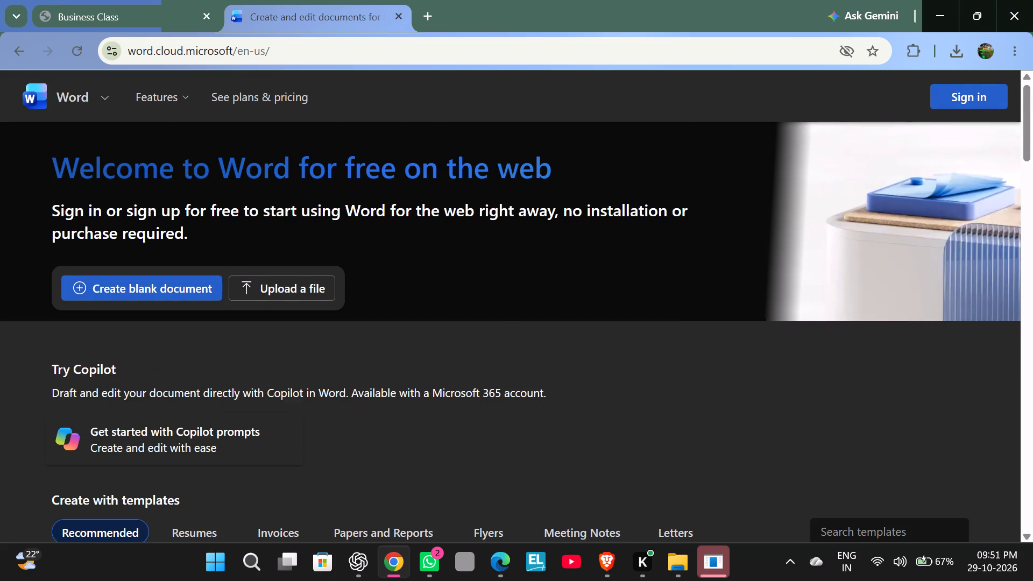
{"action": "scroll", "coordinate": [159, 398], "scroll_direction": "down", "scroll_amount": 2}
{"action": "scroll", "coordinate": [159, 398], "scroll_direction": "right", "scroll_amount": 1}
{"action": "scroll", "coordinate": [168, 385], "scroll_direction": "up", "scroll_amount": 1}
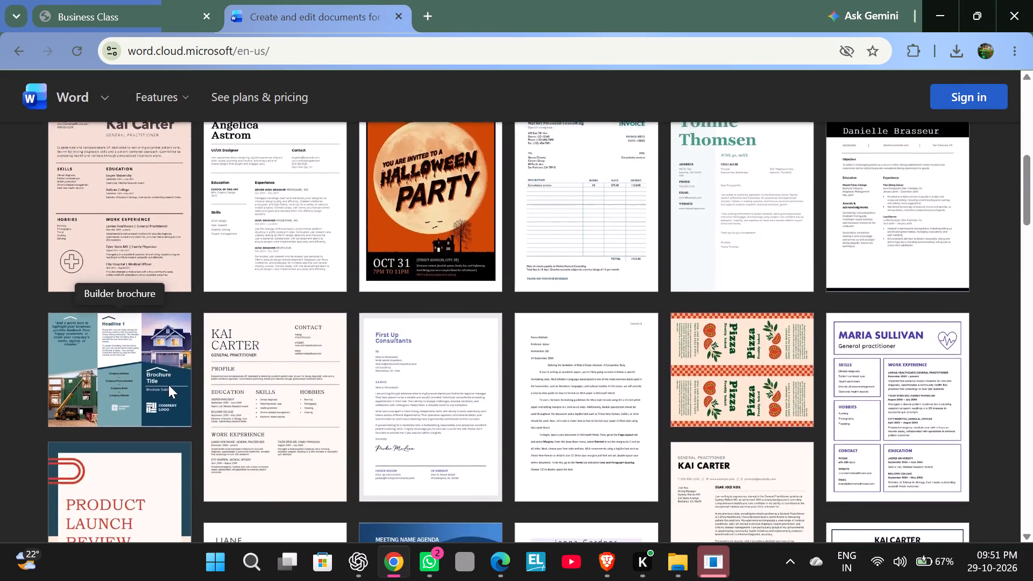
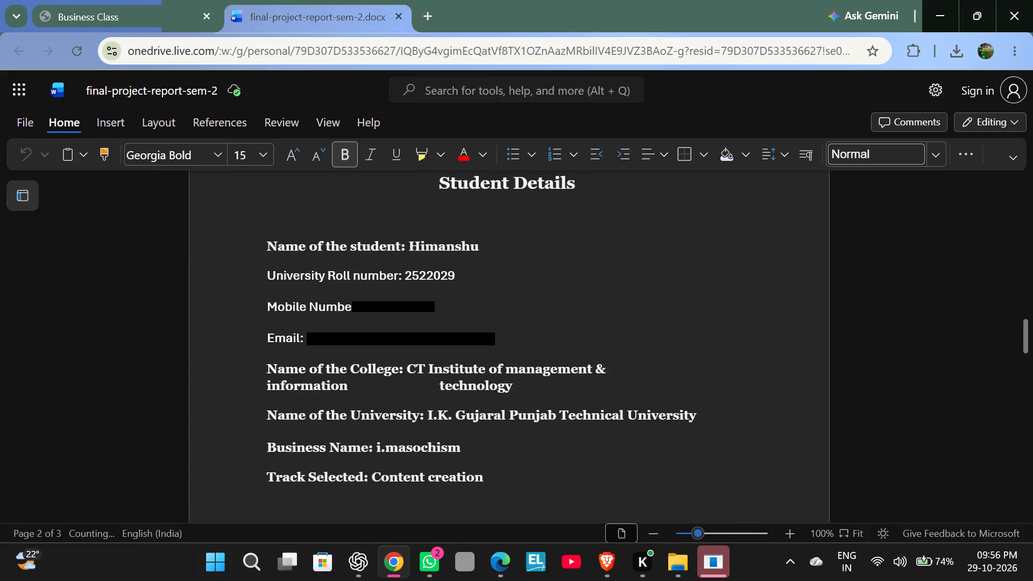
Try to copy the business name "i.masochism" from the first answer in Section 1: Business Progress Since Semester 1.
{"action": "scroll", "coordinate": [405, 448], "scroll_direction": "down", "scroll_amount": 7}
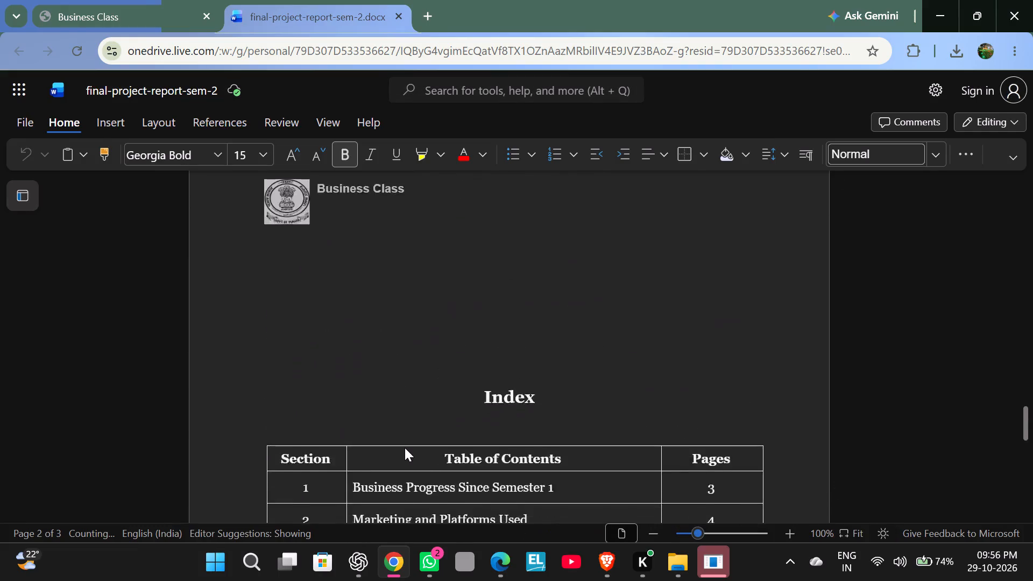
{"action": "scroll", "coordinate": [405, 448], "scroll_direction": "down", "scroll_amount": 7}
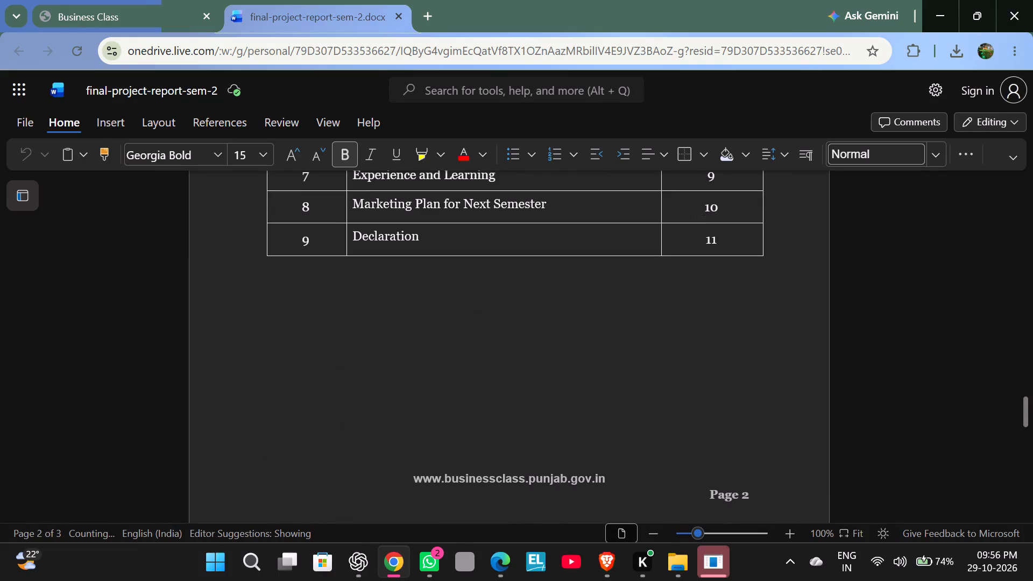
{"action": "scroll", "coordinate": [405, 448], "scroll_direction": "down", "scroll_amount": 2}
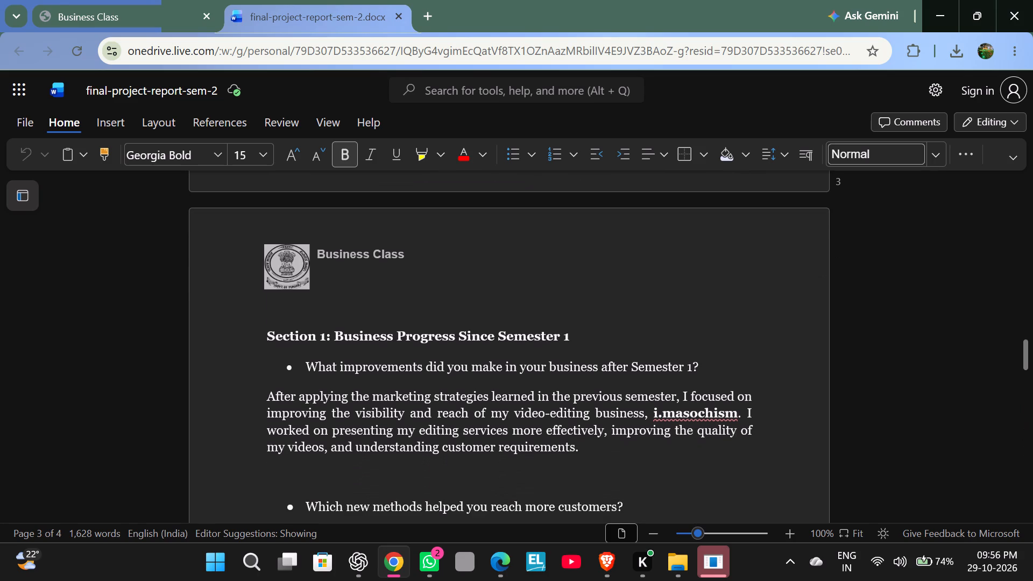
{"action": "left_click_drag", "start_coordinate": [653, 412], "coordinate": [722, 412]}
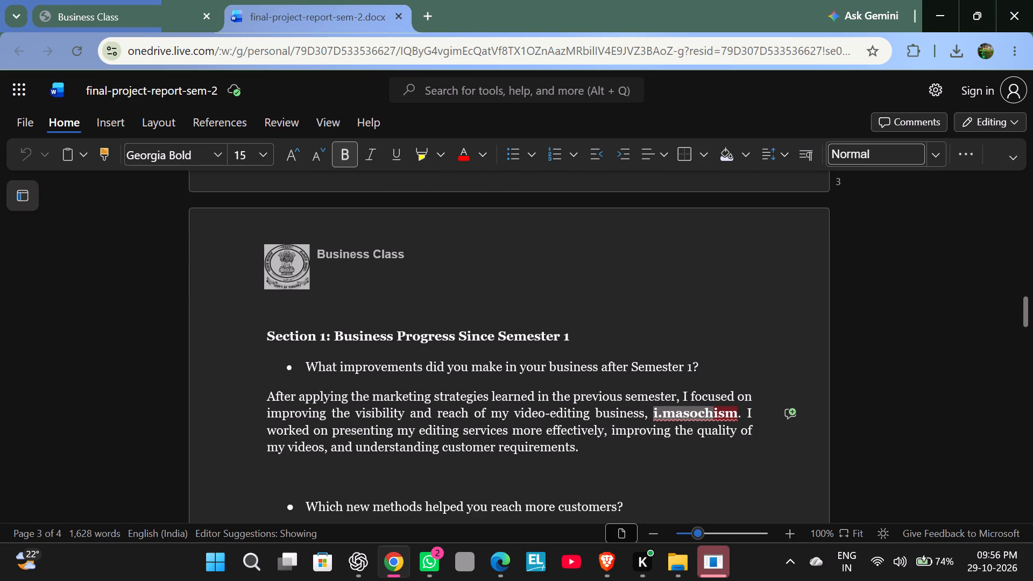
{"action": "left_click_drag", "start_coordinate": [722, 412], "coordinate": [734, 412]}
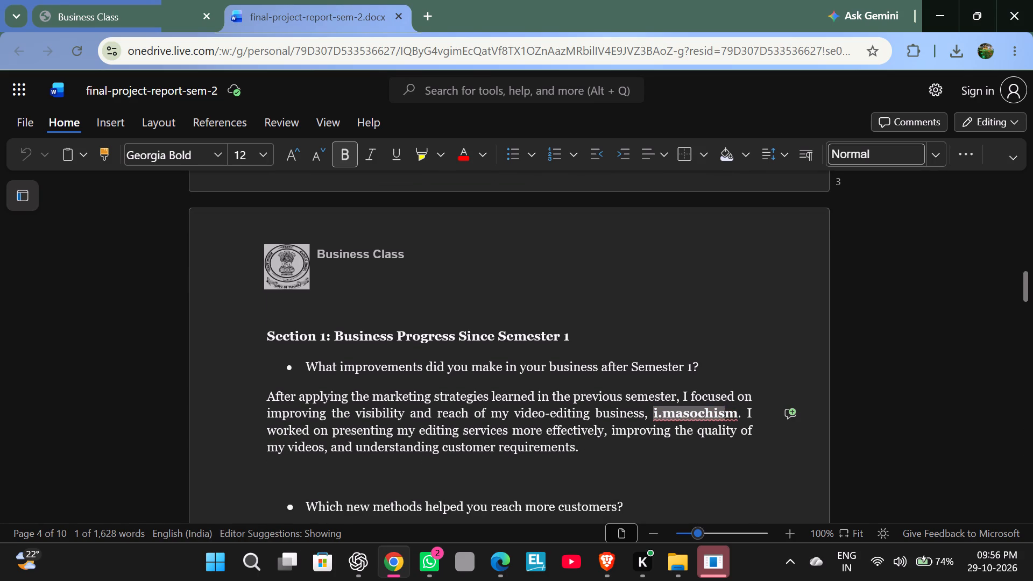
{"action": "left_click", "coordinate": [734, 414]}
{"action": "key", "text": "ctrl+c"}
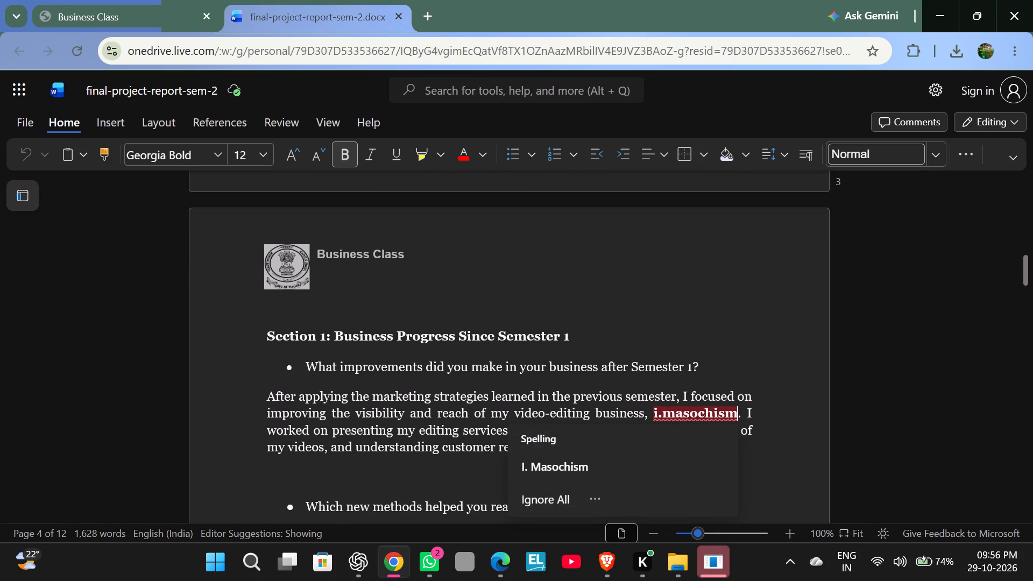
{"action": "key", "text": "ctrl+c"}
{"action": "key", "text": "ctrl+c"}
{"action": "key", "text": "ctrl+c"}
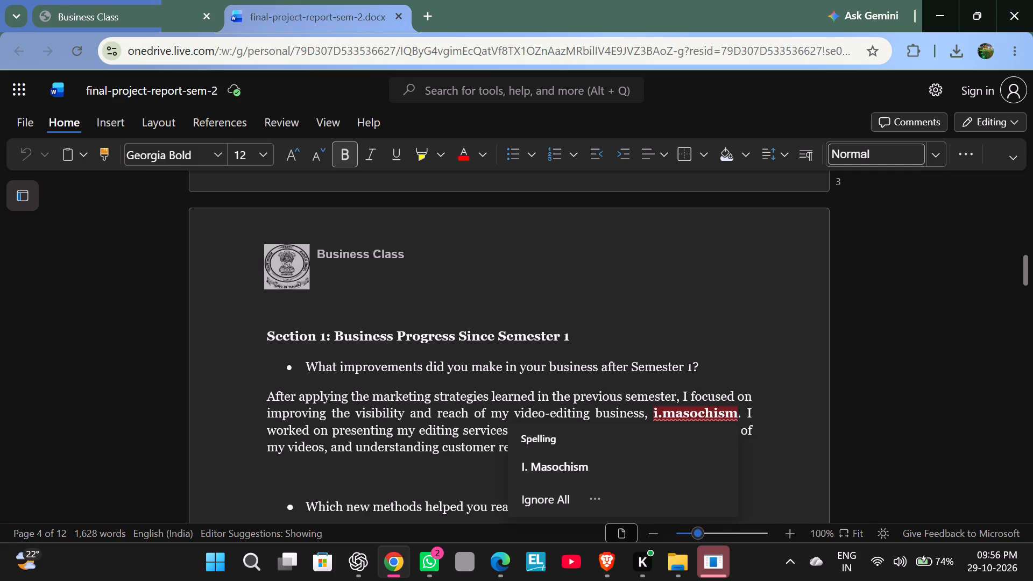
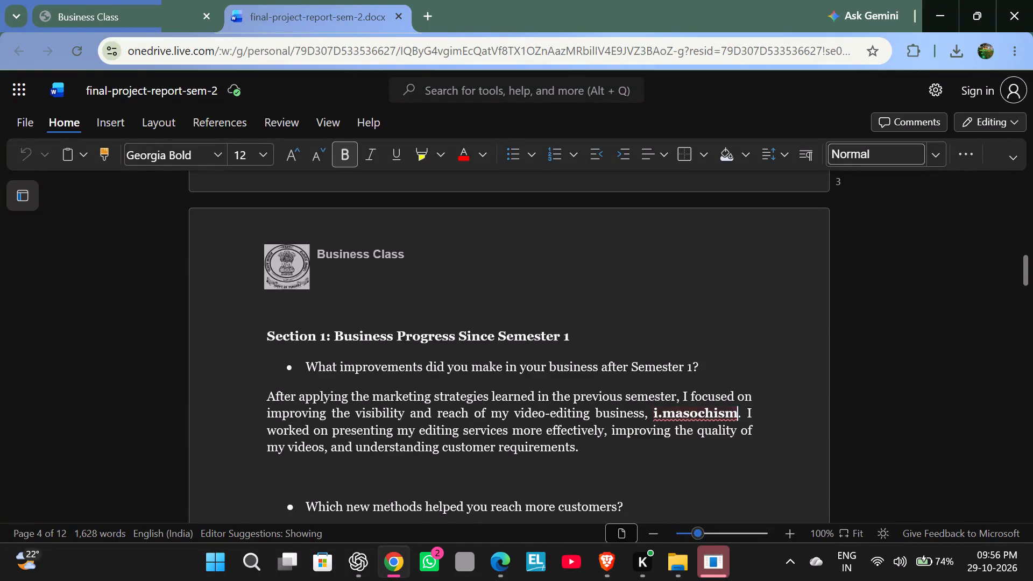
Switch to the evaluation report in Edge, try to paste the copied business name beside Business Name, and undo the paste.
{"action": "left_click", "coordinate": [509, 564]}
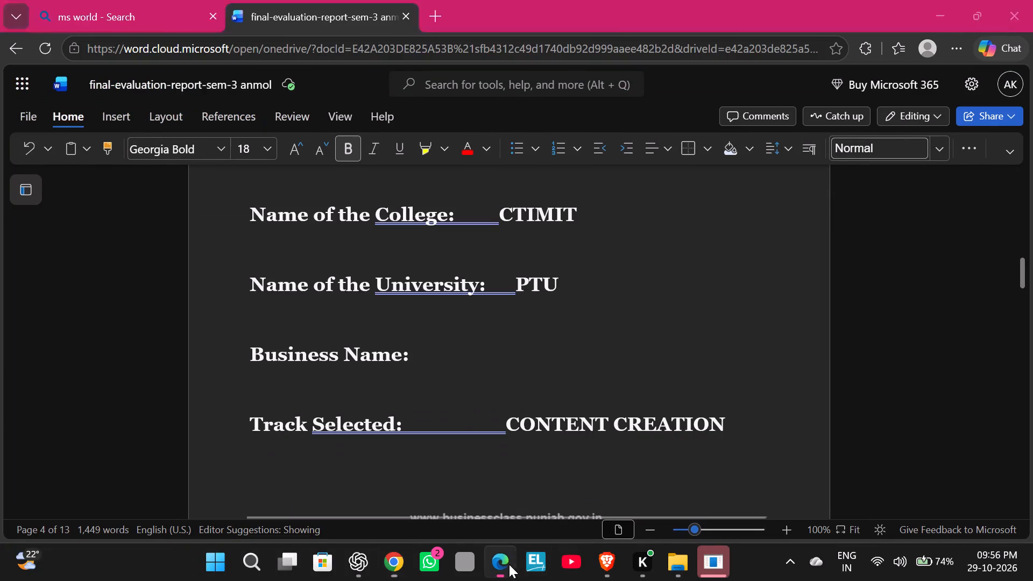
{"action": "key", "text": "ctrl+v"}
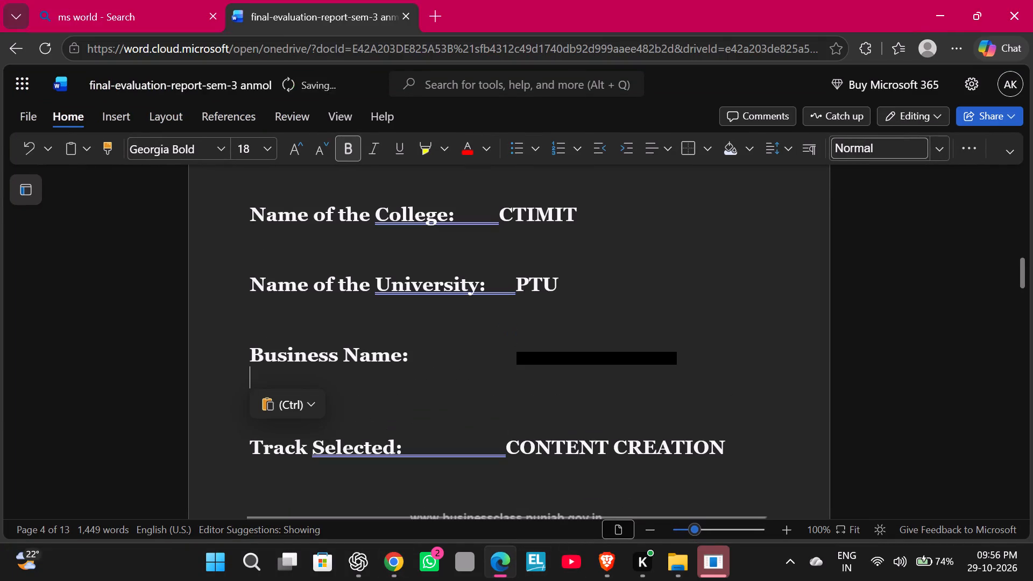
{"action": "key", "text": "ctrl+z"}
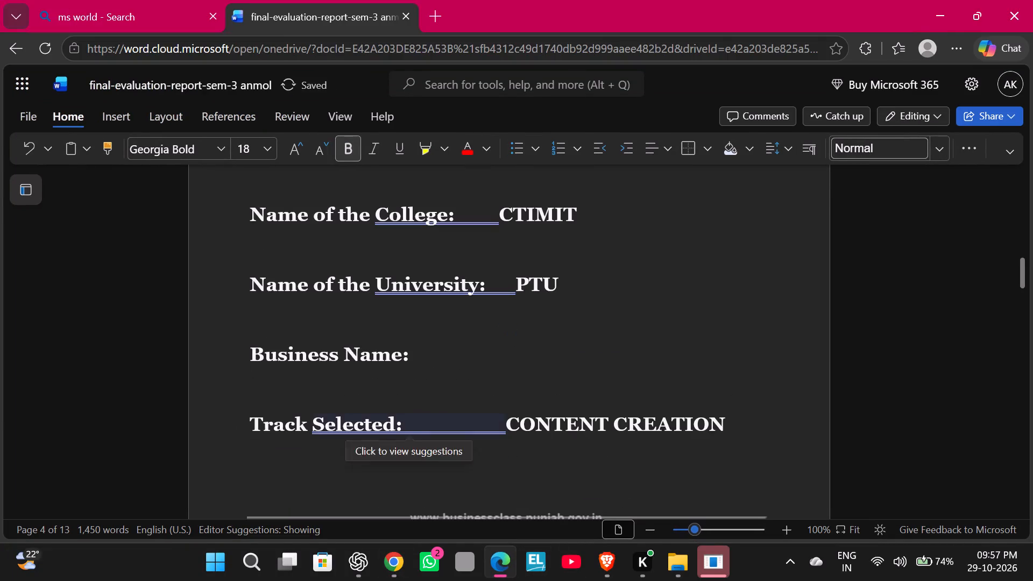
Cut "i.masochism" from the first Section 1 answer of the semester 2 report in Chrome and paste it beside Business Name in Edge's evaluation report.
{"action": "left_click", "coordinate": [400, 554]}
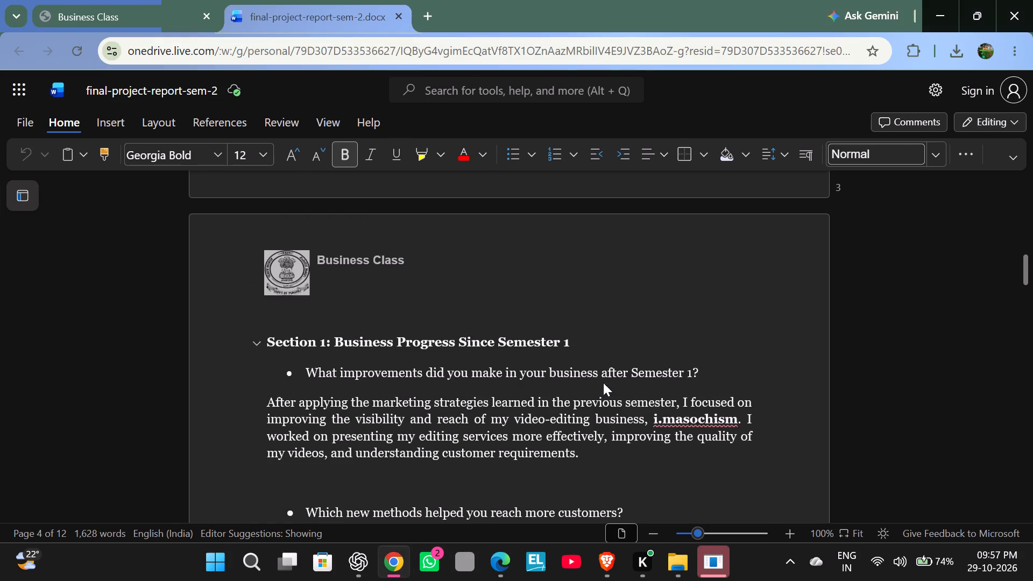
{"action": "left_click_drag", "start_coordinate": [654, 419], "coordinate": [725, 415]}
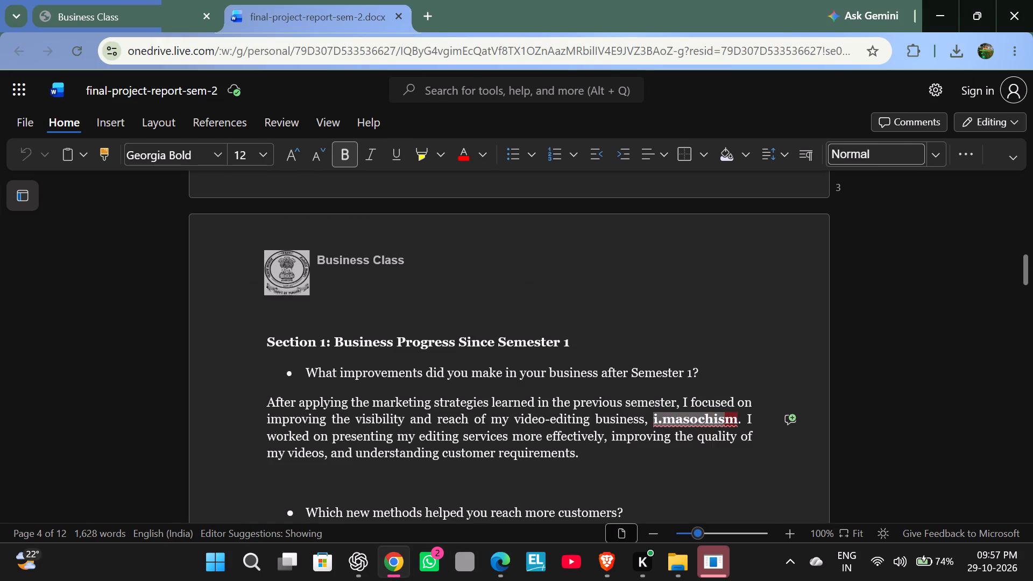
{"action": "left_click_drag", "start_coordinate": [725, 415], "coordinate": [737, 419]}
{"action": "right_click", "coordinate": [737, 419]}
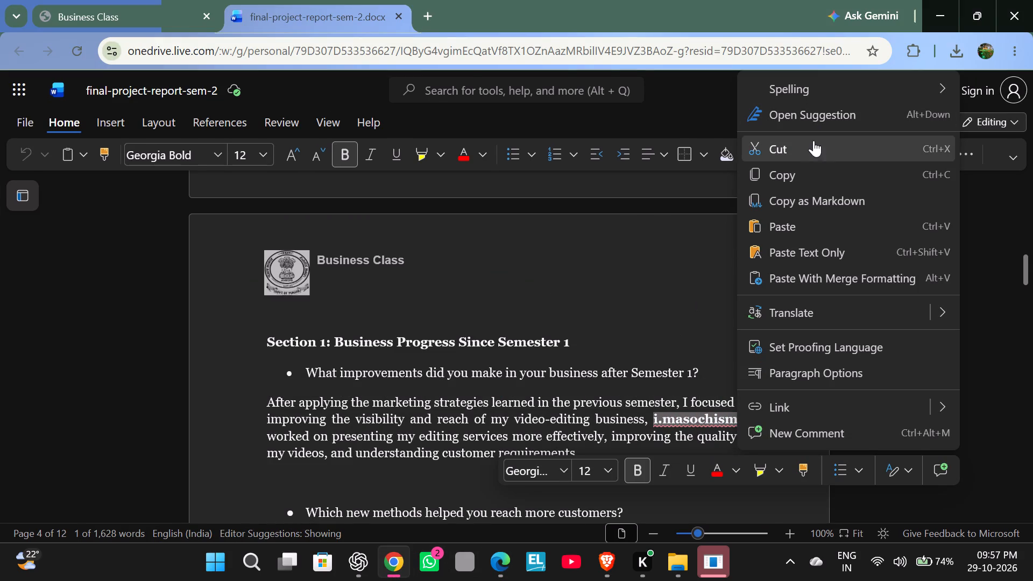
{"action": "left_click", "coordinate": [807, 147]}
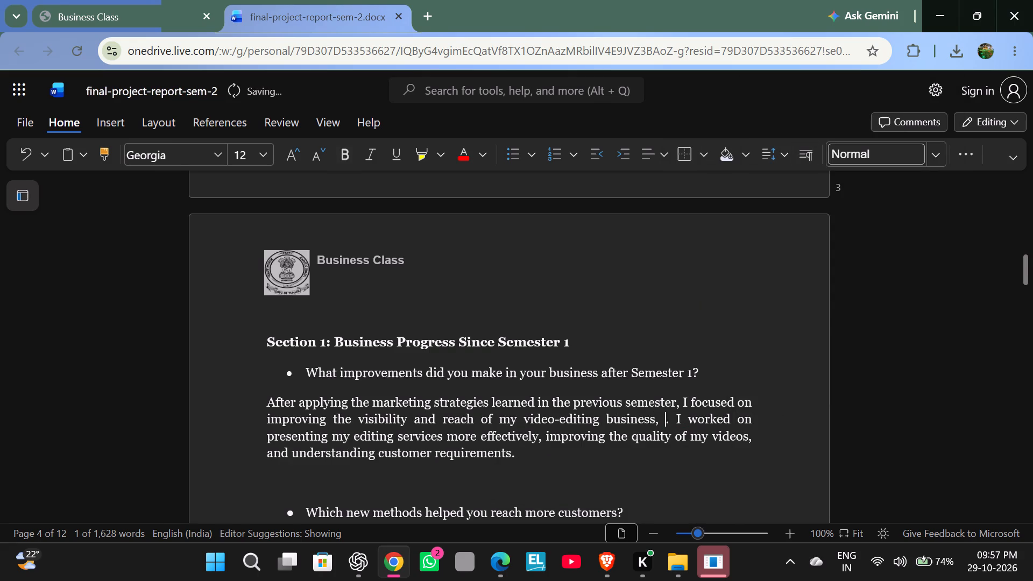
{"action": "left_click", "coordinate": [500, 559]}
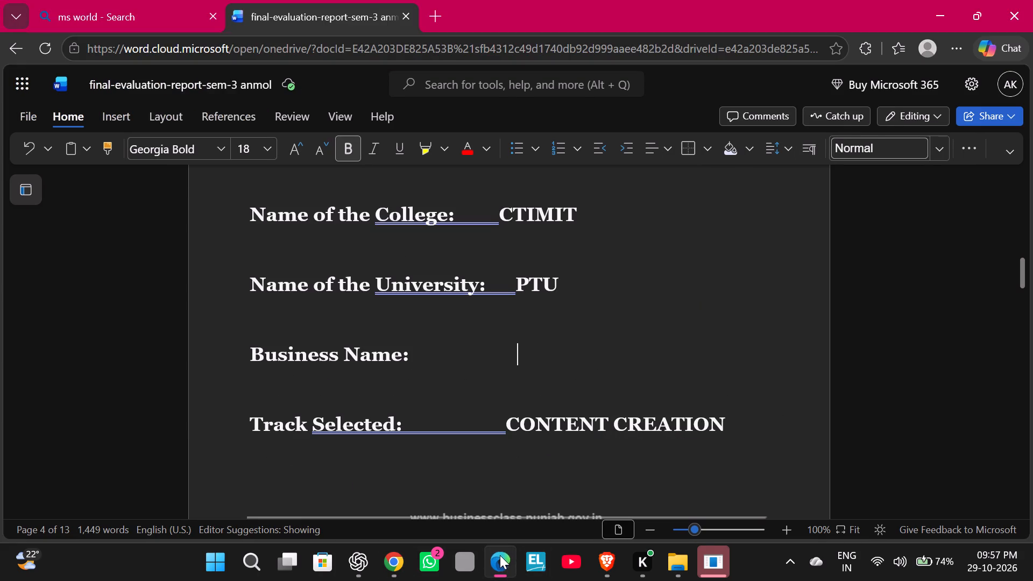
{"action": "key", "text": "ctrl+v"}
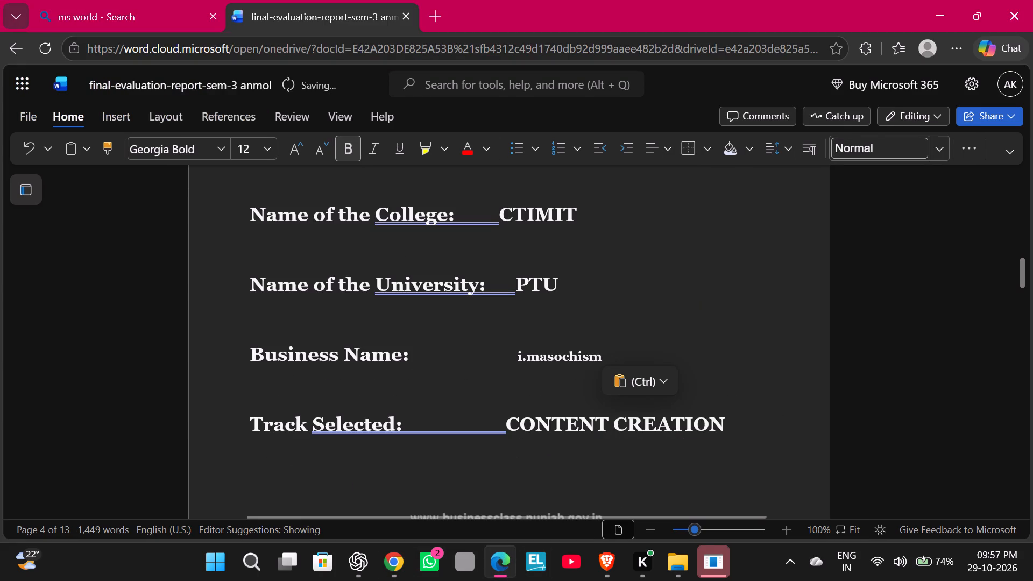
Remove the colon after Business Name and adjust the gap before "i.masochism".
{"action": "left_click", "coordinate": [497, 363]}
{"action": "key", "text": "BackSpace"}
{"action": "key", "text": "BackSpace"}
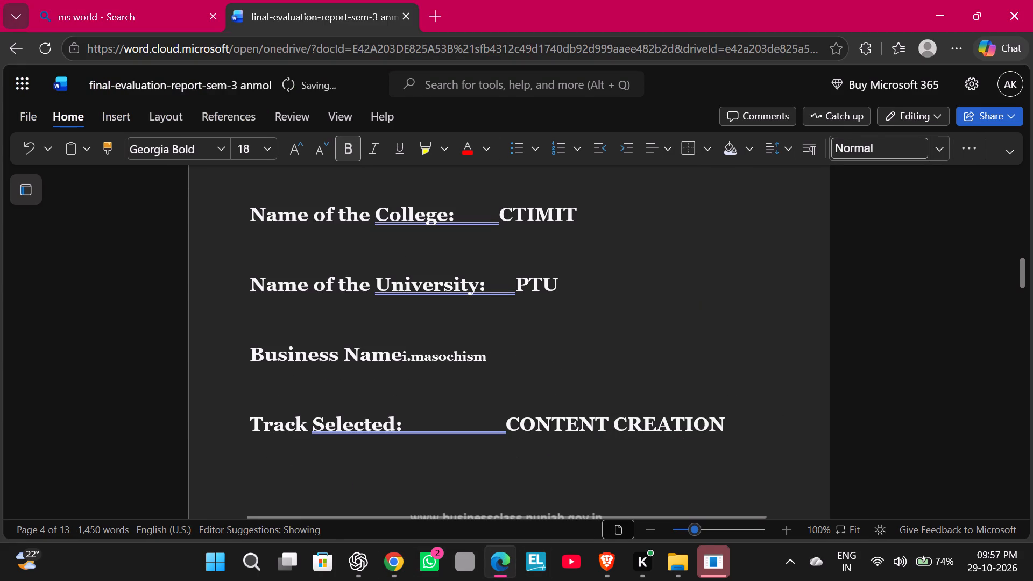
{"action": "key", "text": "space"}
{"action": "key", "text": "space"}
{"action": "key", "text": "space"}
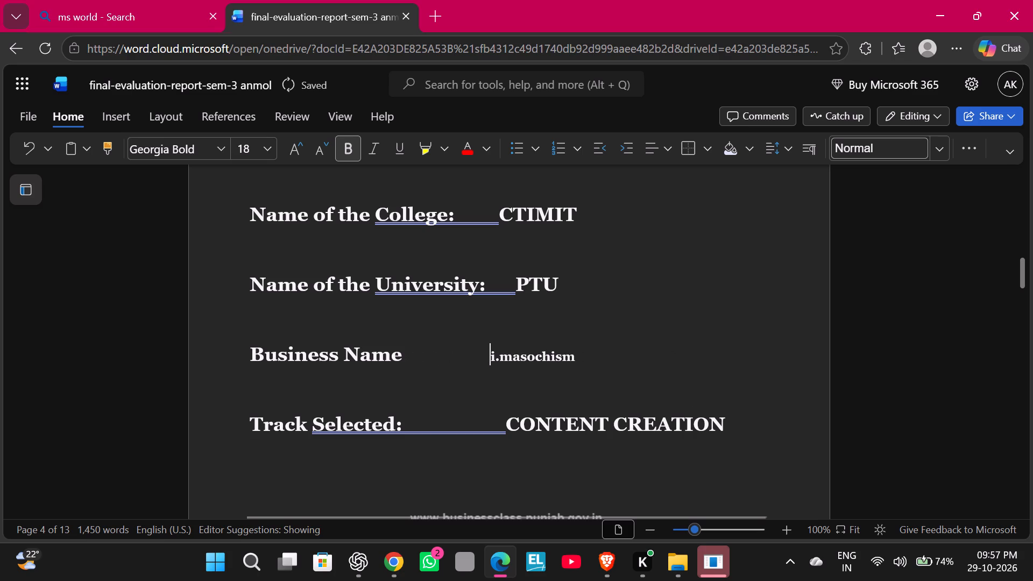
Break the heading "Section 1: Business Progress Since Semester" before "Semester" and reduce the second line's indent.
{"action": "scroll", "coordinate": [497, 417], "scroll_direction": "down", "scroll_amount": 3}
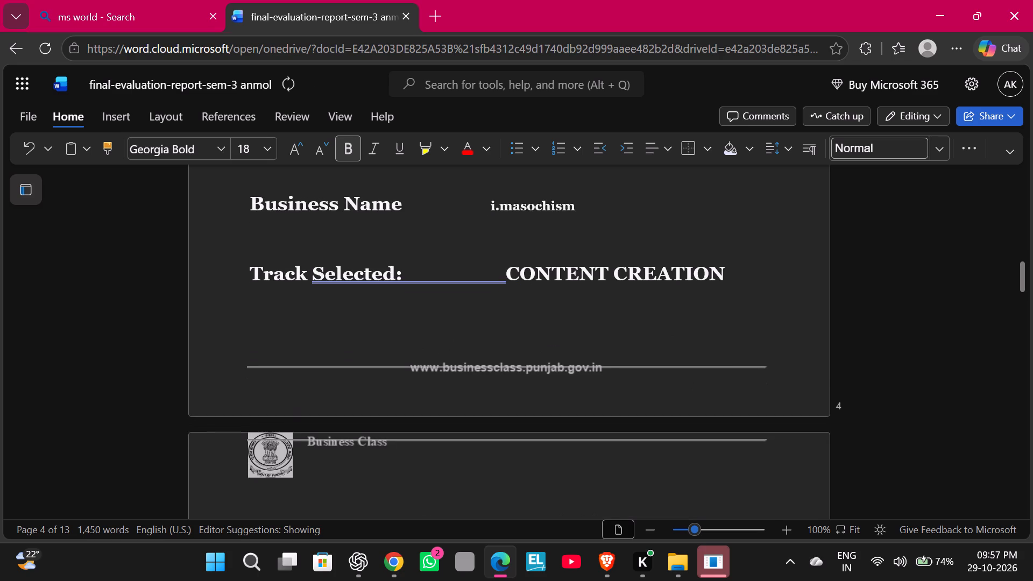
{"action": "scroll", "coordinate": [497, 417], "scroll_direction": "down", "scroll_amount": 3}
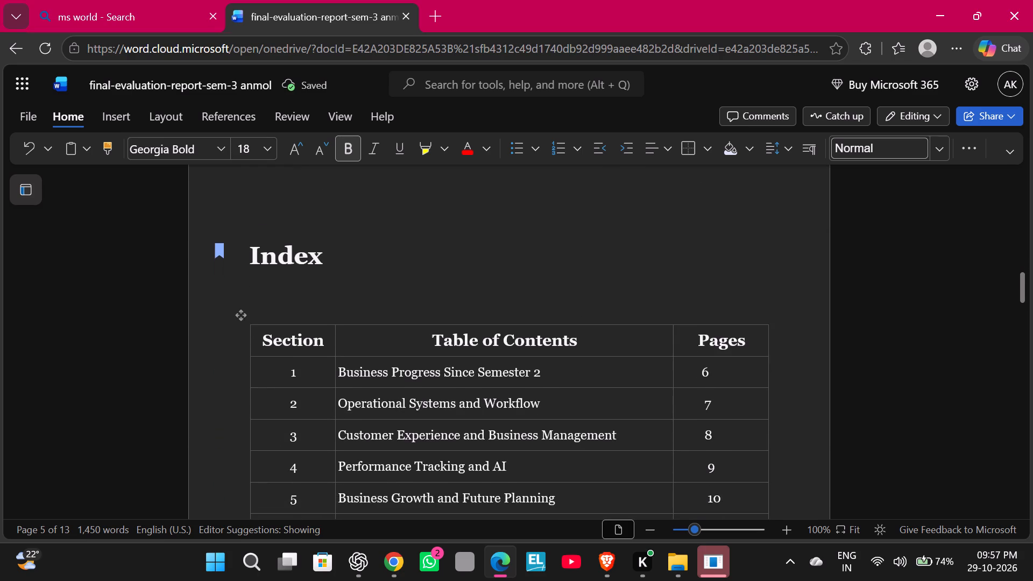
{"action": "scroll", "coordinate": [497, 417], "scroll_direction": "down", "scroll_amount": 3}
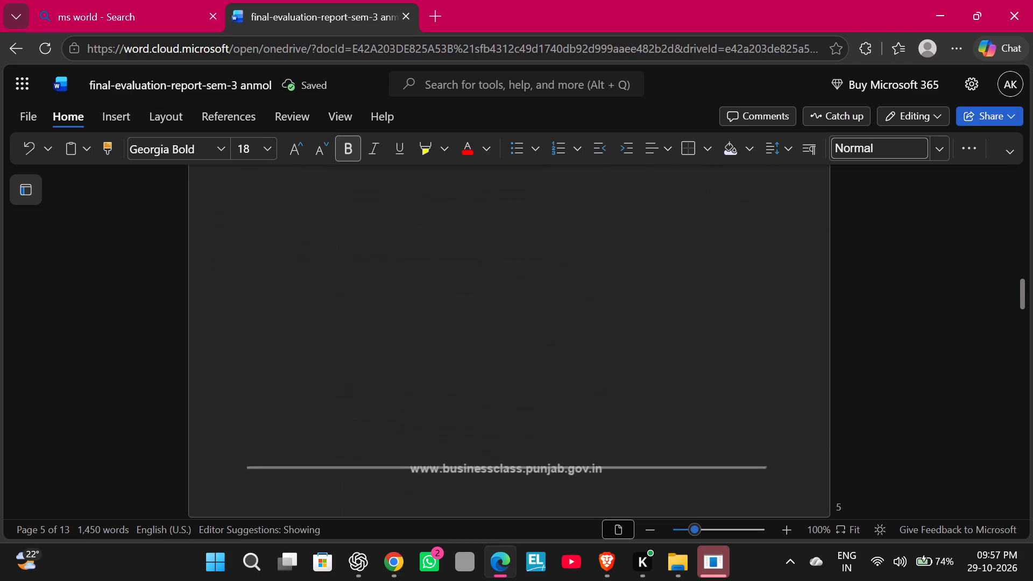
{"action": "scroll", "coordinate": [497, 417], "scroll_direction": "down", "scroll_amount": 3}
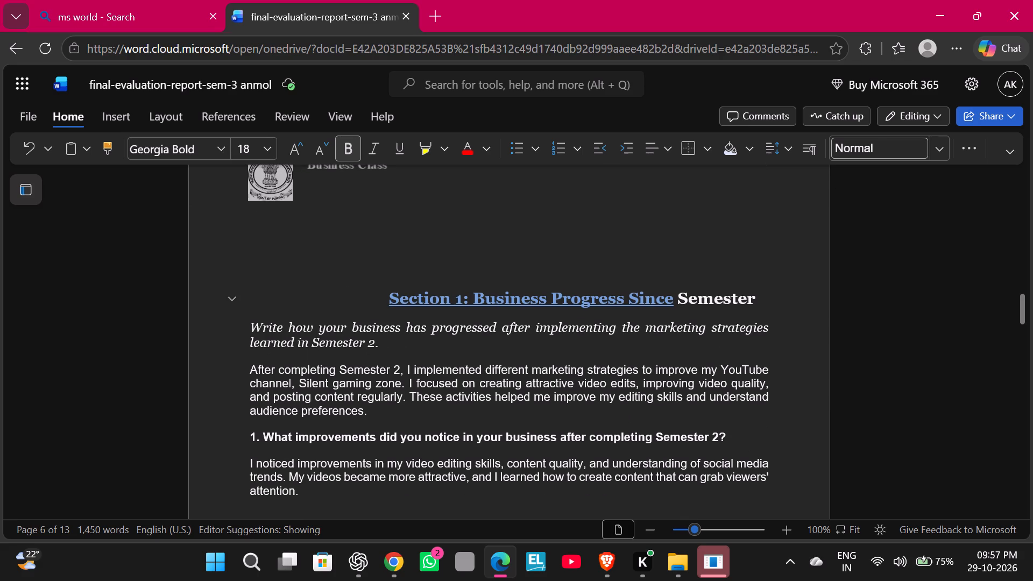
{"action": "left_click", "coordinate": [672, 300]}
{"action": "key", "text": "Return"}
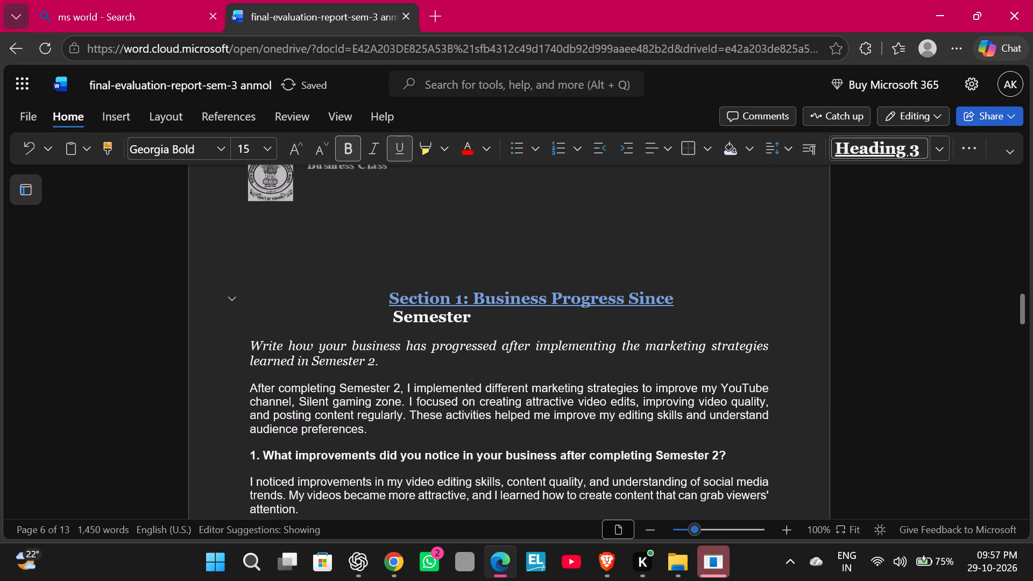
{"action": "key", "text": "BackSpace"}
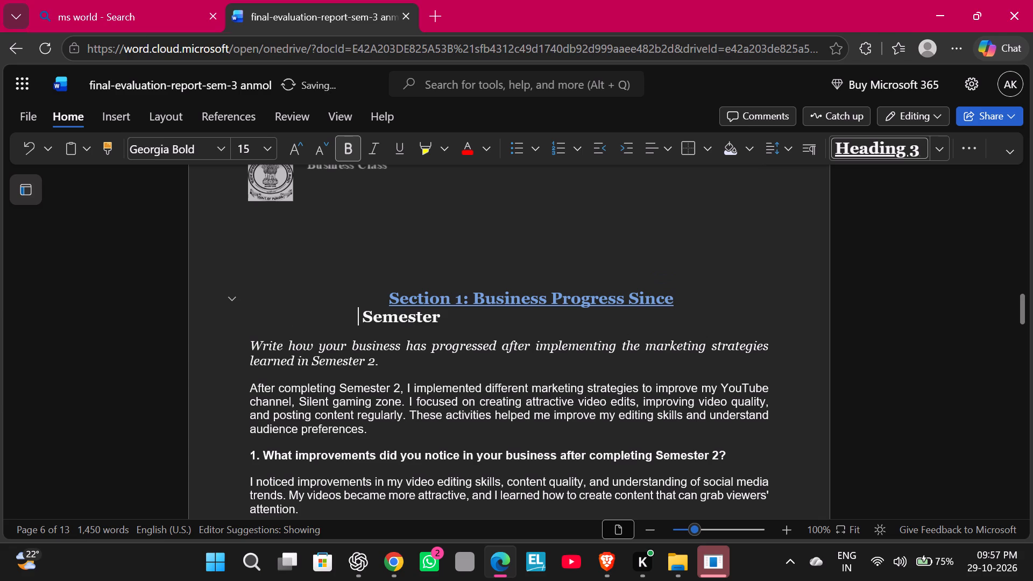
{"action": "key", "text": "BackSpace"}
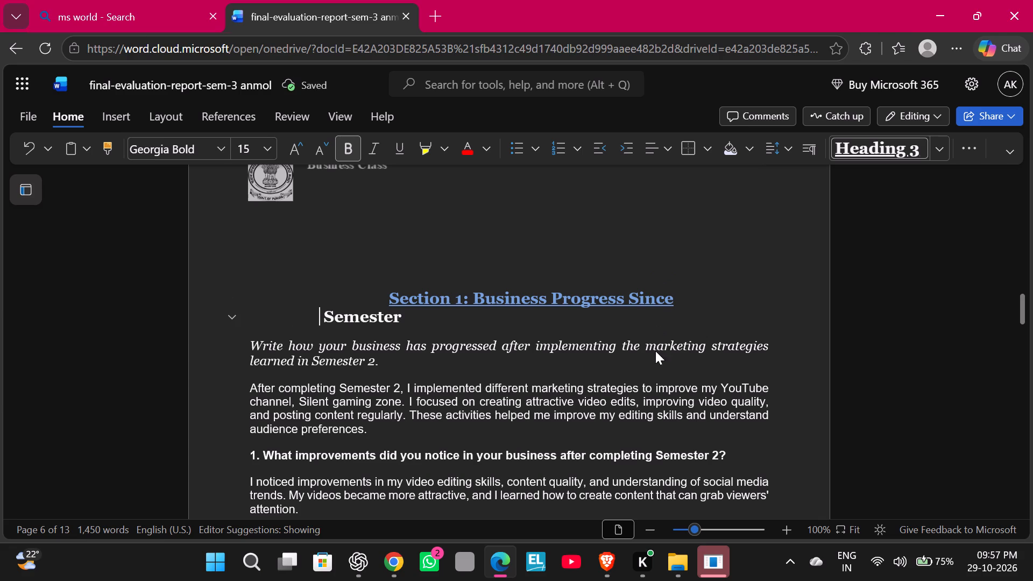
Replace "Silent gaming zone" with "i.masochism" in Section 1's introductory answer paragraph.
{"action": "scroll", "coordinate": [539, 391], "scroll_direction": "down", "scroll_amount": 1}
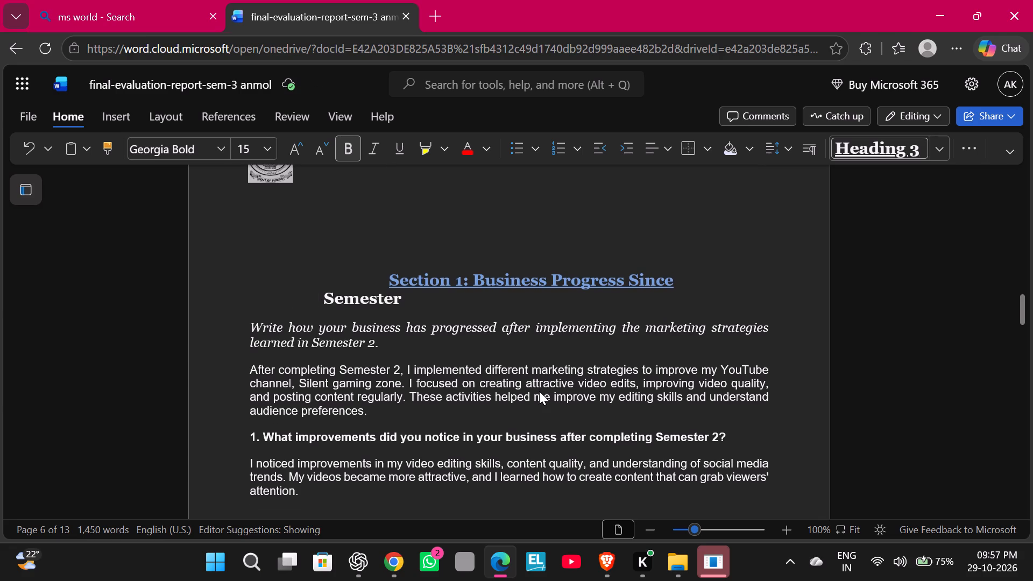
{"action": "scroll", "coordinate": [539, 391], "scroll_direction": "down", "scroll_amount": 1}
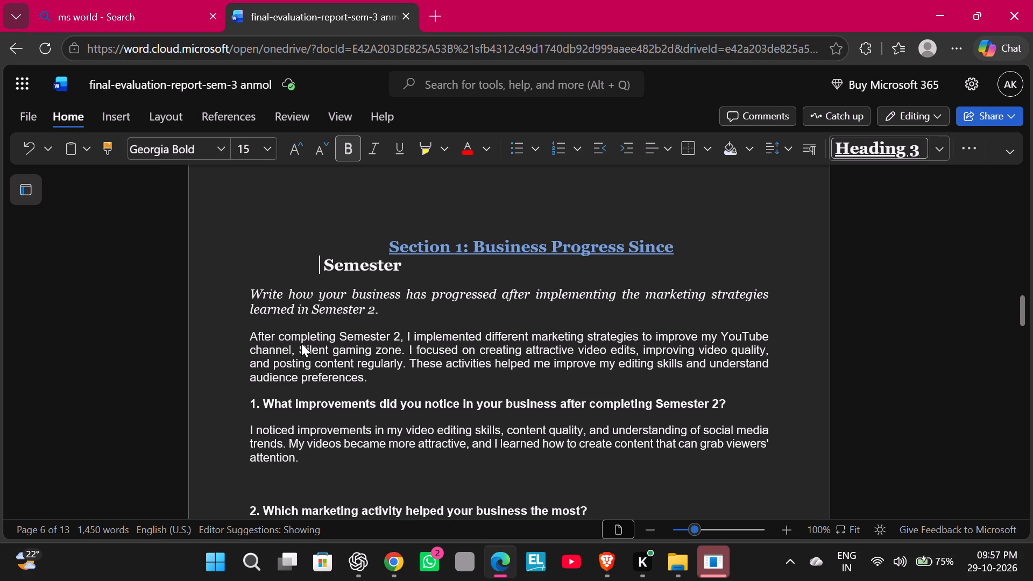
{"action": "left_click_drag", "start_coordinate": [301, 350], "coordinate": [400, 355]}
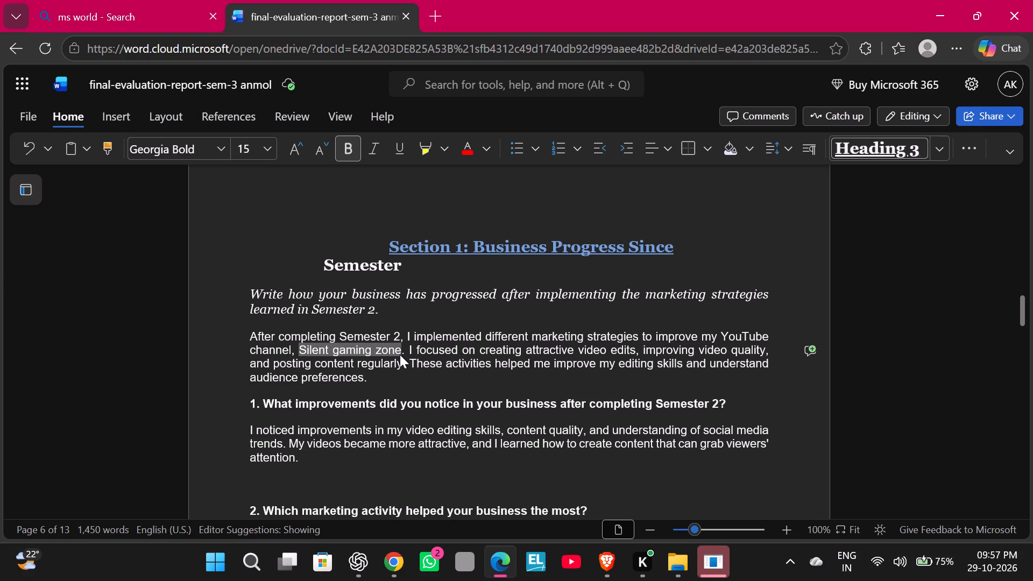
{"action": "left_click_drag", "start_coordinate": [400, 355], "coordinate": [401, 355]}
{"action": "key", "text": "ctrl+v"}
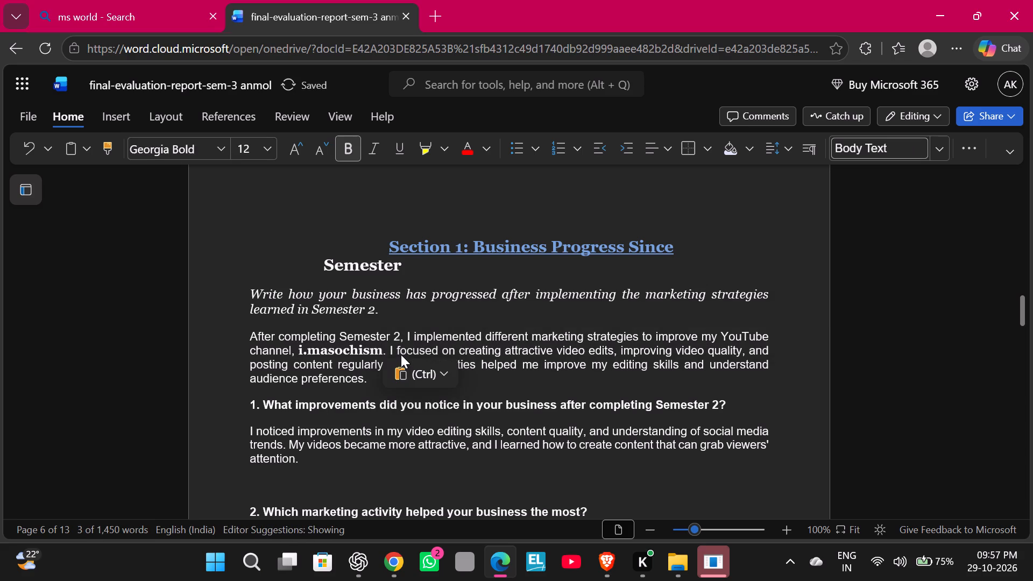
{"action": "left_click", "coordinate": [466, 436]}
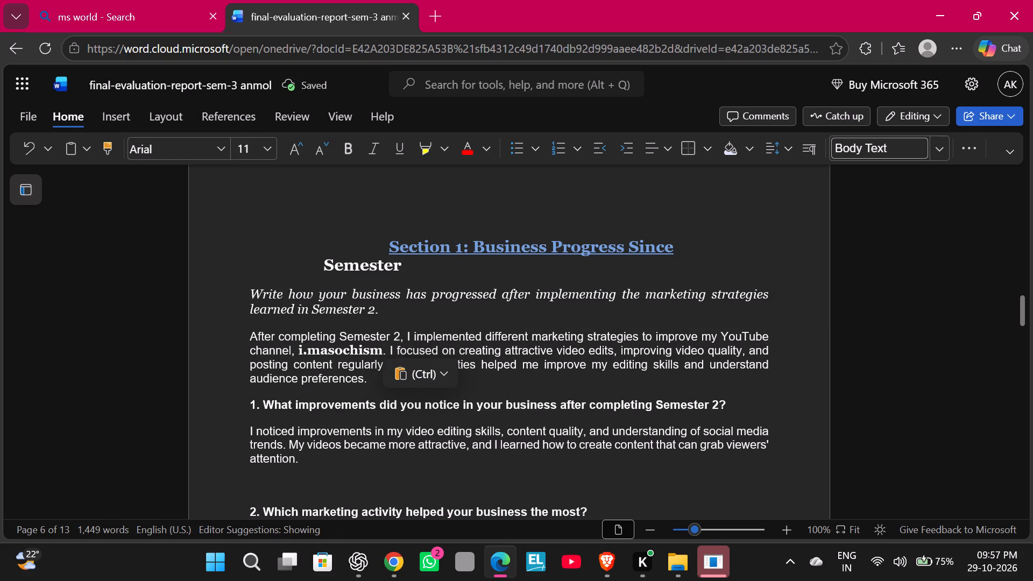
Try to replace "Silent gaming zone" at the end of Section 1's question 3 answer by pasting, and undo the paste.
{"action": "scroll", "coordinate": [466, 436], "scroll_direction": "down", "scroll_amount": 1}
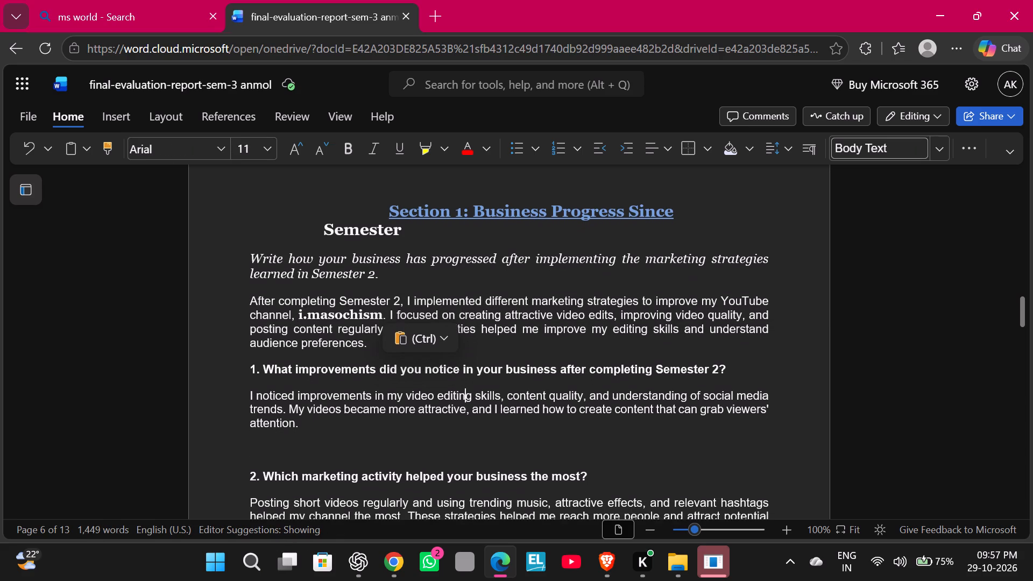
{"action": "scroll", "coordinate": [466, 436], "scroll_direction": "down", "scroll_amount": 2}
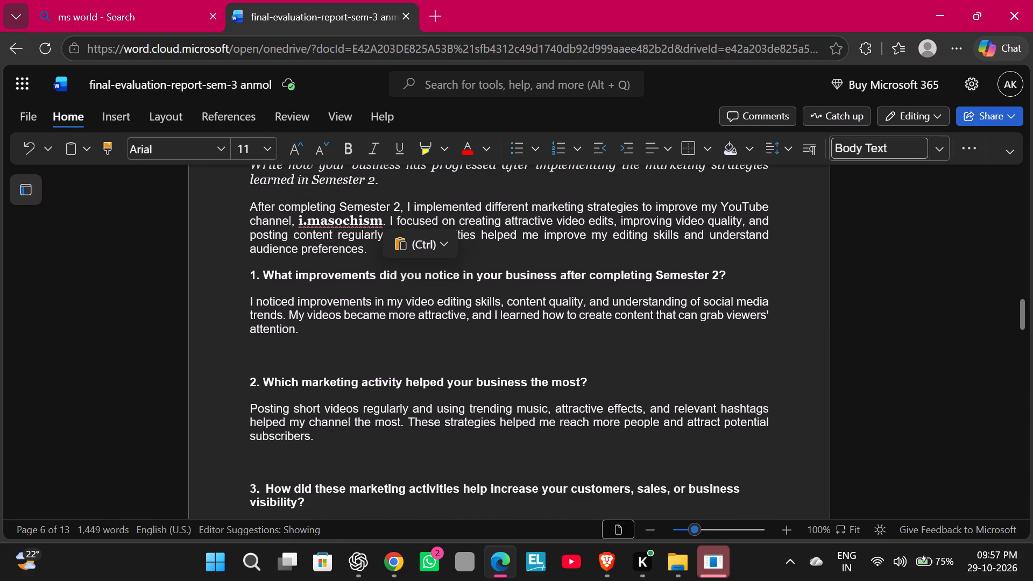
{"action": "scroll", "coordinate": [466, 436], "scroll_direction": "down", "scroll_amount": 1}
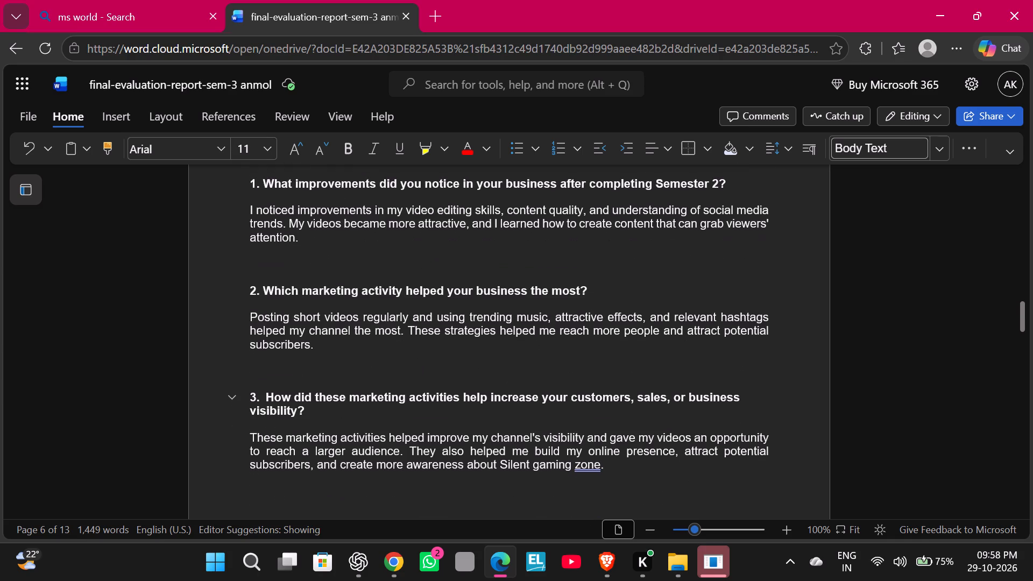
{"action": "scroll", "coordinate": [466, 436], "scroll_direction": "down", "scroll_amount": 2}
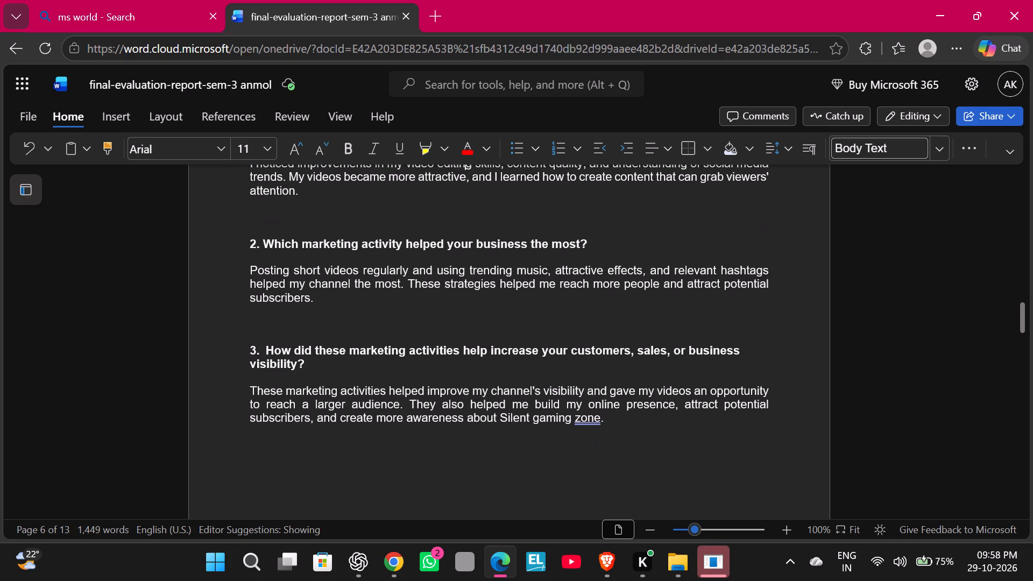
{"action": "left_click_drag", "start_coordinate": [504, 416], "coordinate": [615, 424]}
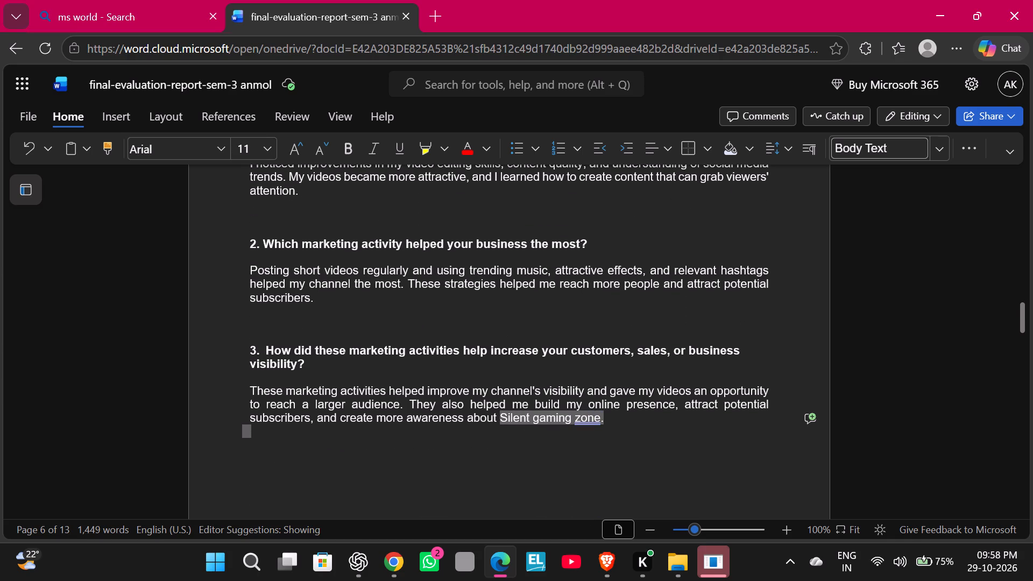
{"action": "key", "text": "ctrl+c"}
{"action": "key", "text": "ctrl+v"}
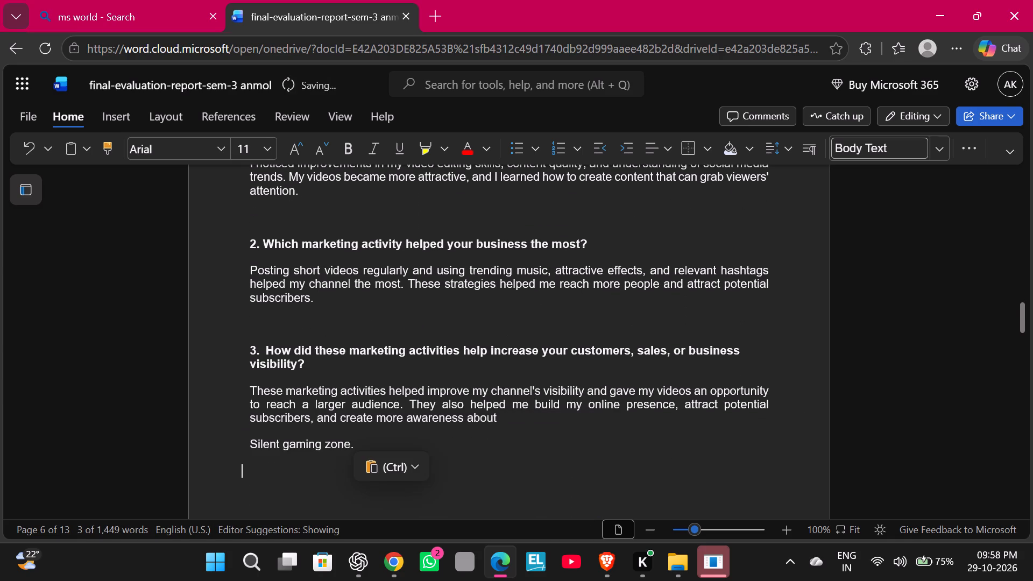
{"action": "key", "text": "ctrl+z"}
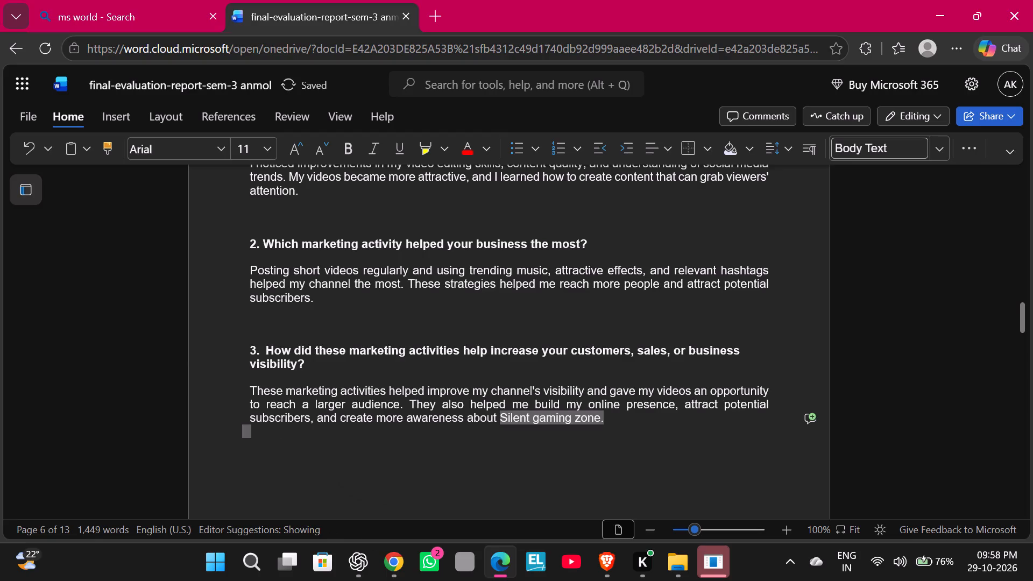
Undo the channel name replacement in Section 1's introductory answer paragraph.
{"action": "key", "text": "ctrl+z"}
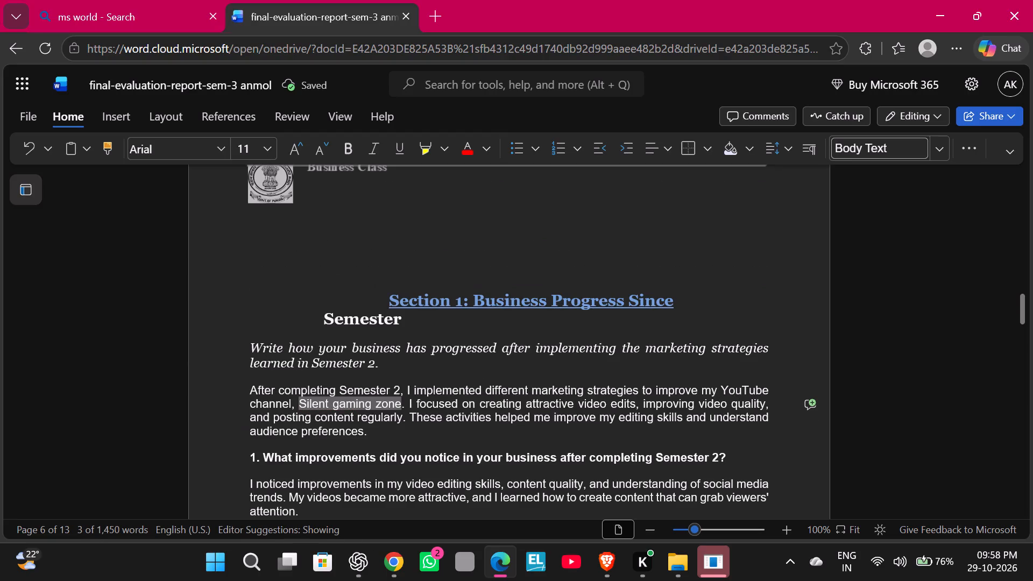
Copy the business name "i.masochism" from the Business Name line on page 4.
{"action": "scroll", "coordinate": [406, 388], "scroll_direction": "up", "scroll_amount": 4}
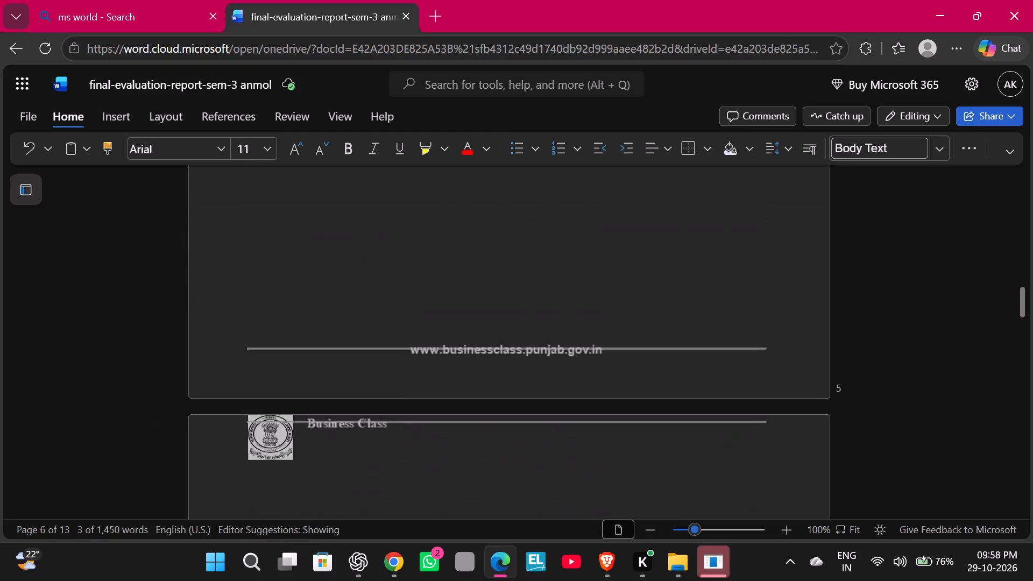
{"action": "scroll", "coordinate": [406, 388], "scroll_direction": "up", "scroll_amount": 5}
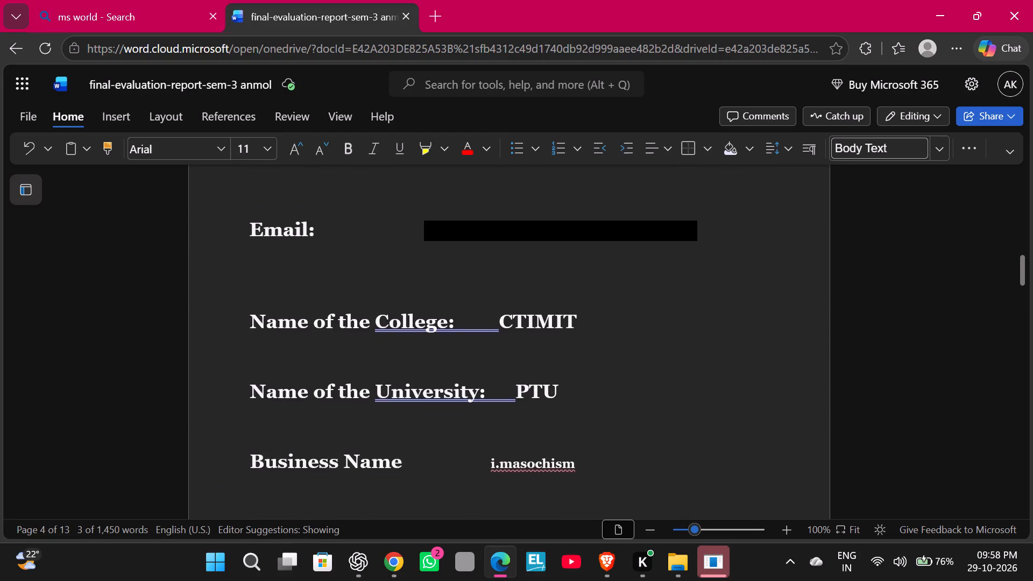
{"action": "scroll", "coordinate": [406, 388], "scroll_direction": "down", "scroll_amount": 1}
{"action": "left_click_drag", "start_coordinate": [488, 420], "coordinate": [585, 424]}
{"action": "key", "text": "ctrl+c"}
{"action": "key", "text": "ctrl+c"}
{"action": "key", "text": "ctrl+c"}
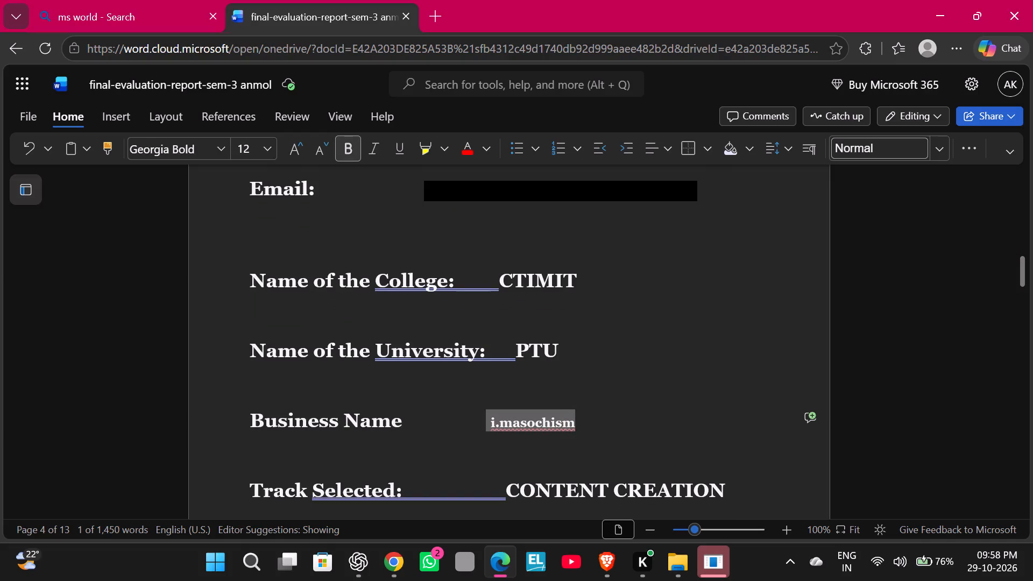
{"action": "key", "text": "ctrl+c"}
{"action": "key", "text": "ctrl+c"}
{"action": "key", "text": "ctrl+c"}
{"action": "left_click", "coordinate": [585, 424]}
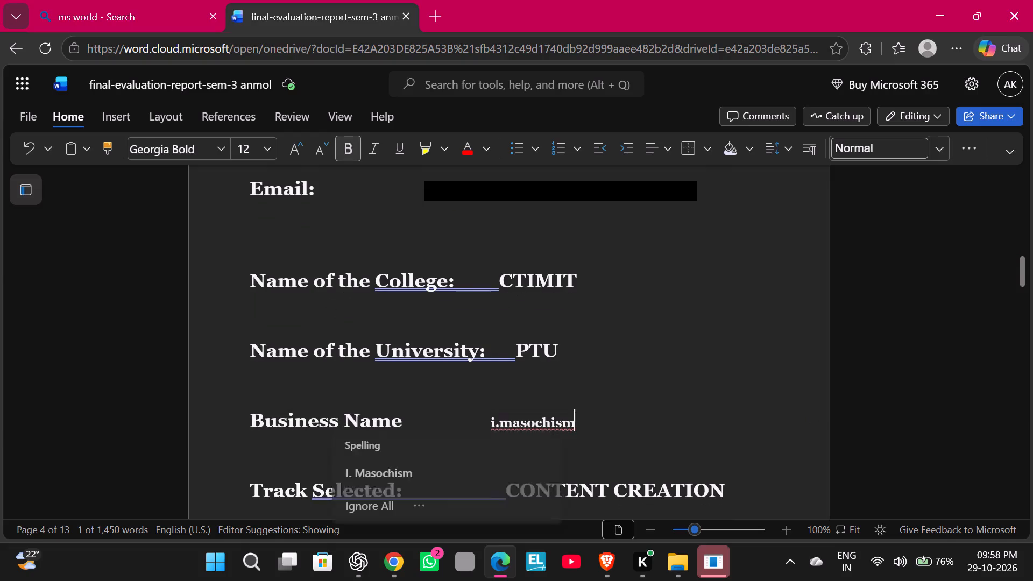
{"action": "scroll", "coordinate": [585, 424], "scroll_direction": "down", "scroll_amount": 6}
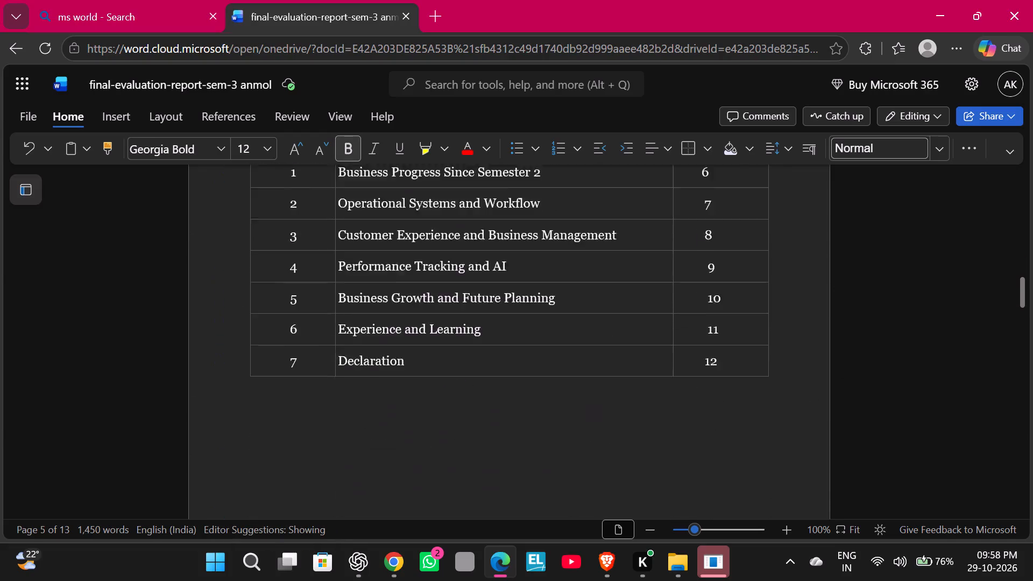
{"action": "scroll", "coordinate": [585, 424], "scroll_direction": "down", "scroll_amount": 7}
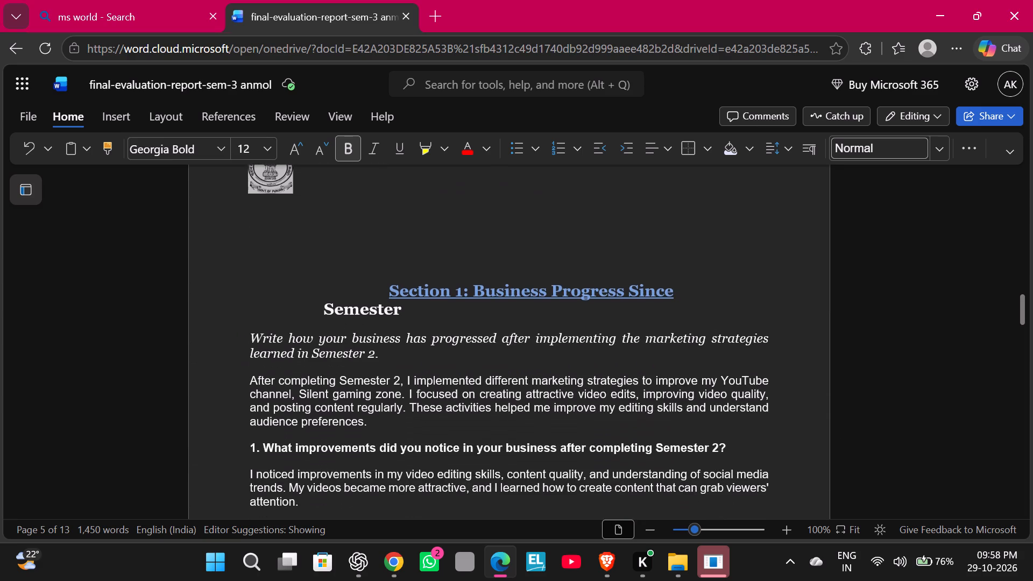
{"action": "scroll", "coordinate": [585, 424], "scroll_direction": "down", "scroll_amount": 1}
{"action": "scroll", "coordinate": [489, 453], "scroll_direction": "down", "scroll_amount": 1}
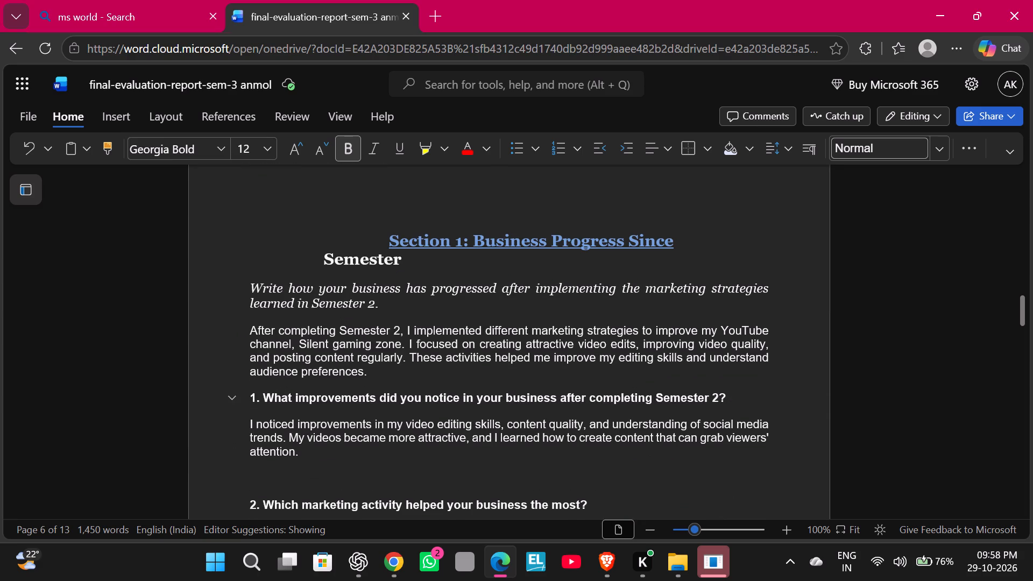
{"action": "left_click_drag", "start_coordinate": [299, 343], "coordinate": [333, 343]}
{"action": "left_click_drag", "start_coordinate": [333, 343], "coordinate": [401, 342]}
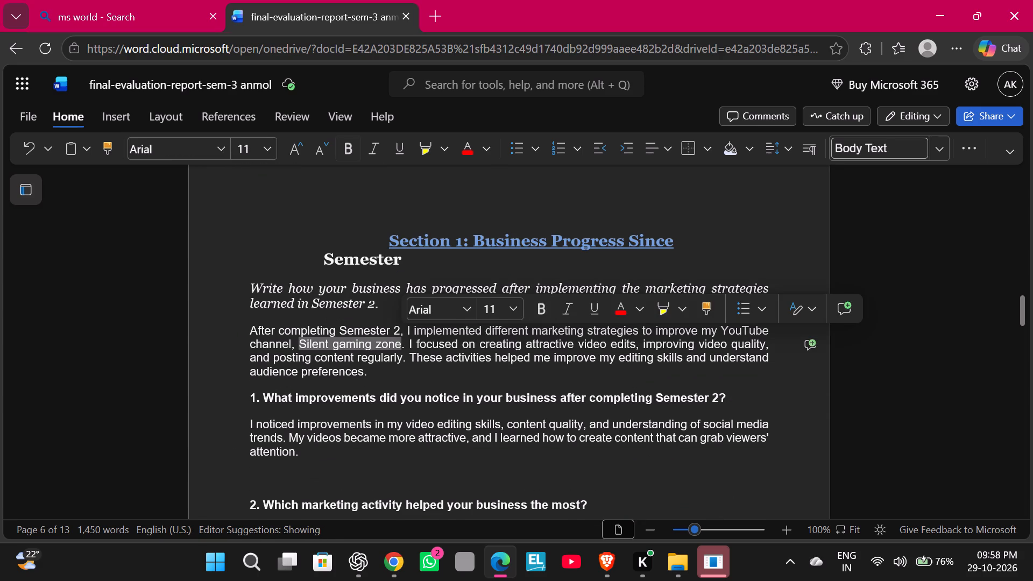
{"action": "key", "text": "ctrl+v"}
{"action": "left_click", "coordinate": [388, 466]}
Replace "Silent gaming zone" and its full stop with "i.masochism" at the end of Section 1's question 3 answer.
{"action": "scroll", "coordinate": [388, 466], "scroll_direction": "down", "scroll_amount": 1}
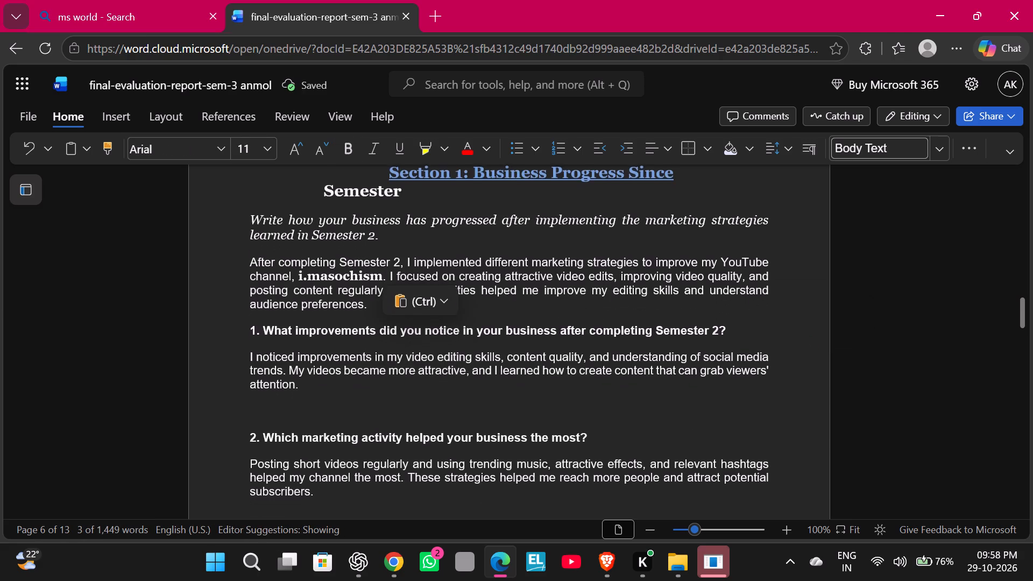
{"action": "scroll", "coordinate": [388, 466], "scroll_direction": "down", "scroll_amount": 1}
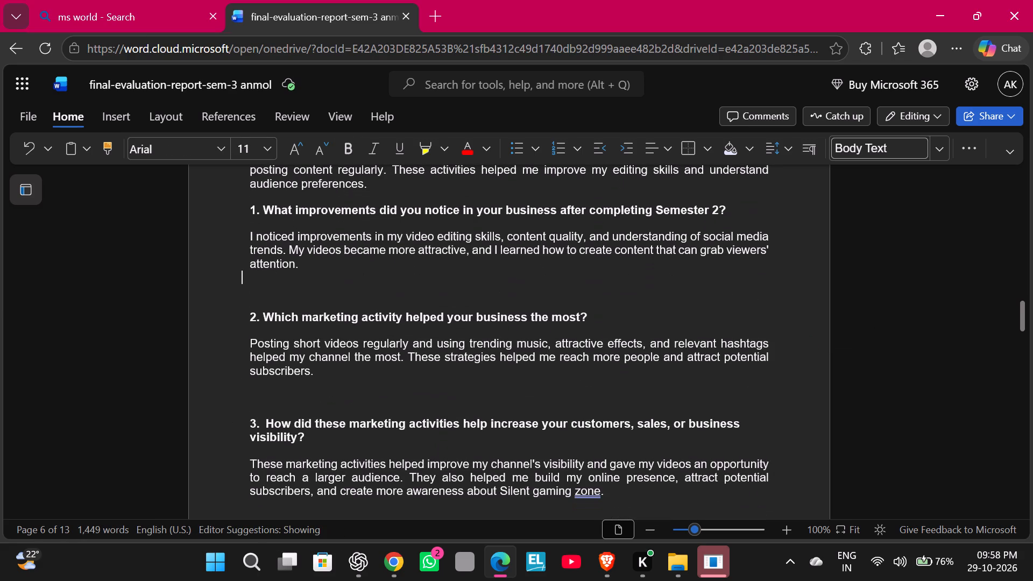
{"action": "scroll", "coordinate": [388, 466], "scroll_direction": "down", "scroll_amount": 2}
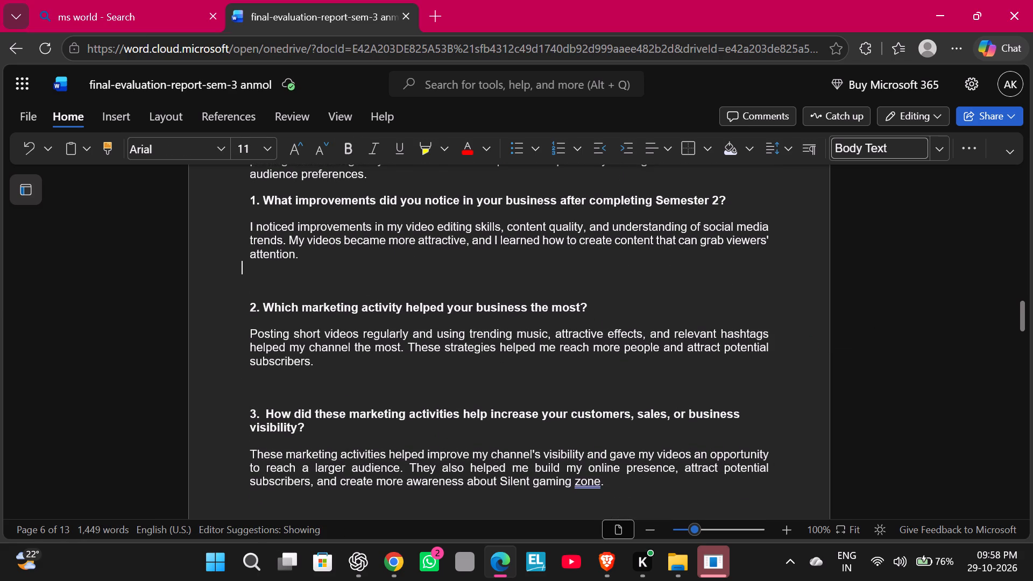
{"action": "scroll", "coordinate": [388, 466], "scroll_direction": "down", "scroll_amount": 1}
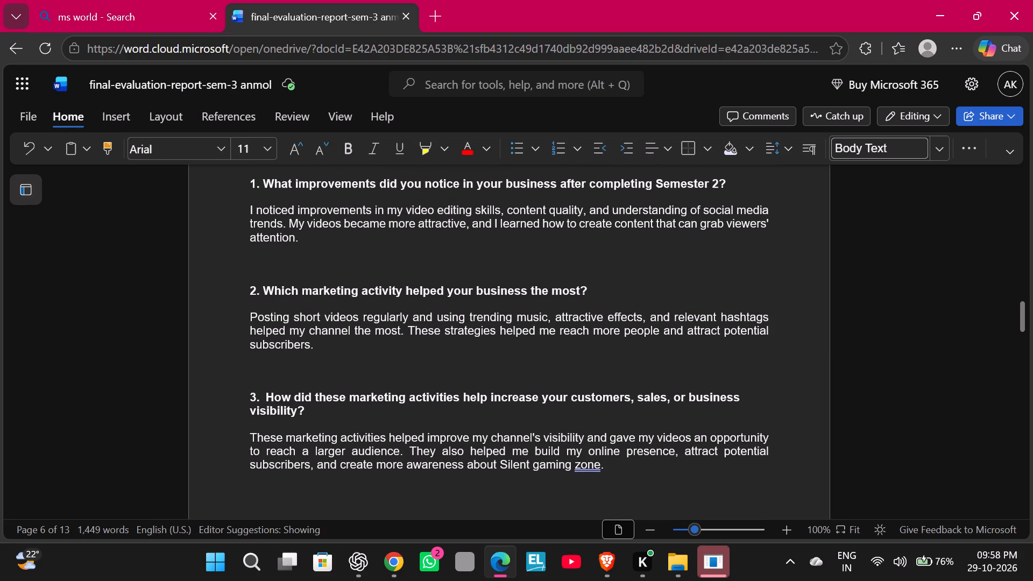
{"action": "left_click_drag", "start_coordinate": [500, 460], "coordinate": [609, 469]}
{"action": "key", "text": "ctrl+v"}
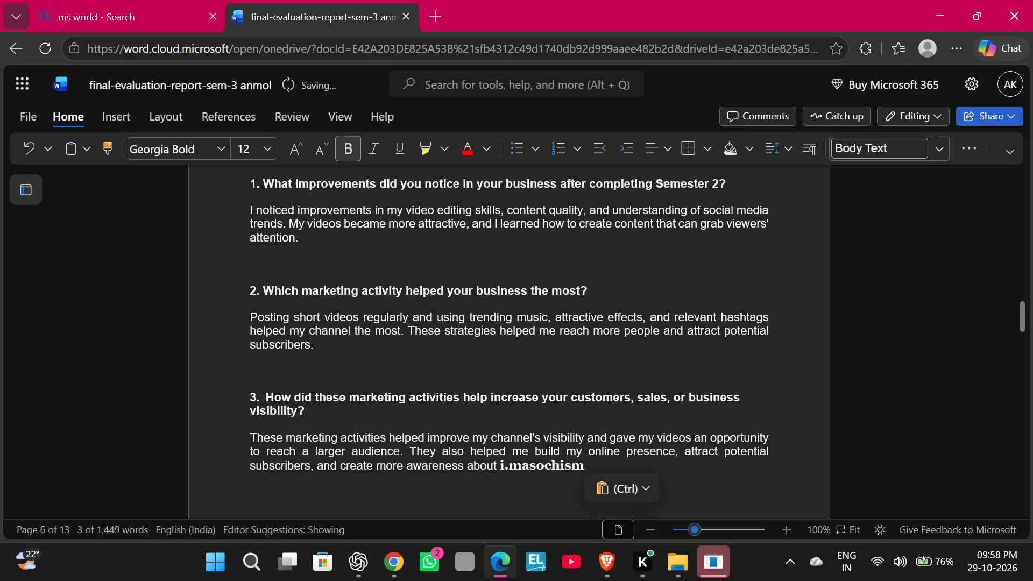
{"action": "left_click", "coordinate": [654, 436]}
Replace "Silent gaming zone" with "i.masochism" at the end of Section 2's question 3 answer.
{"action": "scroll", "coordinate": [654, 436], "scroll_direction": "down", "scroll_amount": 2}
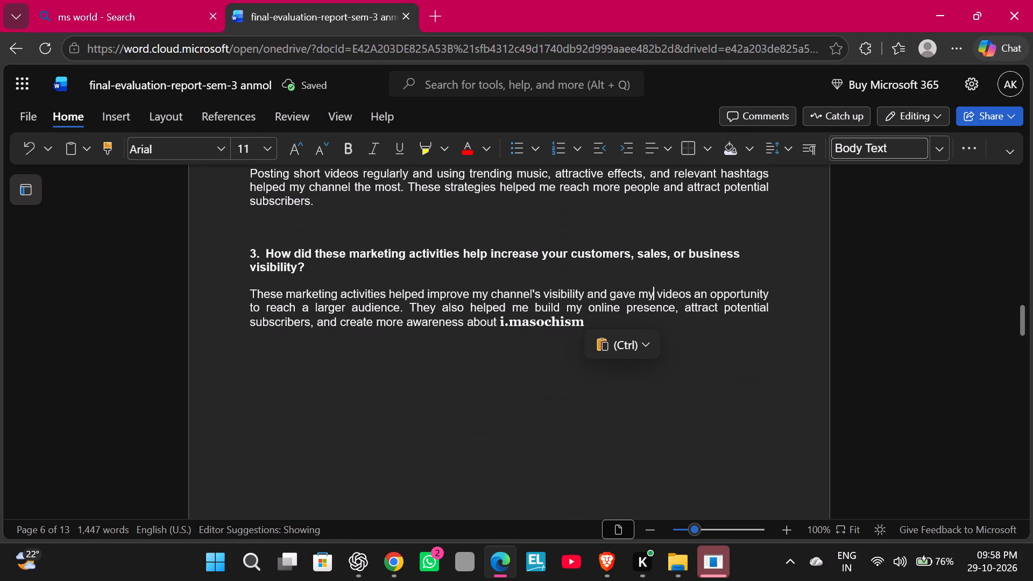
{"action": "scroll", "coordinate": [654, 436], "scroll_direction": "down", "scroll_amount": 3}
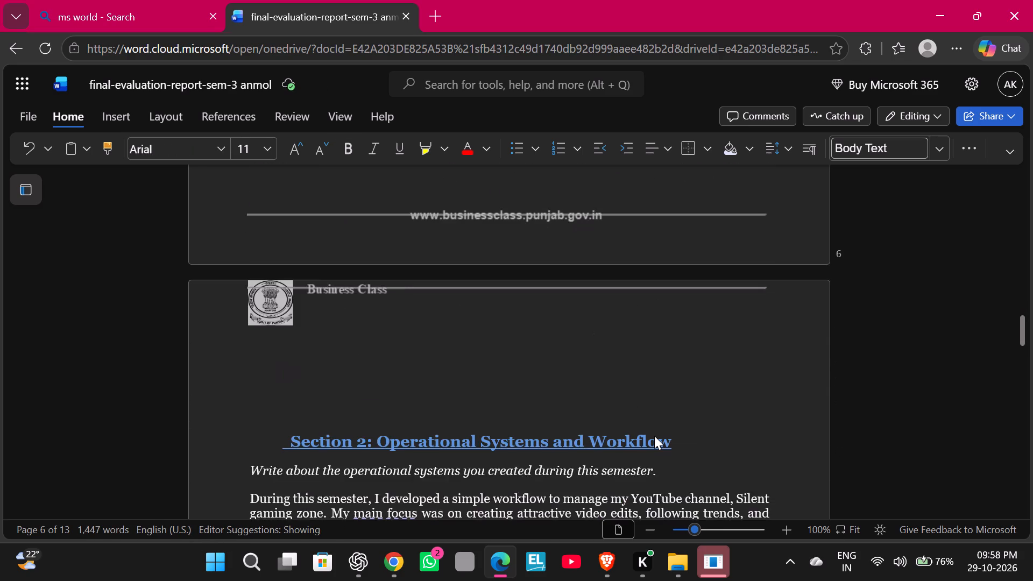
{"action": "scroll", "coordinate": [654, 436], "scroll_direction": "down", "scroll_amount": 2}
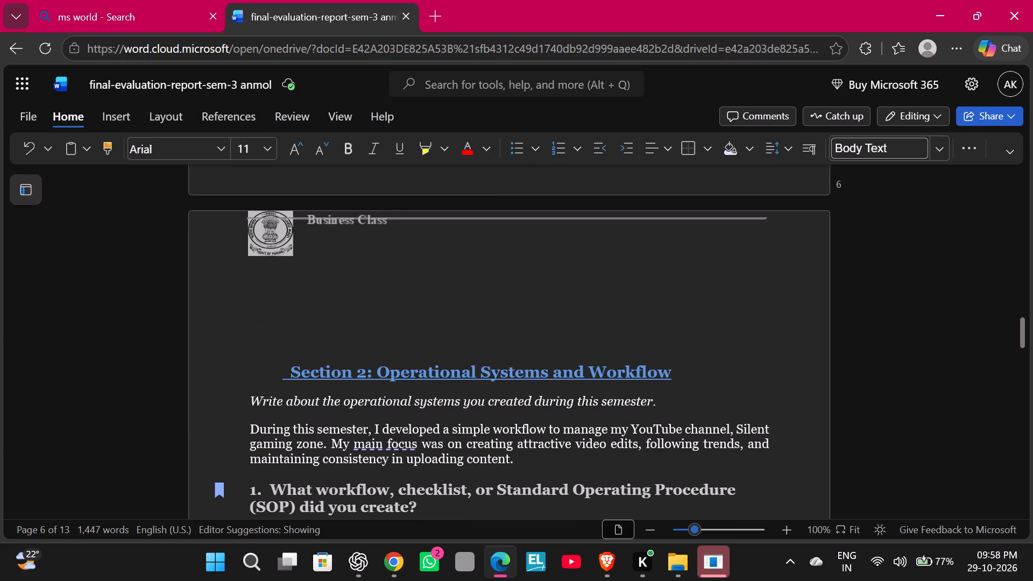
{"action": "scroll", "coordinate": [515, 454], "scroll_direction": "down", "scroll_amount": 1}
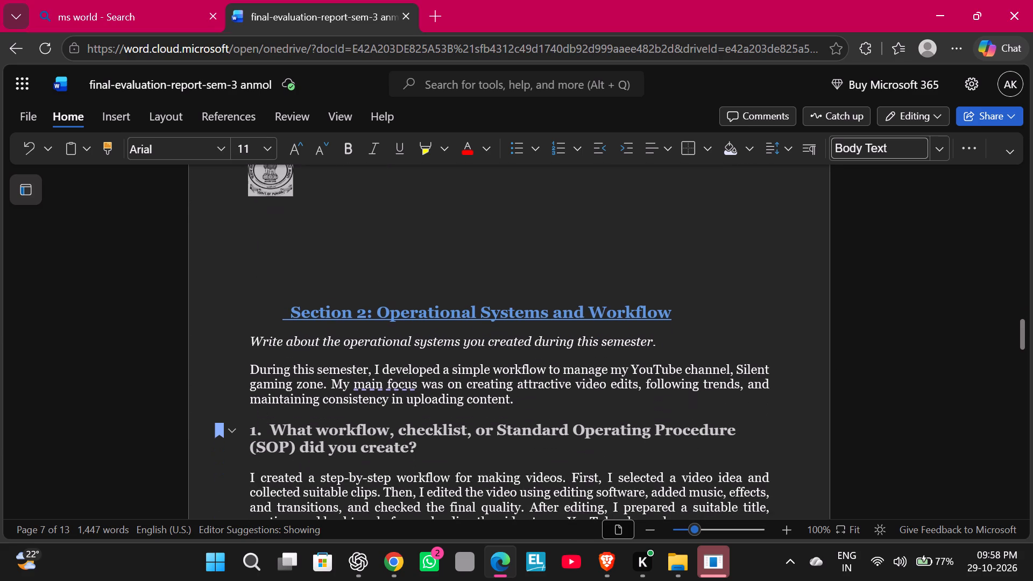
{"action": "scroll", "coordinate": [515, 454], "scroll_direction": "down", "scroll_amount": 2}
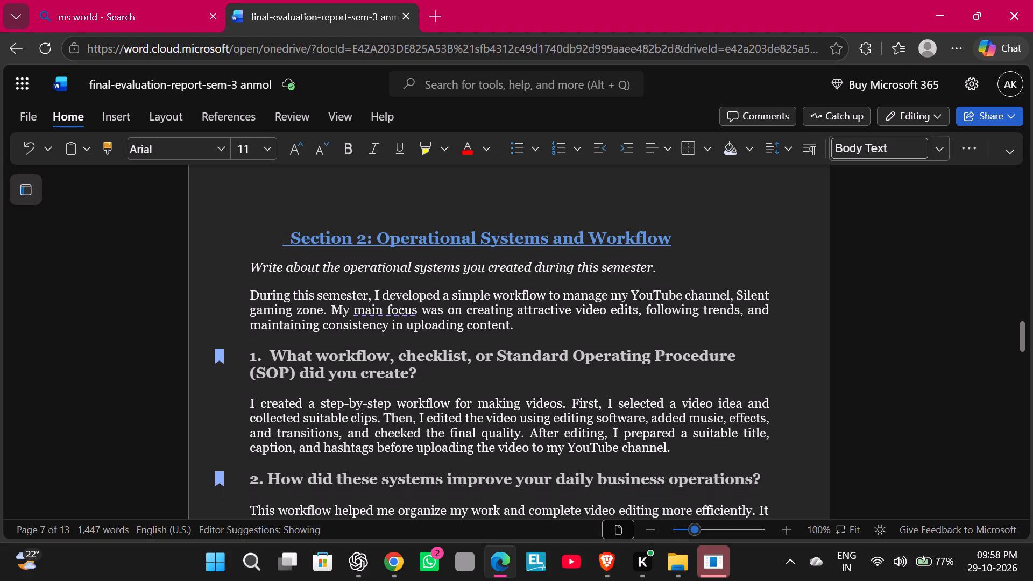
{"action": "scroll", "coordinate": [515, 454], "scroll_direction": "down", "scroll_amount": 1}
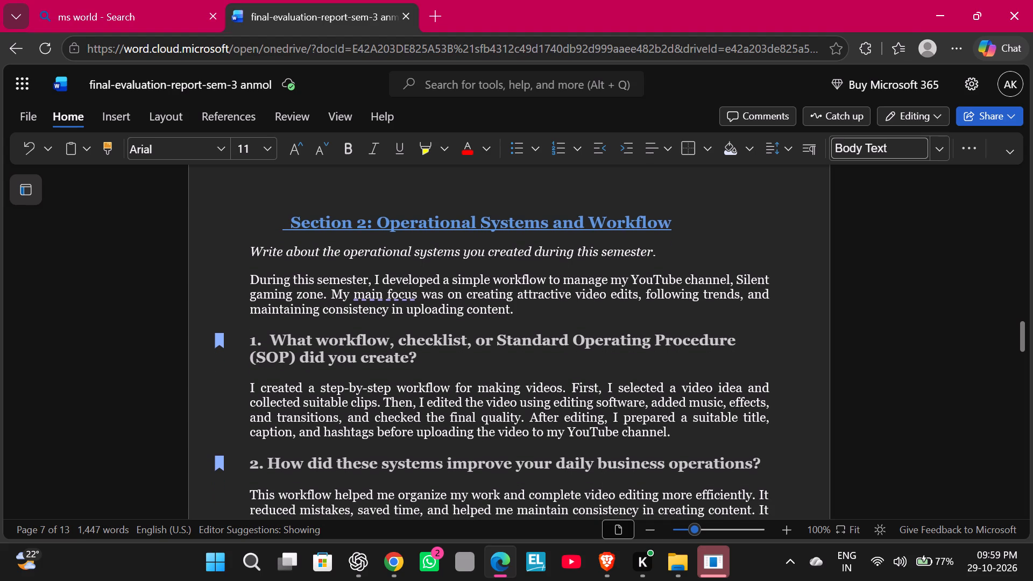
{"action": "left_click", "coordinate": [550, 455]}
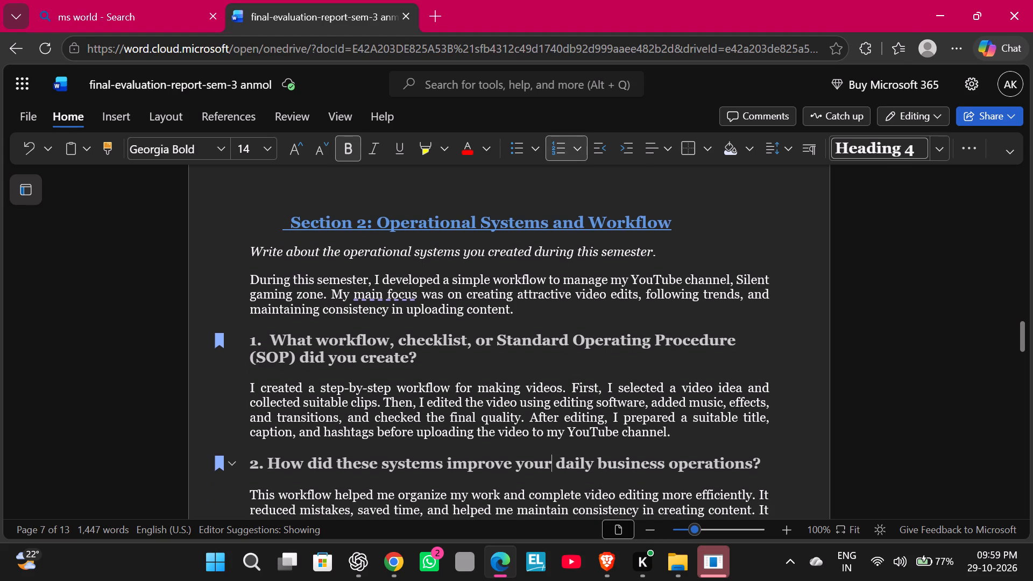
{"action": "scroll", "coordinate": [550, 455], "scroll_direction": "down", "scroll_amount": 1}
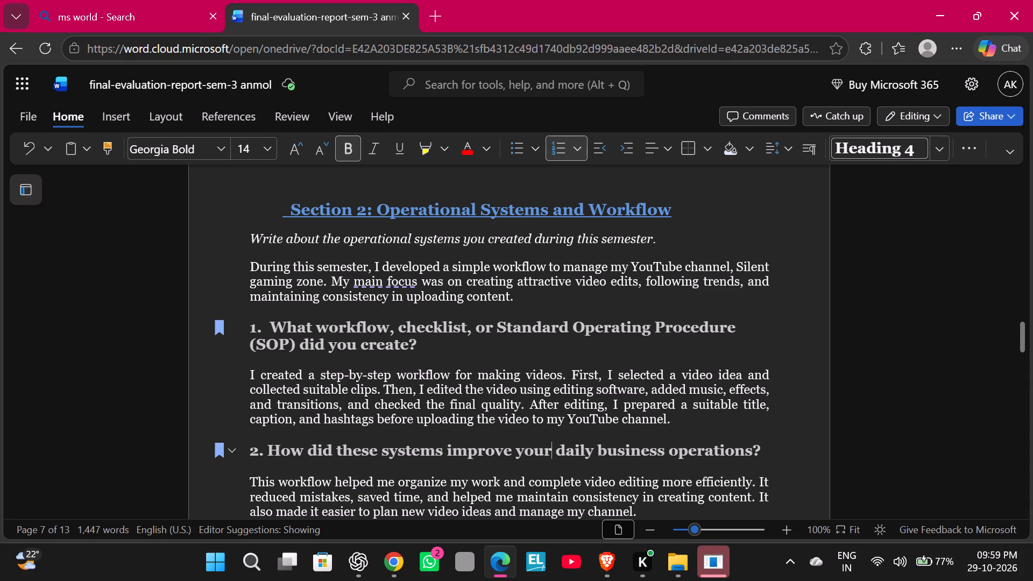
{"action": "scroll", "coordinate": [550, 455], "scroll_direction": "down", "scroll_amount": 1}
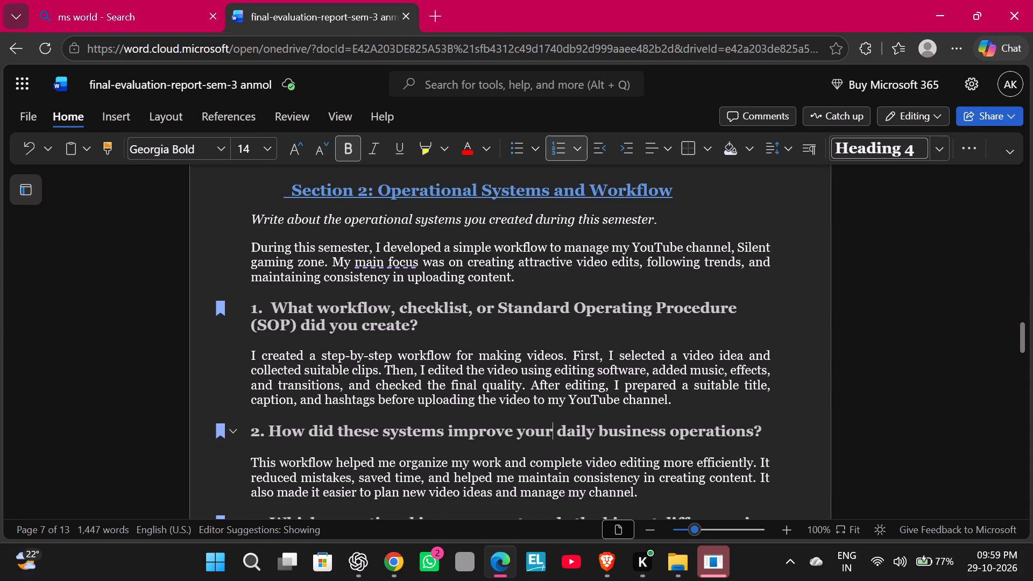
{"action": "scroll", "coordinate": [550, 455], "scroll_direction": "down", "scroll_amount": 2}
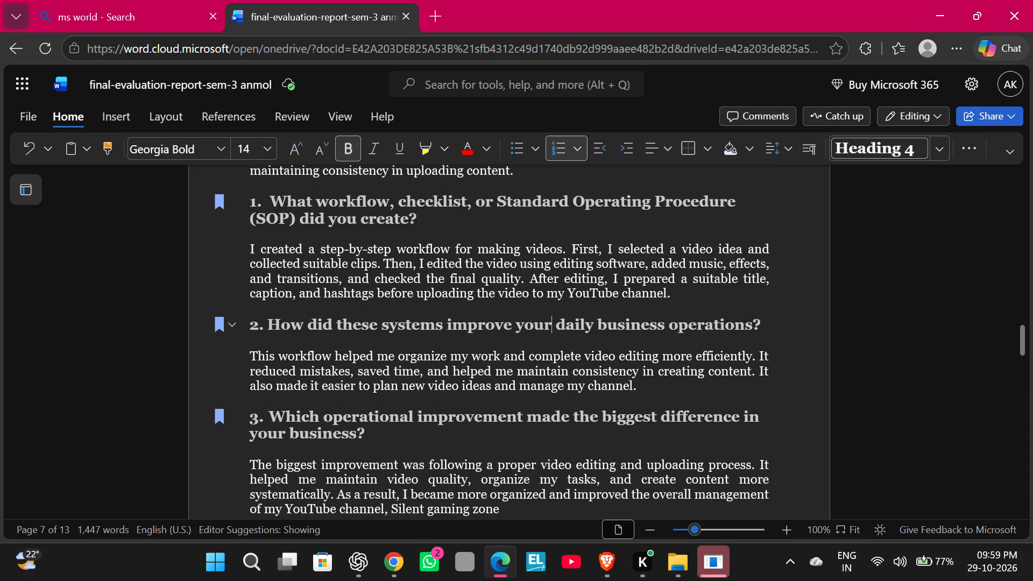
{"action": "scroll", "coordinate": [550, 455], "scroll_direction": "down", "scroll_amount": 1}
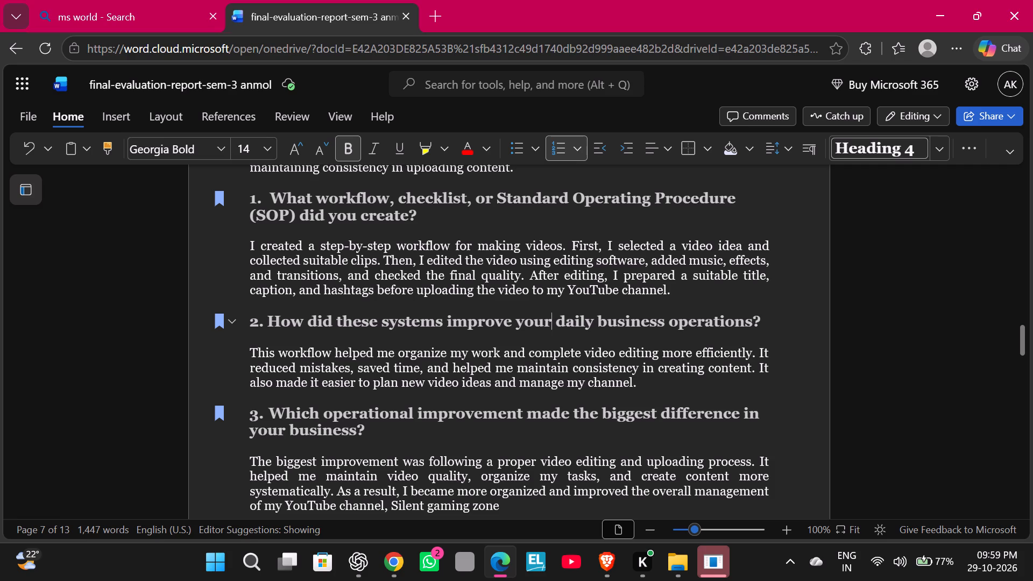
{"action": "scroll", "coordinate": [550, 455], "scroll_direction": "down", "scroll_amount": 2}
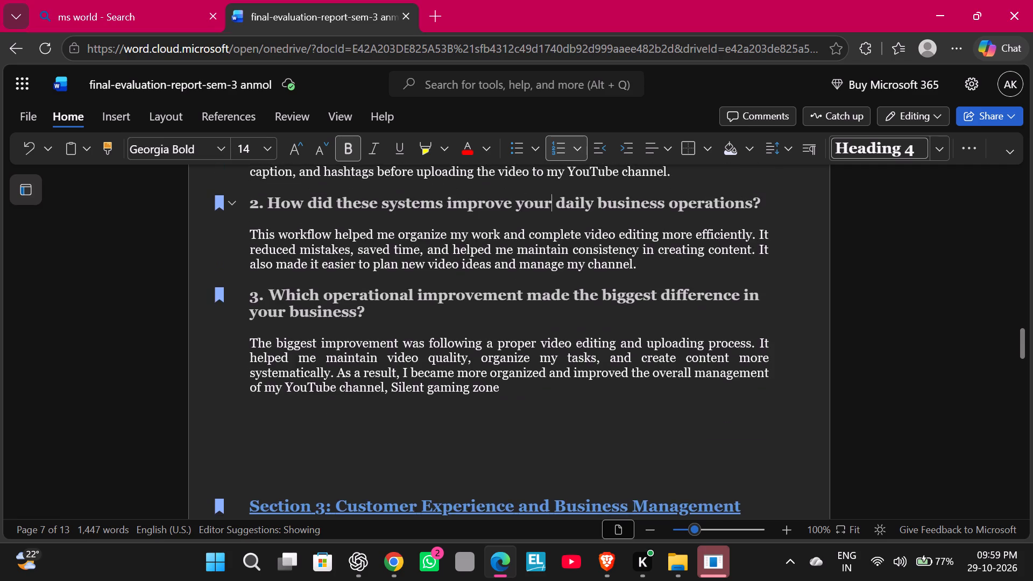
{"action": "scroll", "coordinate": [550, 455], "scroll_direction": "down", "scroll_amount": 1}
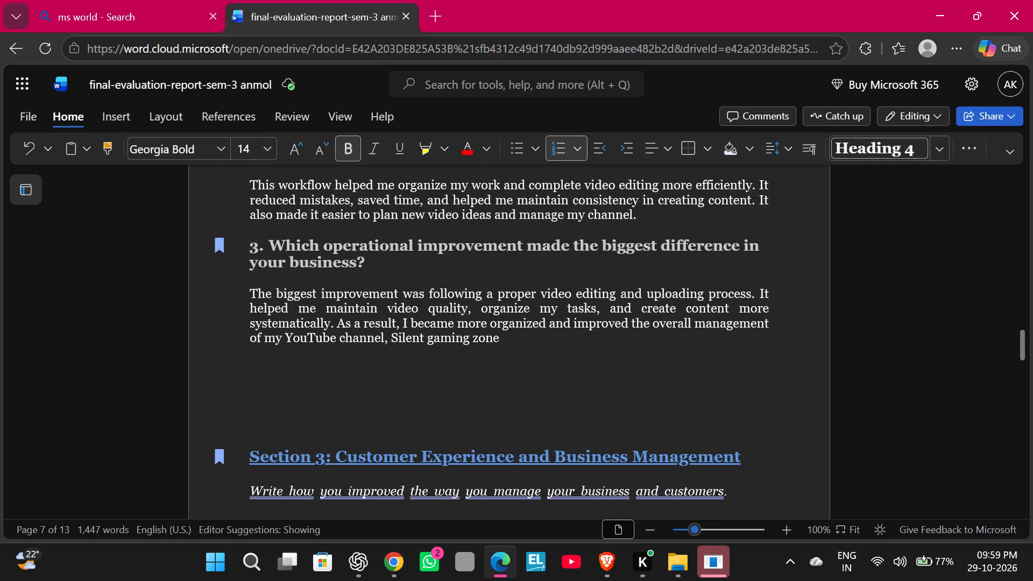
{"action": "left_click_drag", "start_coordinate": [394, 338], "coordinate": [500, 340]}
{"action": "key", "text": "ctrl+v"}
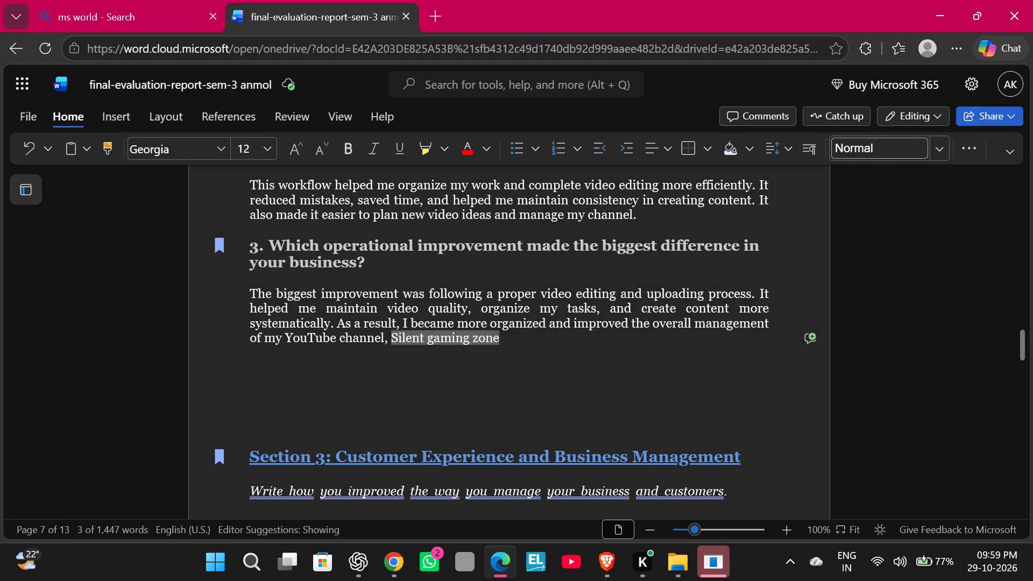
{"action": "left_click", "coordinate": [475, 385]}
Insert eleven blank lines above the Section 3 heading to push that section onto the next page.
{"action": "scroll", "coordinate": [475, 385], "scroll_direction": "down", "scroll_amount": 1}
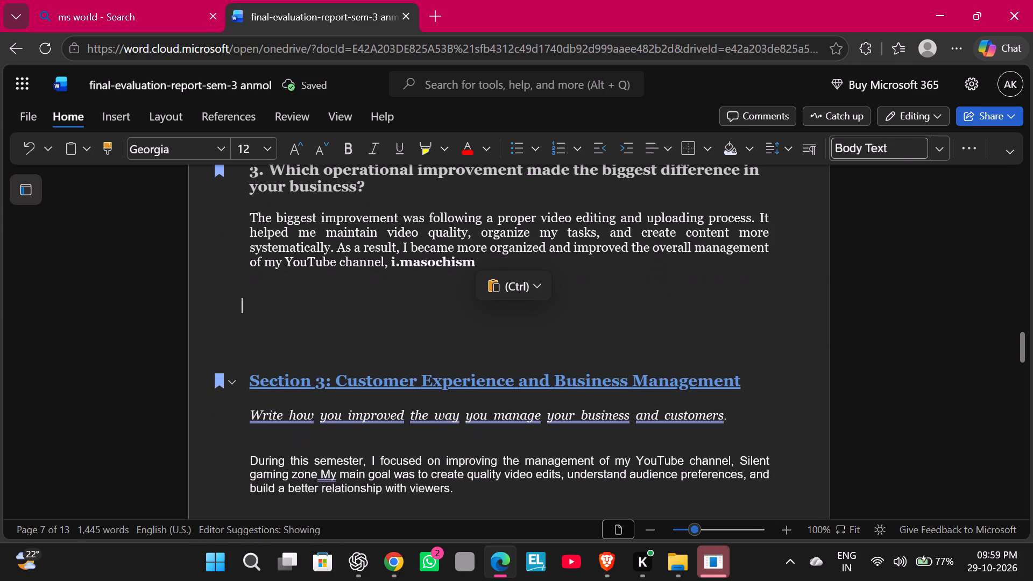
{"action": "scroll", "coordinate": [475, 385], "scroll_direction": "down", "scroll_amount": 2}
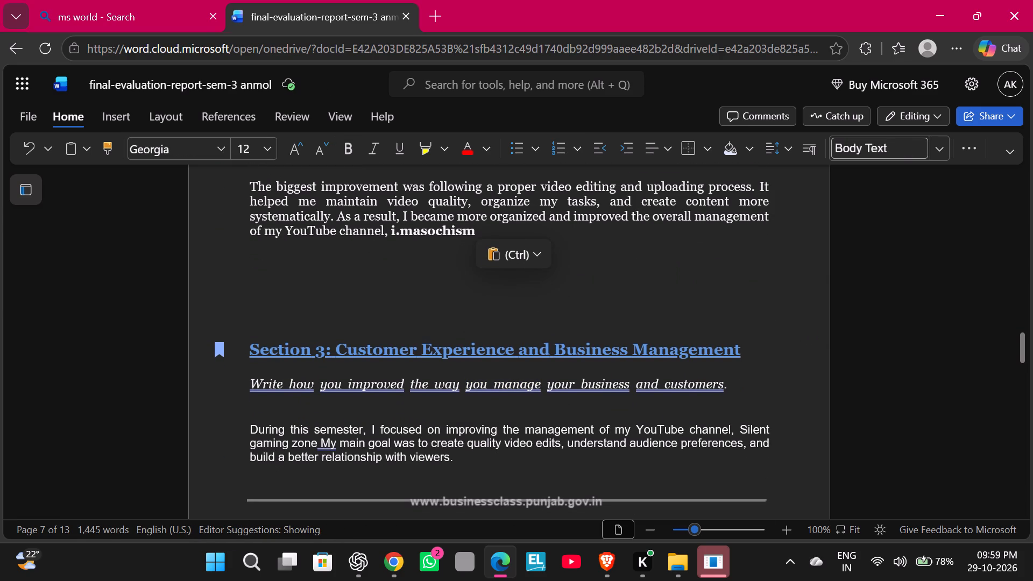
{"action": "left_click", "coordinate": [470, 300]}
{"action": "key", "text": "Return"}
{"action": "key", "text": "Return"}
{"action": "key", "text": "Return"}
{"action": "key", "text": "Return"}
{"action": "key", "text": "Return"}
{"action": "key", "text": "Return"}
{"action": "key", "text": "Return"}
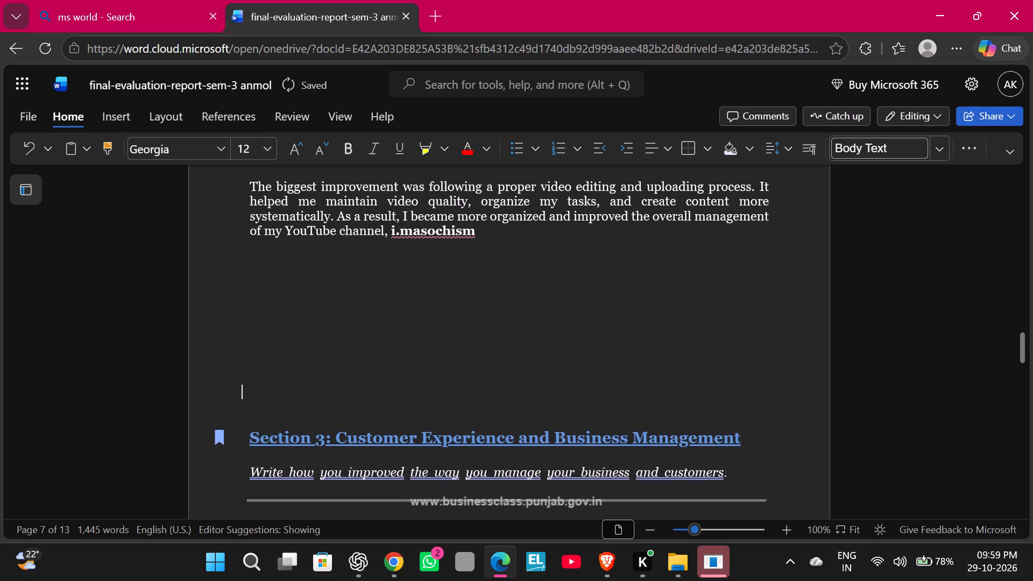
{"action": "key", "text": "Return"}
{"action": "key", "text": "Return"}
{"action": "key", "text": "Return"}
{"action": "key", "text": "Return"}
Replace "Silent gaming zone" with "i.masochism" in Section 3's introductory answer paragraph.
{"action": "scroll", "coordinate": [470, 300], "scroll_direction": "down", "scroll_amount": 1}
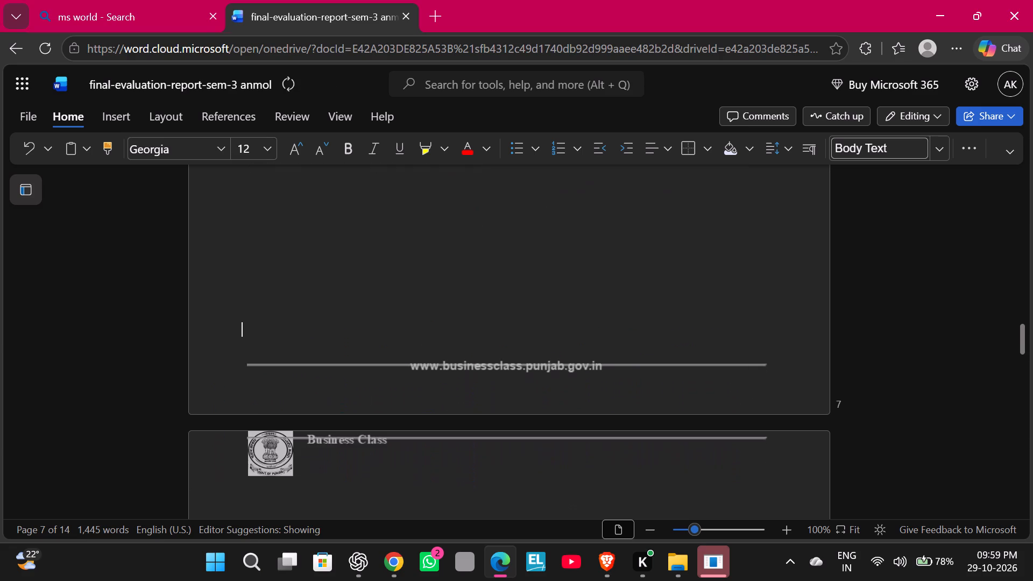
{"action": "scroll", "coordinate": [470, 300], "scroll_direction": "down", "scroll_amount": 2}
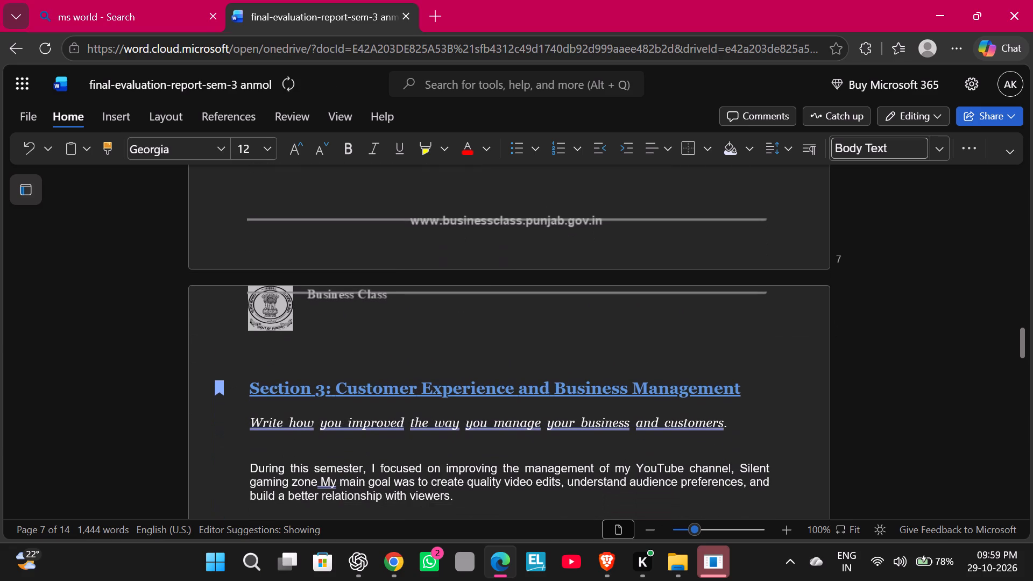
{"action": "left_click", "coordinate": [488, 502]}
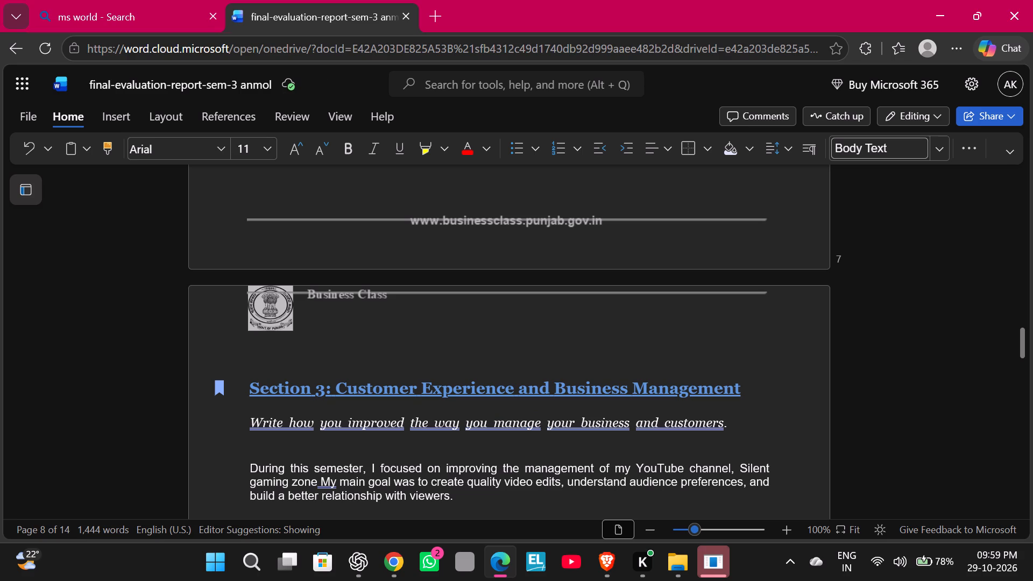
{"action": "left_click_drag", "start_coordinate": [738, 465], "coordinate": [548, 464]}
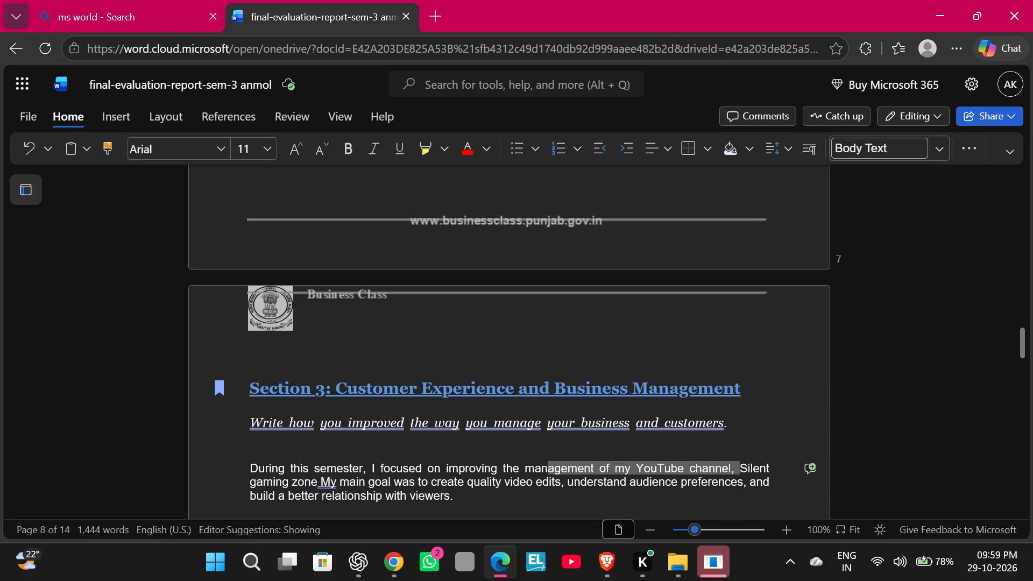
{"action": "left_click_drag", "start_coordinate": [548, 464], "coordinate": [324, 484]}
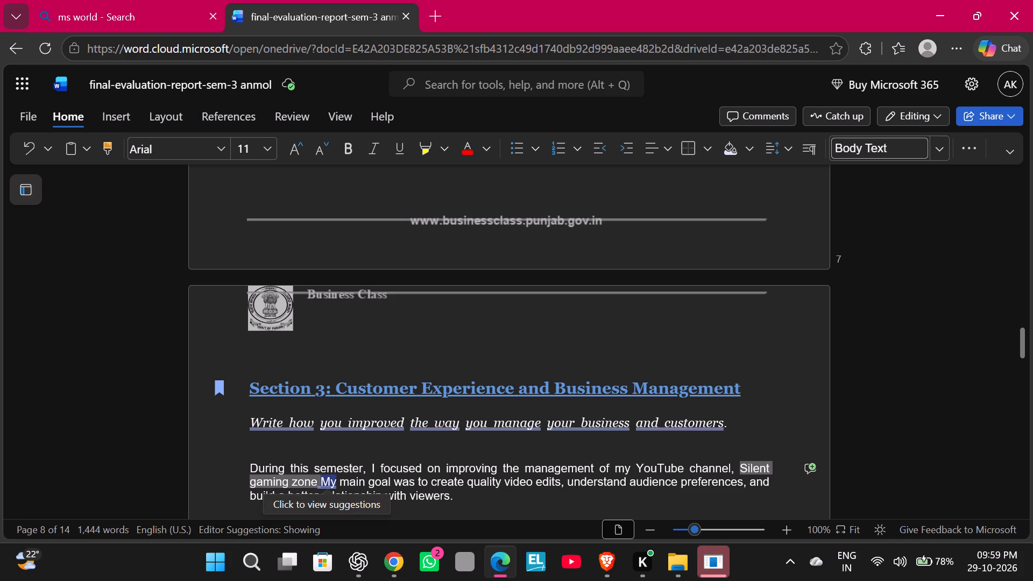
{"action": "left_click_drag", "start_coordinate": [324, 484], "coordinate": [315, 478]}
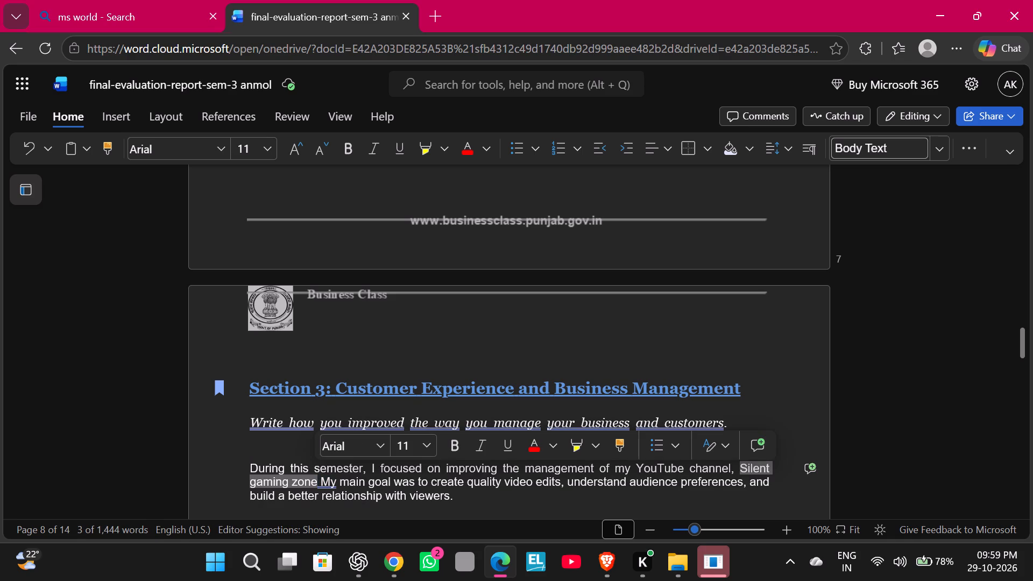
{"action": "key", "text": "ctrl+v"}
{"action": "left_click", "coordinate": [337, 454]}
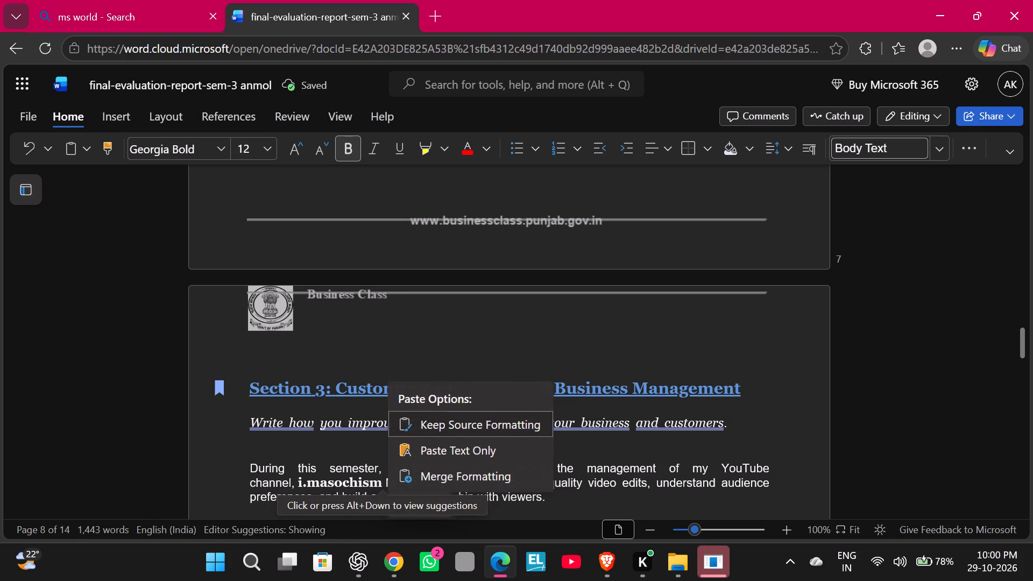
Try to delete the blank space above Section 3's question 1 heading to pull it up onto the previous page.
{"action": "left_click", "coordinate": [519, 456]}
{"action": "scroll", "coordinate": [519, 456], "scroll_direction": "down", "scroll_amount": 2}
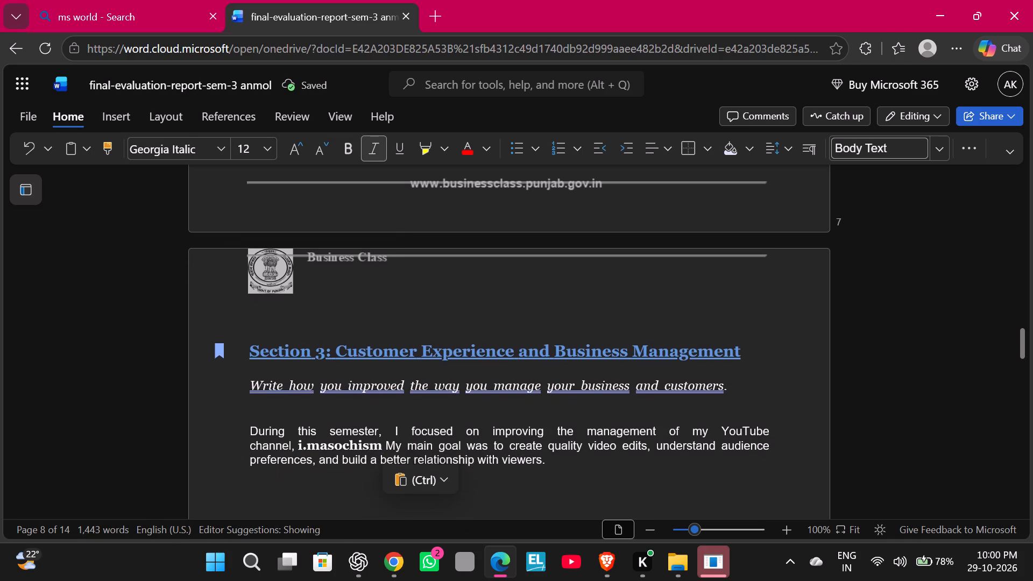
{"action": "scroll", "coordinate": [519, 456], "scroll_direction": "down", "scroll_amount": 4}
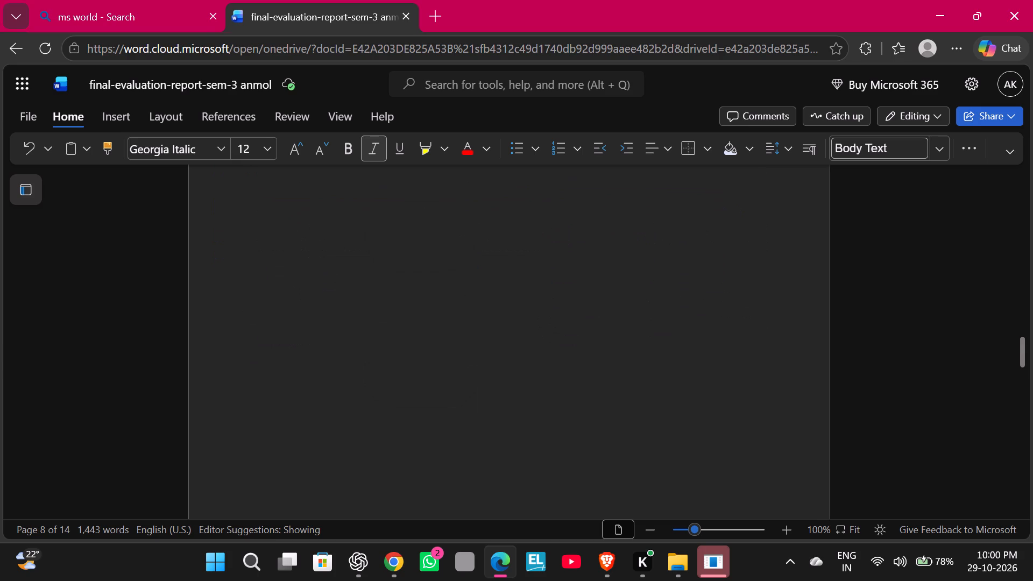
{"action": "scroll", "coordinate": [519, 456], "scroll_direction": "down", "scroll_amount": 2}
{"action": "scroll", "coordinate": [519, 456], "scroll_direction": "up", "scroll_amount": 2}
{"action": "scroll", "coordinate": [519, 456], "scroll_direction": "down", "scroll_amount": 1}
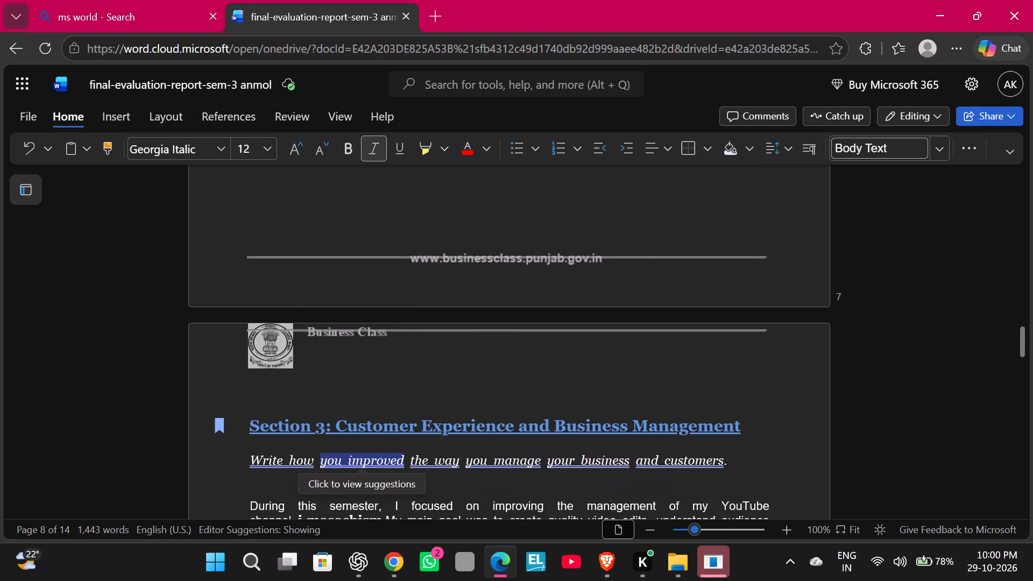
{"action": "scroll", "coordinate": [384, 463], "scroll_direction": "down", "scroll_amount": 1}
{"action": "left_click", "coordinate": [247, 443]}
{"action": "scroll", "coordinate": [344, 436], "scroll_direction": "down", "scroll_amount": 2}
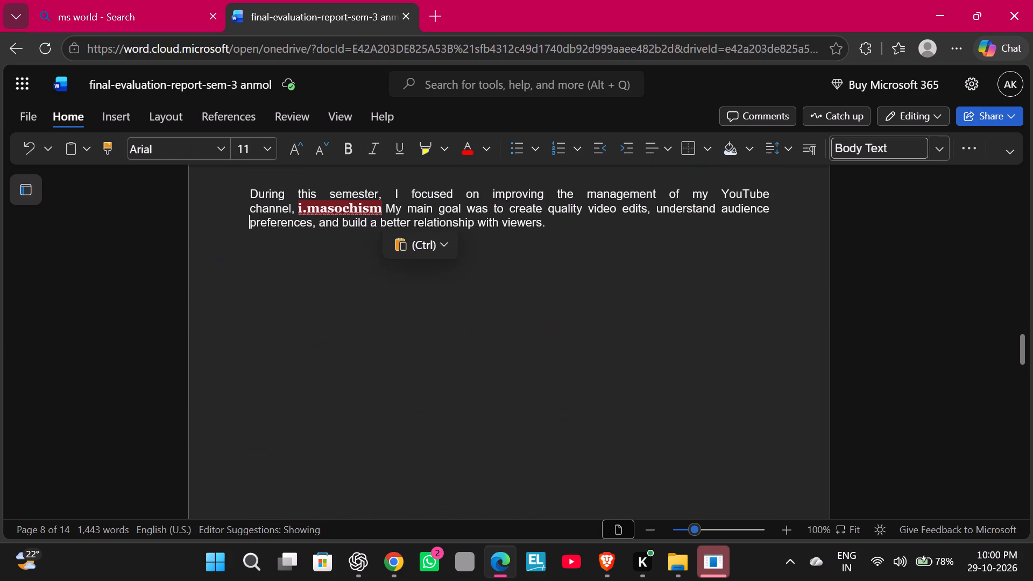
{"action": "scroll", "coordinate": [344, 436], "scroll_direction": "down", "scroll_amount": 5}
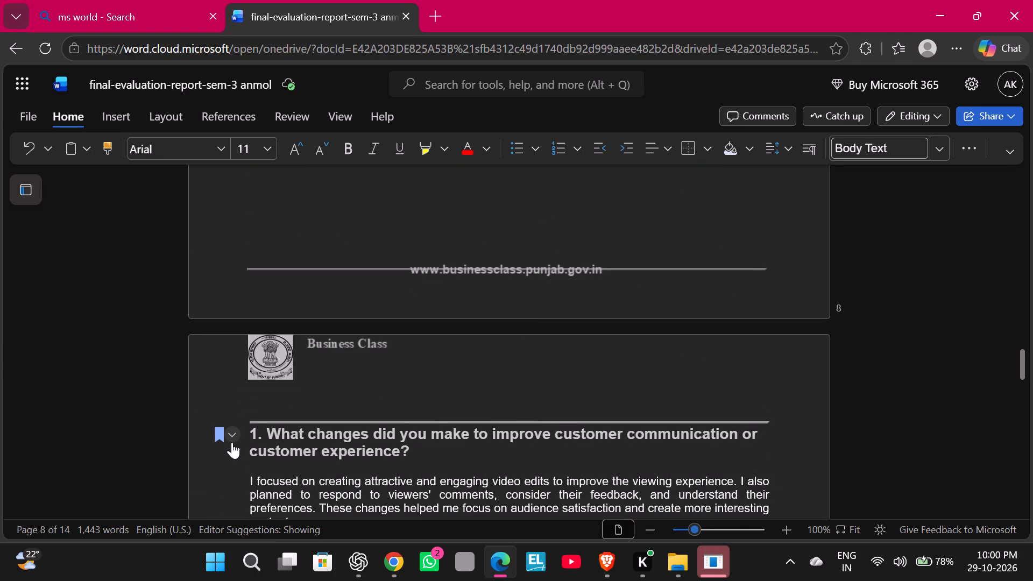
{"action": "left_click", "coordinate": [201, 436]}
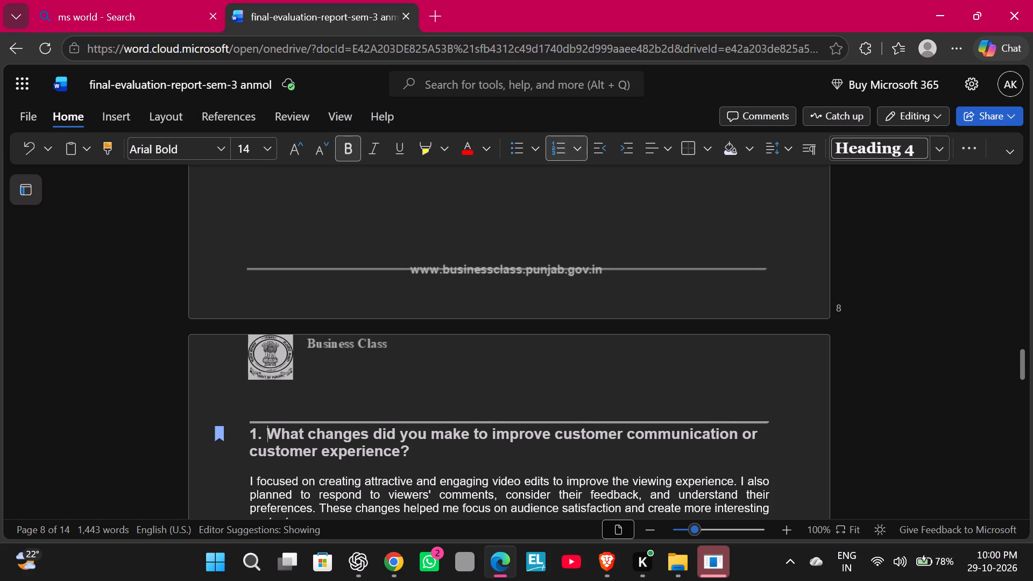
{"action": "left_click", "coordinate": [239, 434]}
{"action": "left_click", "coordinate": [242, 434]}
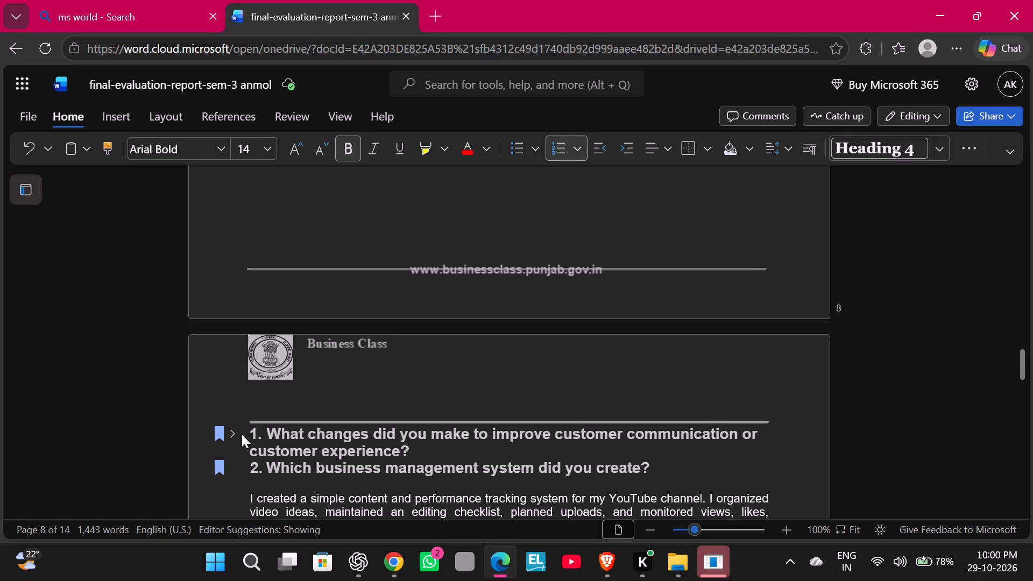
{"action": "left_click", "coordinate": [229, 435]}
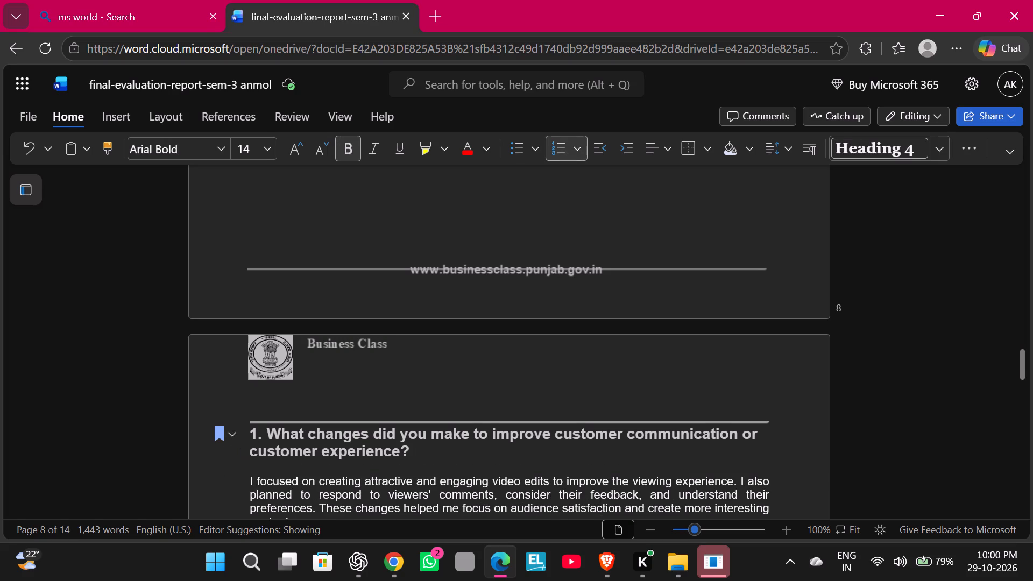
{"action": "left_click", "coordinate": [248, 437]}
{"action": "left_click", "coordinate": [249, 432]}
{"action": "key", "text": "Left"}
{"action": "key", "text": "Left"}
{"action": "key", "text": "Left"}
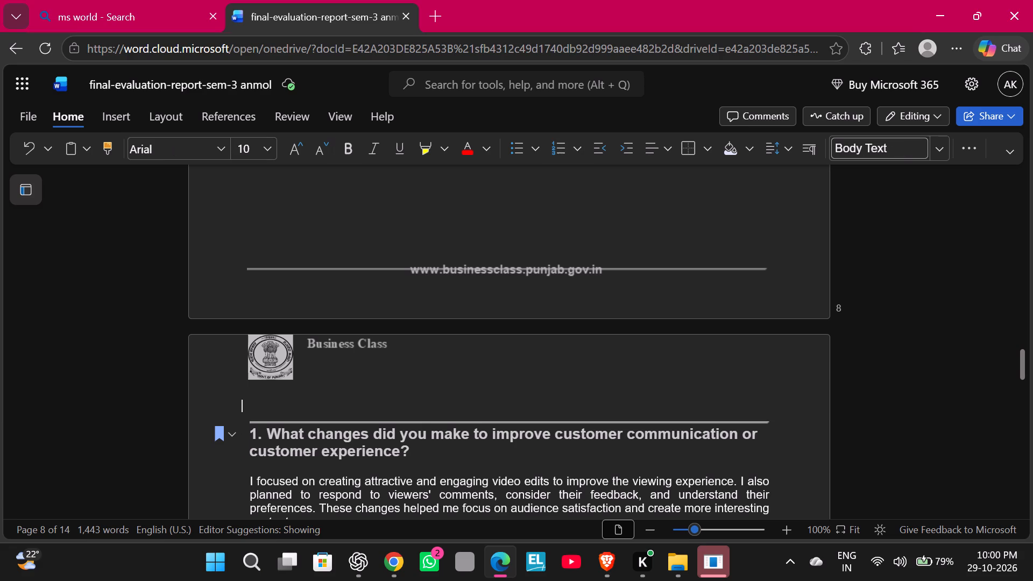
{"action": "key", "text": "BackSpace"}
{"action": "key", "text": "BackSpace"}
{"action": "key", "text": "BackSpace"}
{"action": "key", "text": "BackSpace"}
Delete backwards from the start of Section 3's question 1 heading, removing its number, heading style and the divider line above it.
{"action": "key", "text": "Down"}
{"action": "key", "text": "Down"}
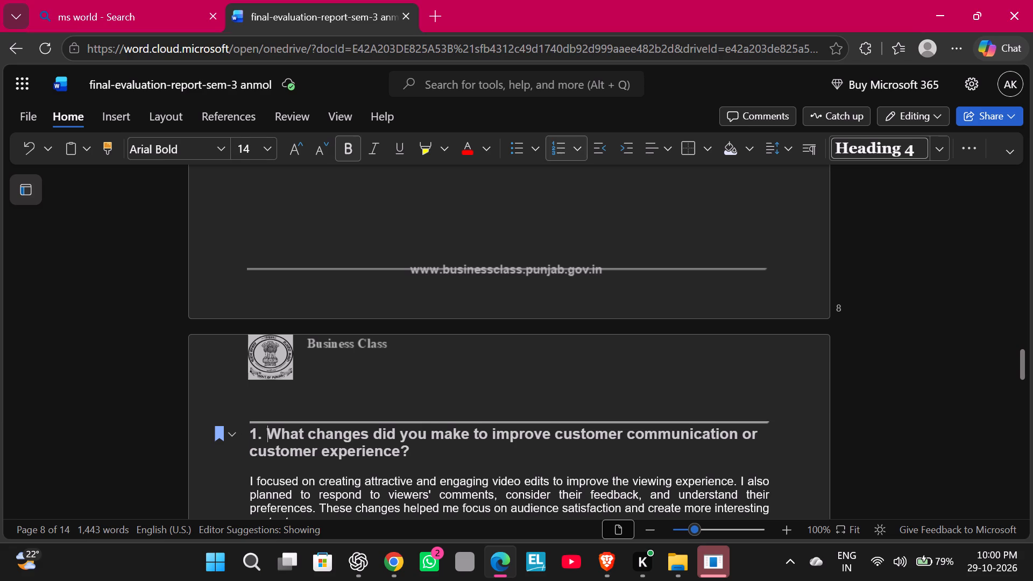
{"action": "key", "text": "BackSpace"}
{"action": "key", "text": "BackSpace"}
{"action": "key", "text": "BackSpace"}
{"action": "key", "text": "BackSpace"}
{"action": "key", "text": "BackSpace"}
{"action": "key", "text": "BackSpace"}
{"action": "key", "text": "BackSpace"}
{"action": "key", "text": "BackSpace"}
{"action": "key", "text": "BackSpace"}
{"action": "key", "text": "BackSpace"}
{"action": "key", "text": "BackSpace"}
{"action": "key", "text": "BackSpace"}
{"action": "key", "text": "BackSpace"}
{"action": "key", "text": "BackSpace"}
{"action": "key", "text": "BackSpace"}
{"action": "key", "text": "BackSpace"}
{"action": "key", "text": "BackSpace"}
{"action": "key", "text": "BackSpace"}
{"action": "key", "text": "BackSpace"}
{"action": "key", "text": "BackSpace"}
{"action": "key", "text": "BackSpace"}
{"action": "key", "text": "BackSpace"}
{"action": "key", "text": "BackSpace"}
{"action": "key", "text": "BackSpace"}
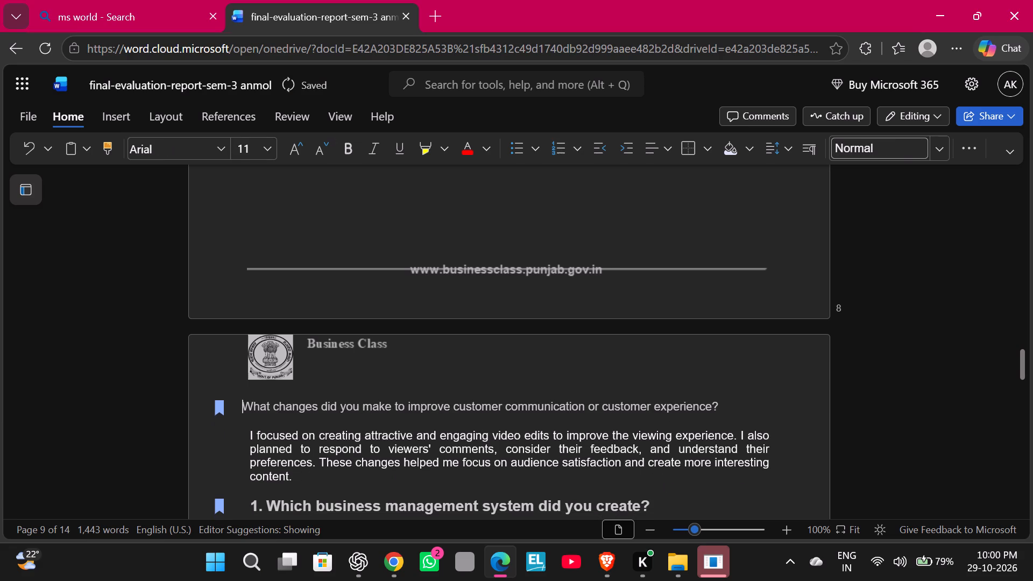
{"action": "key", "text": "BackSpace"}
{"action": "key", "text": "BackSpace"}
{"action": "key", "text": "BackSpace"}
{"action": "key", "text": "BackSpace"}
{"action": "key", "text": "BackSpace"}
{"action": "key", "text": "BackSpace"}
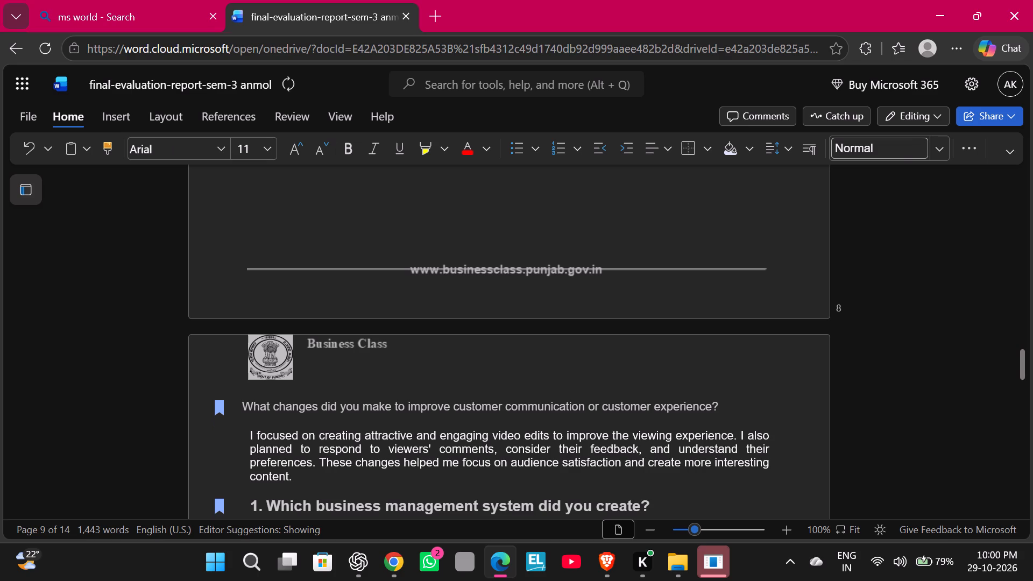
Undo the last deletions to restore the question 1 heading's style and the divider line above it.
{"action": "key", "text": "ctrl+z"}
{"action": "key", "text": "ctrl+z"}
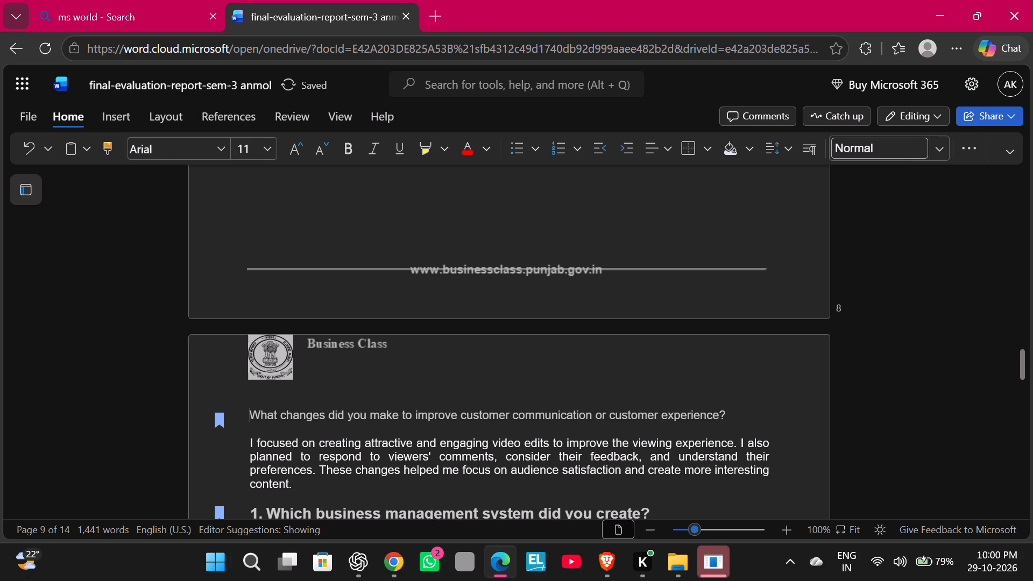
{"action": "key", "text": "ctrl+z"}
{"action": "key", "text": "ctrl+z"}
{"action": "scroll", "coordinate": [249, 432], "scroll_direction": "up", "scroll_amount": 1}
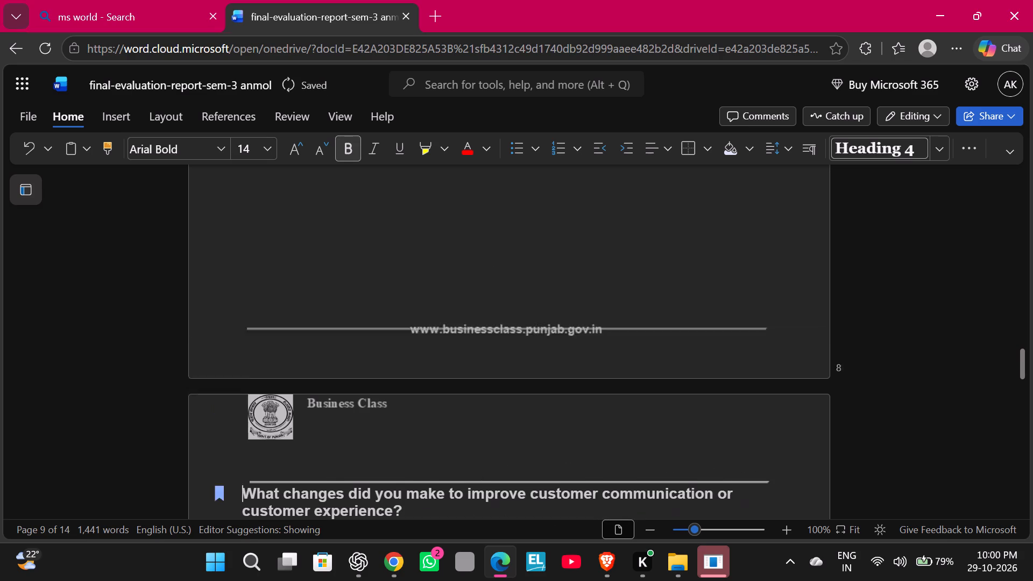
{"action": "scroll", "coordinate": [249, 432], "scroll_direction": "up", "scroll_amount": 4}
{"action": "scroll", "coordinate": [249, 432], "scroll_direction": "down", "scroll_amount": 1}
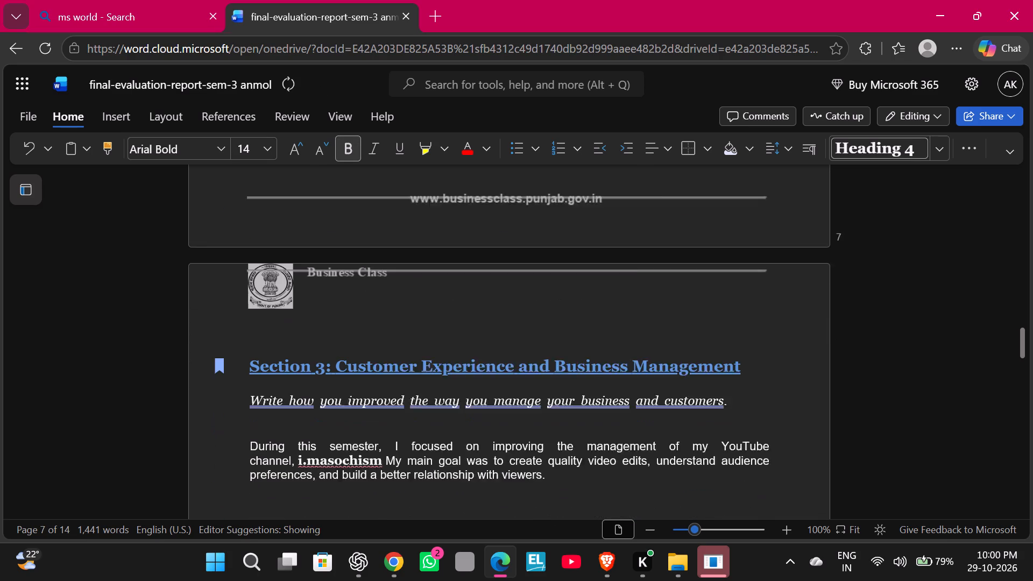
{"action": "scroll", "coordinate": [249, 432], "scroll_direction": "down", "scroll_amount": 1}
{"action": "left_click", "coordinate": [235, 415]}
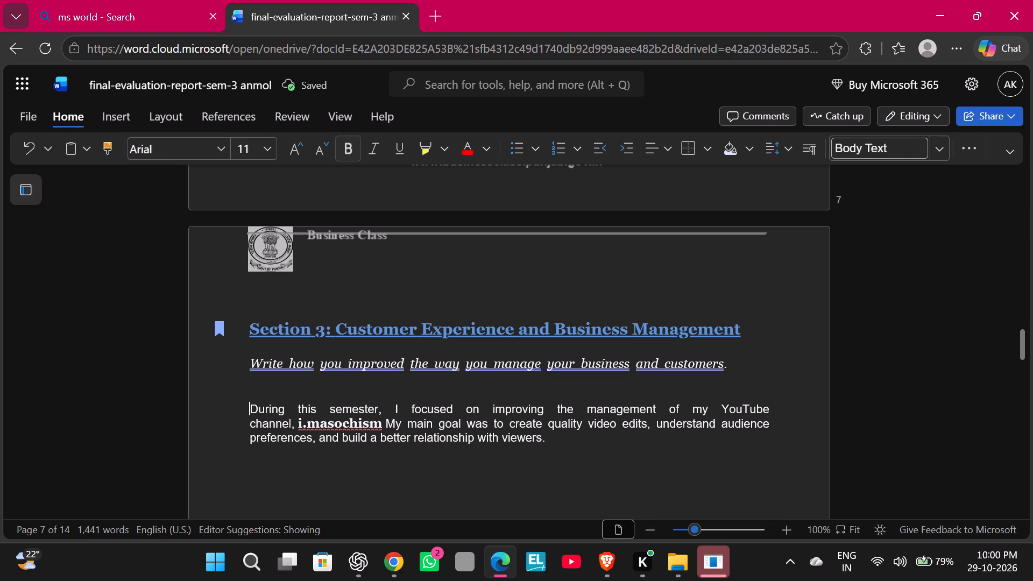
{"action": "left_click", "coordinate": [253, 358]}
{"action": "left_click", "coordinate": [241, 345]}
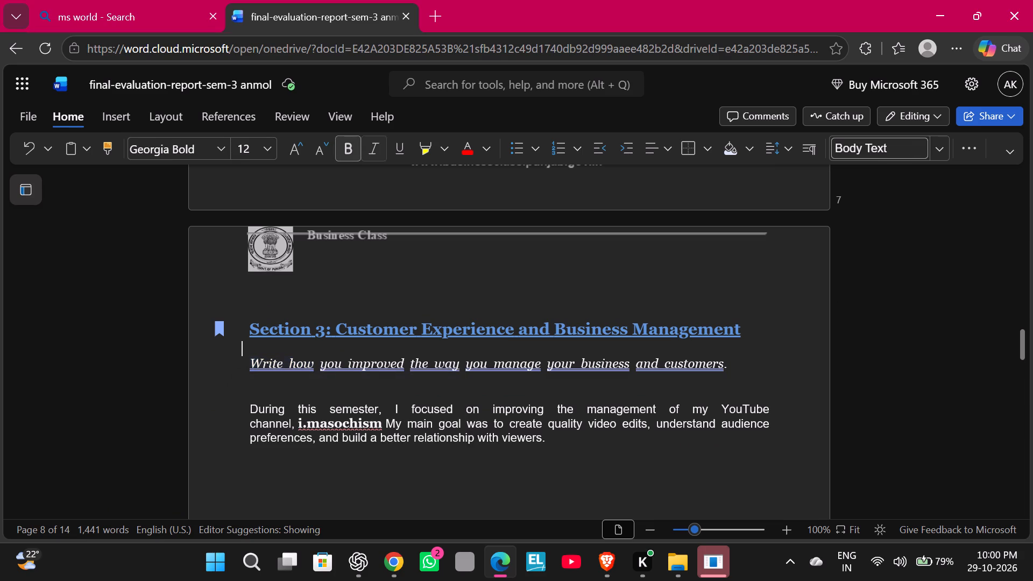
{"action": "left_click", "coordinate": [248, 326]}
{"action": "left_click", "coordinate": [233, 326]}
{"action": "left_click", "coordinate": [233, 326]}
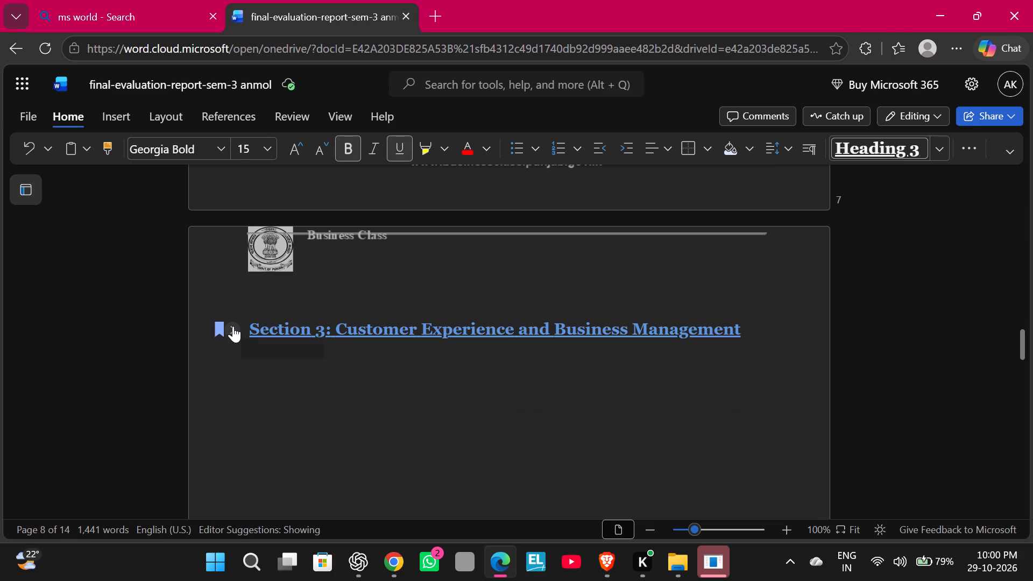
Copy Section 3's three questions with their answers from page 9 and paste them below the section's introductory paragraph on page 8.
{"action": "scroll", "coordinate": [268, 424], "scroll_direction": "down", "scroll_amount": 6}
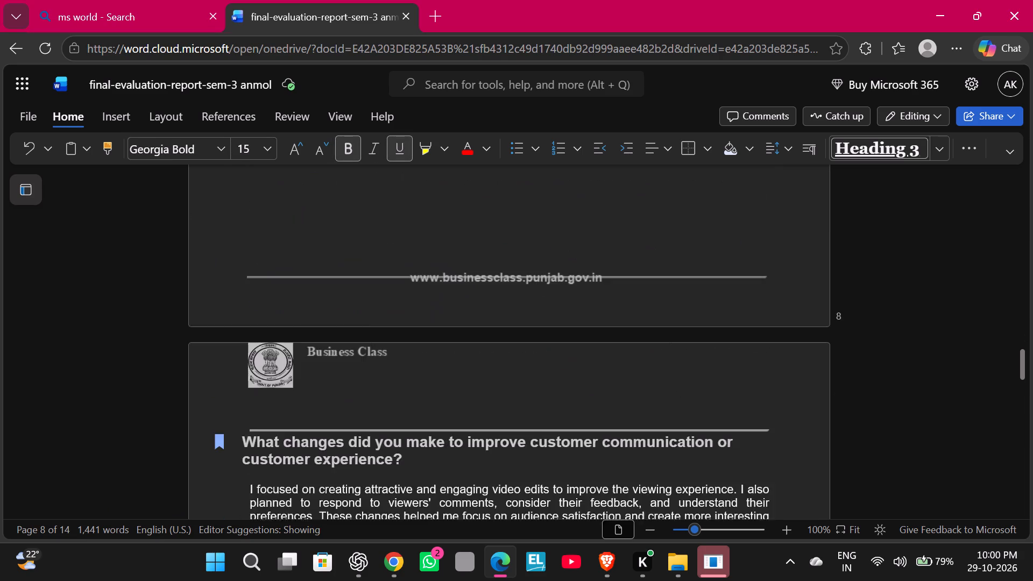
{"action": "scroll", "coordinate": [268, 424], "scroll_direction": "down", "scroll_amount": 4}
{"action": "left_click_drag", "start_coordinate": [638, 351], "coordinate": [485, 309]}
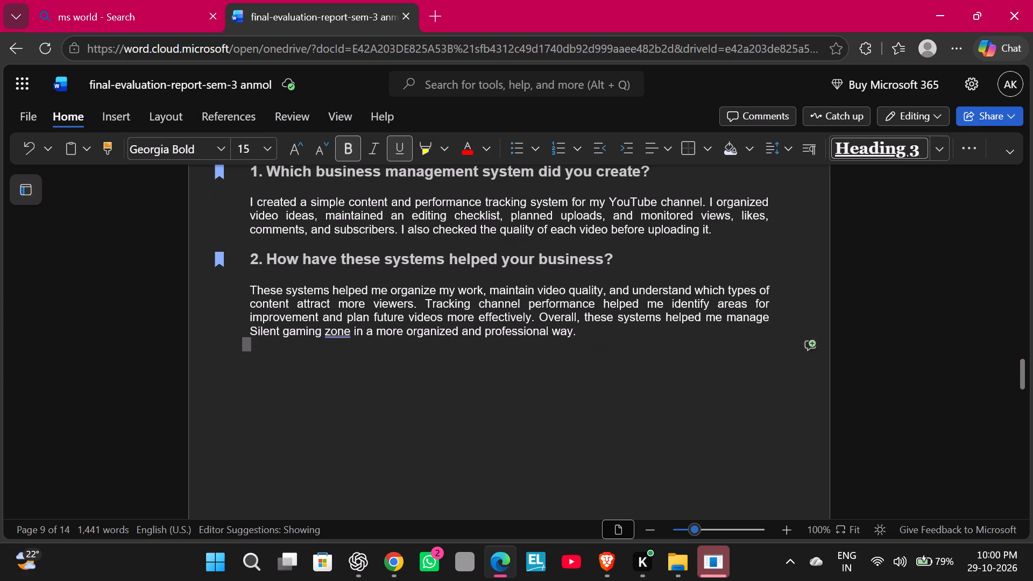
{"action": "left_click_drag", "start_coordinate": [485, 309], "coordinate": [236, 169]}
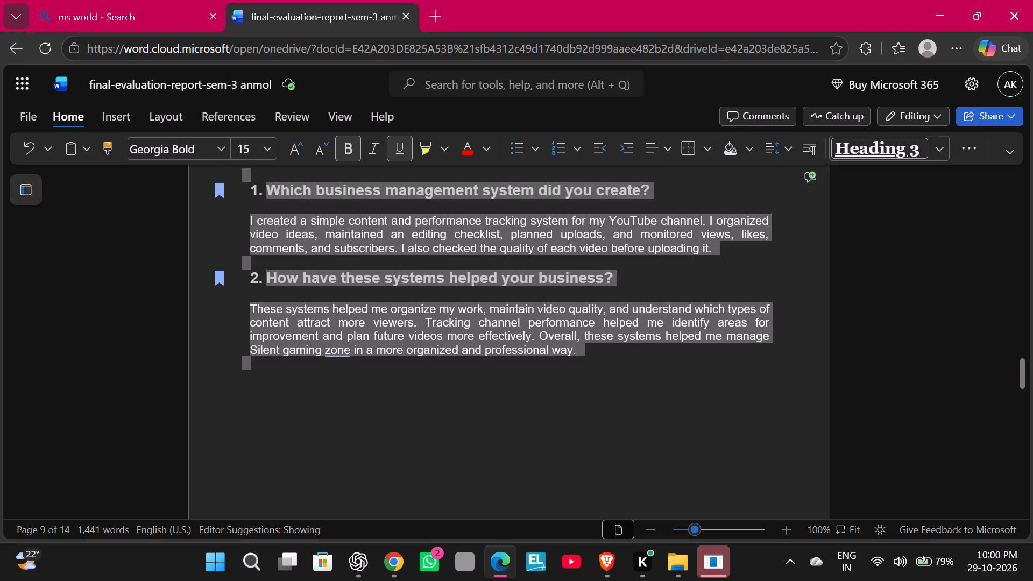
{"action": "left_click_drag", "start_coordinate": [236, 169], "coordinate": [231, 203]}
{"action": "key", "text": "ctrl+c"}
{"action": "key", "text": "ctrl+c"}
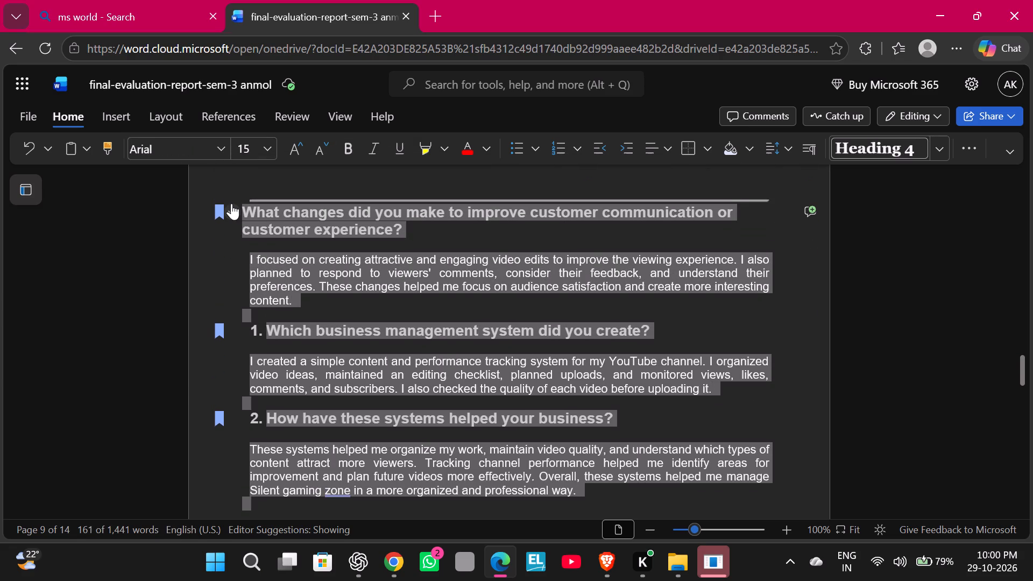
{"action": "key", "text": "ctrl+c"}
{"action": "scroll", "coordinate": [231, 203], "scroll_direction": "up", "scroll_amount": 2}
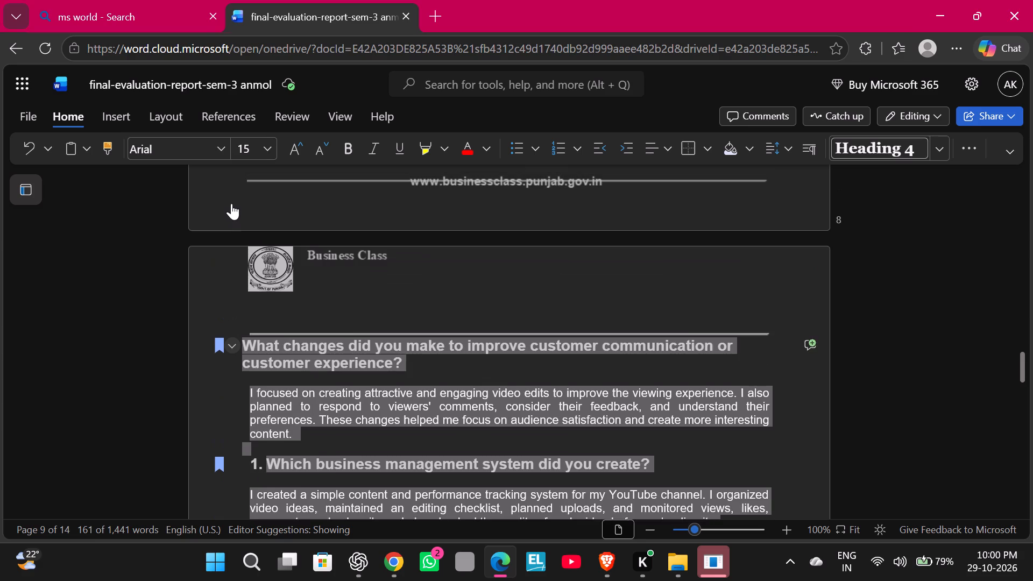
{"action": "scroll", "coordinate": [231, 203], "scroll_direction": "up", "scroll_amount": 2}
{"action": "scroll", "coordinate": [371, 195], "scroll_direction": "up", "scroll_amount": 2}
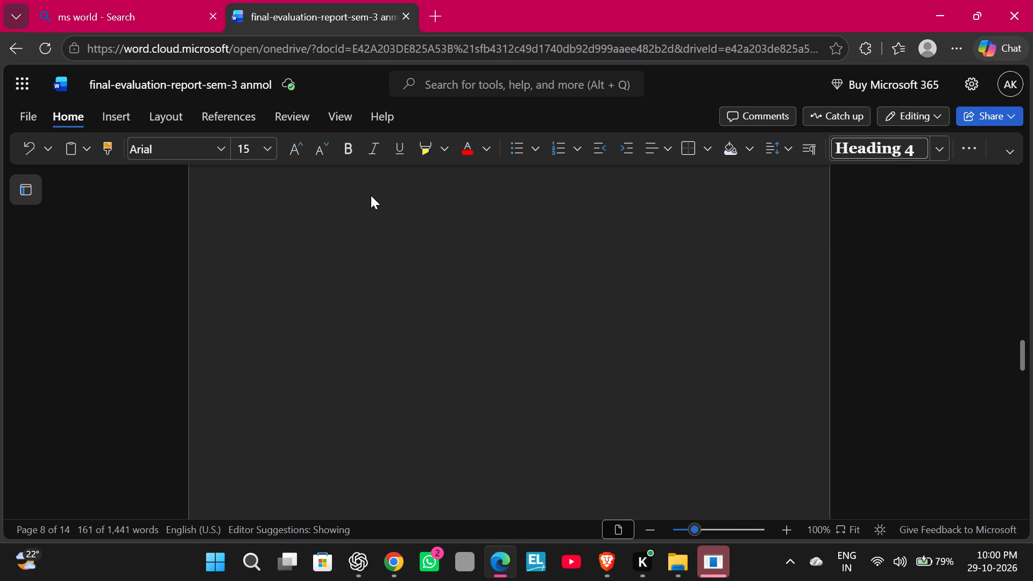
{"action": "scroll", "coordinate": [371, 195], "scroll_direction": "up", "scroll_amount": 1}
{"action": "left_click", "coordinate": [402, 313]}
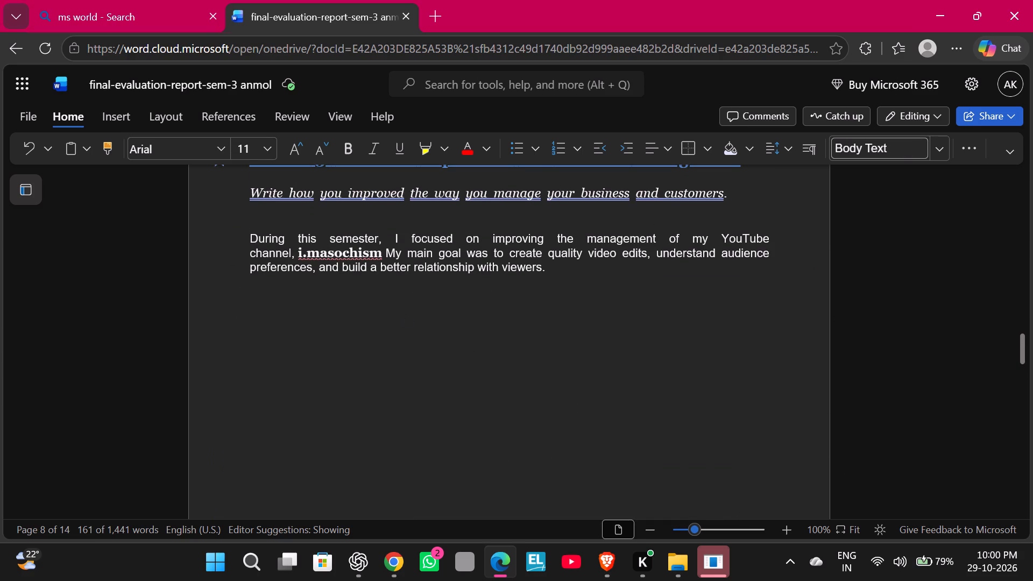
{"action": "left_click", "coordinate": [381, 319]}
{"action": "key", "text": "ctrl+v"}
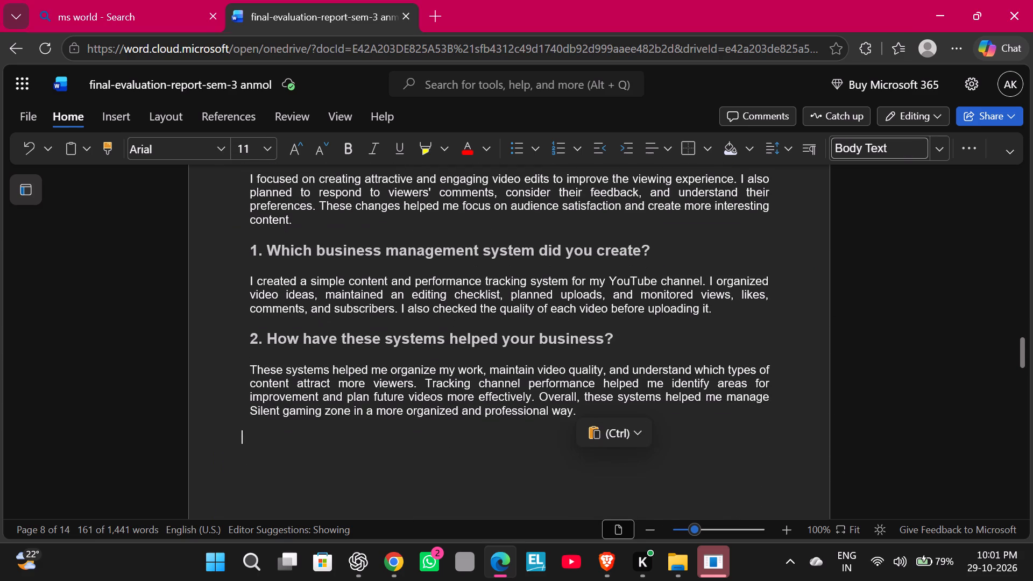
Delete the original set of Section 3's three questions and answers below the divider line on page 9.
{"action": "scroll", "coordinate": [383, 374], "scroll_direction": "down", "scroll_amount": 5}
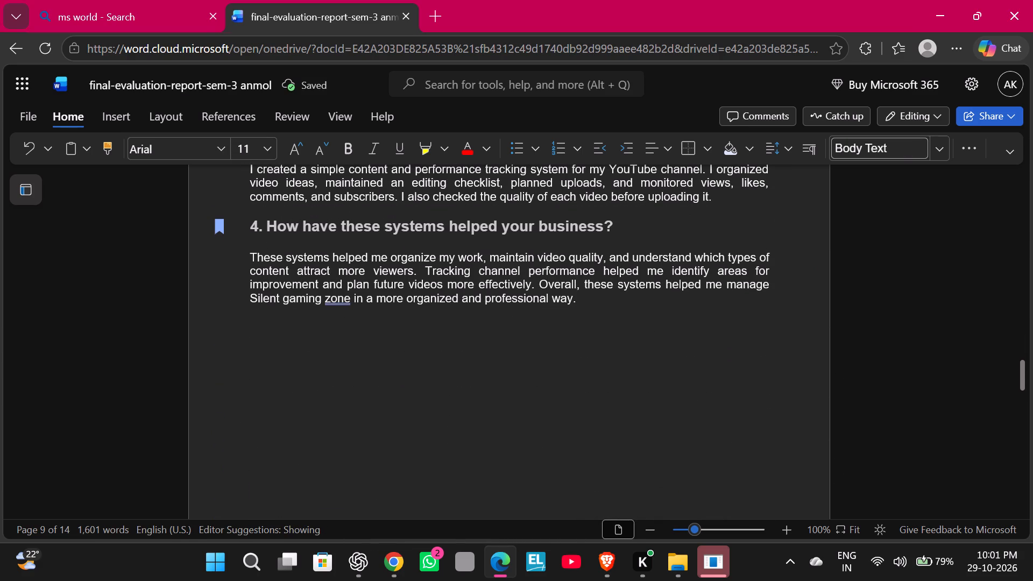
{"action": "left_click_drag", "start_coordinate": [584, 310], "coordinate": [266, 172]}
{"action": "scroll", "coordinate": [291, 272], "scroll_direction": "up", "scroll_amount": 2}
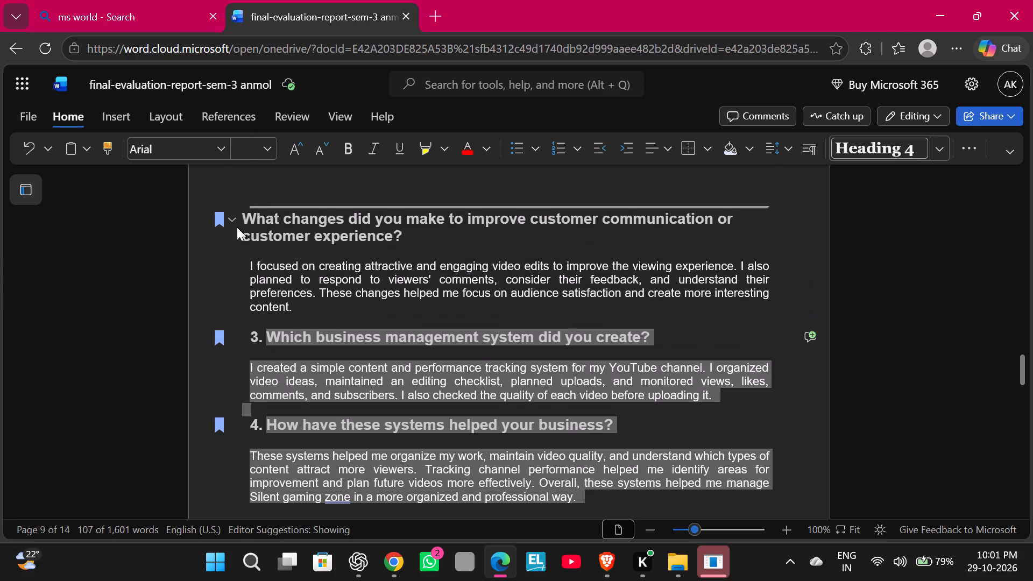
{"action": "left_click", "coordinate": [202, 211]}
{"action": "left_click_drag", "start_coordinate": [202, 211], "coordinate": [504, 423]}
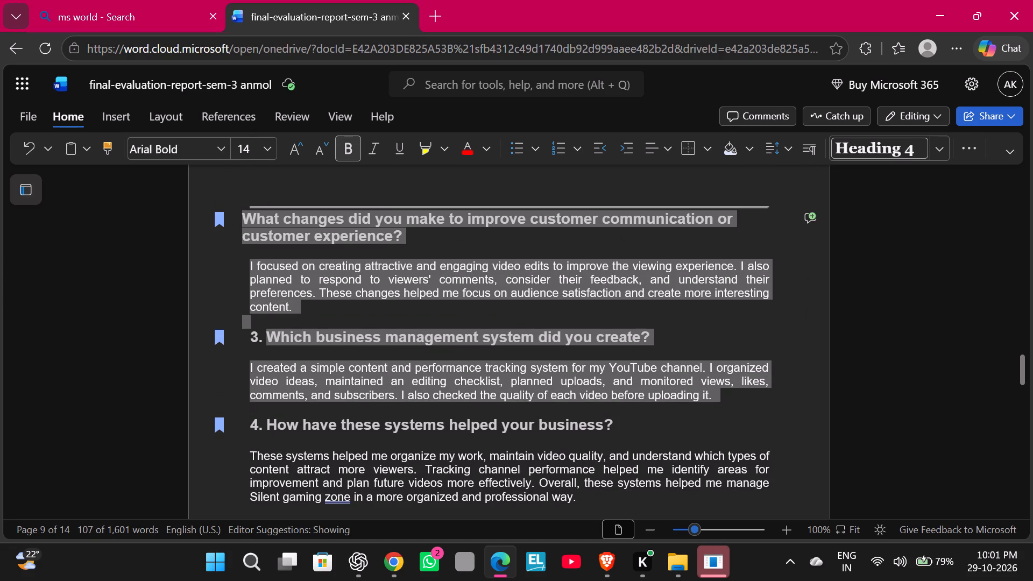
{"action": "left_click_drag", "start_coordinate": [504, 423], "coordinate": [614, 499]}
{"action": "key", "text": "BackSpace"}
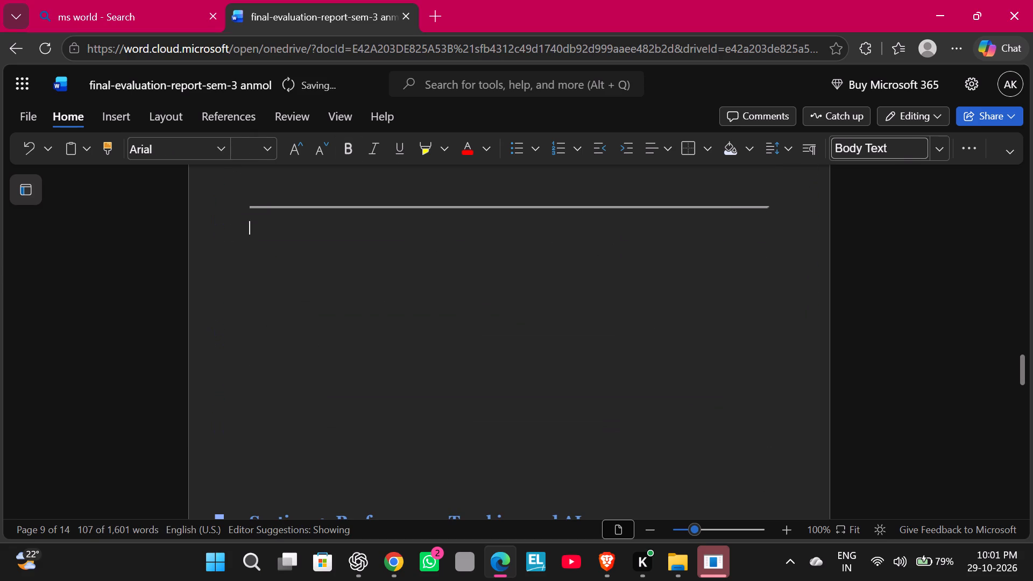
Delete the blank lines between the divider line and the Section 4 heading on page 9, moving the heading up.
{"action": "left_click", "coordinate": [512, 467]}
{"action": "key", "text": "BackSpace"}
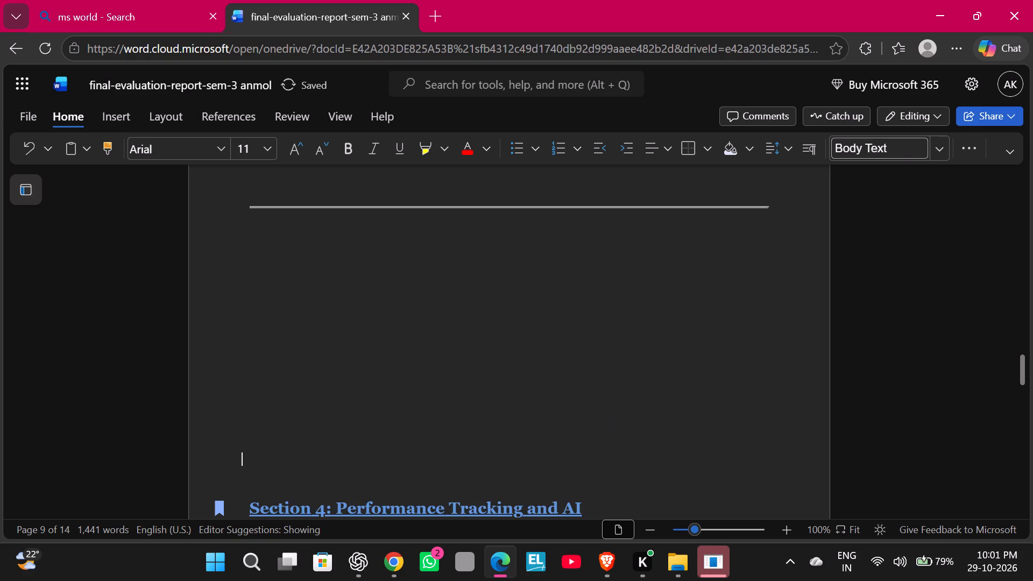
{"action": "key", "text": "BackSpace"}
{"action": "key", "text": "BackSpace"}
{"action": "key", "text": "BackSpace"}
{"action": "key", "text": "BackSpace"}
{"action": "key", "text": "BackSpace"}
{"action": "key", "text": "BackSpace"}
{"action": "key", "text": "BackSpace"}
{"action": "key", "text": "BackSpace"}
{"action": "key", "text": "BackSpace"}
{"action": "key", "text": "BackSpace"}
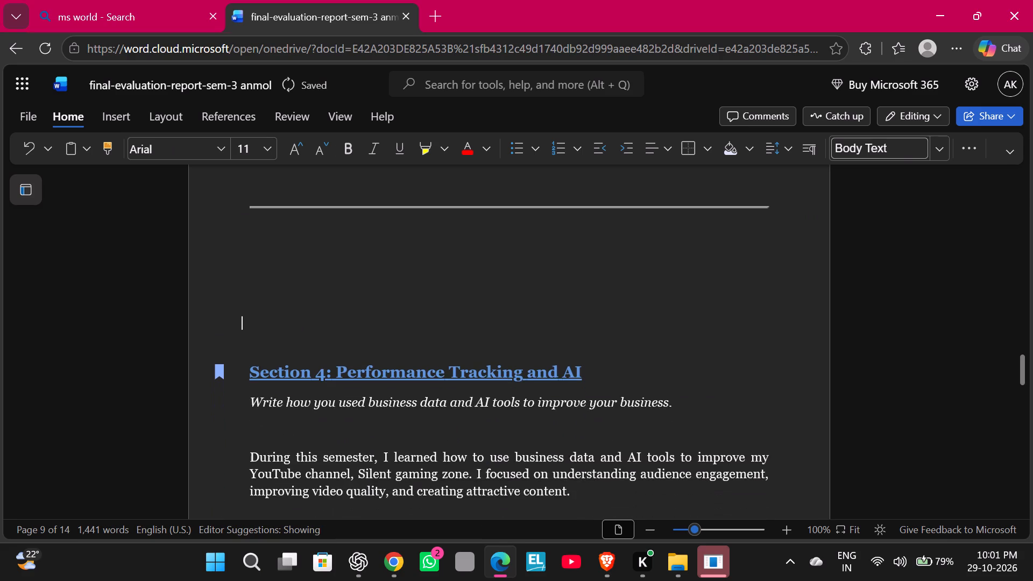
{"action": "key", "text": "BackSpace"}
{"action": "key", "text": "BackSpace"}
{"action": "key", "text": "BackSpace"}
{"action": "key", "text": "BackSpace"}
{"action": "key", "text": "BackSpace"}
{"action": "key", "text": "BackSpace"}
{"action": "key", "text": "BackSpace"}
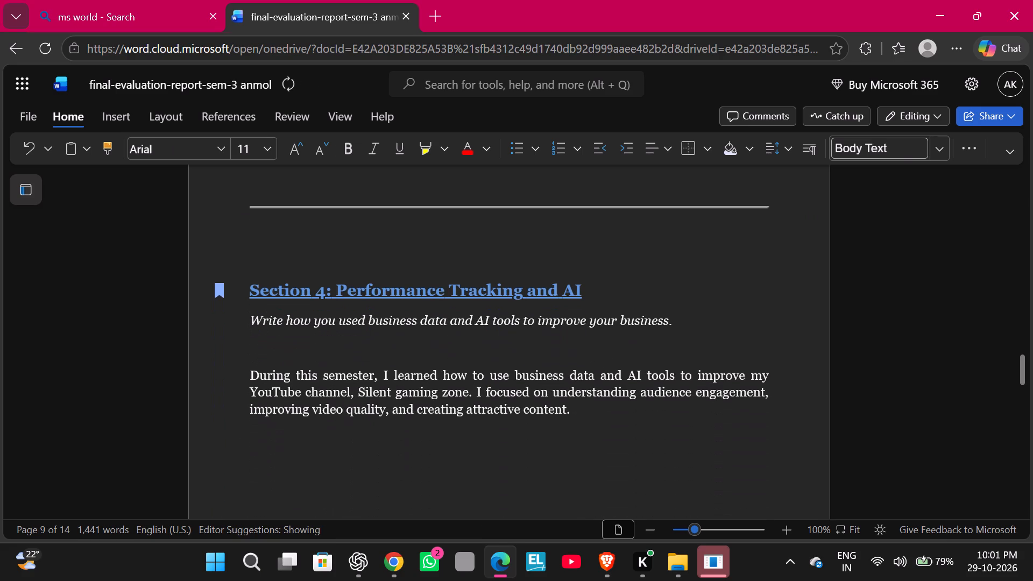
{"action": "key", "text": "BackSpace"}
{"action": "key", "text": "BackSpace"}
Copy the bold "i.masochism" at the end of the answer to Section 2's question 3 on page 7.
{"action": "scroll", "coordinate": [512, 467], "scroll_direction": "up", "scroll_amount": 2}
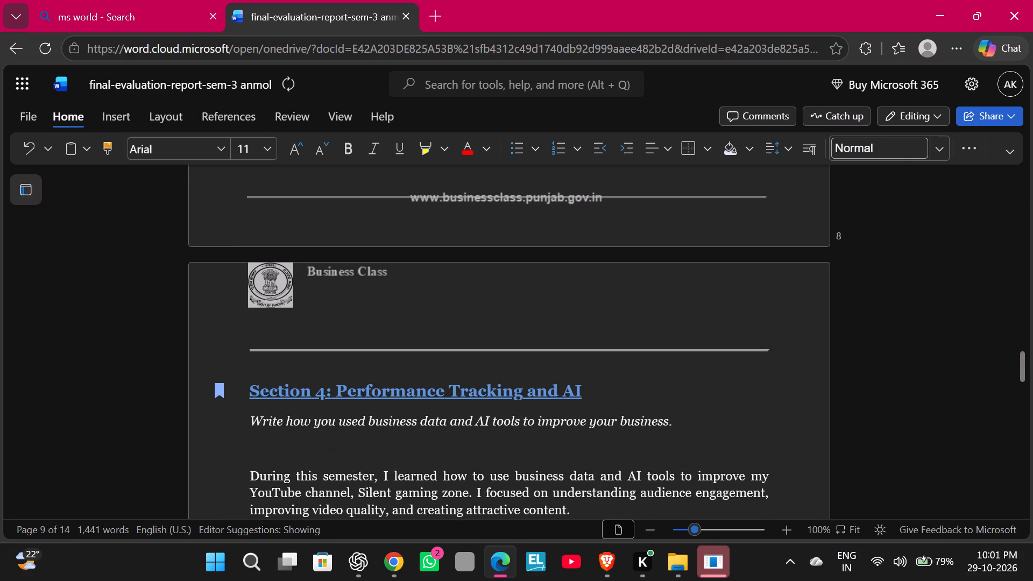
{"action": "scroll", "coordinate": [512, 467], "scroll_direction": "up", "scroll_amount": 3}
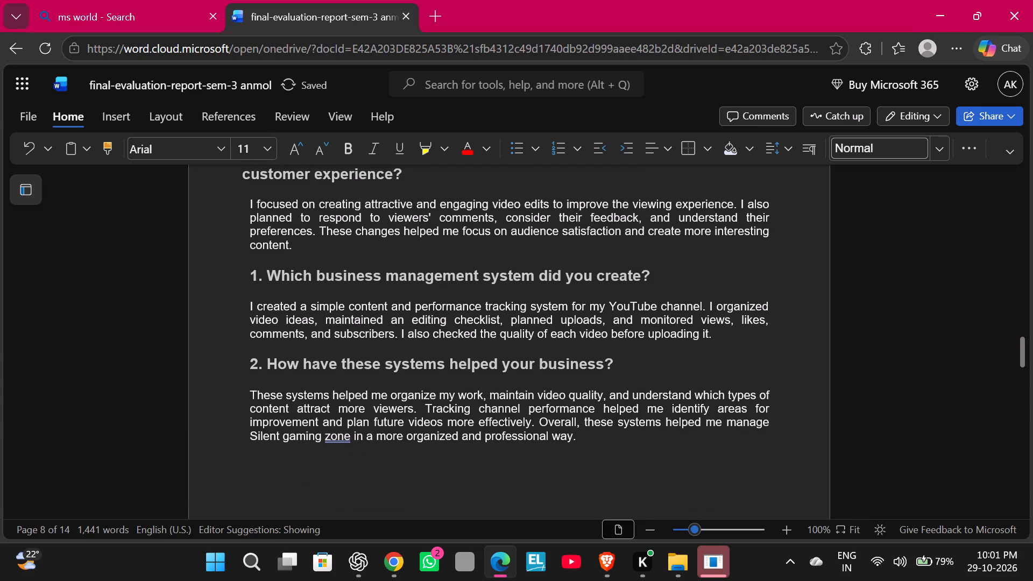
{"action": "scroll", "coordinate": [487, 378], "scroll_direction": "up", "scroll_amount": 6}
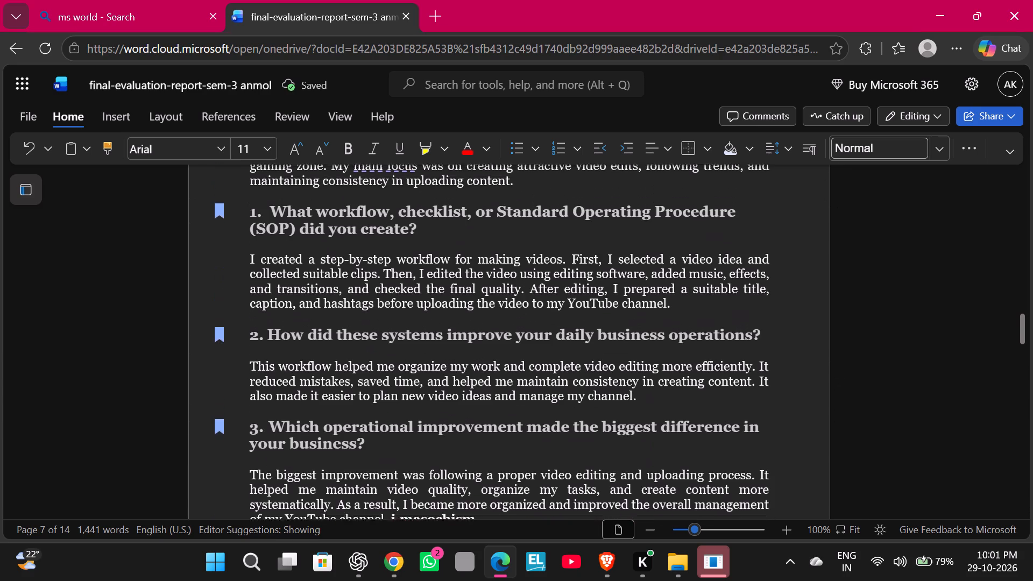
{"action": "scroll", "coordinate": [487, 378], "scroll_direction": "down", "scroll_amount": 1}
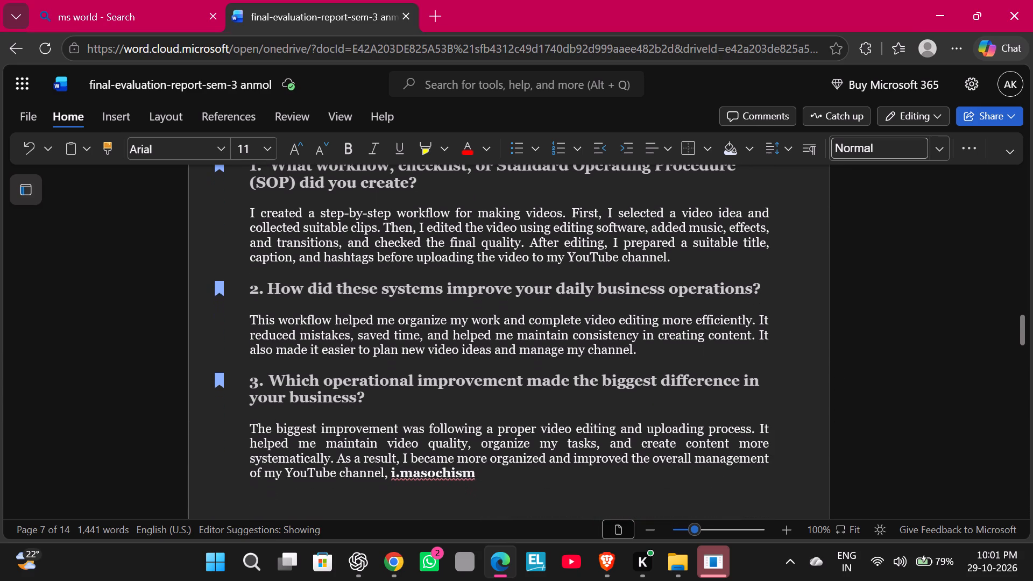
{"action": "left_click_drag", "start_coordinate": [479, 472], "coordinate": [388, 469]}
{"action": "right_click", "coordinate": [388, 469]}
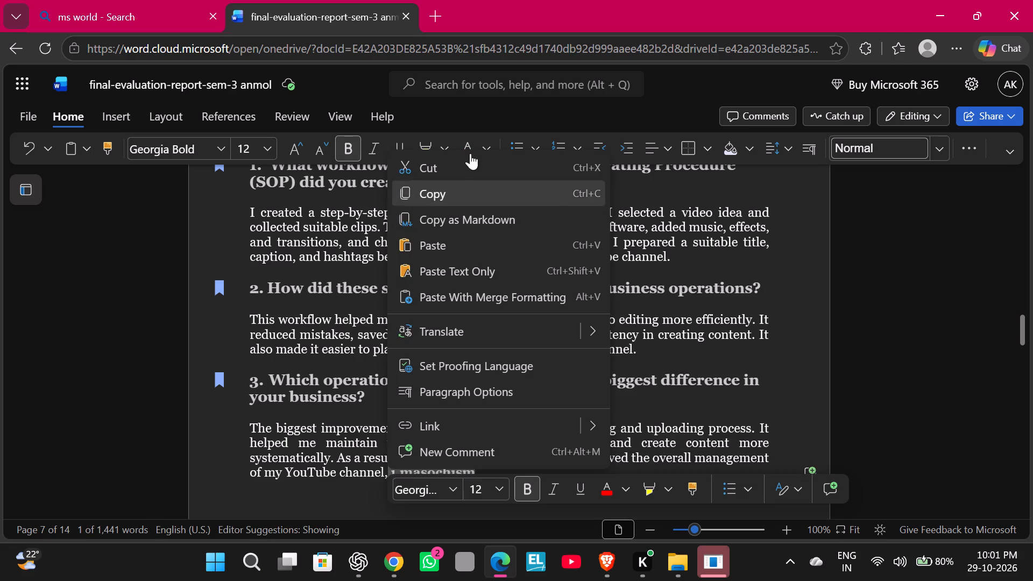
{"action": "left_click", "coordinate": [437, 188]}
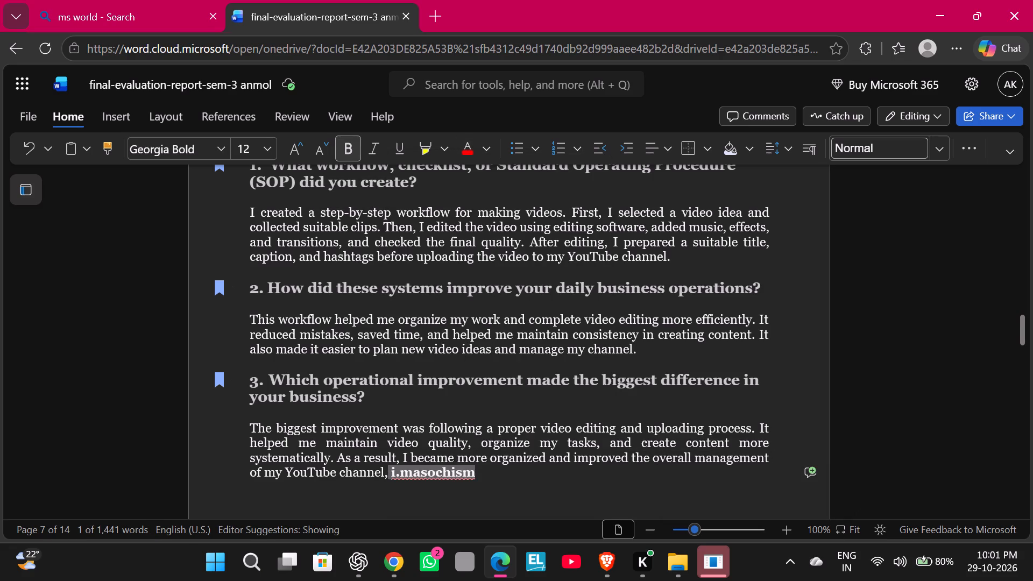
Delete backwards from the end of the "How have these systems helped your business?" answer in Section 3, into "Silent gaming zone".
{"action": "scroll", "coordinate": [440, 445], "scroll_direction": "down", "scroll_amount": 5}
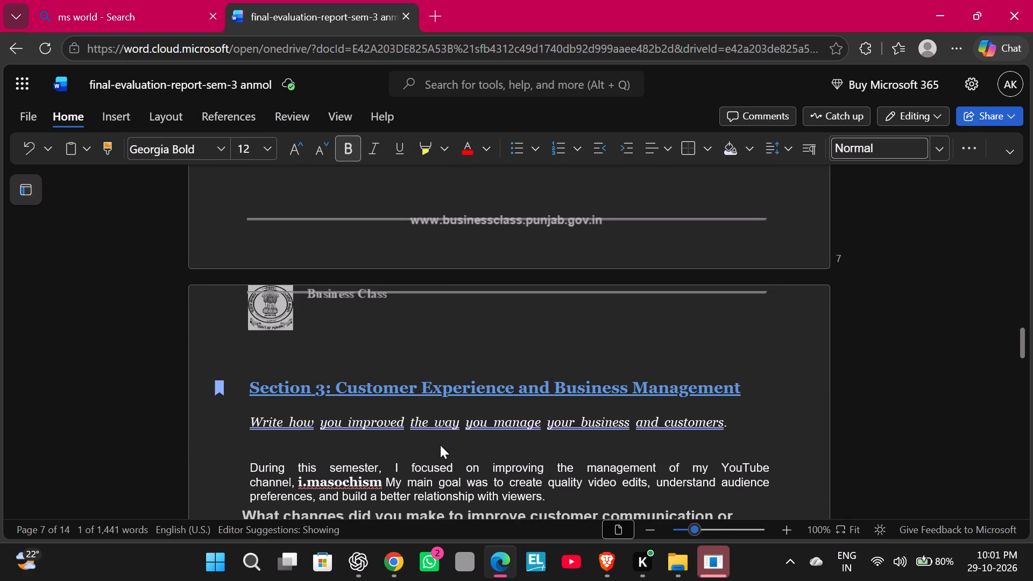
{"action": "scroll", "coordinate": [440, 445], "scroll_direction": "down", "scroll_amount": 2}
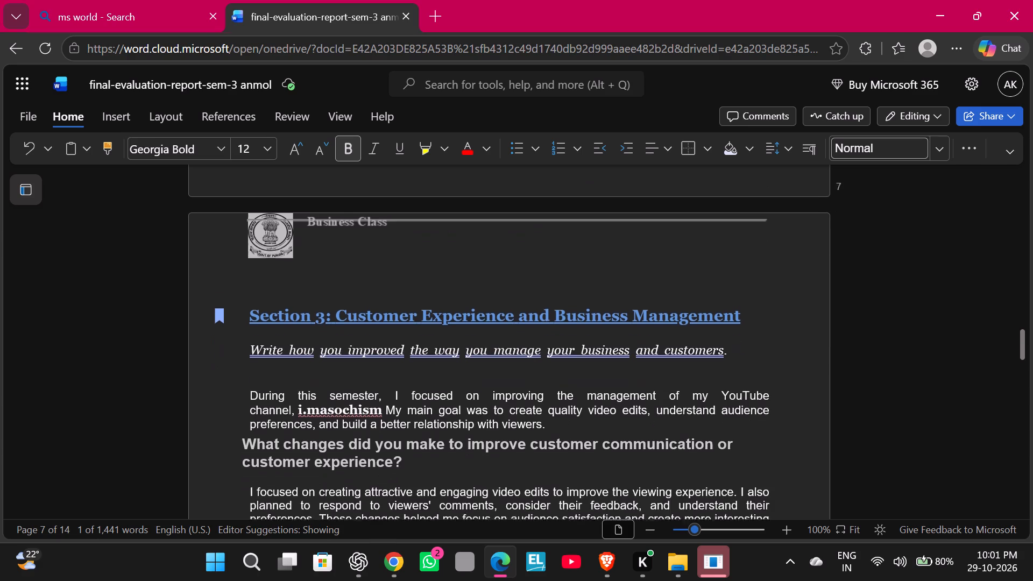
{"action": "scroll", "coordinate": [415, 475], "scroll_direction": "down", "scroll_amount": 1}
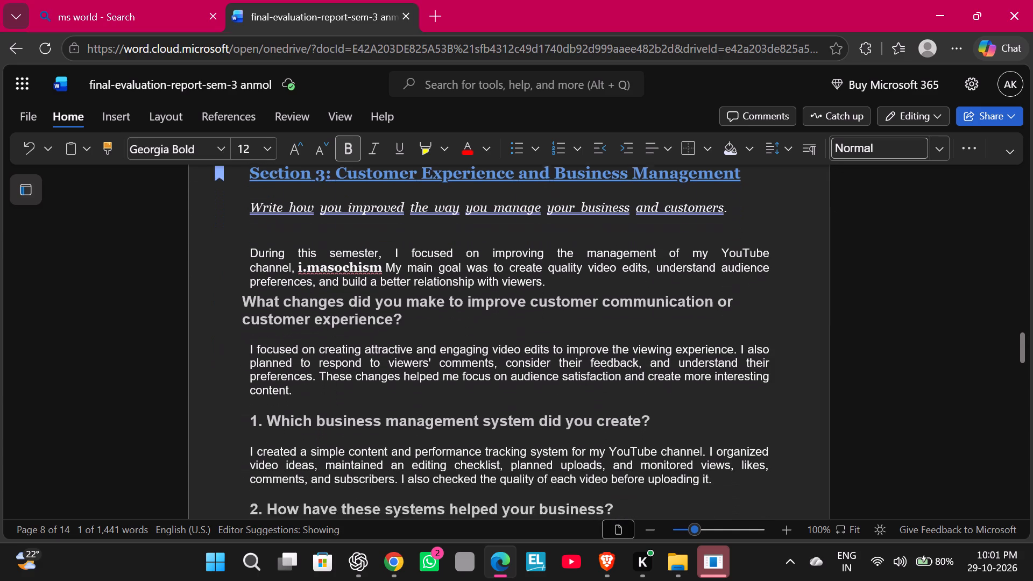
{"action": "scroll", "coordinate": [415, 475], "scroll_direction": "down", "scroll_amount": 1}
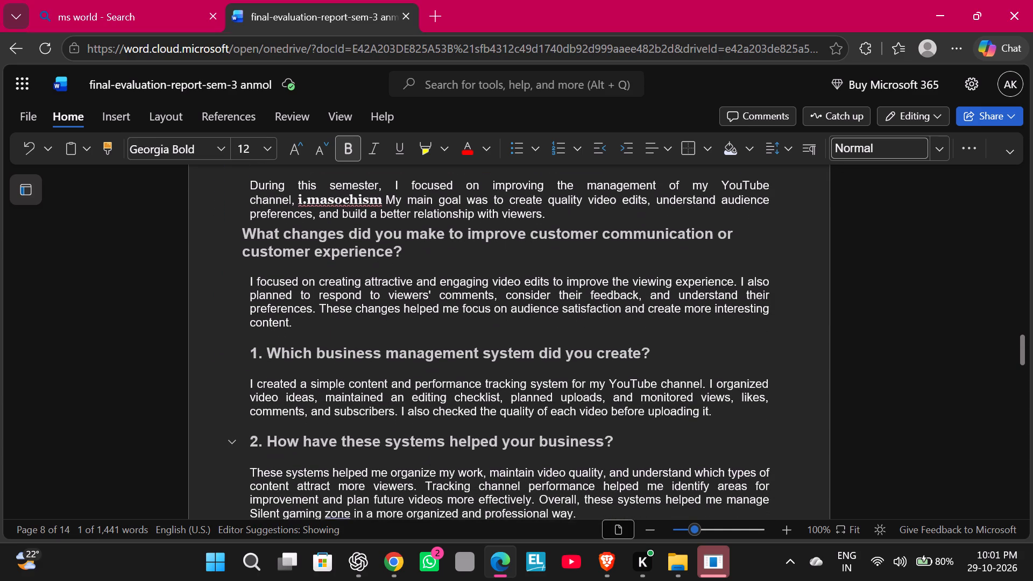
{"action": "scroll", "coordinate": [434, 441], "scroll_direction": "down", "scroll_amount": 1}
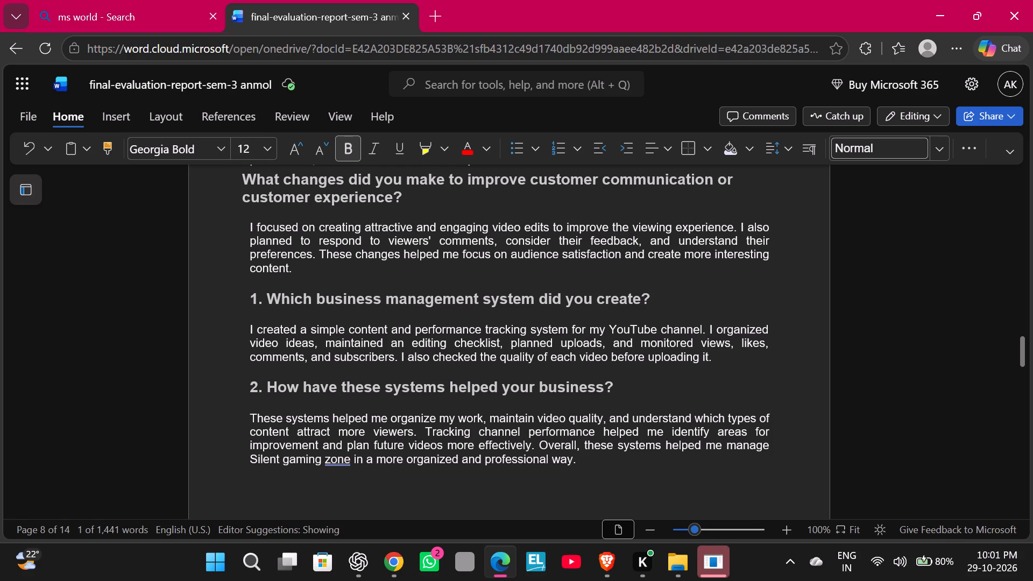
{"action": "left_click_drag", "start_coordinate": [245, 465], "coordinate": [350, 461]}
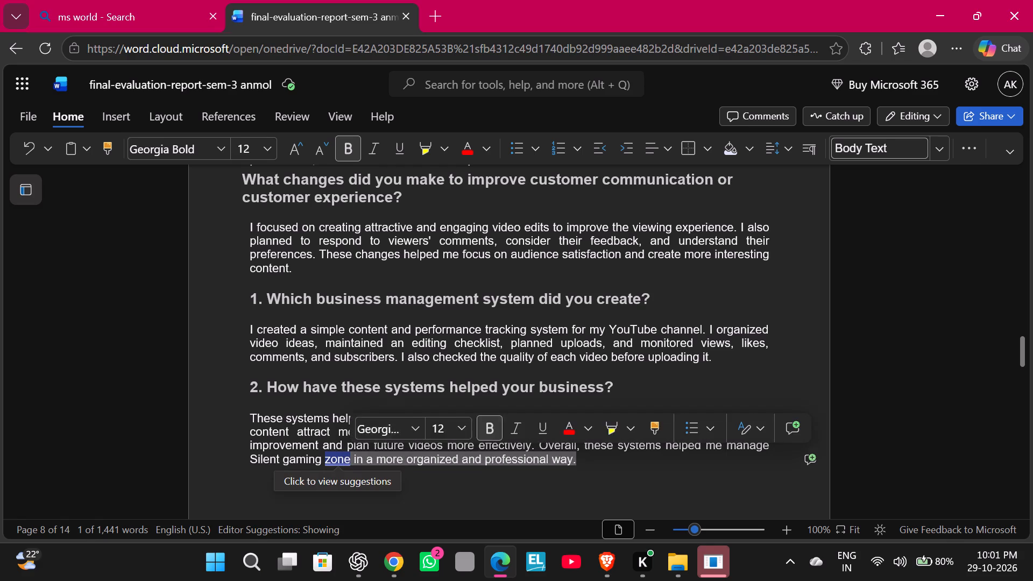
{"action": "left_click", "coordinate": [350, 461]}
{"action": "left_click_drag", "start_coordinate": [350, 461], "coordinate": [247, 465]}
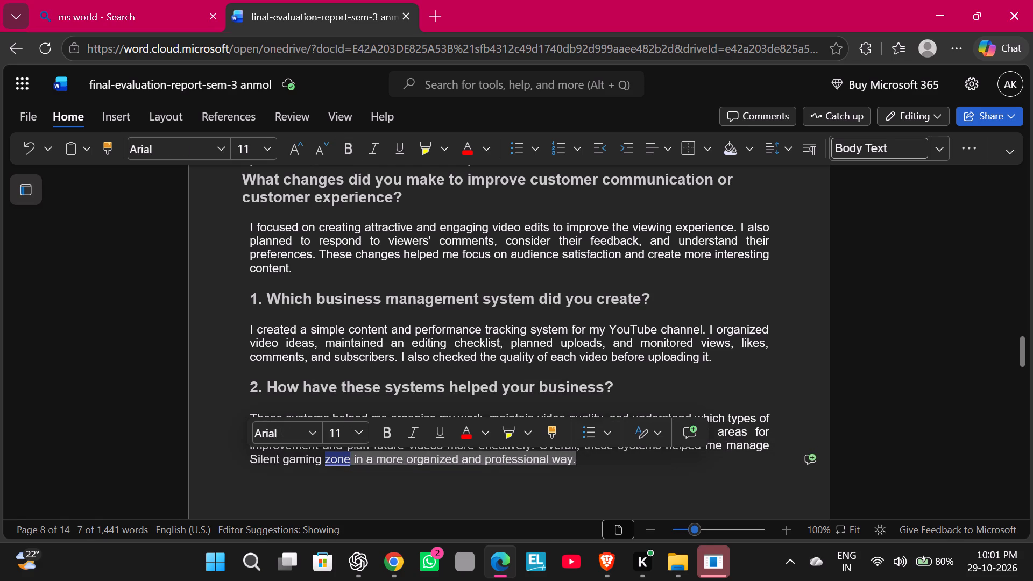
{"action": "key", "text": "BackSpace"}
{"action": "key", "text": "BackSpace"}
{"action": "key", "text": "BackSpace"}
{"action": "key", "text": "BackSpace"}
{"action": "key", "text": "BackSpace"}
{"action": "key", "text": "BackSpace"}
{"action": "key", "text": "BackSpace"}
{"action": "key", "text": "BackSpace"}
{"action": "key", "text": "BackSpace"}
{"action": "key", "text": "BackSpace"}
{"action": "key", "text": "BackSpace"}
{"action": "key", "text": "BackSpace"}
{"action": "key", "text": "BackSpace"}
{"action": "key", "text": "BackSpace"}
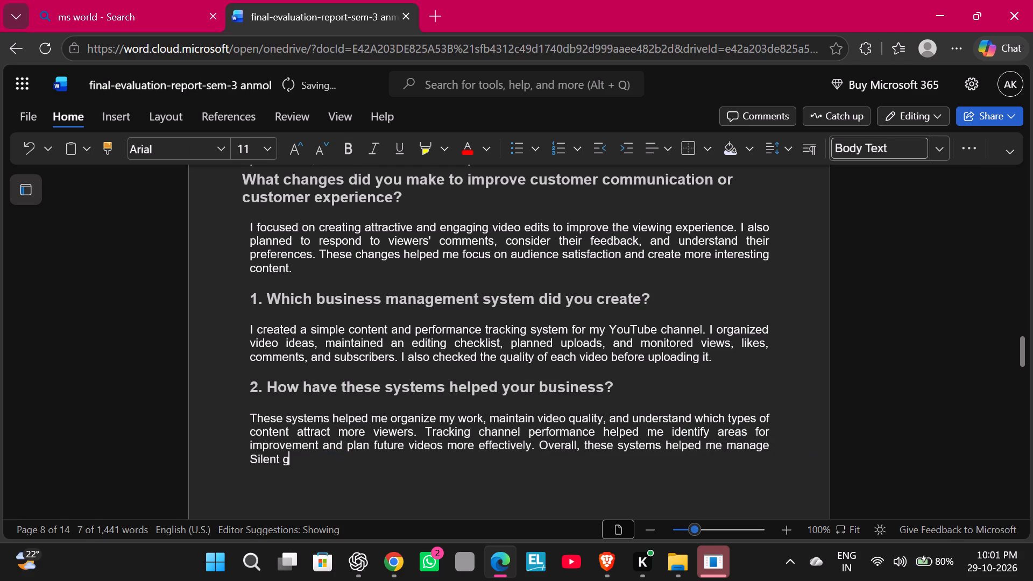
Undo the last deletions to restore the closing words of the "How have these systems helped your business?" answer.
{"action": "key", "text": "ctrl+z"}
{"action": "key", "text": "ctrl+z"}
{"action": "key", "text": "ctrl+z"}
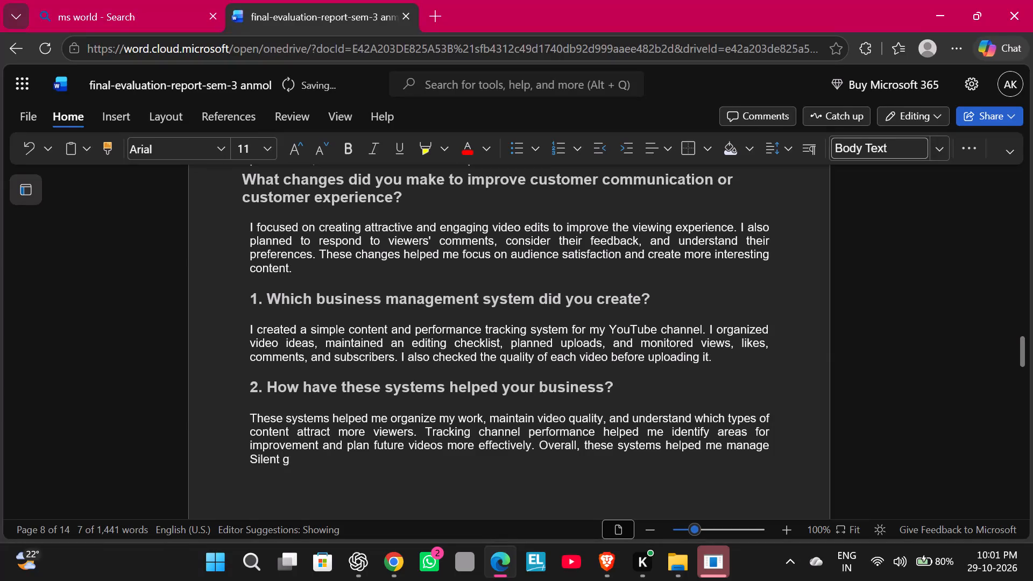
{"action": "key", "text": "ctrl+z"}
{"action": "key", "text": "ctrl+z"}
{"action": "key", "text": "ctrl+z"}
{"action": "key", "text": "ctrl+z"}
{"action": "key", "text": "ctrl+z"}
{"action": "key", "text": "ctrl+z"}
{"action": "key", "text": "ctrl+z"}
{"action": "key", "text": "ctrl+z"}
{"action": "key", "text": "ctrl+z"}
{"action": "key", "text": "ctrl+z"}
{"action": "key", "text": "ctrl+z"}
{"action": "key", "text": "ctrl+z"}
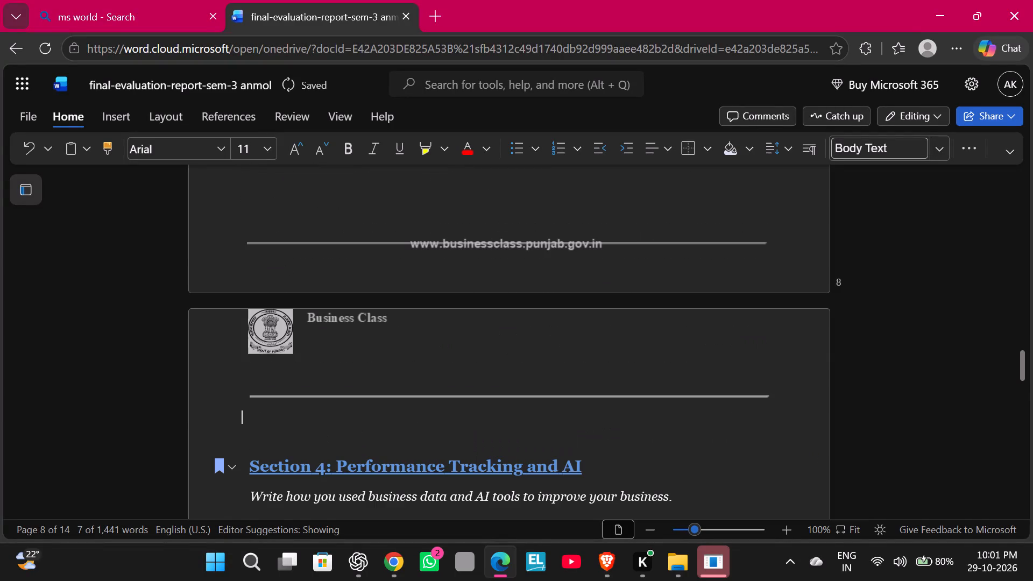
Replace "Silent gaming zone" in the "How have these systems helped your business?" answer with the copied "i.masochism" and trim the leftover letters before it.
{"action": "scroll", "coordinate": [247, 465], "scroll_direction": "up", "scroll_amount": 2}
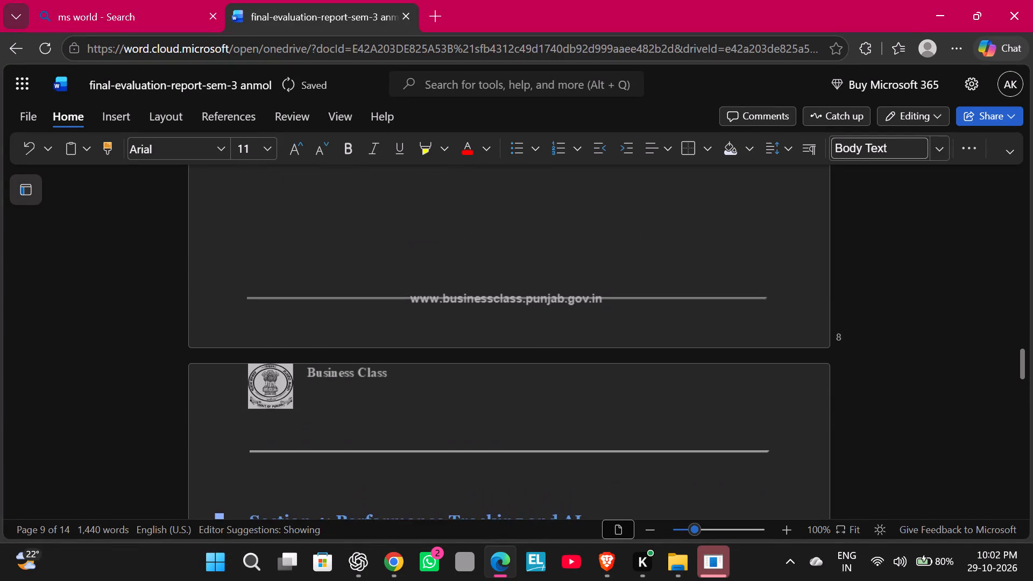
{"action": "scroll", "coordinate": [247, 465], "scroll_direction": "up", "scroll_amount": 2}
{"action": "left_click", "coordinate": [486, 464]}
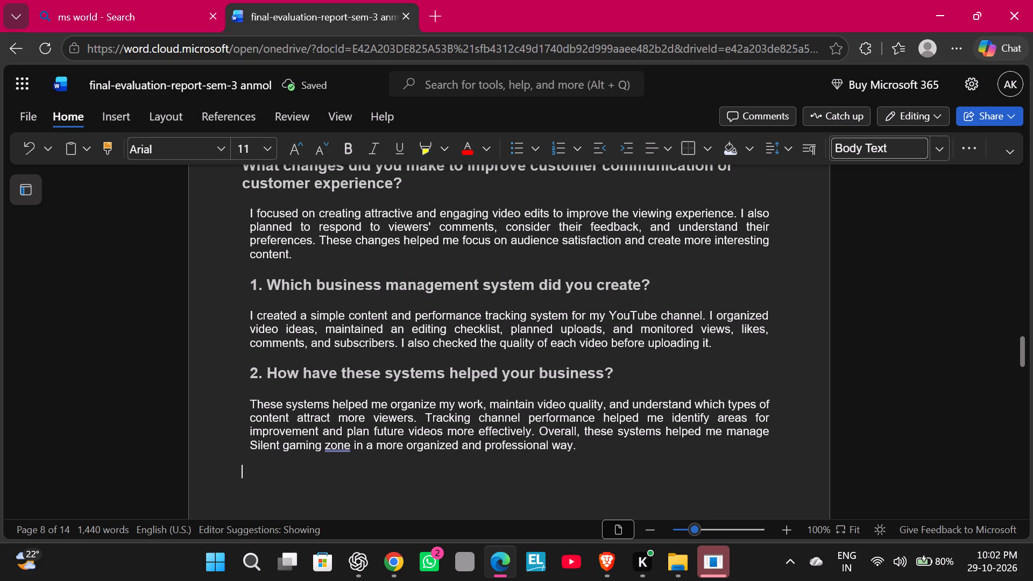
{"action": "left_click_drag", "start_coordinate": [352, 445], "coordinate": [273, 442]}
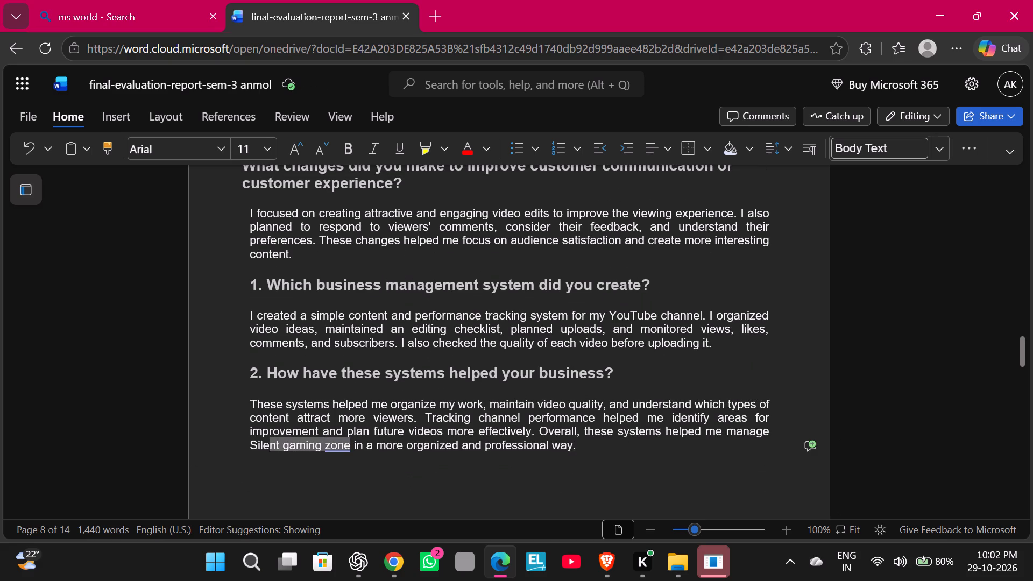
{"action": "left_click_drag", "start_coordinate": [273, 442], "coordinate": [259, 442]}
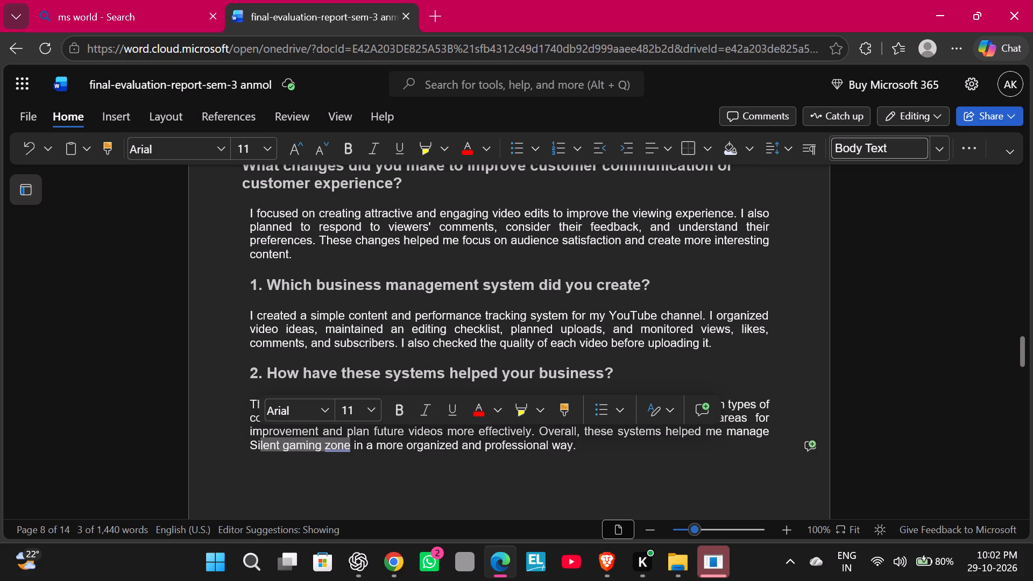
{"action": "key", "text": "ctrl+v"}
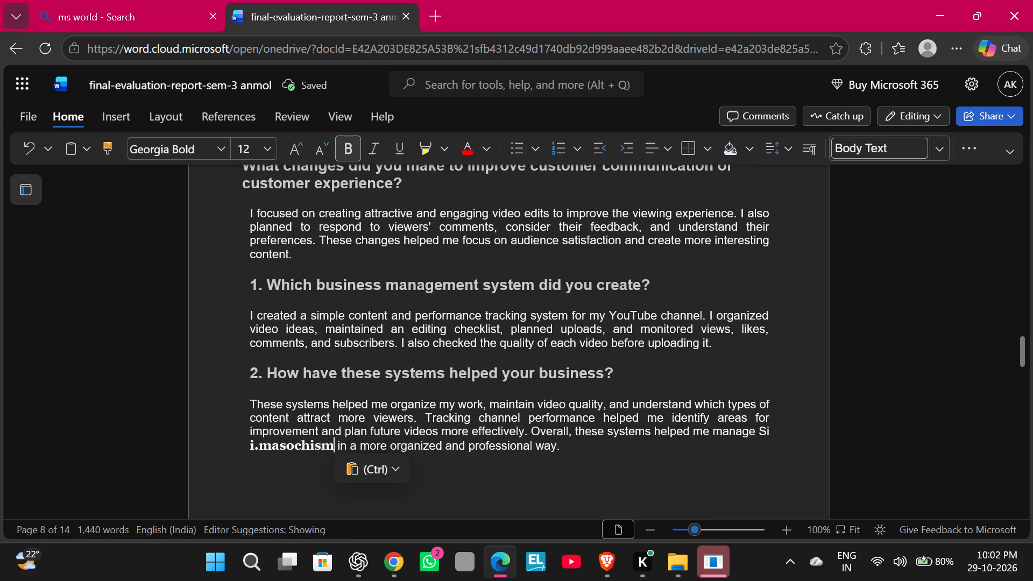
{"action": "left_click_drag", "start_coordinate": [755, 429], "coordinate": [791, 432]}
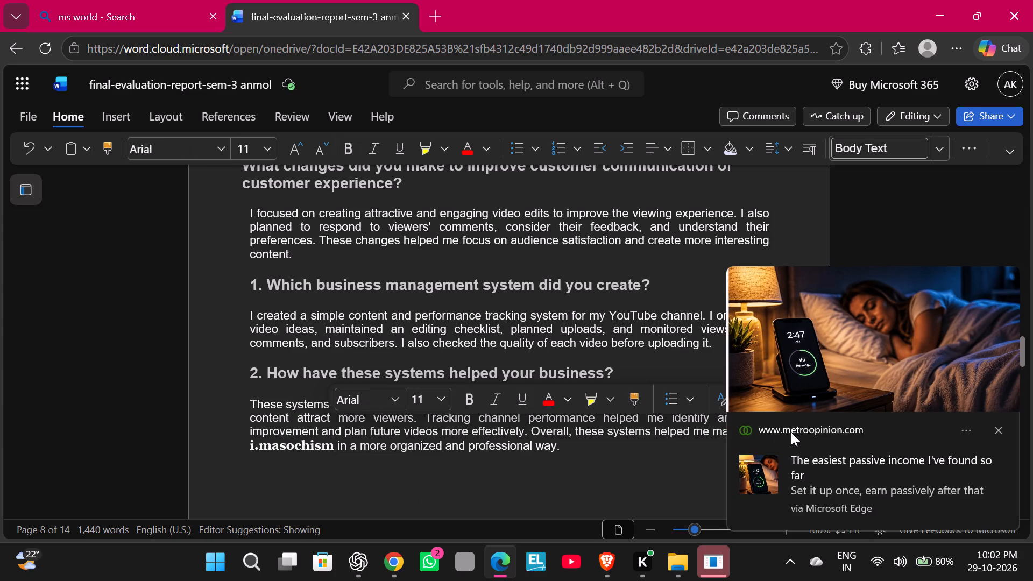
{"action": "key", "text": "BackSpace"}
{"action": "left_click", "coordinate": [1002, 429]}
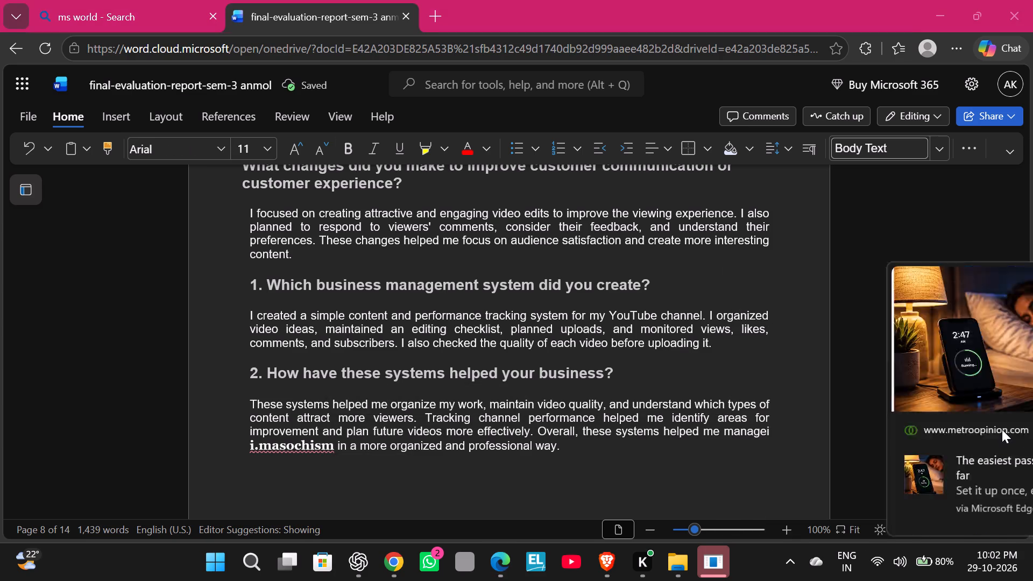
Look through Section 4: Performance Tracking and AI on pages 9 and 10, including its introduction and two questions.
{"action": "scroll", "coordinate": [675, 476], "scroll_direction": "down", "scroll_amount": 3}
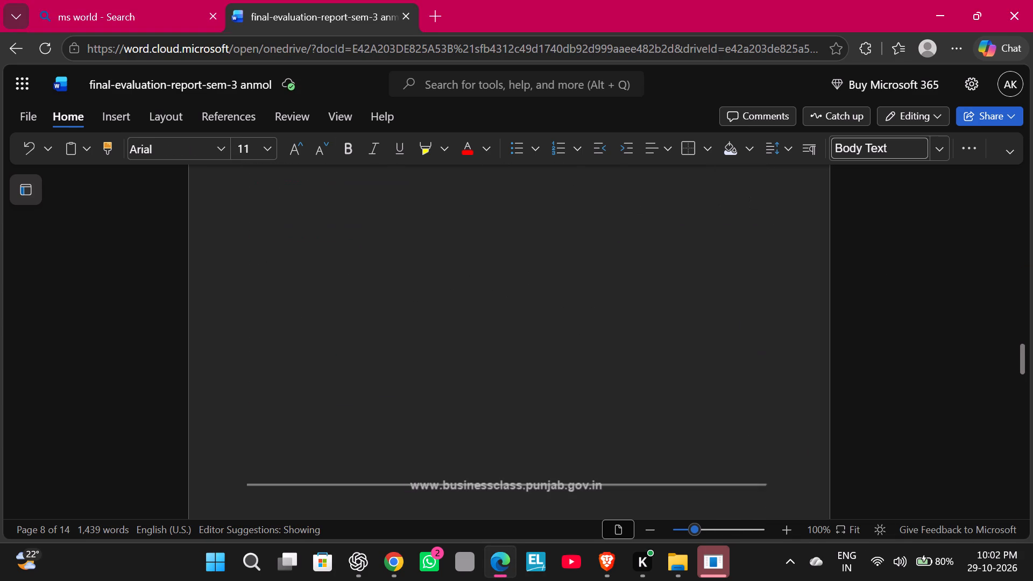
{"action": "scroll", "coordinate": [675, 476], "scroll_direction": "down", "scroll_amount": 3}
{"action": "scroll", "coordinate": [561, 467], "scroll_direction": "down", "scroll_amount": 1}
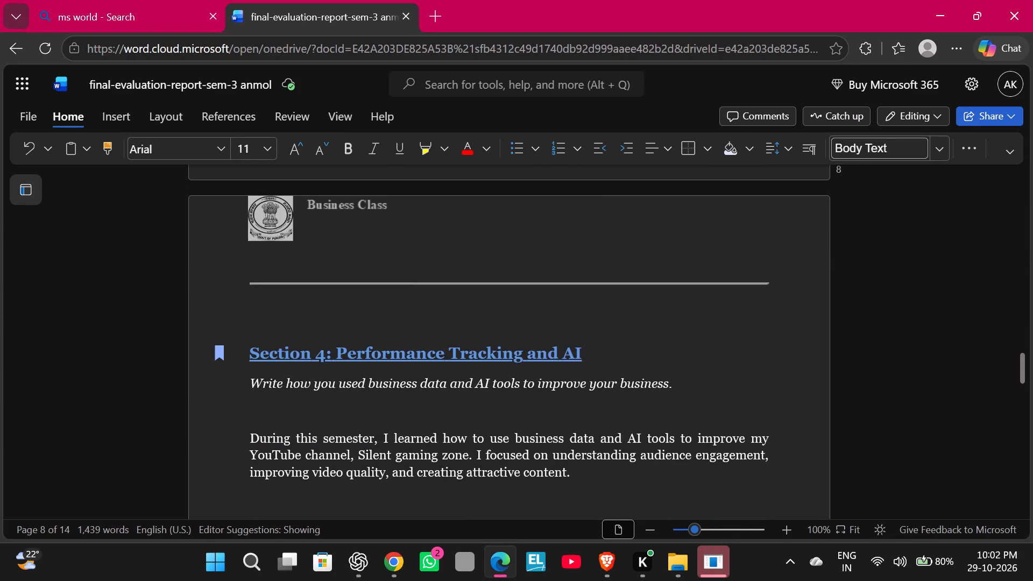
{"action": "scroll", "coordinate": [561, 467], "scroll_direction": "down", "scroll_amount": 2}
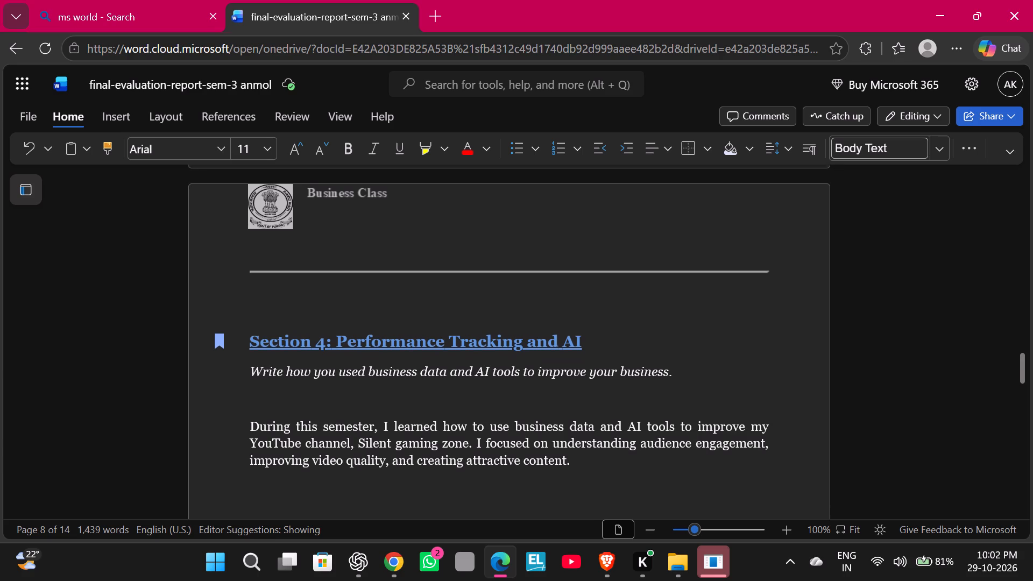
{"action": "scroll", "coordinate": [544, 436], "scroll_direction": "down", "scroll_amount": 1}
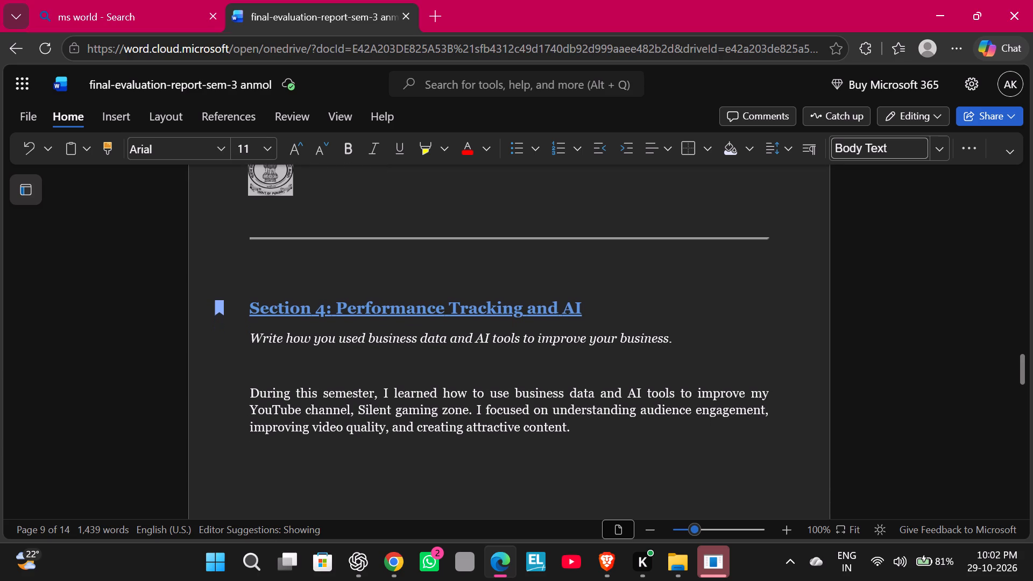
{"action": "scroll", "coordinate": [483, 462], "scroll_direction": "down", "scroll_amount": 1}
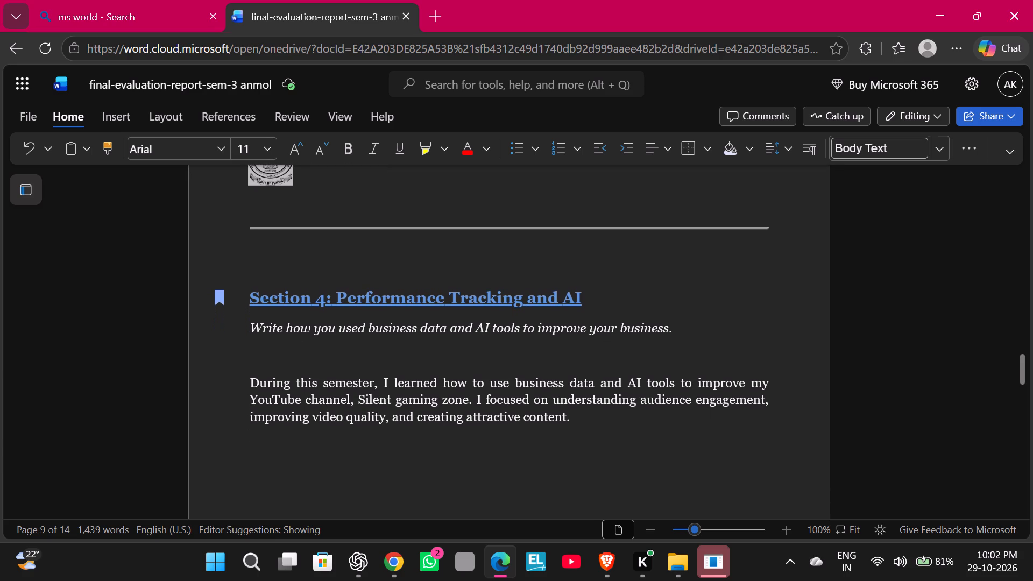
{"action": "scroll", "coordinate": [483, 462], "scroll_direction": "down", "scroll_amount": 4}
{"action": "scroll", "coordinate": [483, 462], "scroll_direction": "up", "scroll_amount": 1}
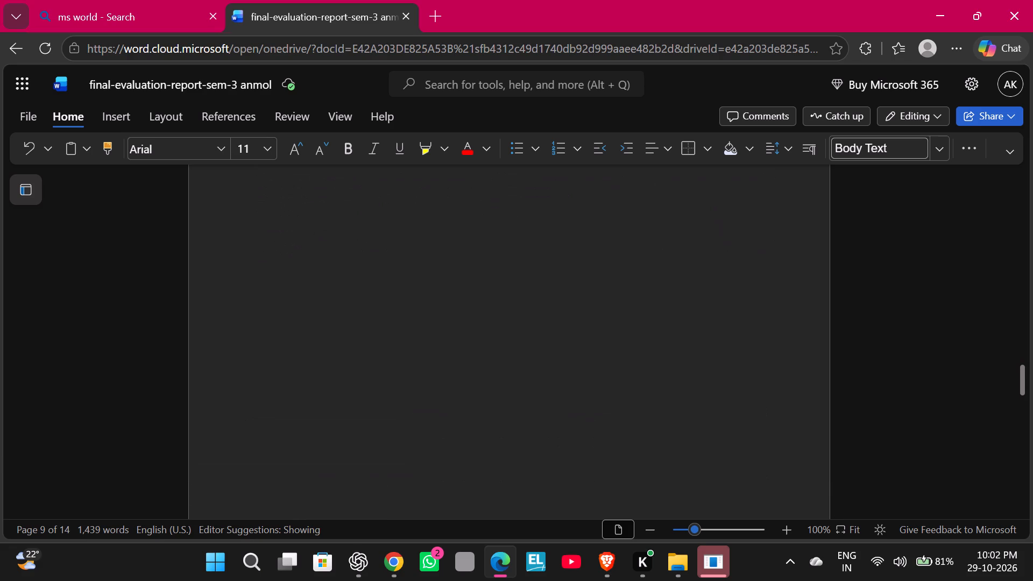
{"action": "scroll", "coordinate": [483, 462], "scroll_direction": "up", "scroll_amount": 4}
{"action": "scroll", "coordinate": [483, 462], "scroll_direction": "down", "scroll_amount": 3}
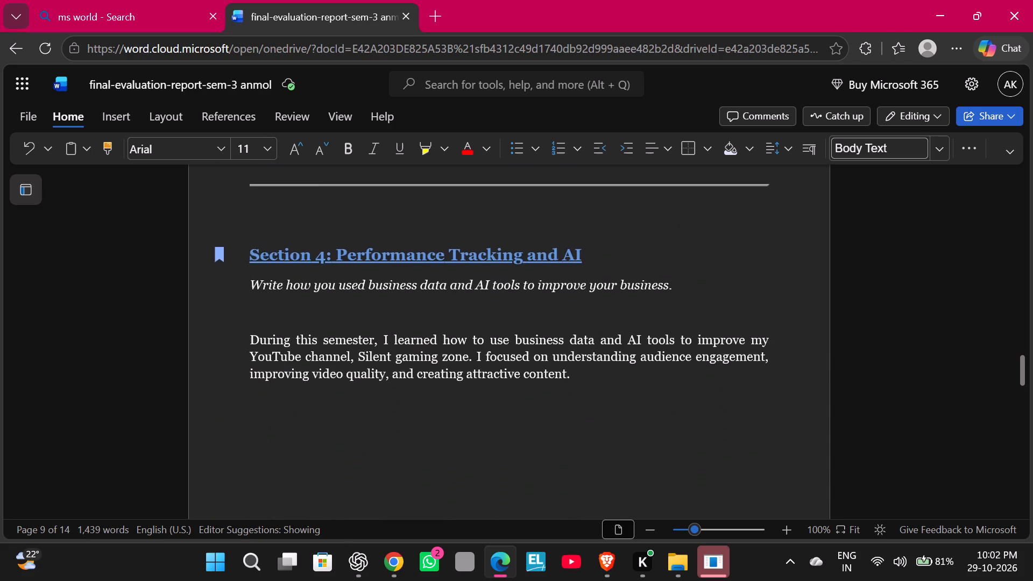
{"action": "scroll", "coordinate": [483, 462], "scroll_direction": "down", "scroll_amount": 1}
{"action": "left_click", "coordinate": [483, 462]}
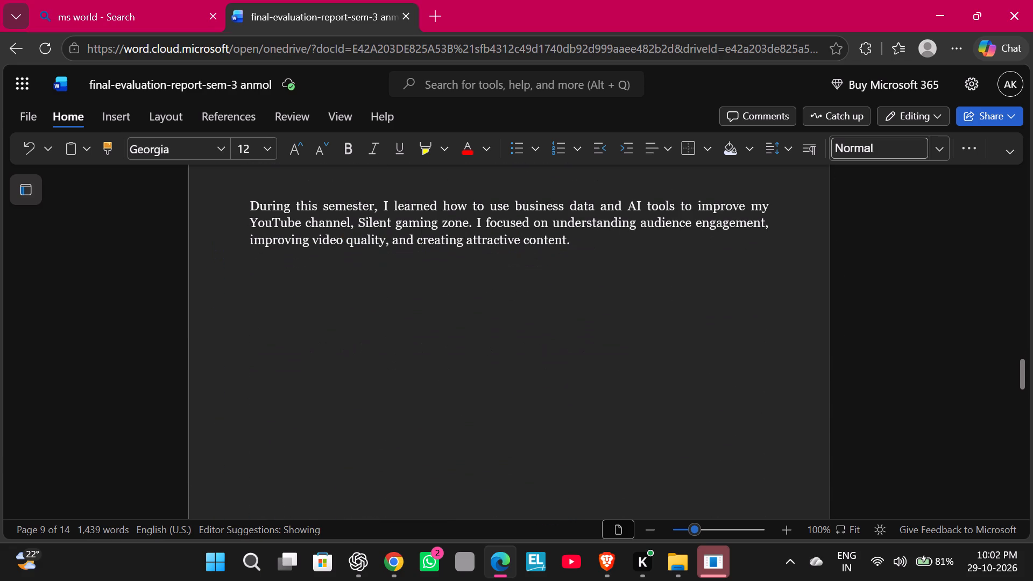
{"action": "scroll", "coordinate": [484, 453], "scroll_direction": "down", "scroll_amount": 4}
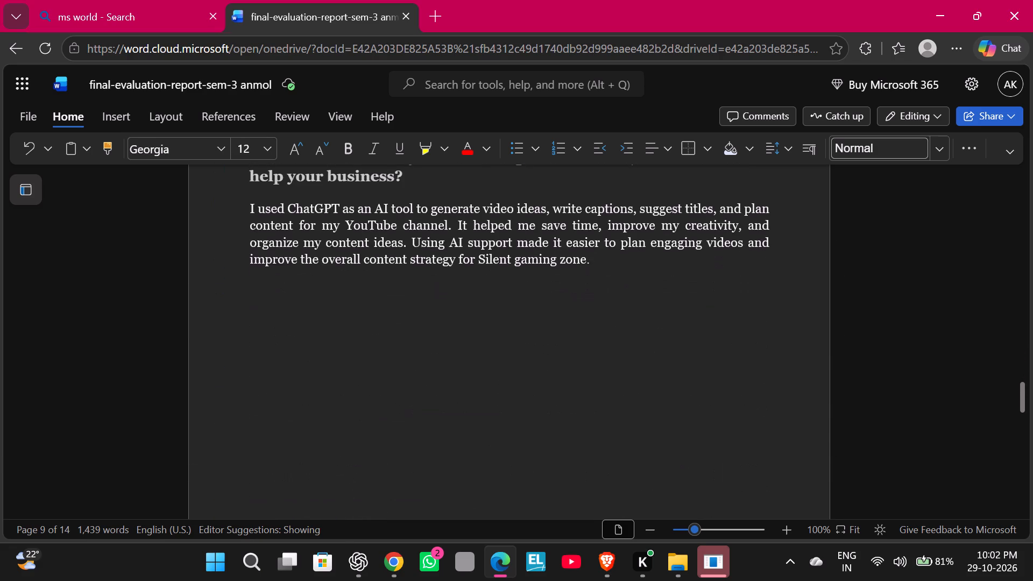
{"action": "scroll", "coordinate": [449, 366], "scroll_direction": "up", "scroll_amount": 2}
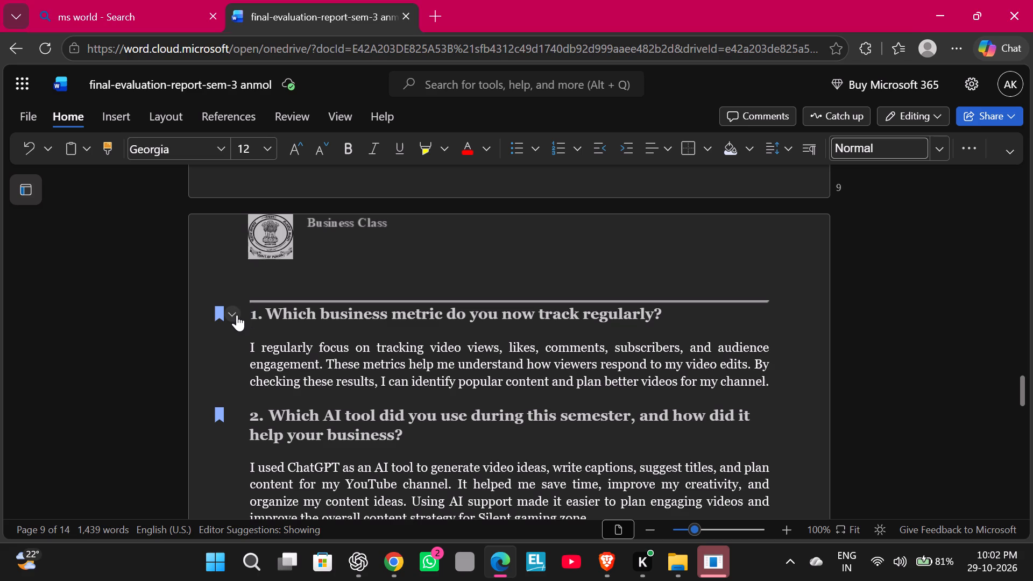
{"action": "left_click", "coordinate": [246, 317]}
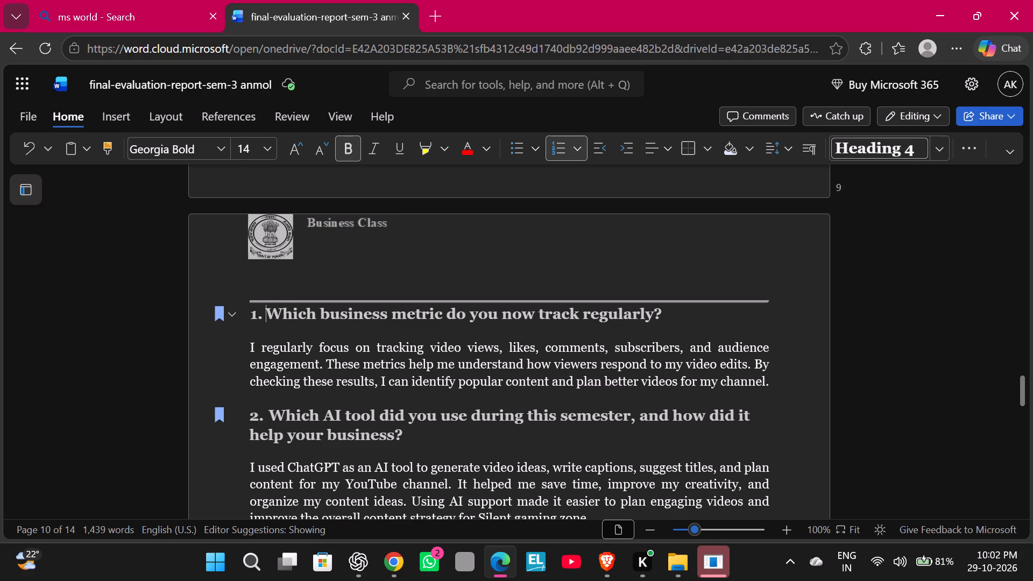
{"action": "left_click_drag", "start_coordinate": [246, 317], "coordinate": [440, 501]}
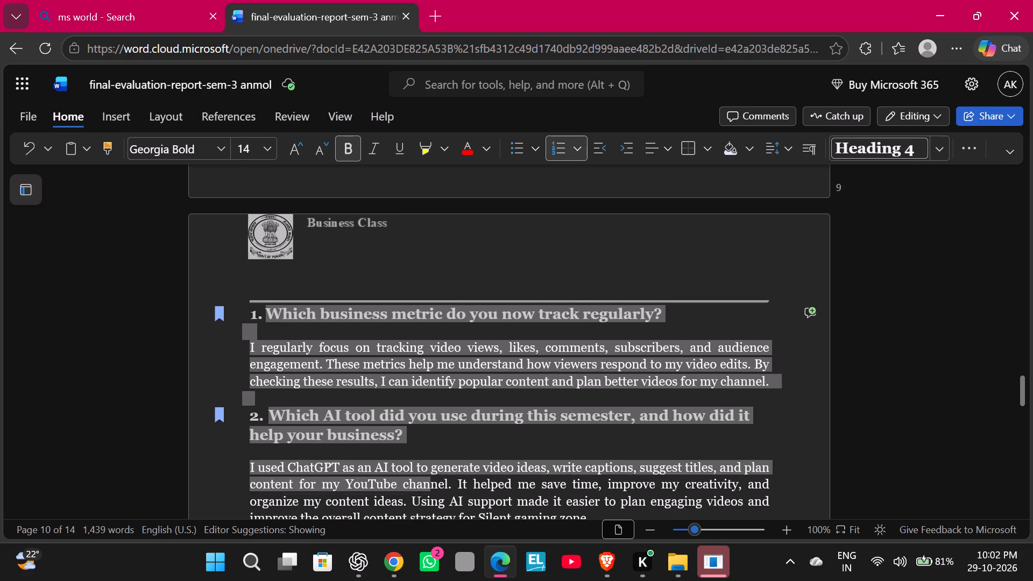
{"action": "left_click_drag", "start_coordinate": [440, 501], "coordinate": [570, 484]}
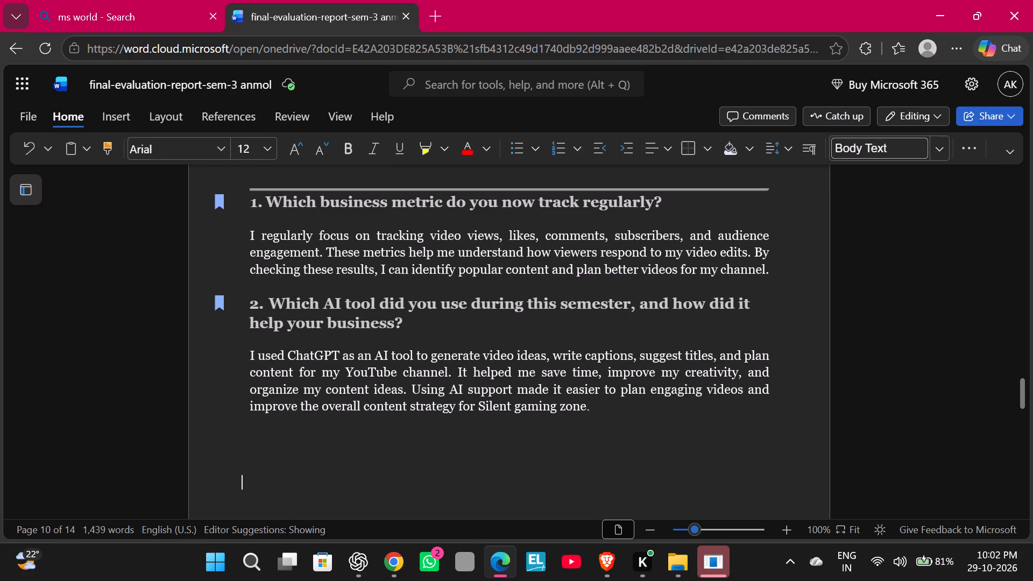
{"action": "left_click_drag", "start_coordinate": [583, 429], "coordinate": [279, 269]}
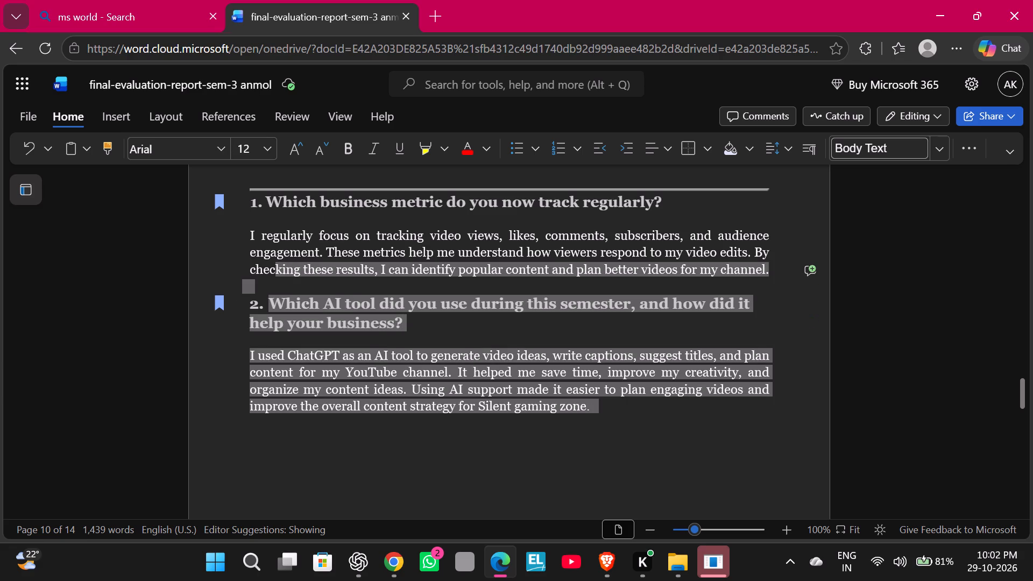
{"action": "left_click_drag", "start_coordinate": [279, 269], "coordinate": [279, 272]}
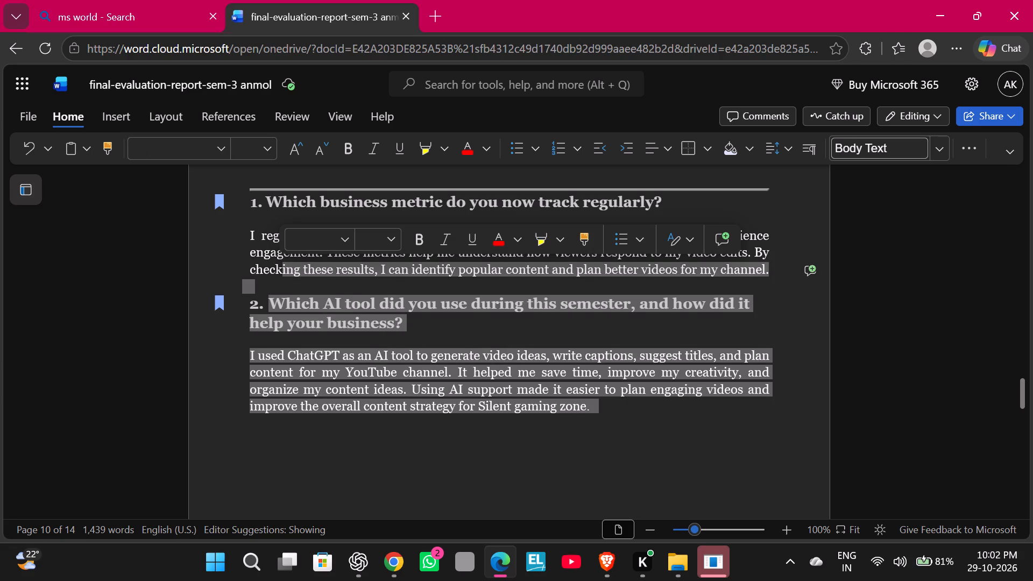
{"action": "left_click", "coordinate": [528, 407]}
{"action": "left_click_drag", "start_coordinate": [478, 405], "coordinate": [581, 414]}
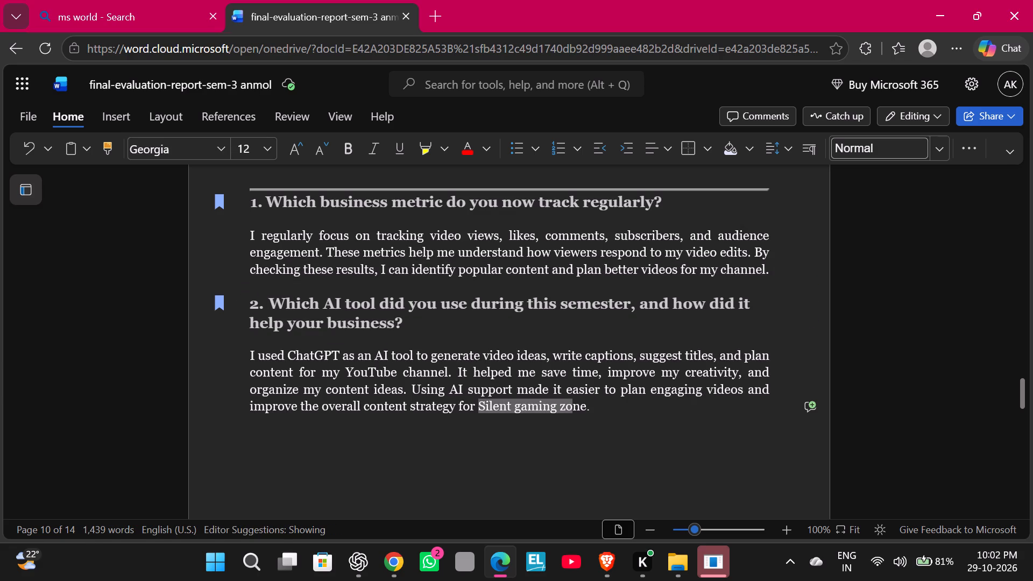
{"action": "left_click_drag", "start_coordinate": [581, 414], "coordinate": [590, 415]}
{"action": "key", "text": "BackSpace"}
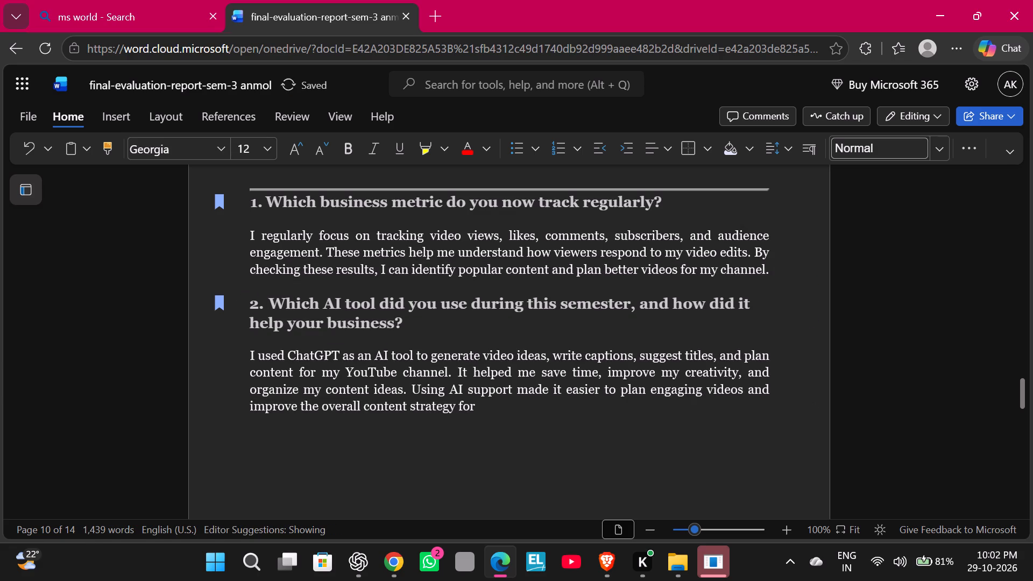
{"action": "key", "text": "ctrl+v"}
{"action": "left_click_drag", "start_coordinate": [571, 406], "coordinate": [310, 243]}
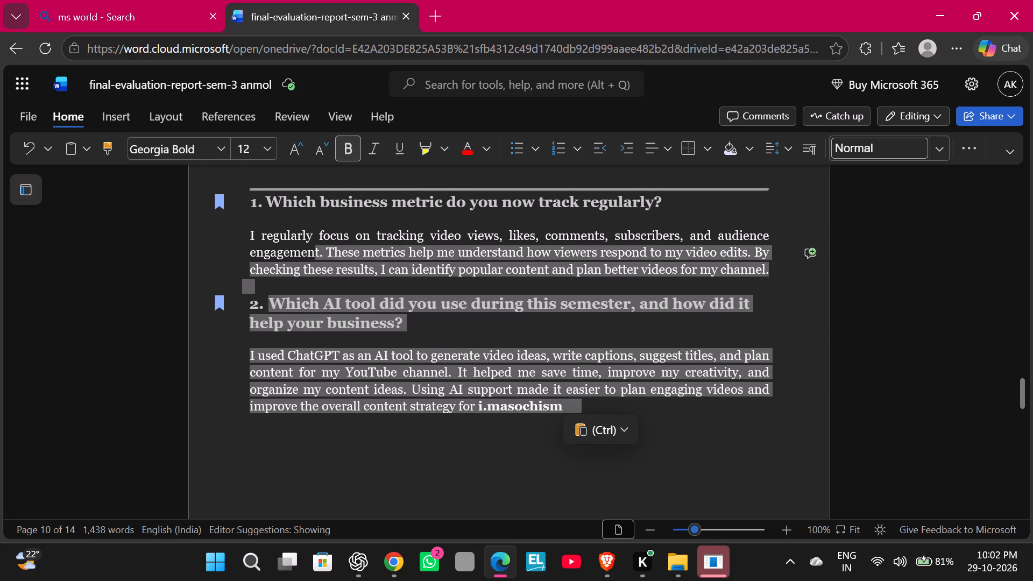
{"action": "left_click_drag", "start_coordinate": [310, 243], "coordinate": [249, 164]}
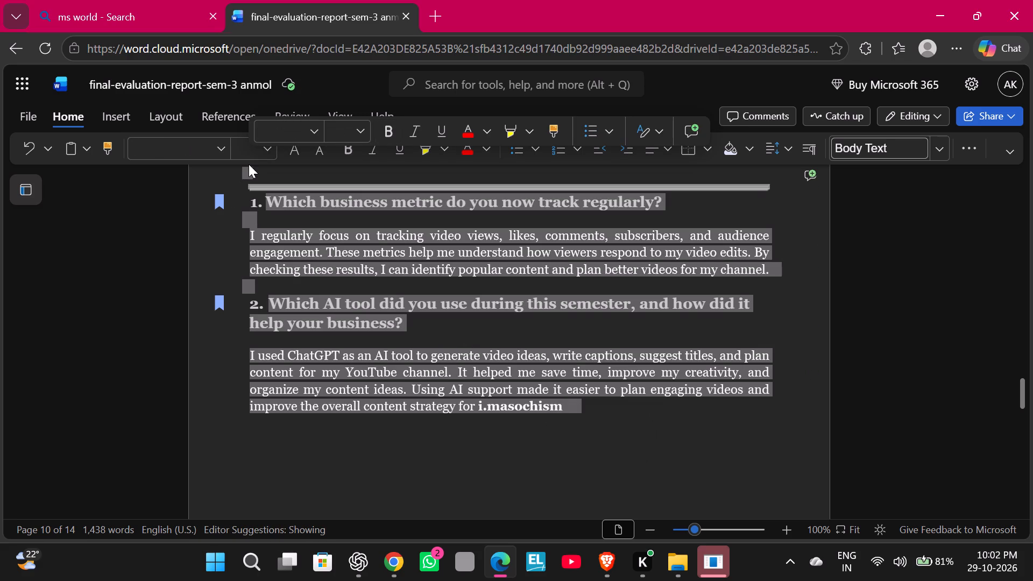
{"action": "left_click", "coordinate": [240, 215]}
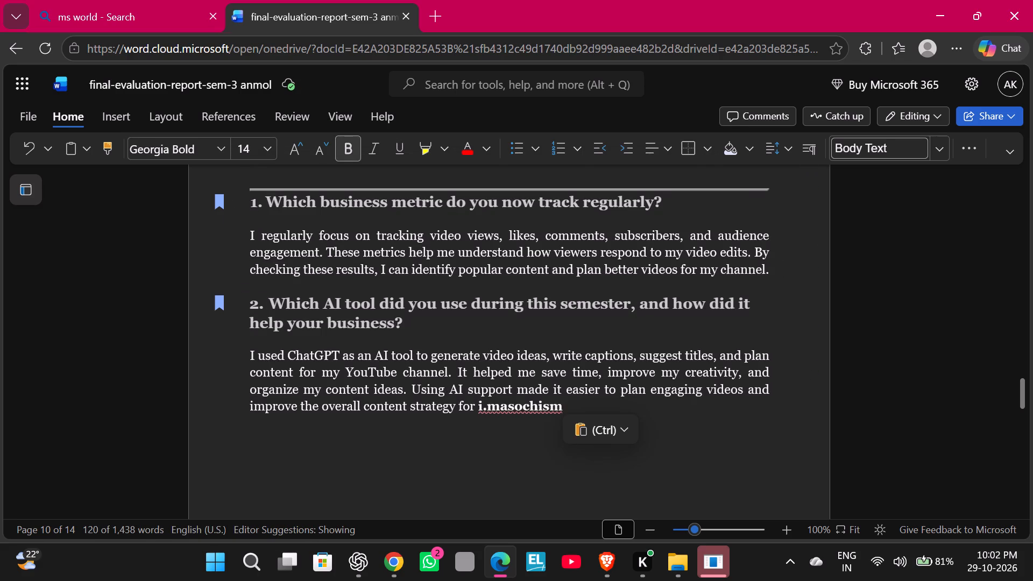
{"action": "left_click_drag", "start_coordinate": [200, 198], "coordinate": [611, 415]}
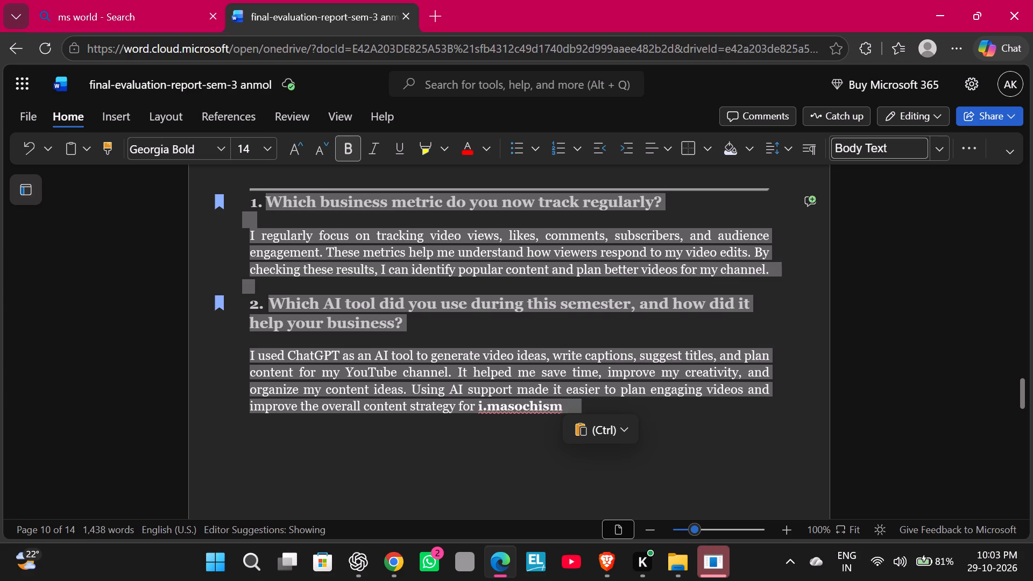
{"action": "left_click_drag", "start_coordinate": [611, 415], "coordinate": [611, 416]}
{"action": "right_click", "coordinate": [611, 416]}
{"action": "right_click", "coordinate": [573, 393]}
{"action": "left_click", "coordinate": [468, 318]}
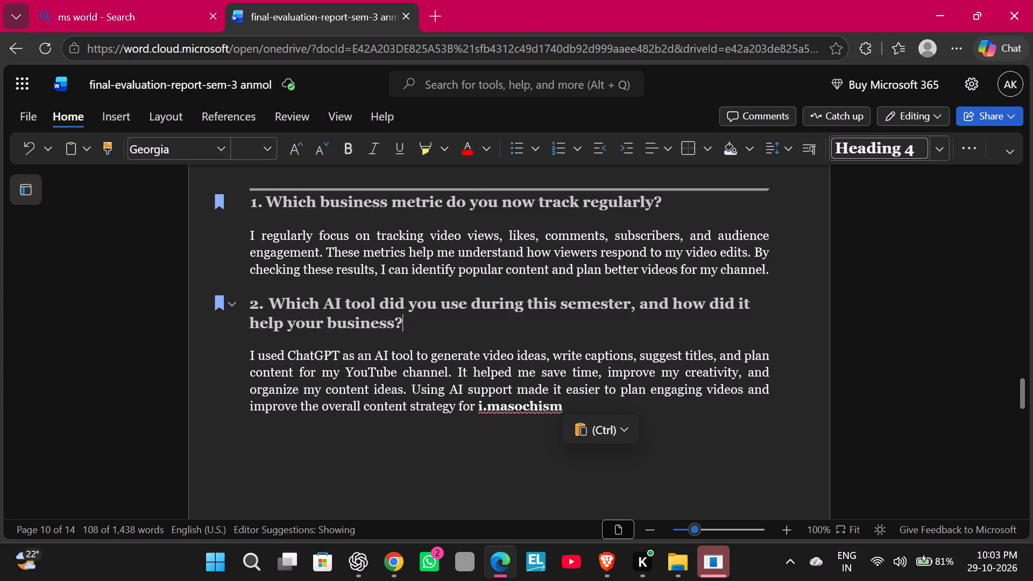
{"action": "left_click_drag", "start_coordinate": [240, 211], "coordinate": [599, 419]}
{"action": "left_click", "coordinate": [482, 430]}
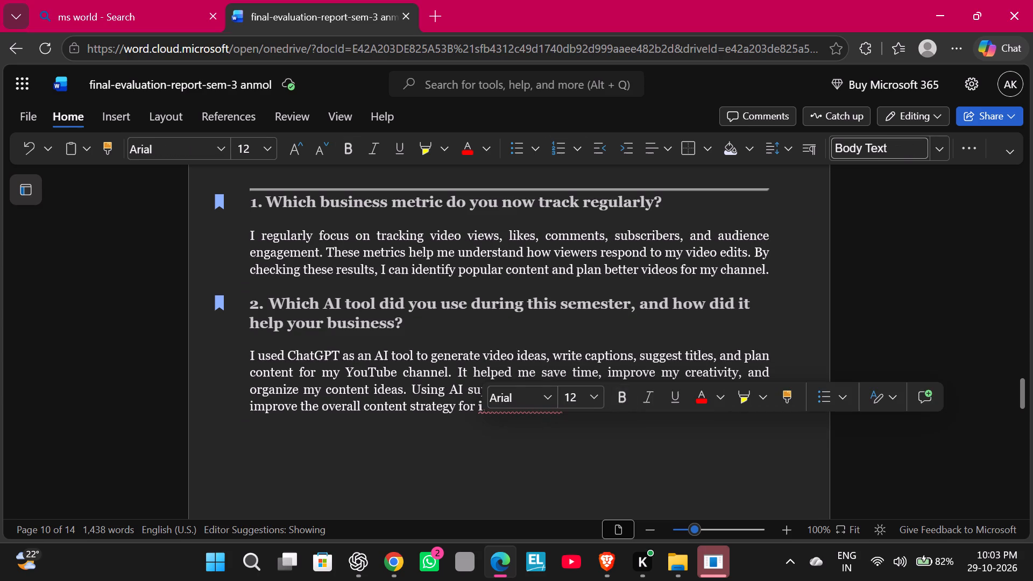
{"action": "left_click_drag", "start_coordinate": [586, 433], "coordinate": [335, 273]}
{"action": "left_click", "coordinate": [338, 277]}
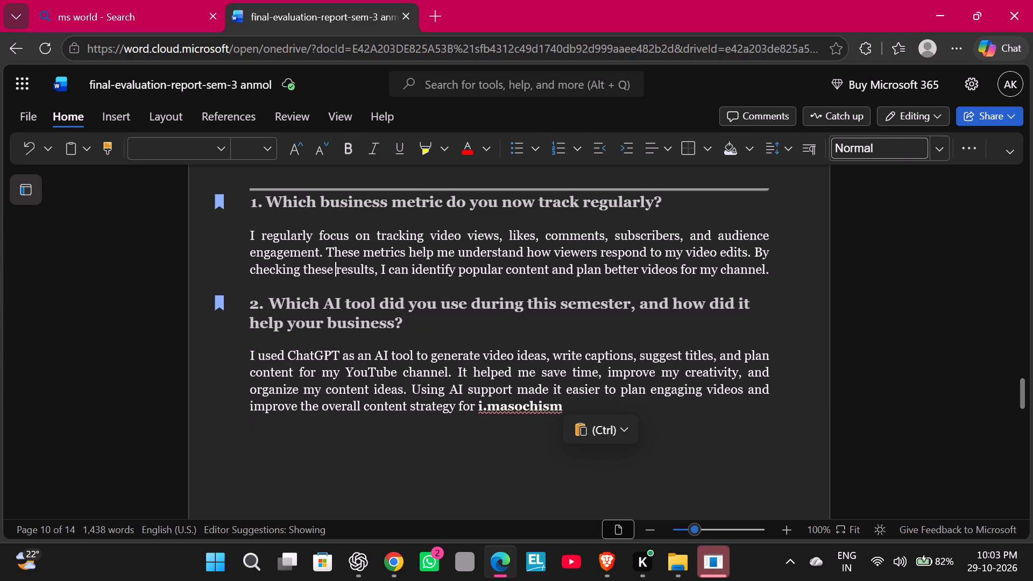
Move Section 4's questions 1 and 2 with their answers from page 10 to directly below the introductory paragraph on page 9.
{"action": "left_click_drag", "start_coordinate": [237, 202], "coordinate": [548, 428]}
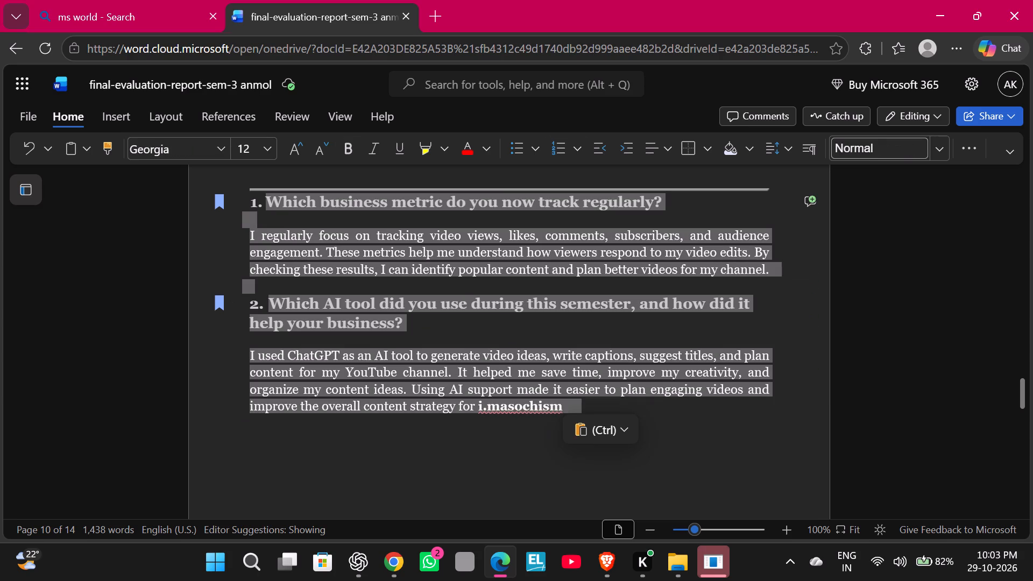
{"action": "left_click_drag", "start_coordinate": [548, 428], "coordinate": [577, 412]}
{"action": "right_click", "coordinate": [577, 412]}
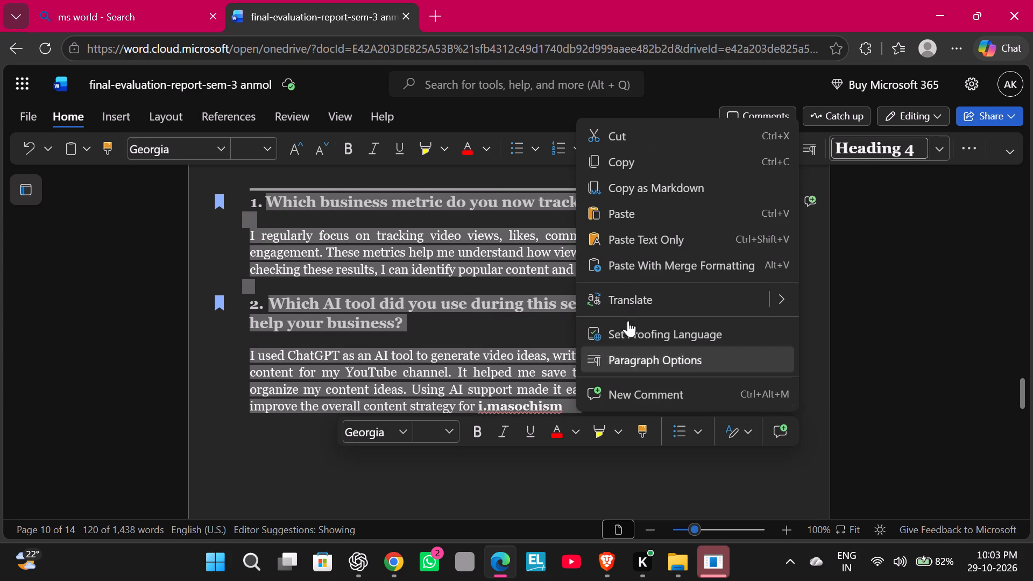
{"action": "left_click", "coordinate": [632, 137]}
{"action": "scroll", "coordinate": [519, 229], "scroll_direction": "up", "scroll_amount": 2}
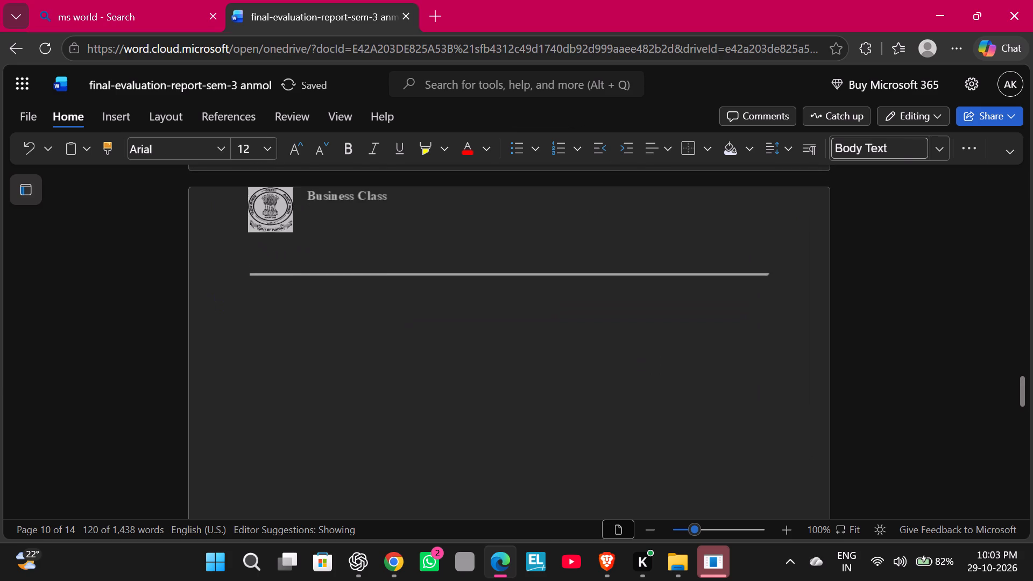
{"action": "scroll", "coordinate": [519, 229], "scroll_direction": "up", "scroll_amount": 4}
{"action": "left_click", "coordinate": [464, 263]}
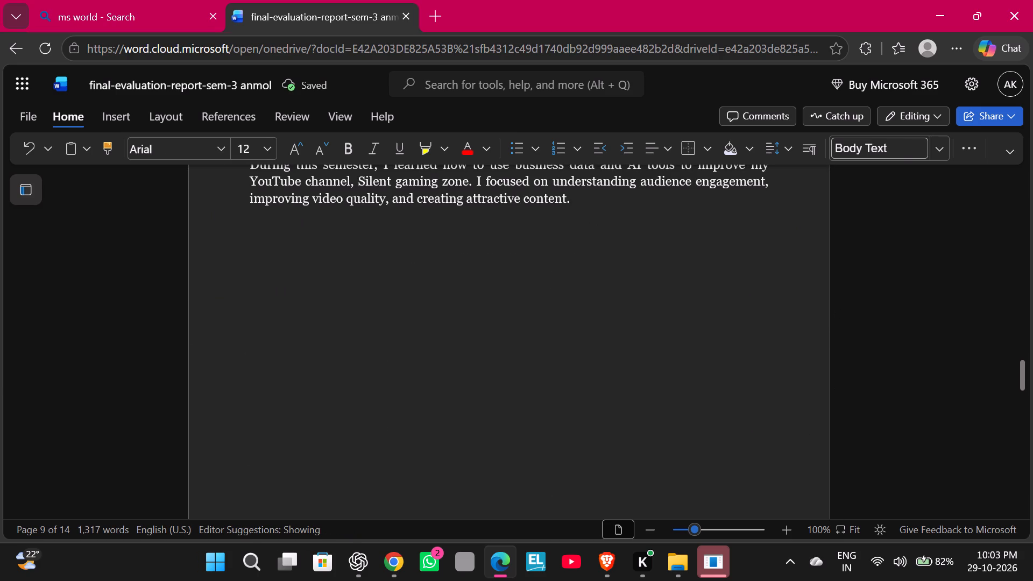
{"action": "key", "text": "ctrl+v"}
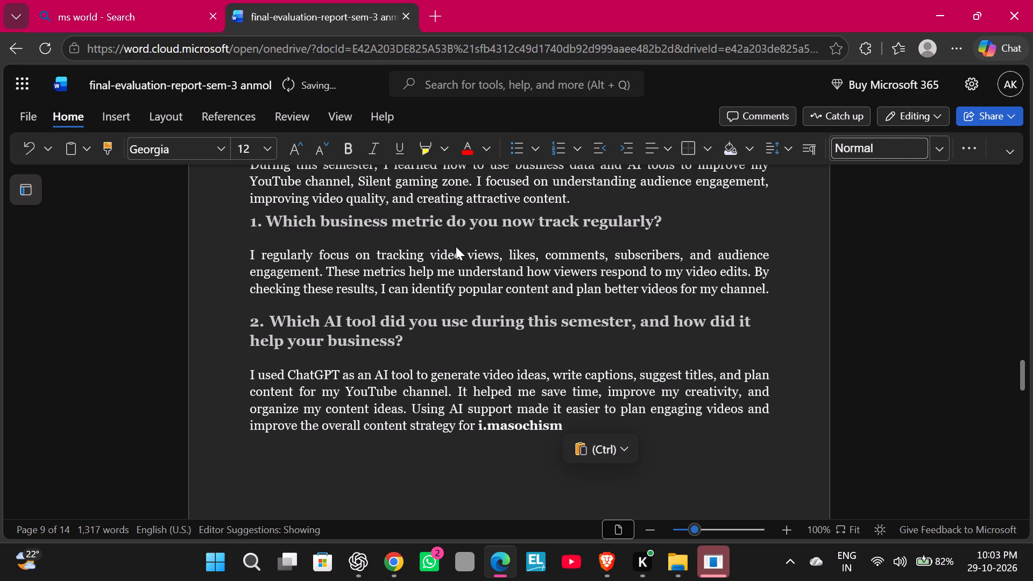
Copy the bold "i.masochism" at the end of the moved question 2 answer on page 9.
{"action": "left_click", "coordinate": [575, 419]}
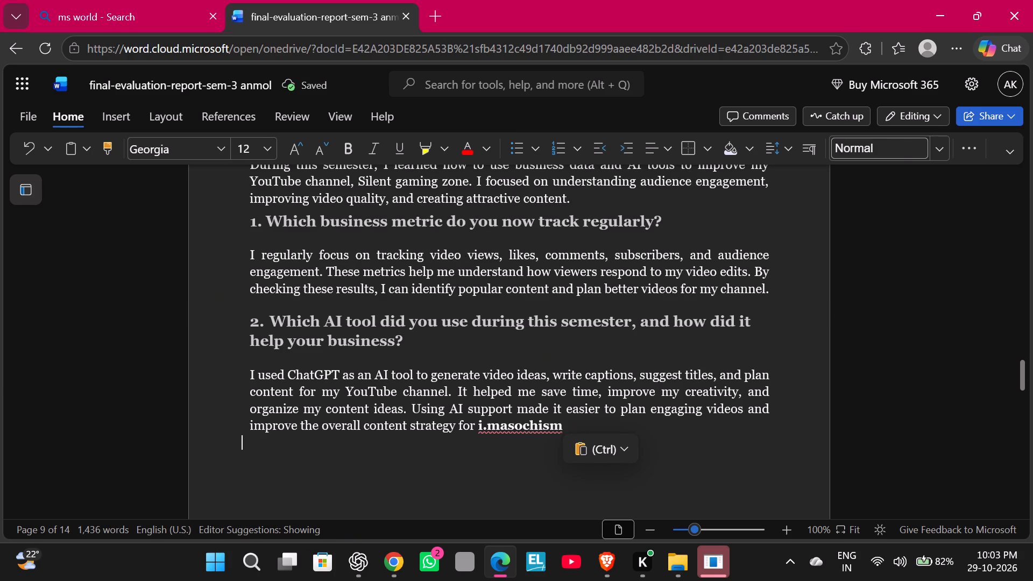
{"action": "left_click_drag", "start_coordinate": [572, 427], "coordinate": [477, 429]}
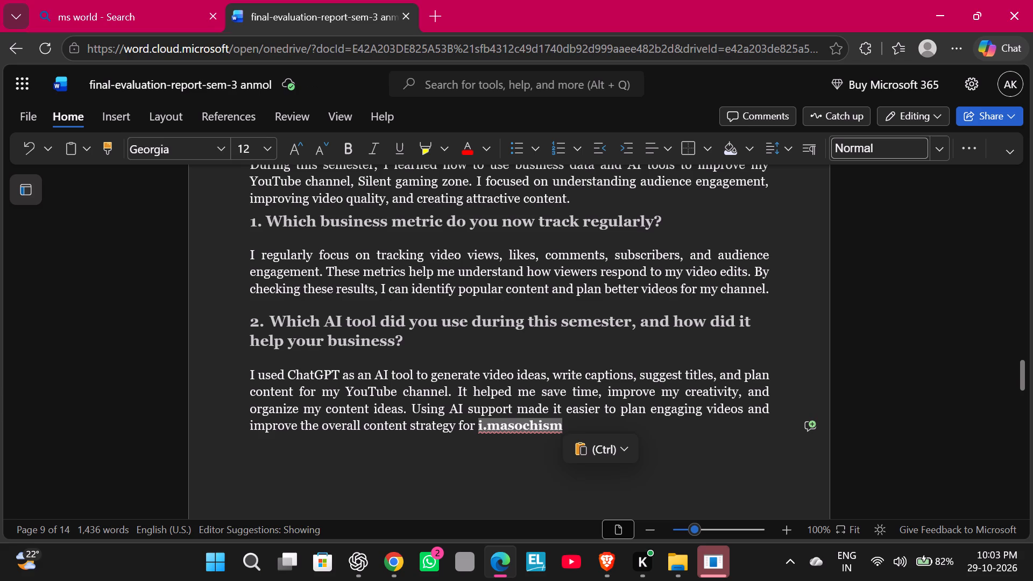
{"action": "left_click_drag", "start_coordinate": [477, 429], "coordinate": [478, 429]}
{"action": "right_click", "coordinate": [478, 429]}
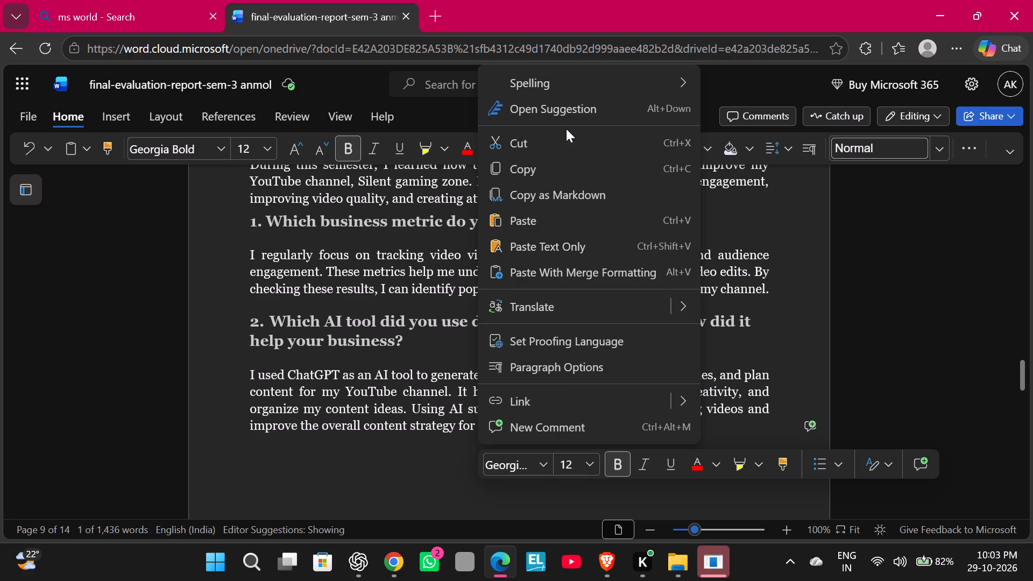
{"action": "left_click", "coordinate": [547, 162]}
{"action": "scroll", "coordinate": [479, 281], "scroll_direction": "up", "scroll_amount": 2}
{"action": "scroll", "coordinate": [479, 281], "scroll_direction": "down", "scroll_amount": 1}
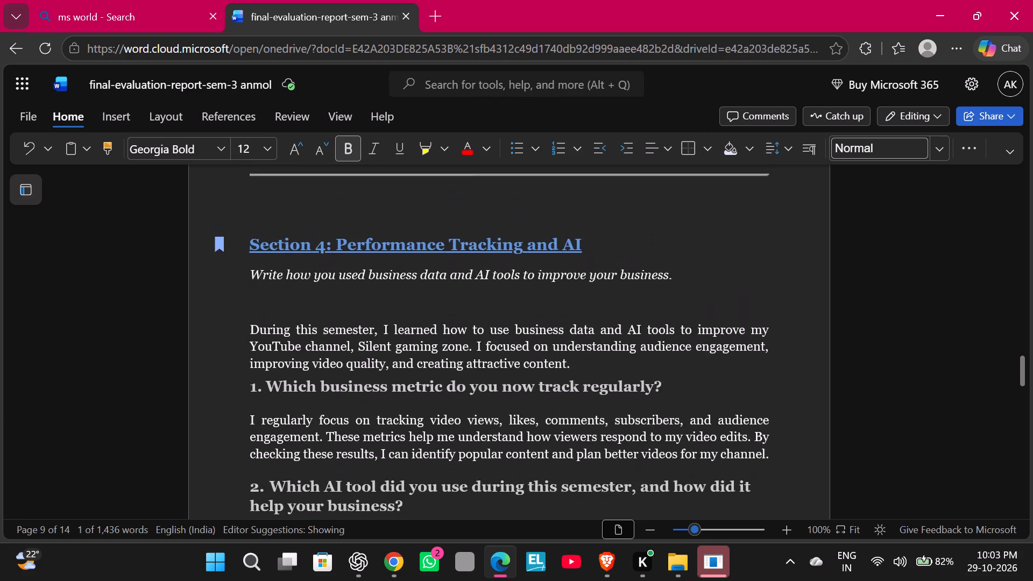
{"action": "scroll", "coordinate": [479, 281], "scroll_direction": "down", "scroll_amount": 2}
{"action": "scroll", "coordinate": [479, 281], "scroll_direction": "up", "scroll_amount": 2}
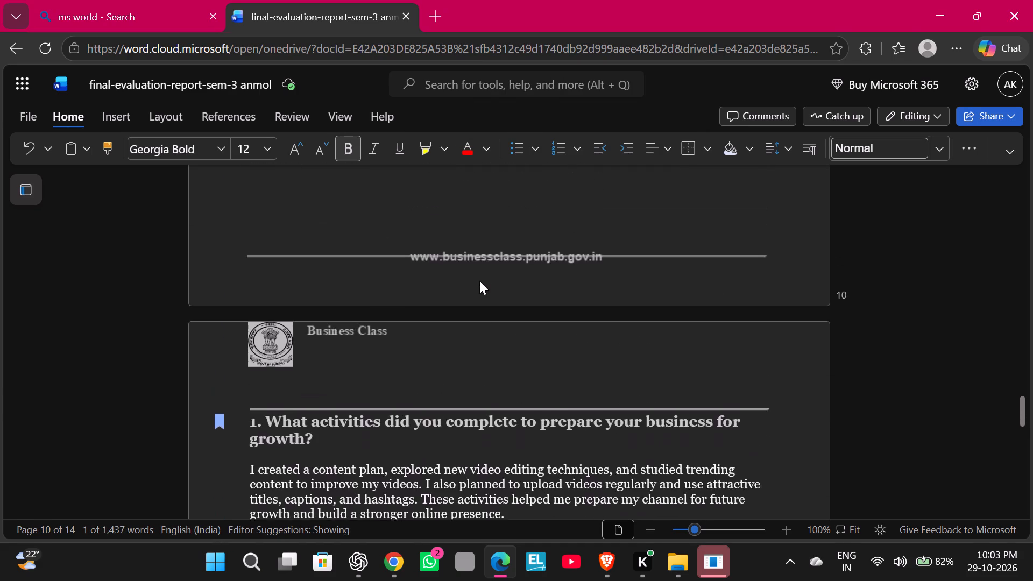
Delete the blank lines above the "Section 5: Business Growth and Future Planning" heading so it sits just below page 10's header line.
{"action": "scroll", "coordinate": [479, 281], "scroll_direction": "up", "scroll_amount": 2}
{"action": "left_click", "coordinate": [439, 359]}
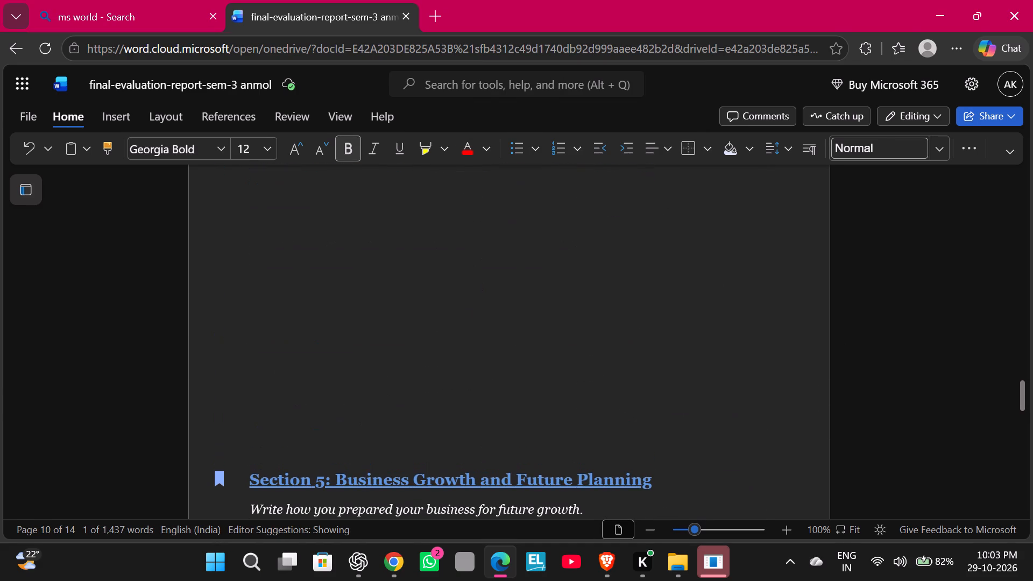
{"action": "key", "text": "BackSpace"}
{"action": "key", "text": "BackSpace"}
{"action": "key", "text": "BackSpace"}
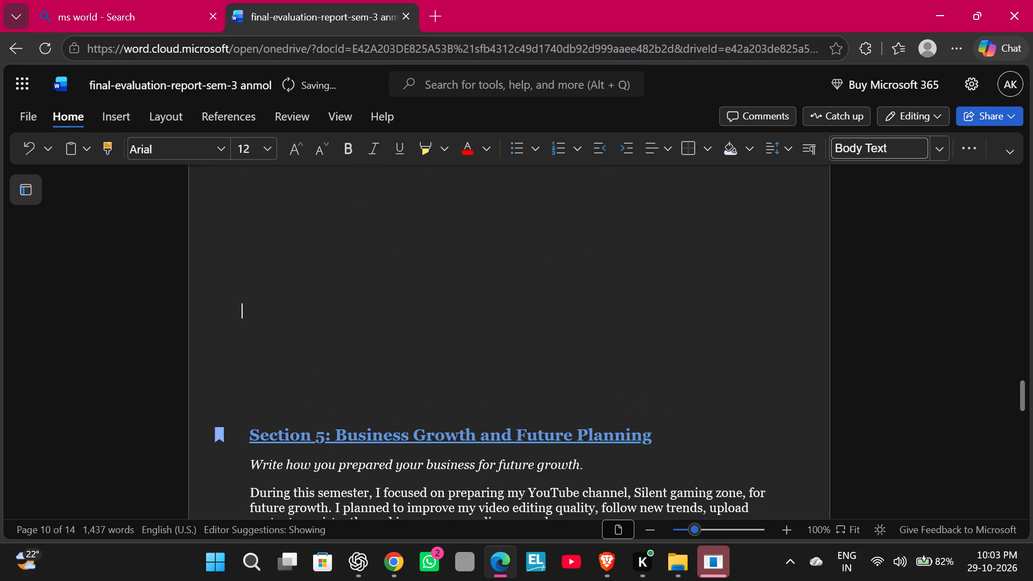
{"action": "key", "text": "BackSpace"}
{"action": "key", "text": "BackSpace"}
{"action": "key", "text": "BackSpace"}
{"action": "key", "text": "BackSpace"}
{"action": "key", "text": "BackSpace"}
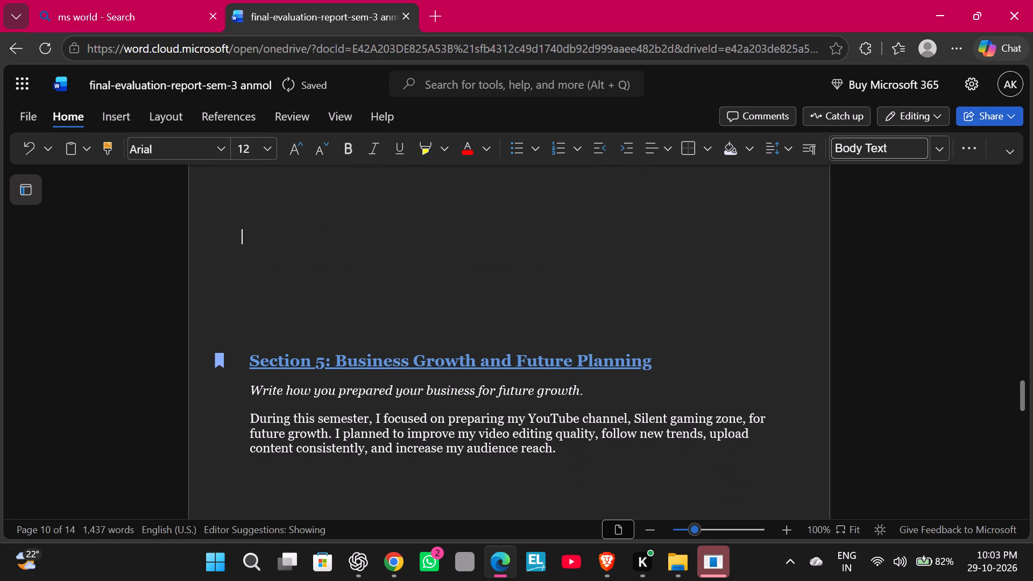
{"action": "left_click", "coordinate": [365, 327]}
{"action": "key", "text": "BackSpace"}
{"action": "key", "text": "BackSpace"}
{"action": "key", "text": "BackSpace"}
{"action": "key", "text": "BackSpace"}
{"action": "key", "text": "BackSpace"}
{"action": "key", "text": "BackSpace"}
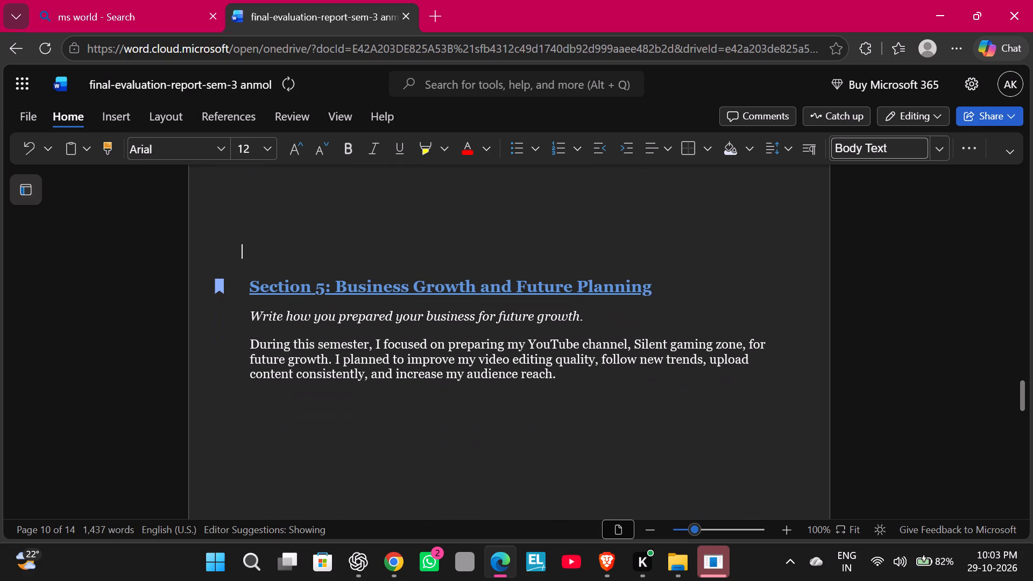
{"action": "key", "text": "BackSpace"}
{"action": "key", "text": "BackSpace"}
{"action": "key", "text": "BackSpace"}
{"action": "key", "text": "BackSpace"}
{"action": "key", "text": "BackSpace"}
{"action": "key", "text": "BackSpace"}
{"action": "key", "text": "BackSpace"}
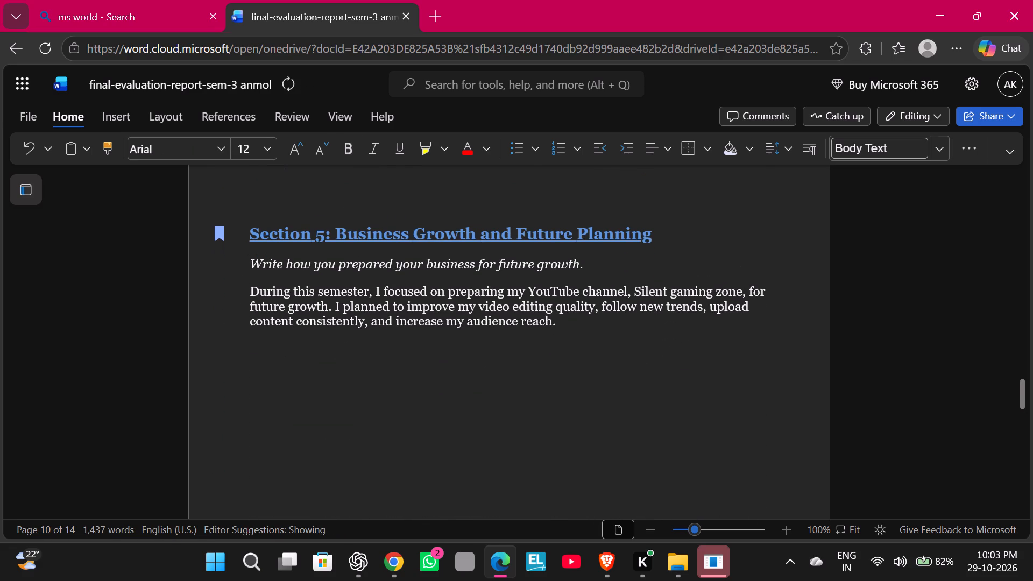
{"action": "key", "text": "BackSpace"}
{"action": "key", "text": "BackSpace"}
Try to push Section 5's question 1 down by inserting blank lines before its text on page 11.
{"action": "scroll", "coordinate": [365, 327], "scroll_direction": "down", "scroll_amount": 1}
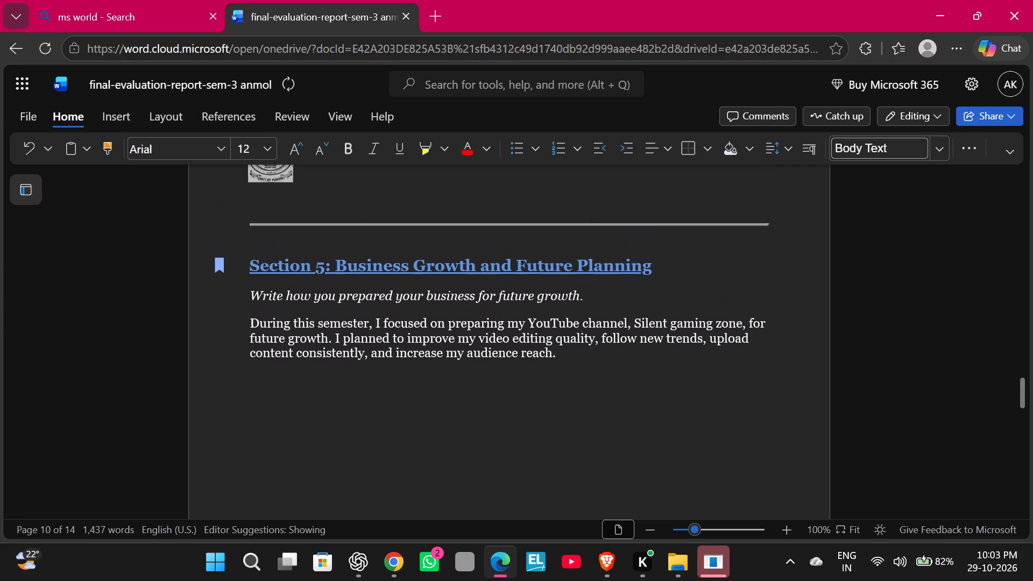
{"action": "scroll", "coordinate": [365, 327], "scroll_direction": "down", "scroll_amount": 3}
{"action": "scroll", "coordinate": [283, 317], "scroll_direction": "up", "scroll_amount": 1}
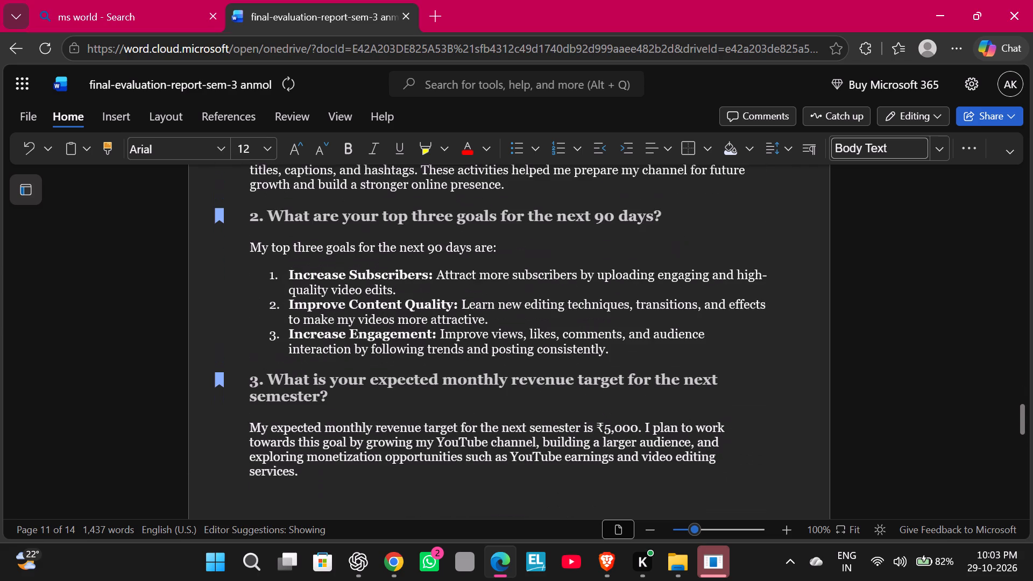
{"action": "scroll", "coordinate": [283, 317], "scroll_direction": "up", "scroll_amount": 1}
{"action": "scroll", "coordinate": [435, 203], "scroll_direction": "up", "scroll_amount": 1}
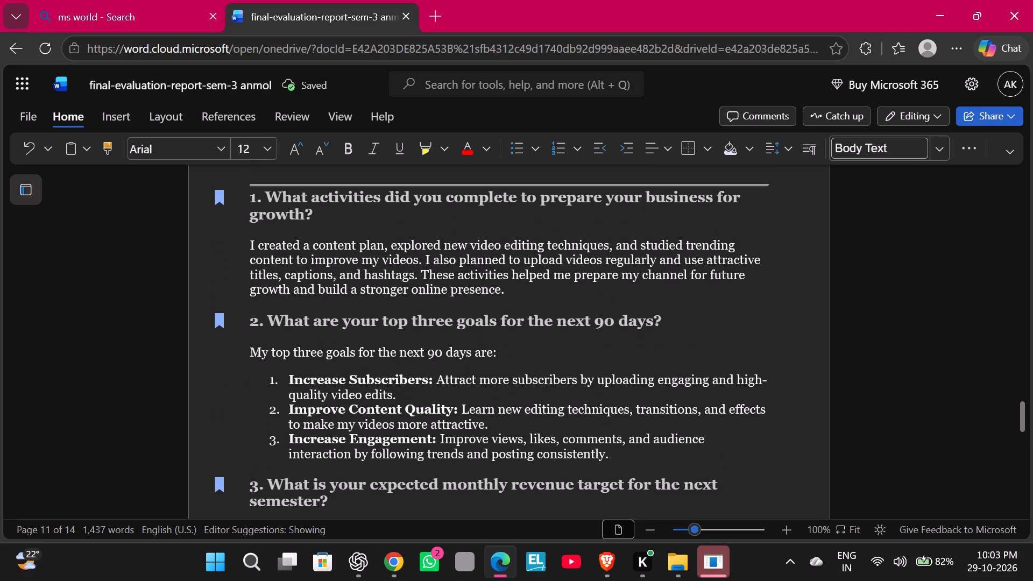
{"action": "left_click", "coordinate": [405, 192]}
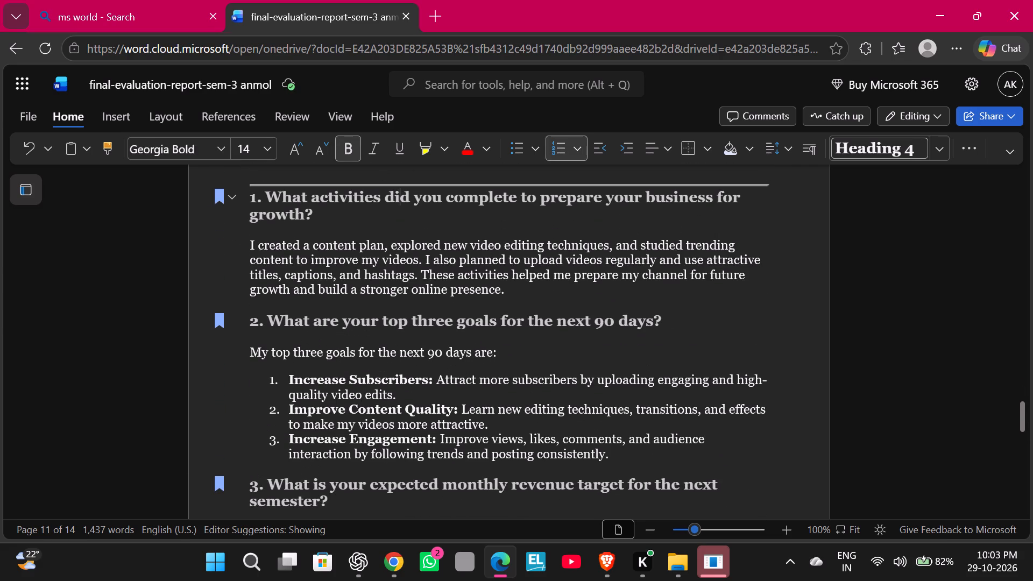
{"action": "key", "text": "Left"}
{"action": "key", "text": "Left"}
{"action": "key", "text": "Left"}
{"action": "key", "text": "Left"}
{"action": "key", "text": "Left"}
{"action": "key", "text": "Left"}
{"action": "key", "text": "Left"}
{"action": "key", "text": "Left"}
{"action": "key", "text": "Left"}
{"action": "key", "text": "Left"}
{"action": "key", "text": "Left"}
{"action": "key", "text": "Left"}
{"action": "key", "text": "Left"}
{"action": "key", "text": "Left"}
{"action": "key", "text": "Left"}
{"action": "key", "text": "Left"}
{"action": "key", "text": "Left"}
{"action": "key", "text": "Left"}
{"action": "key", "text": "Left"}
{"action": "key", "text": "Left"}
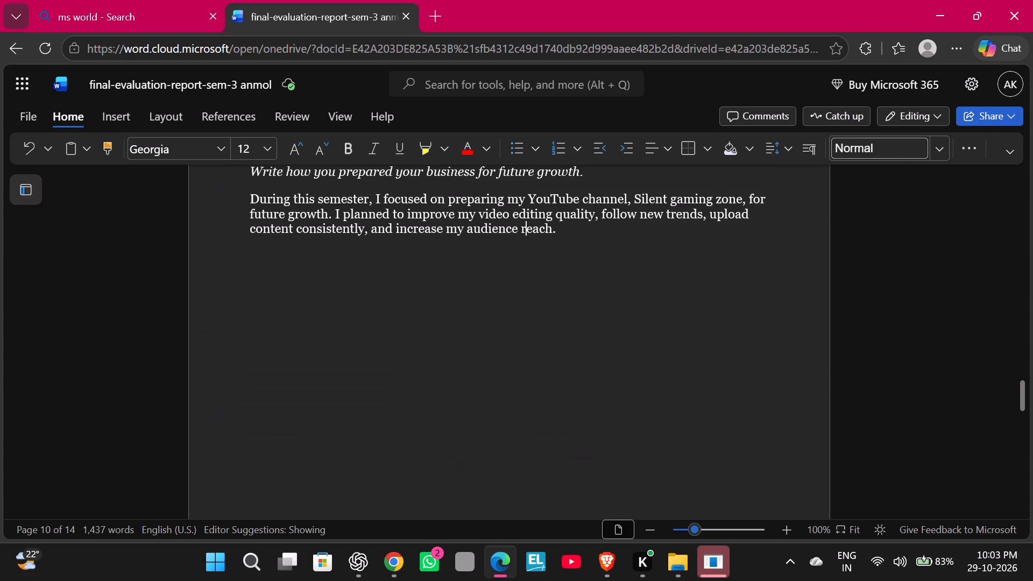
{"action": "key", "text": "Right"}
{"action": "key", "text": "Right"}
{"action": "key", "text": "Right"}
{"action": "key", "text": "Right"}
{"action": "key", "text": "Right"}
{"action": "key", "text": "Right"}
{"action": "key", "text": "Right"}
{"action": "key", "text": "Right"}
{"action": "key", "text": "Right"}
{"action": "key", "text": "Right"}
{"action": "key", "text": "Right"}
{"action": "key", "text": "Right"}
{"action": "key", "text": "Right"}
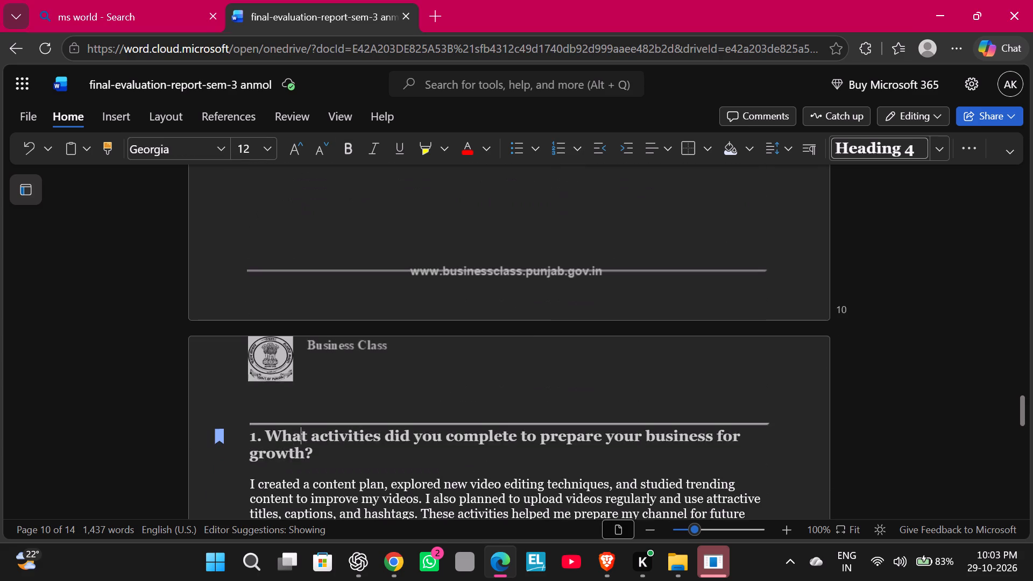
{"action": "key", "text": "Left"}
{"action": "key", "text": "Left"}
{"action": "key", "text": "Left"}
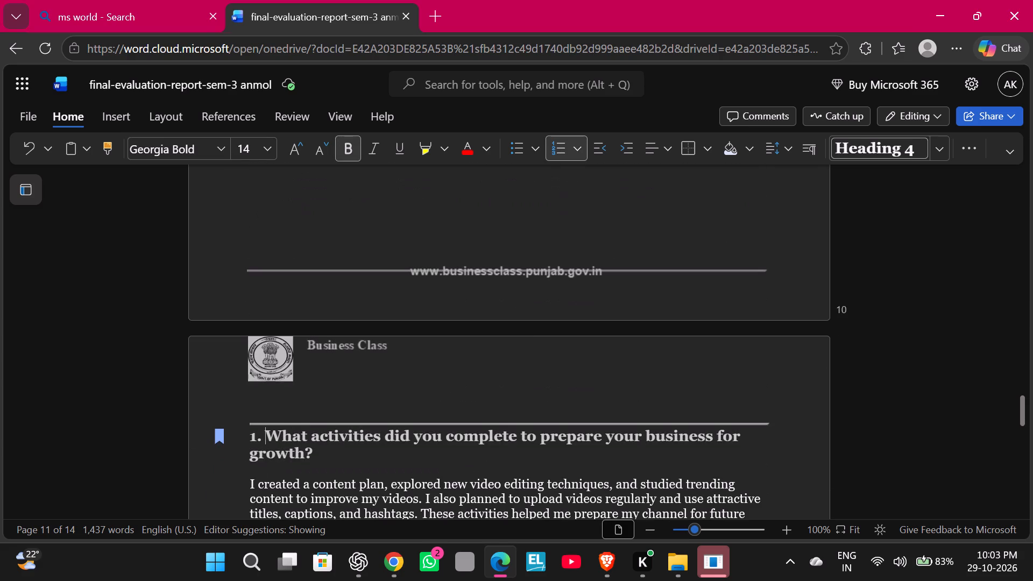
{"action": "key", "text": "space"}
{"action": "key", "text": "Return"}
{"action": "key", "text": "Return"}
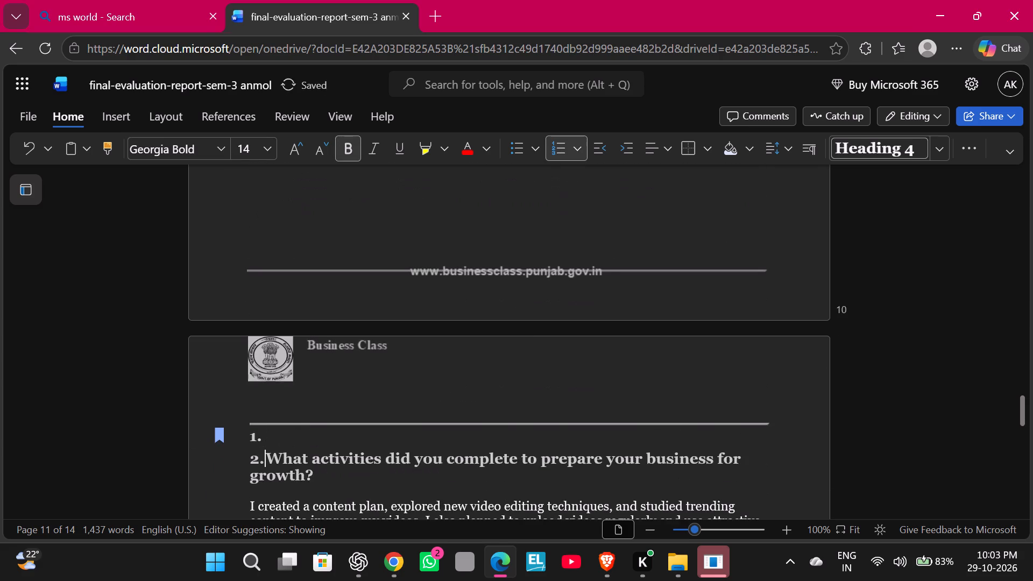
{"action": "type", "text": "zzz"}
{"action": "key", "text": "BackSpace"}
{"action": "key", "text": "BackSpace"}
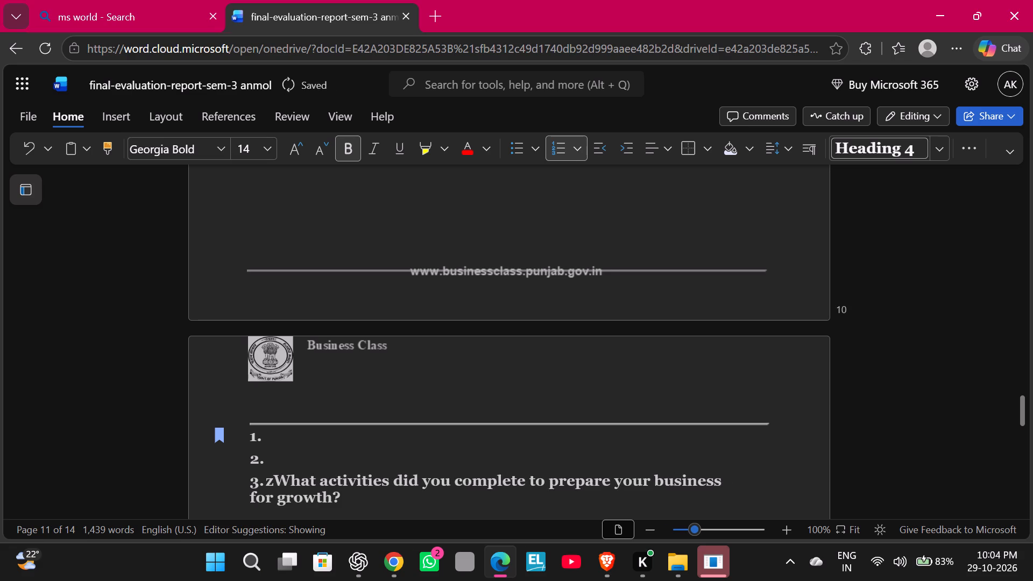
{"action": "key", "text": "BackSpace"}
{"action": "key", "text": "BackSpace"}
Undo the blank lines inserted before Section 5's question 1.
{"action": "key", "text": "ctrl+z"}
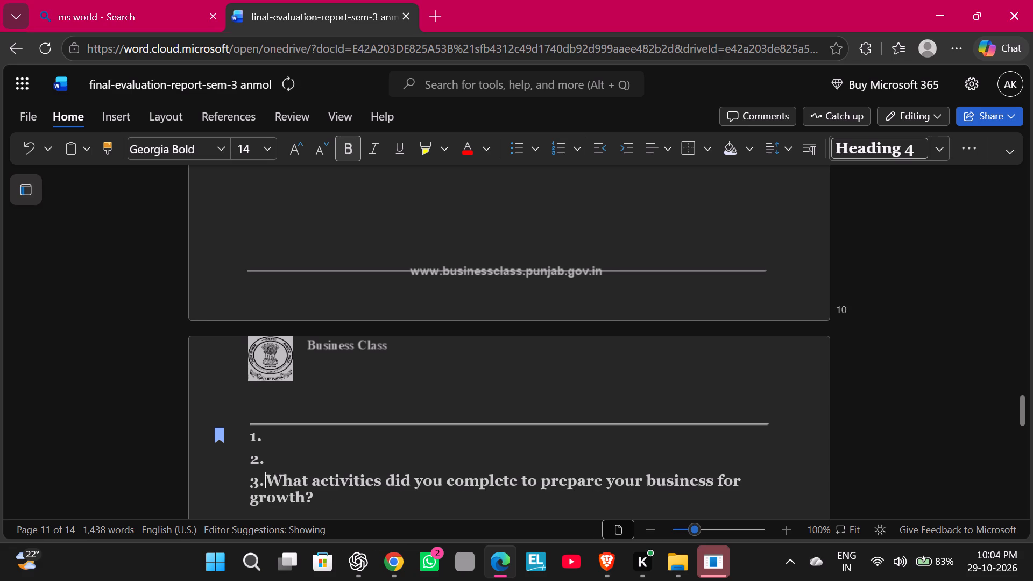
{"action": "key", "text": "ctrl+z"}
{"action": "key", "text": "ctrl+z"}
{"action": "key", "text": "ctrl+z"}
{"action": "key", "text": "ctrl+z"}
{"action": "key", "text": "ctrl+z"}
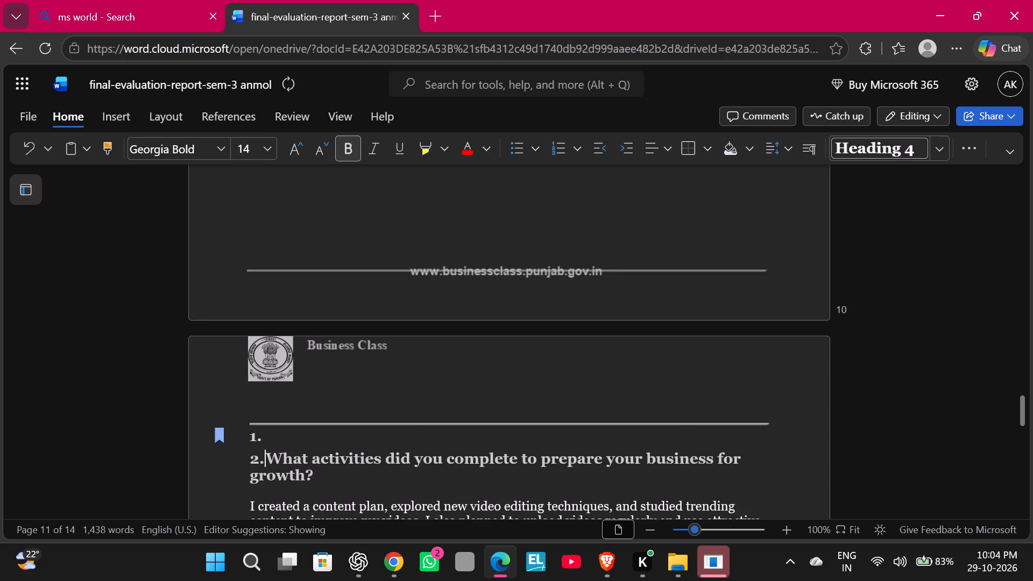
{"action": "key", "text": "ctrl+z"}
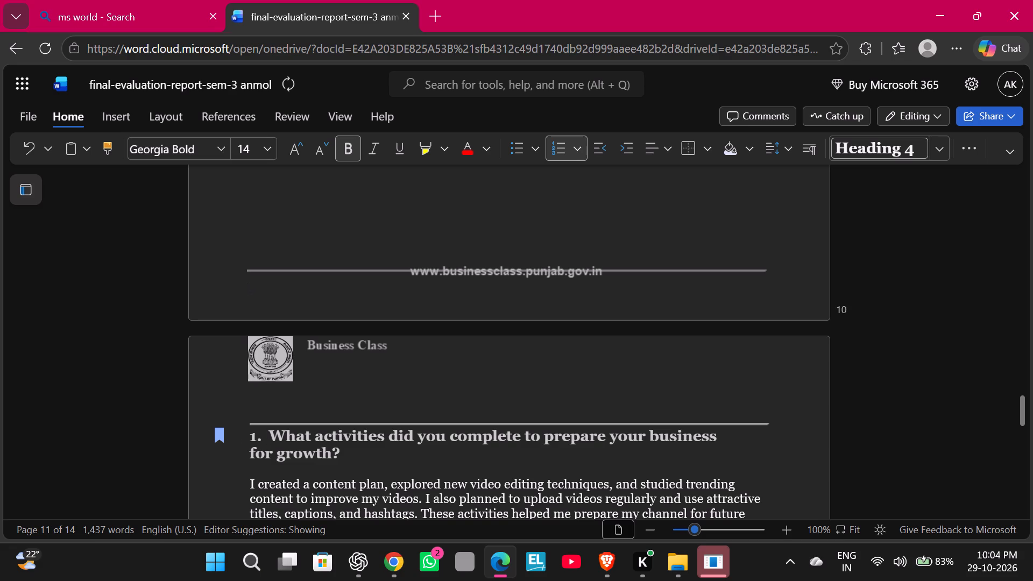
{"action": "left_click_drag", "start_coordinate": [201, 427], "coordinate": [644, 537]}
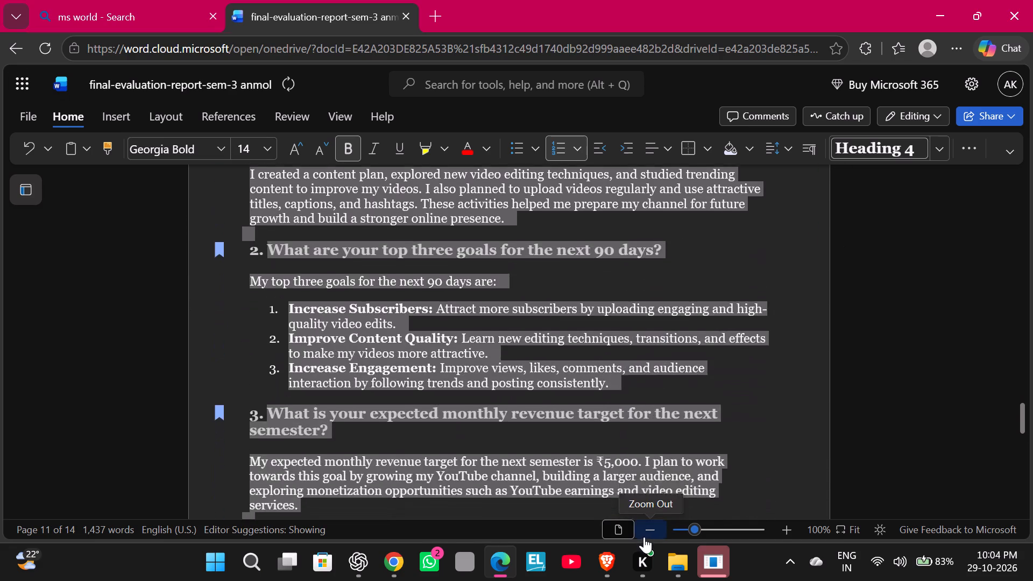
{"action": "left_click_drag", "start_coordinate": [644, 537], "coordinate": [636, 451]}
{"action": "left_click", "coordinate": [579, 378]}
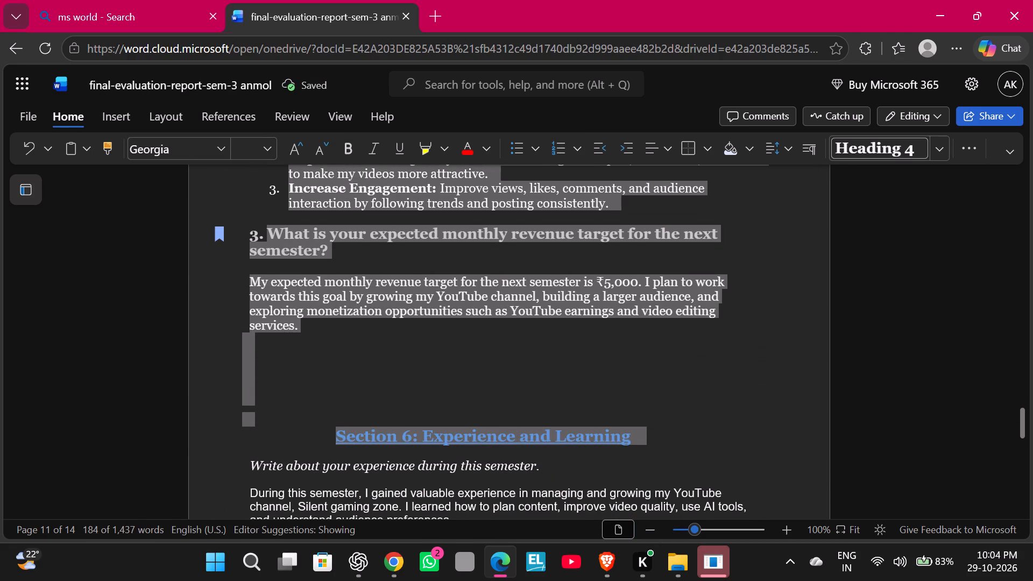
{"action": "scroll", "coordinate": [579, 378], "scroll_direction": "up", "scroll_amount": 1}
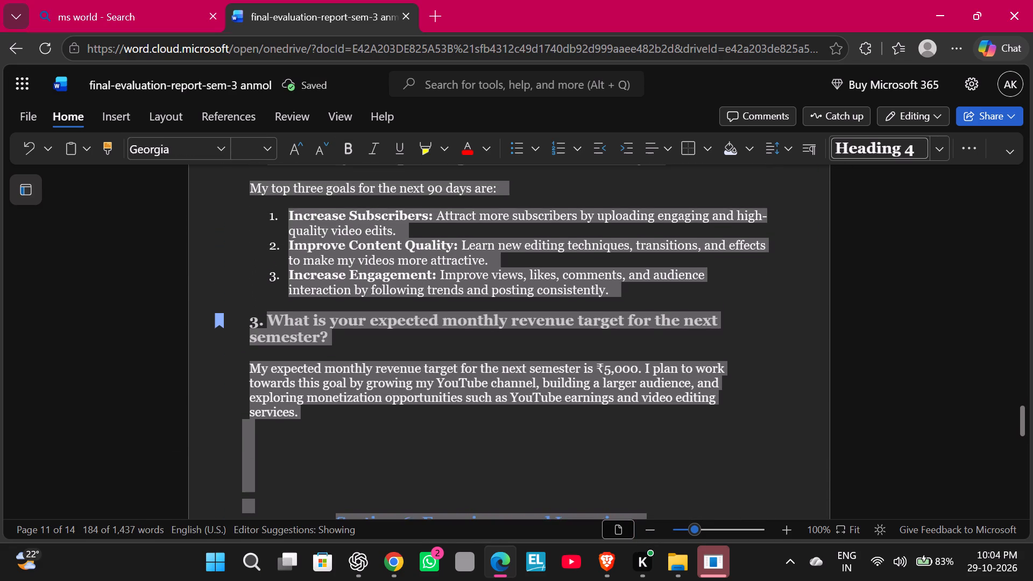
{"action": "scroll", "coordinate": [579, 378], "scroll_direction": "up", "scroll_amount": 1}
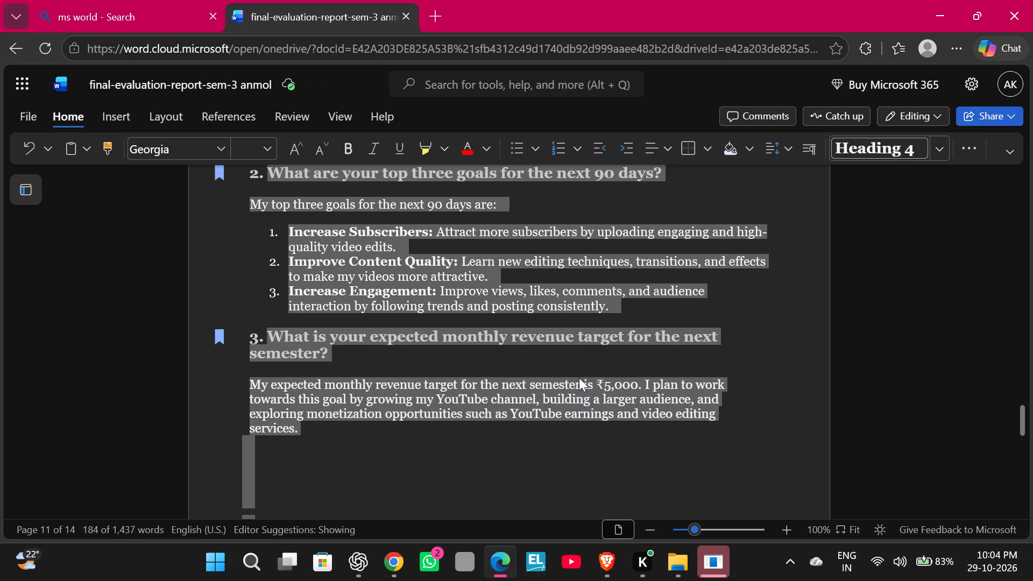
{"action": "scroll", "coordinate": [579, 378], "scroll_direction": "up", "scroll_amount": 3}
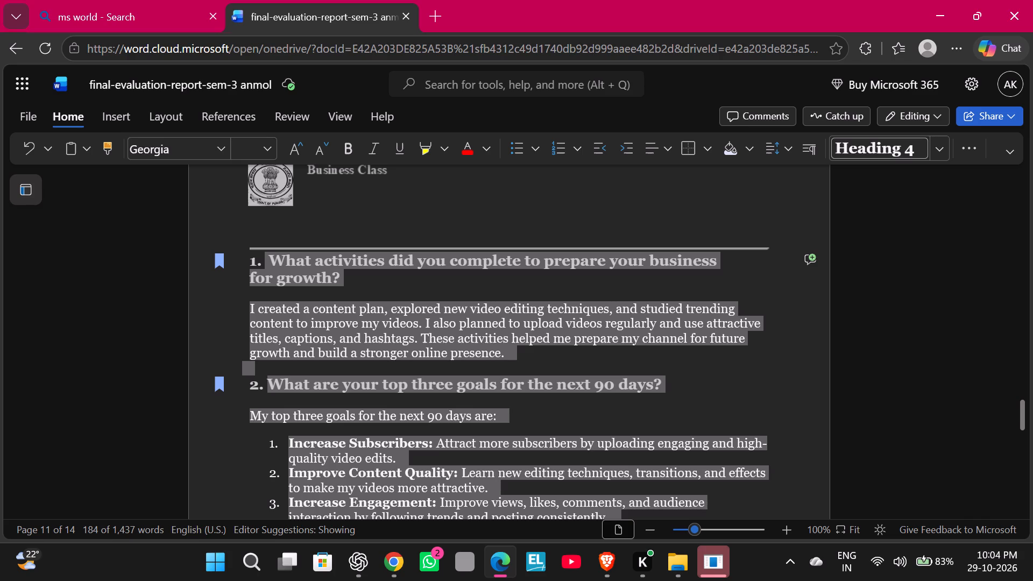
Review the layout of Section 5's questions and answers on page 11, down to the "Section 6: Experience and Learning" heading.
{"action": "left_click", "coordinate": [584, 311]}
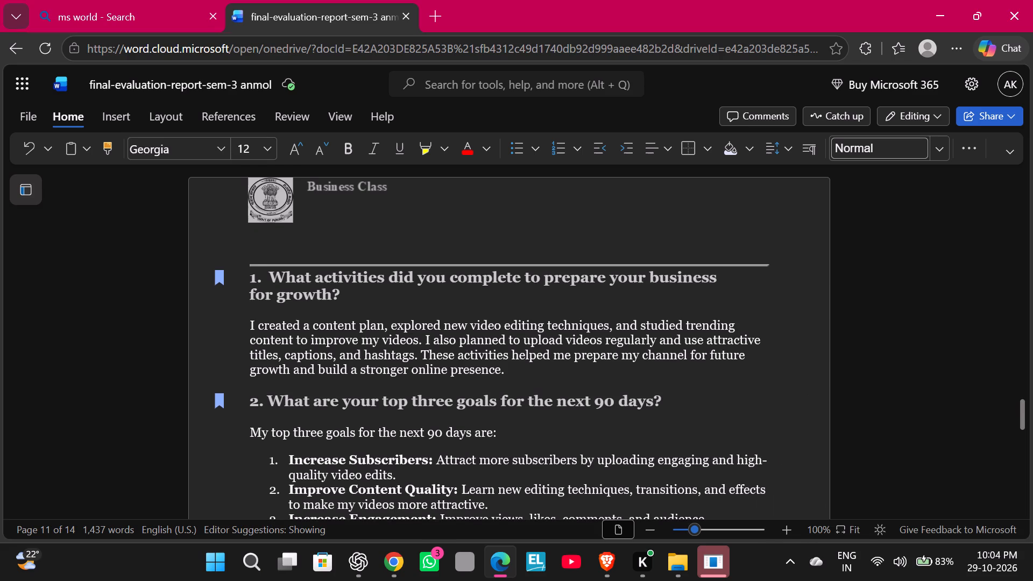
{"action": "scroll", "coordinate": [321, 375], "scroll_direction": "down", "scroll_amount": 1}
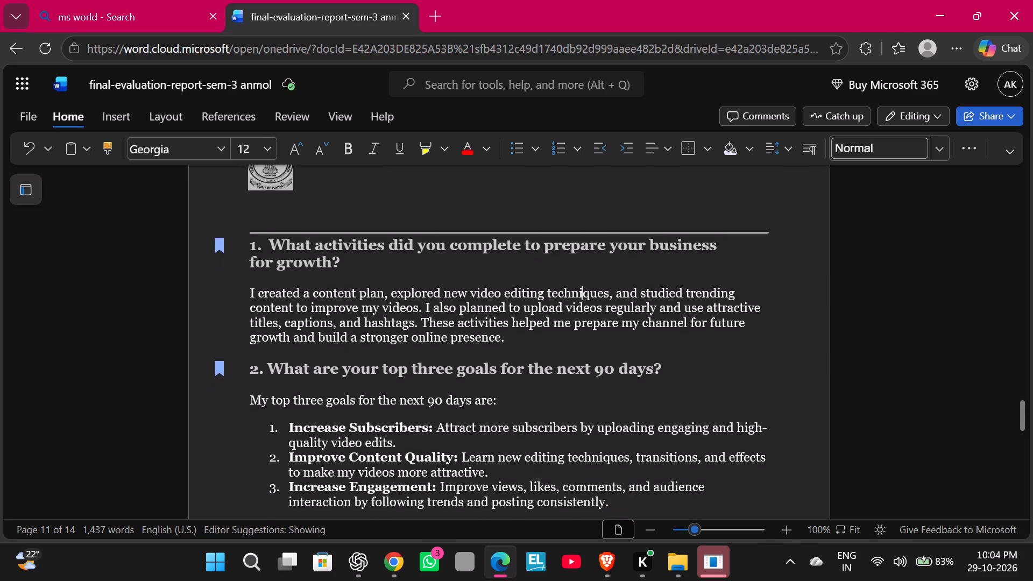
{"action": "scroll", "coordinate": [321, 375], "scroll_direction": "down", "scroll_amount": 1}
{"action": "scroll", "coordinate": [321, 375], "scroll_direction": "up", "scroll_amount": 1}
{"action": "scroll", "coordinate": [280, 331], "scroll_direction": "down", "scroll_amount": 1}
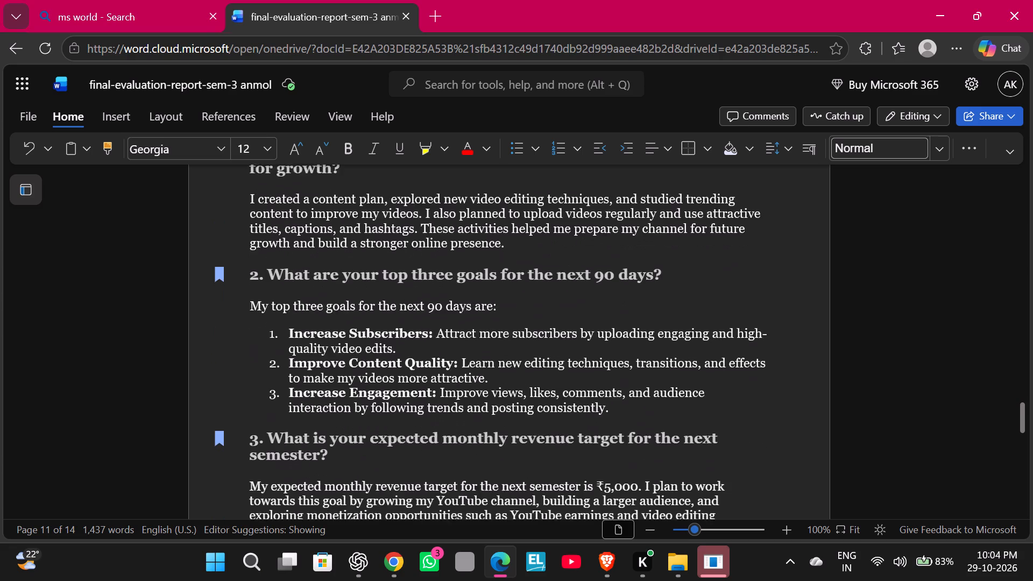
{"action": "scroll", "coordinate": [280, 331], "scroll_direction": "down", "scroll_amount": 1}
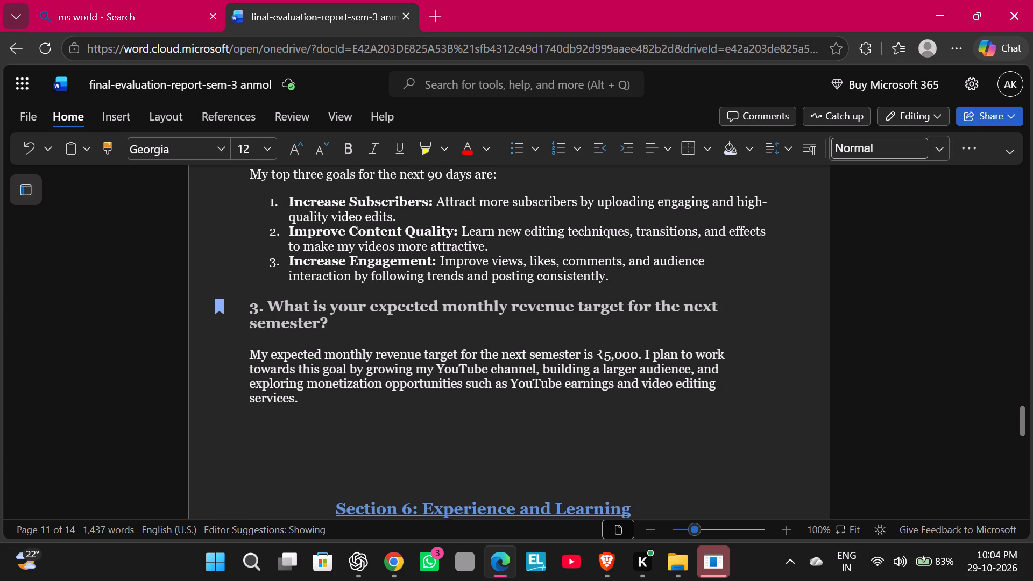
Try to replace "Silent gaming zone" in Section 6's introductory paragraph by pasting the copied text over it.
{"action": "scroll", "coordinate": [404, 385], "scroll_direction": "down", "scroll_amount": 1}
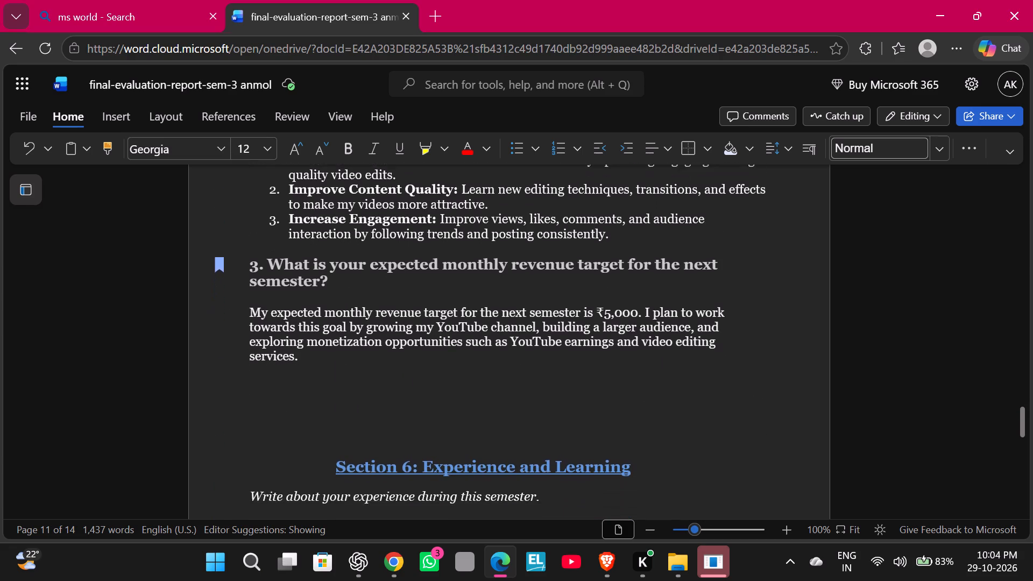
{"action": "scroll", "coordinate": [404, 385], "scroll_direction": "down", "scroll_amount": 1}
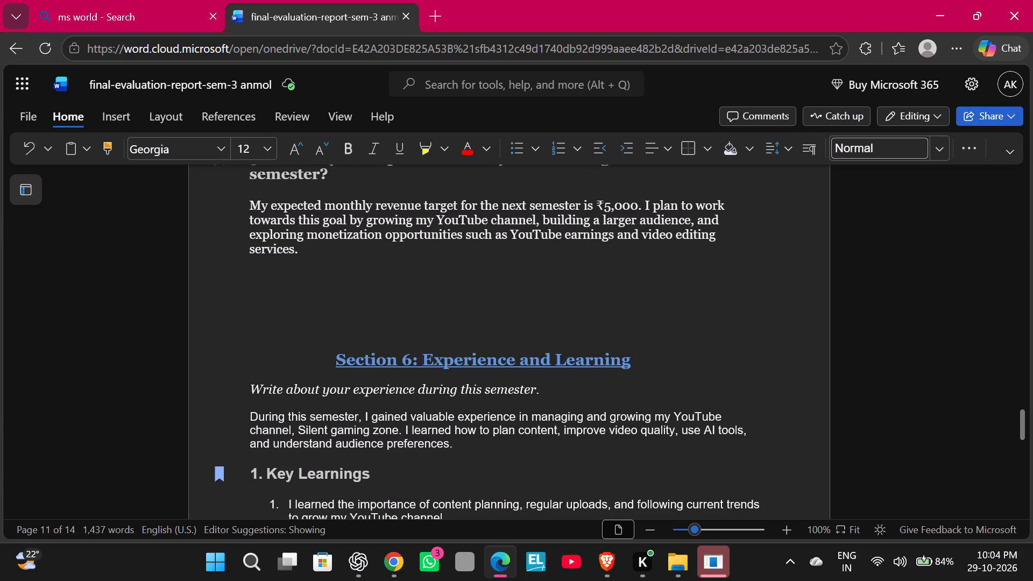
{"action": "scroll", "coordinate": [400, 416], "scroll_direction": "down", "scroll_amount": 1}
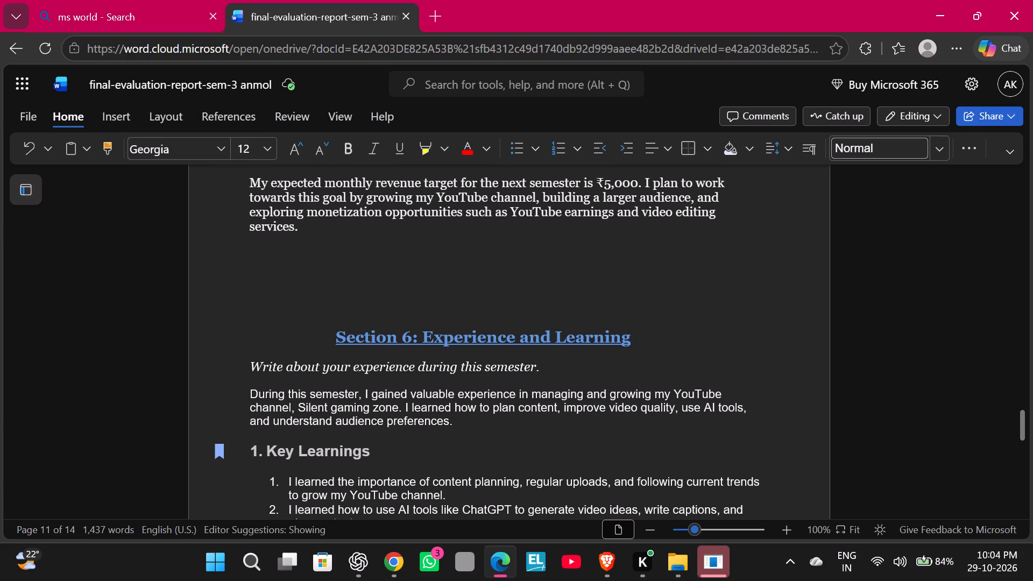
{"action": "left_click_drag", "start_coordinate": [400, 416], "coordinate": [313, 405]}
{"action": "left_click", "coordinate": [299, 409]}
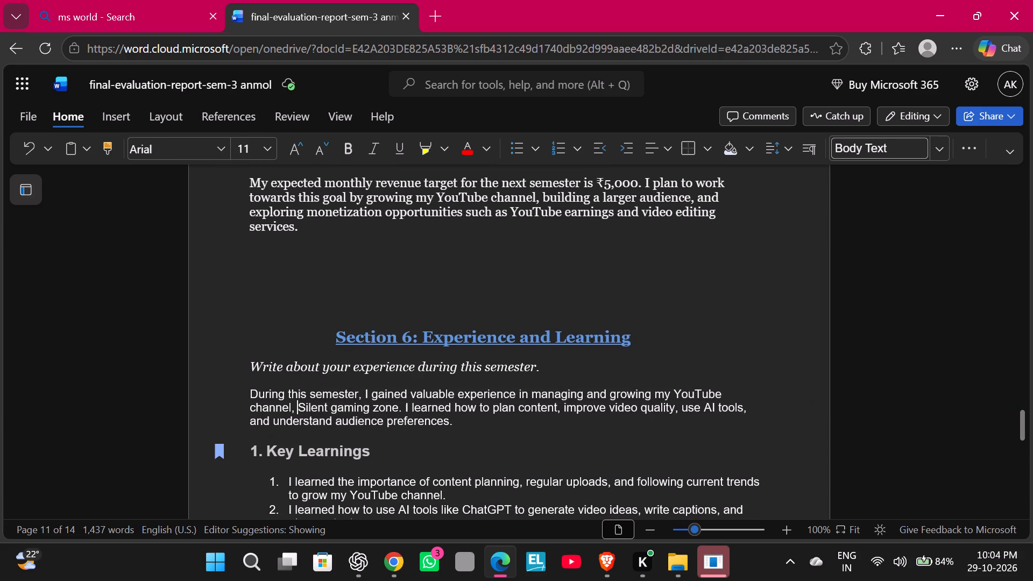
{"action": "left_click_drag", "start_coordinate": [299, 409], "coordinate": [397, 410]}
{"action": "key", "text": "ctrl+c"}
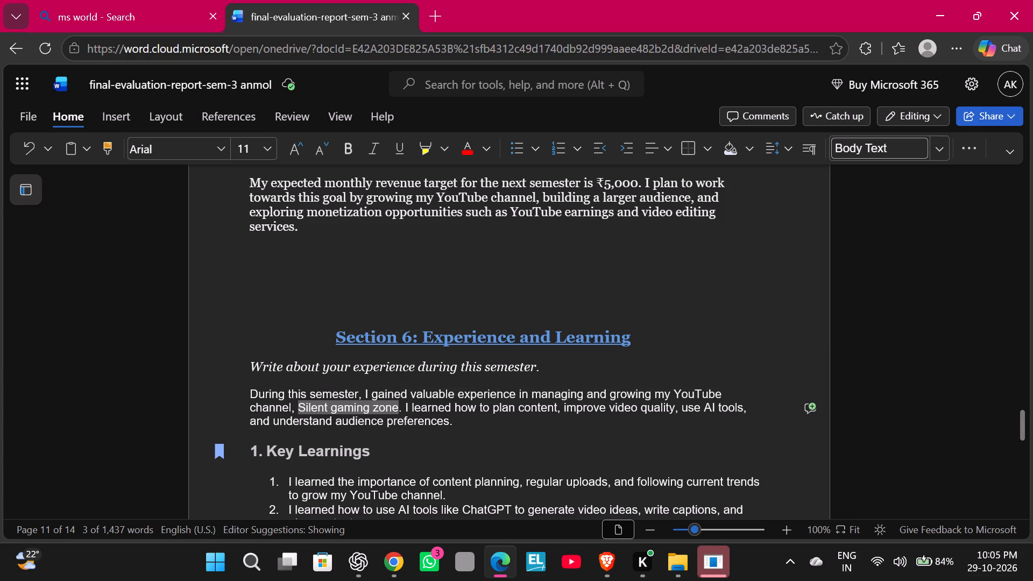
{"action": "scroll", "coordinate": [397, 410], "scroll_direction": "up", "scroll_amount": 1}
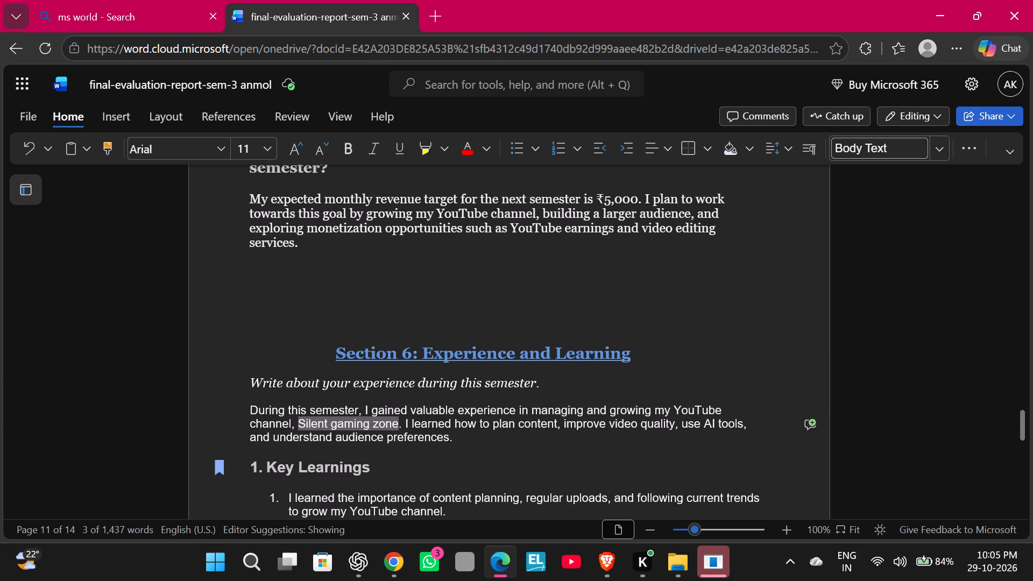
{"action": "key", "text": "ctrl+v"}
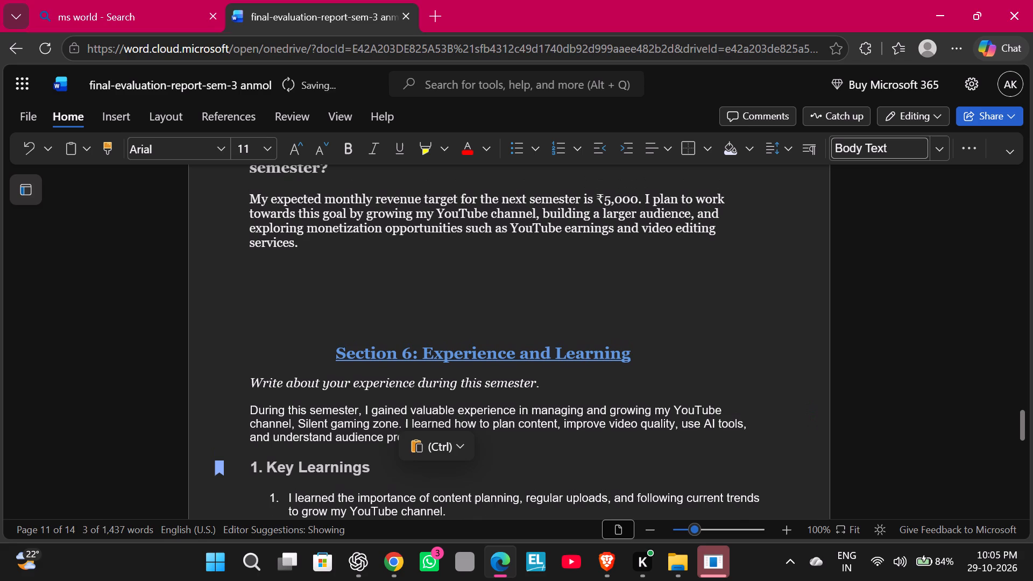
Copy the bold "i.masochism" from the end of the answer to question 2 about the AI tool on page 9.
{"action": "scroll", "coordinate": [430, 253], "scroll_direction": "up", "scroll_amount": 3}
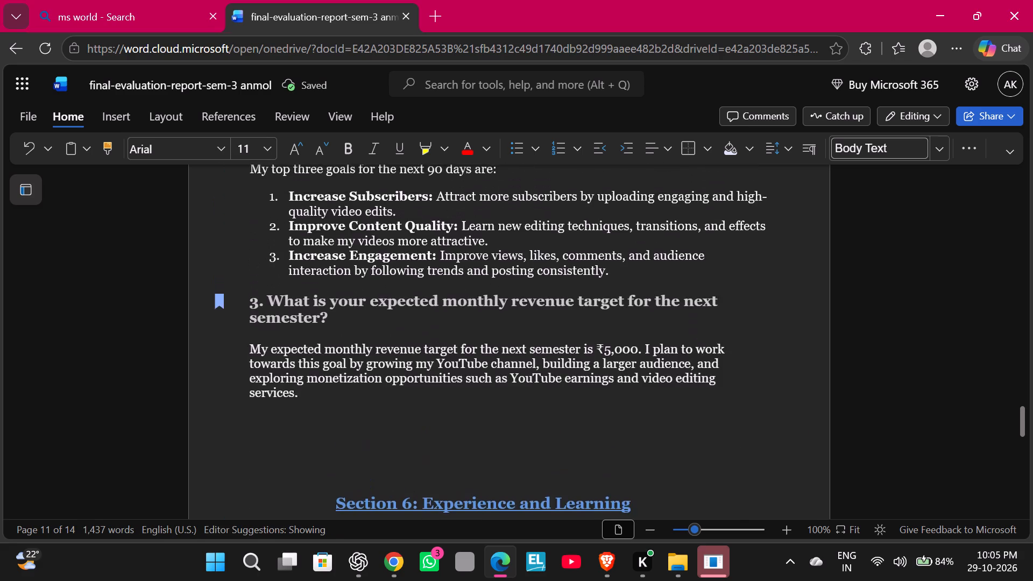
{"action": "scroll", "coordinate": [430, 253], "scroll_direction": "up", "scroll_amount": 5}
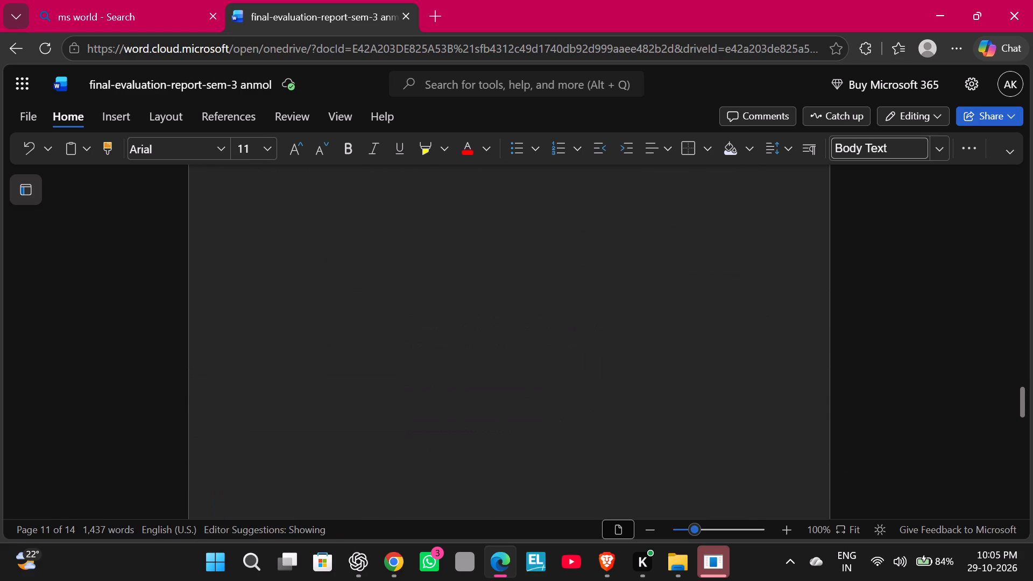
{"action": "scroll", "coordinate": [430, 253], "scroll_direction": "up", "scroll_amount": 4}
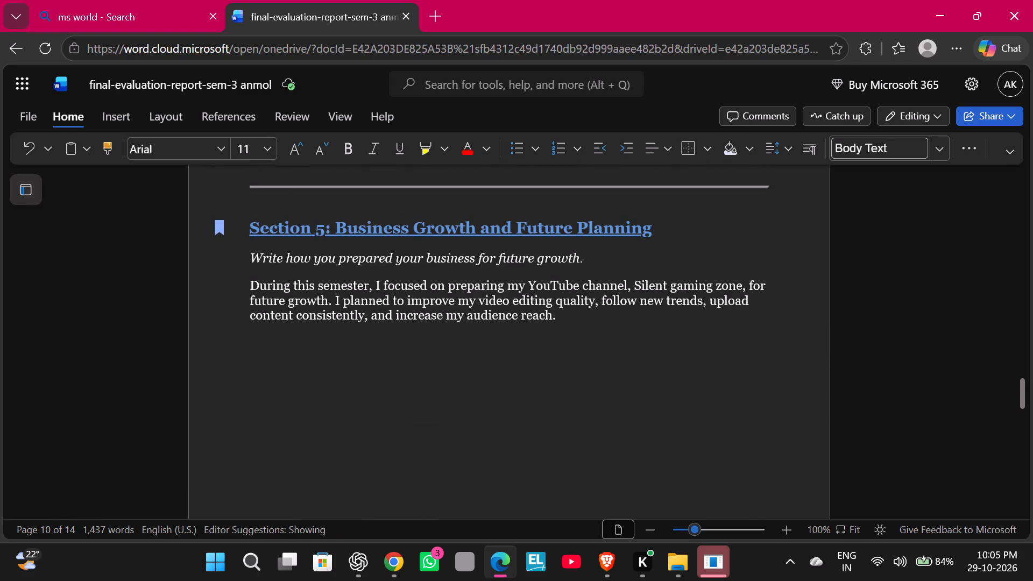
{"action": "scroll", "coordinate": [420, 281], "scroll_direction": "up", "scroll_amount": 4}
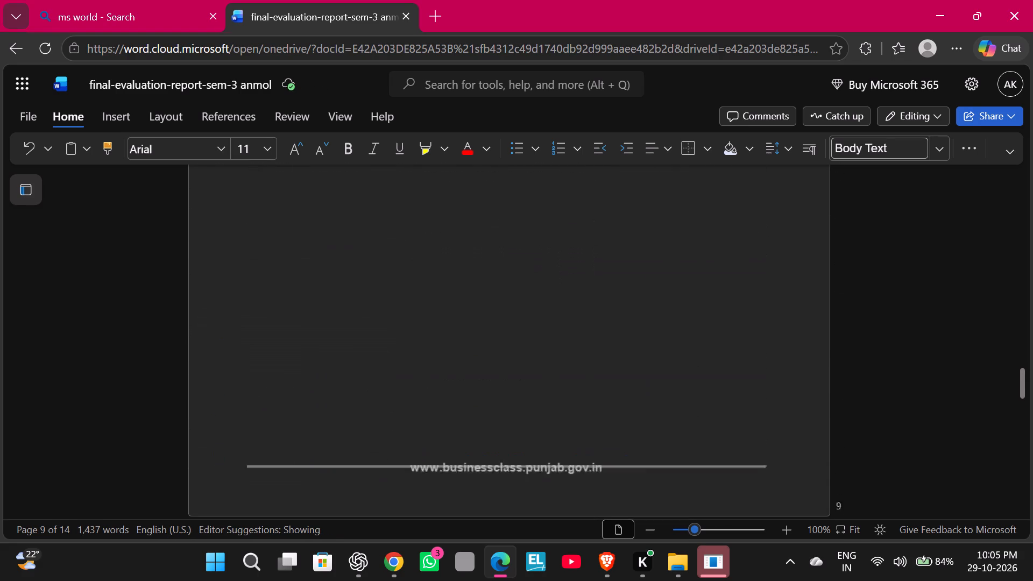
{"action": "scroll", "coordinate": [420, 281], "scroll_direction": "up", "scroll_amount": 2}
{"action": "scroll", "coordinate": [420, 281], "scroll_direction": "down", "scroll_amount": 1}
{"action": "scroll", "coordinate": [447, 345], "scroll_direction": "down", "scroll_amount": 1}
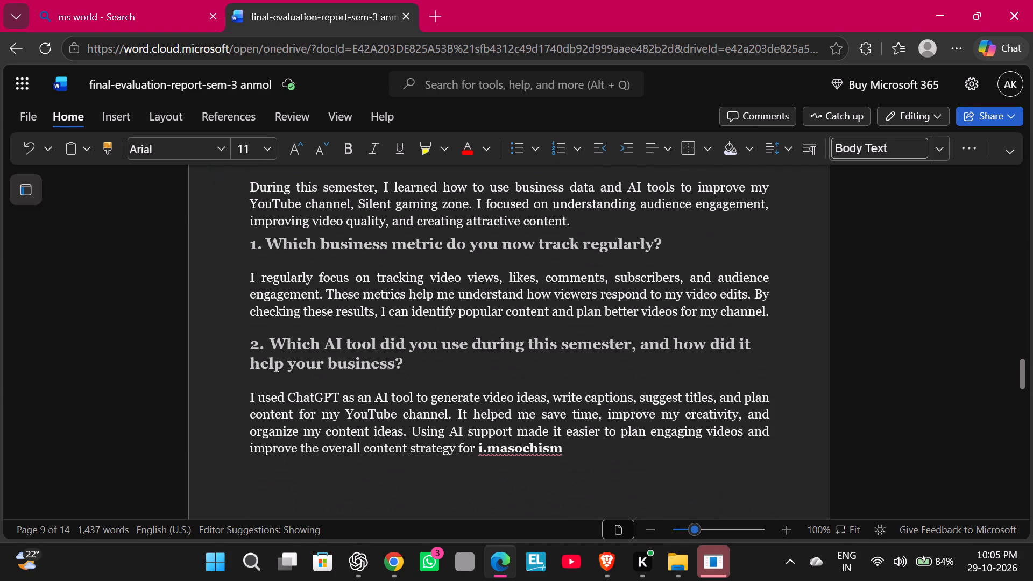
{"action": "scroll", "coordinate": [447, 345], "scroll_direction": "down", "scroll_amount": 2}
{"action": "left_click_drag", "start_coordinate": [560, 421], "coordinate": [530, 417]}
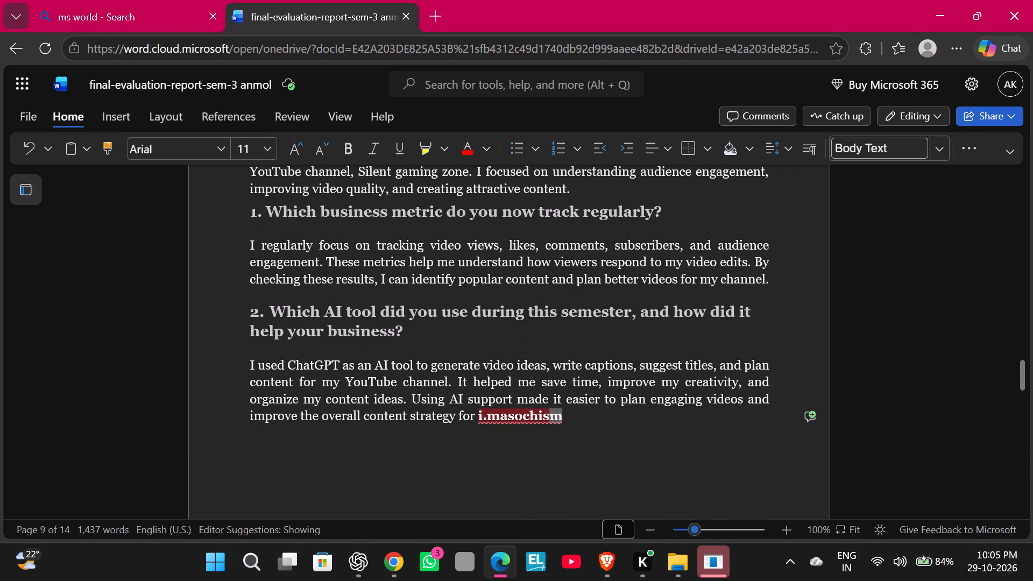
{"action": "left_click_drag", "start_coordinate": [530, 417], "coordinate": [479, 424]}
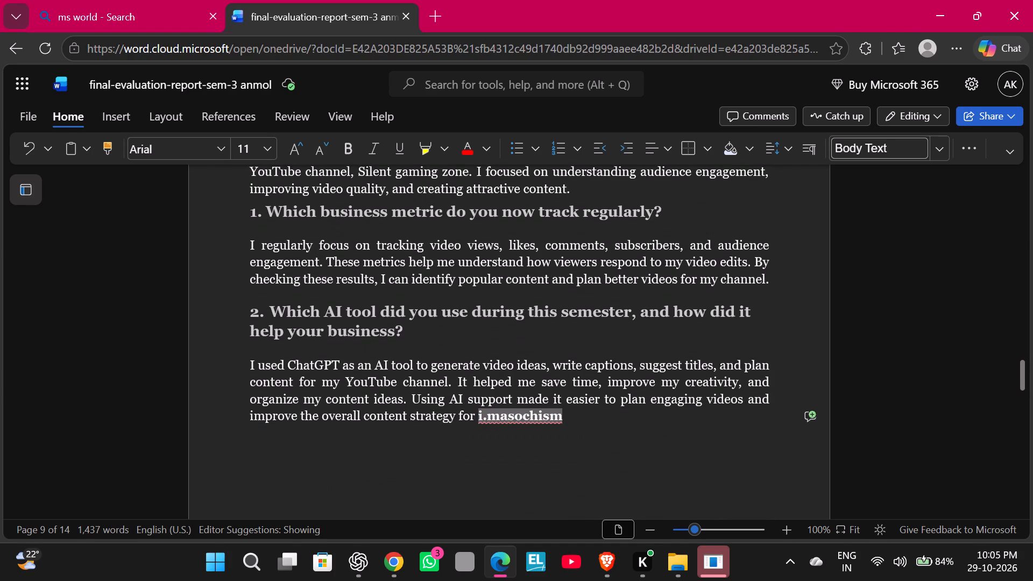
{"action": "left_click_drag", "start_coordinate": [479, 424], "coordinate": [478, 424]}
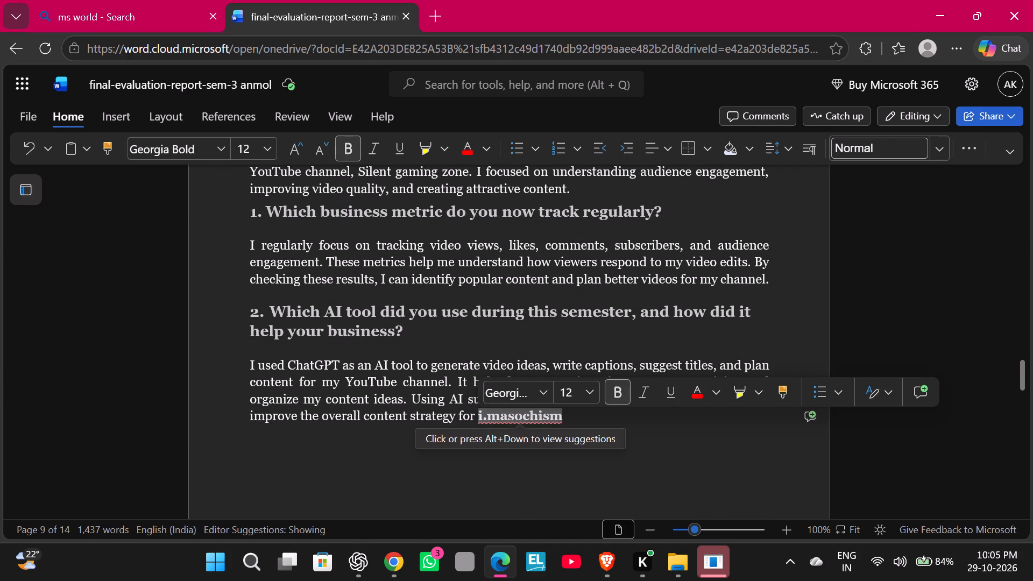
{"action": "key", "text": "ctrl+c"}
{"action": "key", "text": "ctrl+c"}
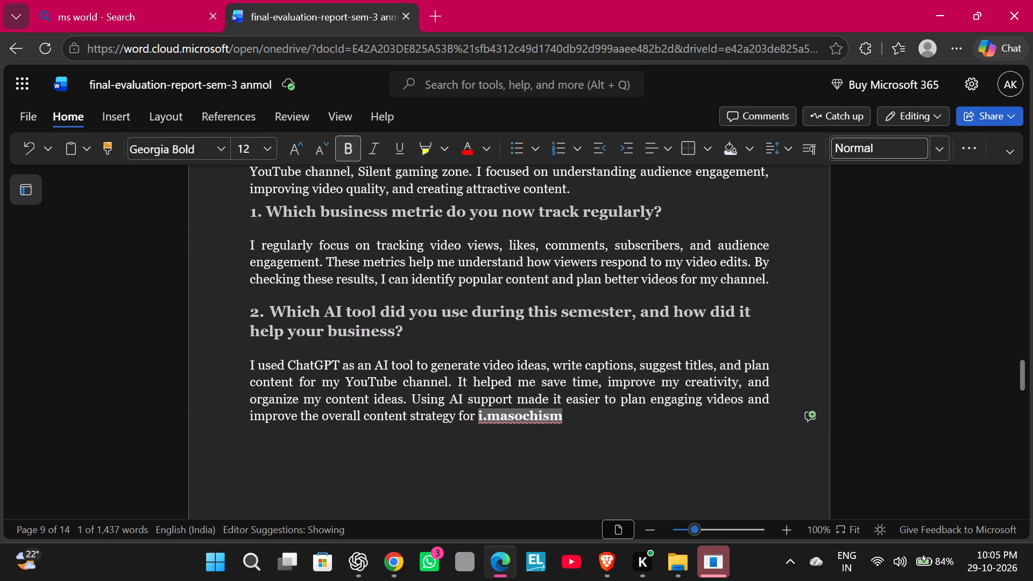
{"action": "key", "text": "ctrl+c"}
{"action": "key", "text": "ctrl+c"}
{"action": "key", "text": "ctrl+c"}
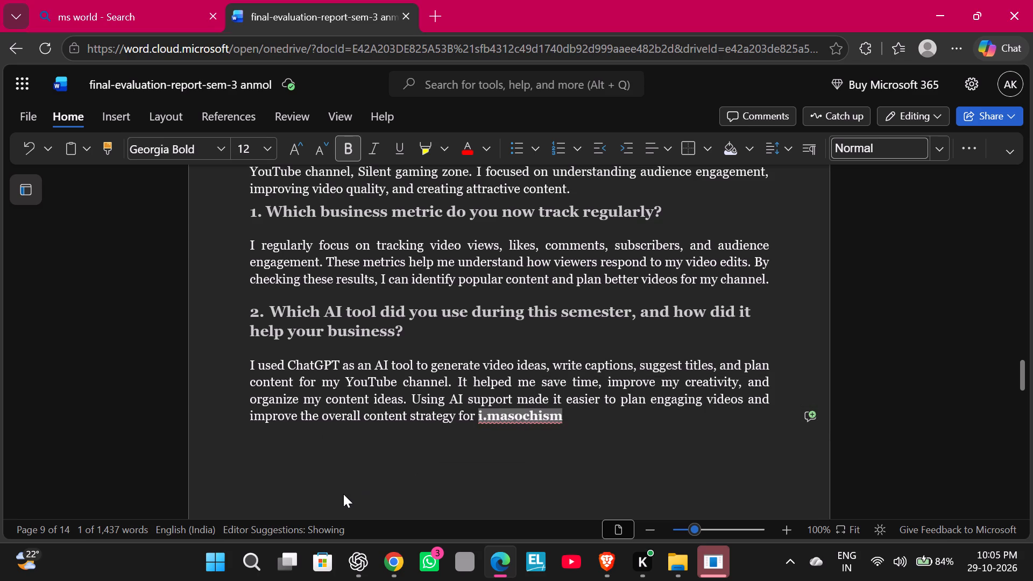
Replace "Silent gaming zone" in Section 5's introductory paragraph with the copied "i.masochism".
{"action": "left_click", "coordinate": [343, 494]}
{"action": "scroll", "coordinate": [343, 494], "scroll_direction": "down", "scroll_amount": 5}
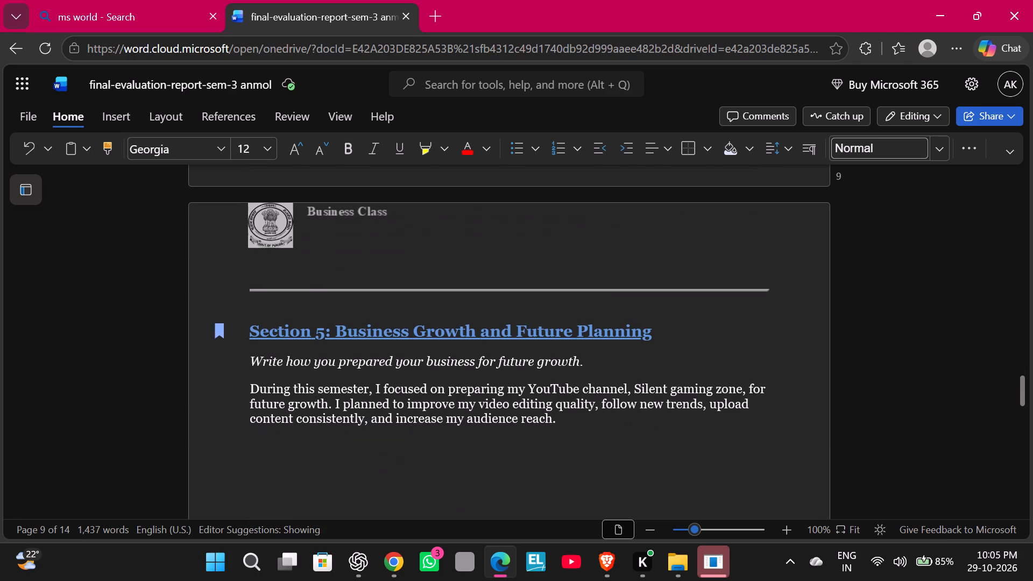
{"action": "left_click_drag", "start_coordinate": [633, 384], "coordinate": [734, 387]}
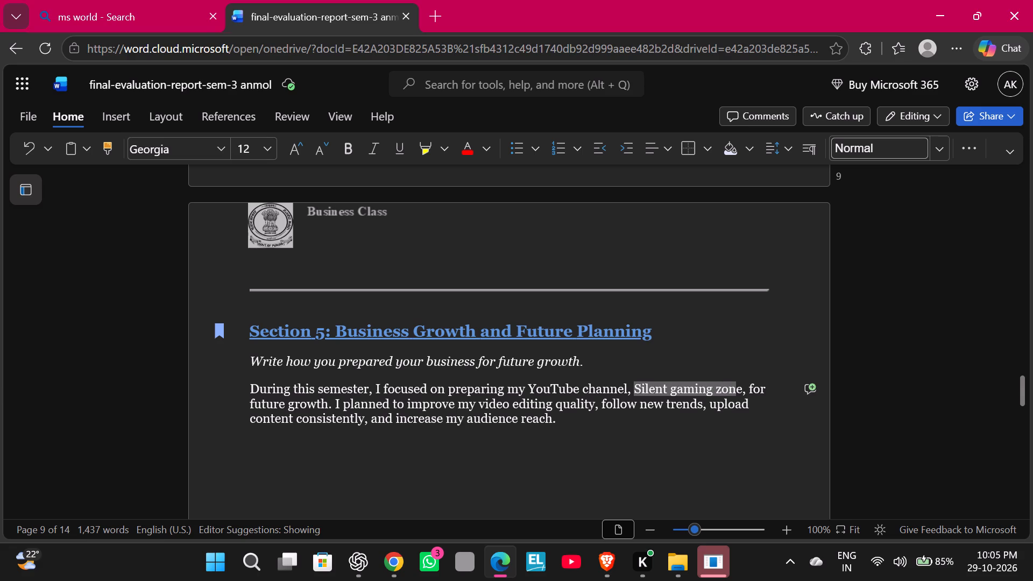
{"action": "left_click_drag", "start_coordinate": [734, 387], "coordinate": [743, 387]}
{"action": "key", "text": "ctrl+v"}
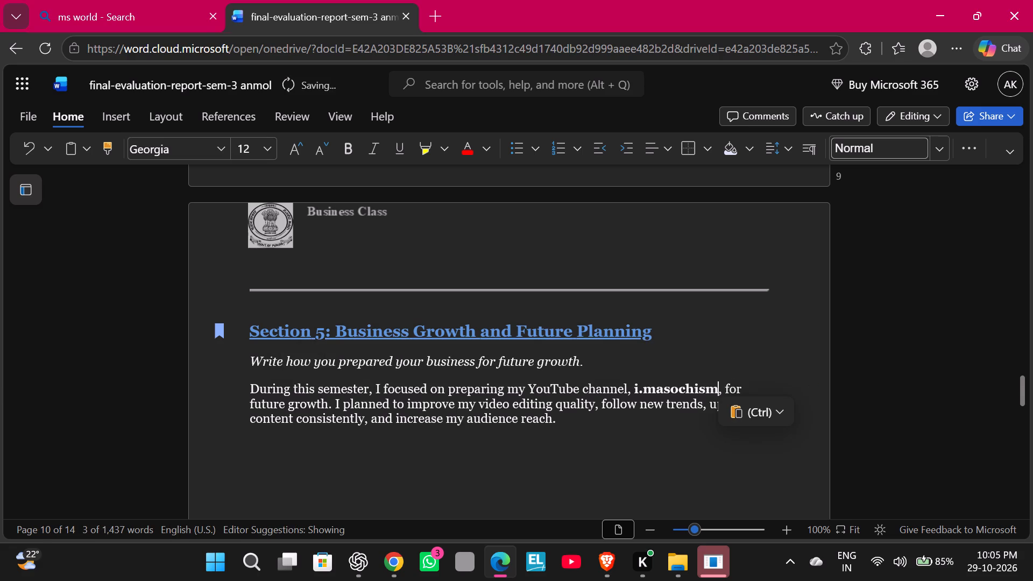
Look through Section 5's questions and answers on page 11, down to Section 6's introduction, for remaining channel-name mentions and gaps.
{"action": "scroll", "coordinate": [743, 387], "scroll_direction": "down", "scroll_amount": 5}
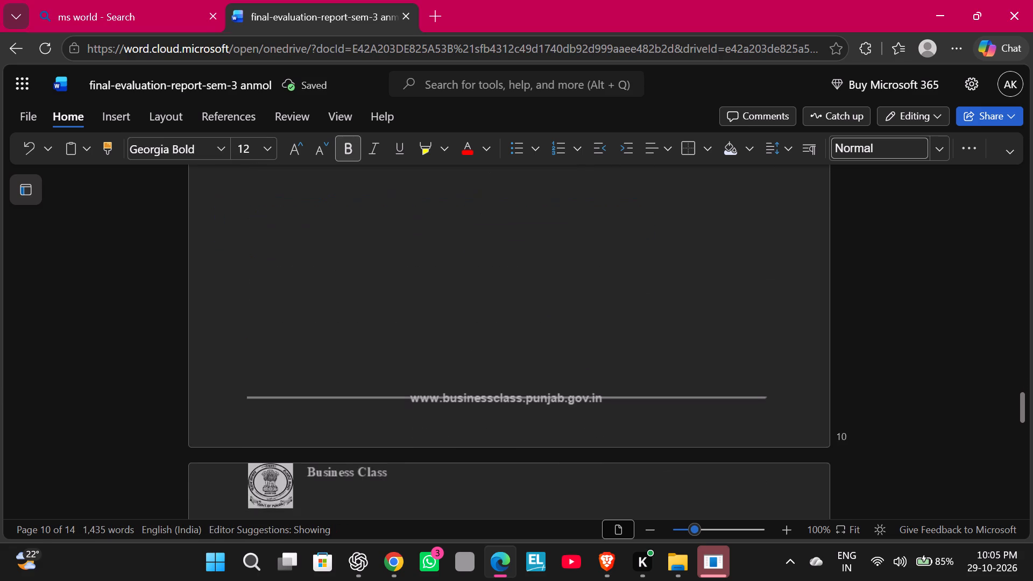
{"action": "scroll", "coordinate": [743, 387], "scroll_direction": "down", "scroll_amount": 2}
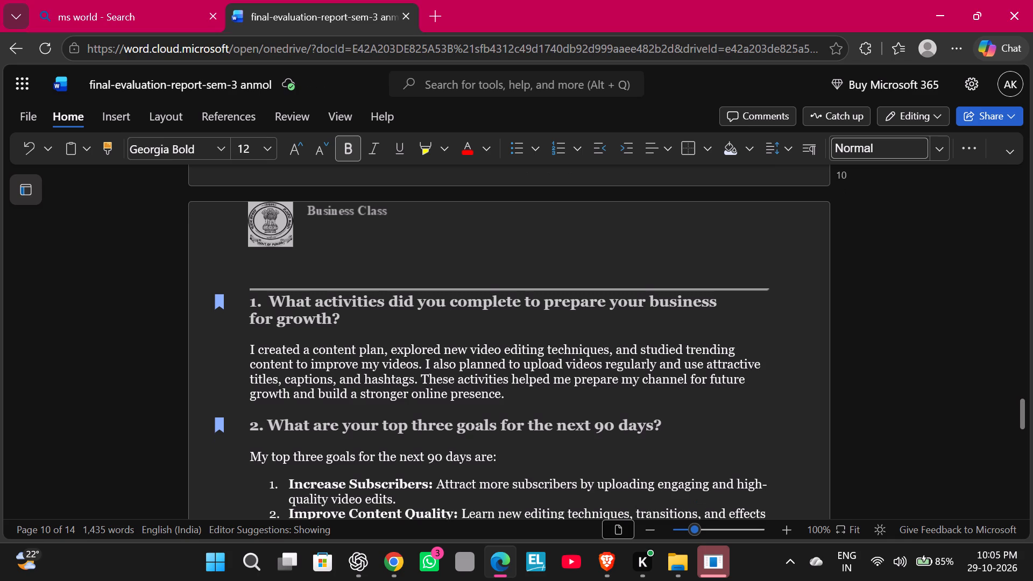
{"action": "scroll", "coordinate": [519, 405], "scroll_direction": "down", "scroll_amount": 1}
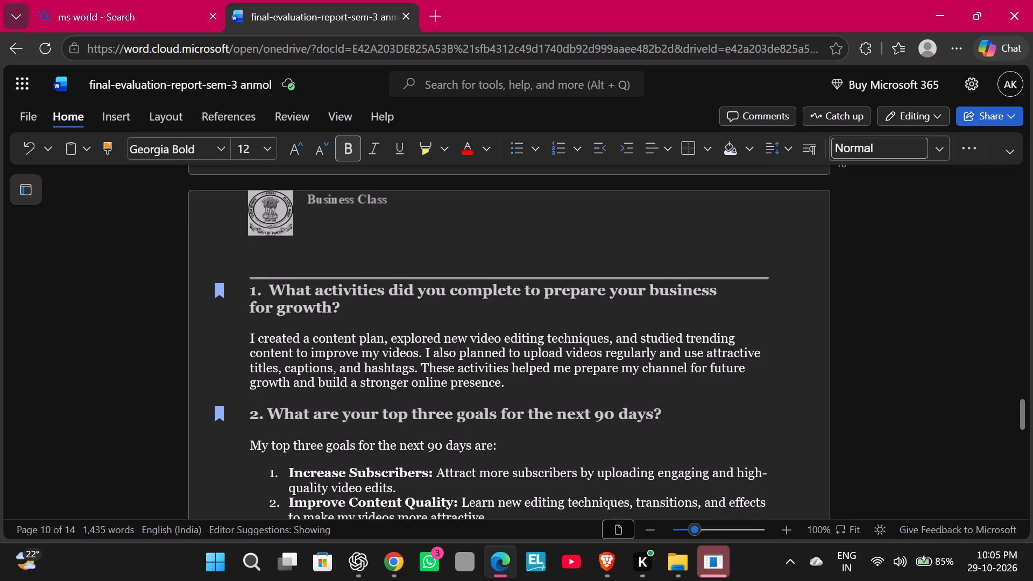
{"action": "scroll", "coordinate": [519, 405], "scroll_direction": "down", "scroll_amount": 1}
{"action": "scroll", "coordinate": [470, 449], "scroll_direction": "down", "scroll_amount": 1}
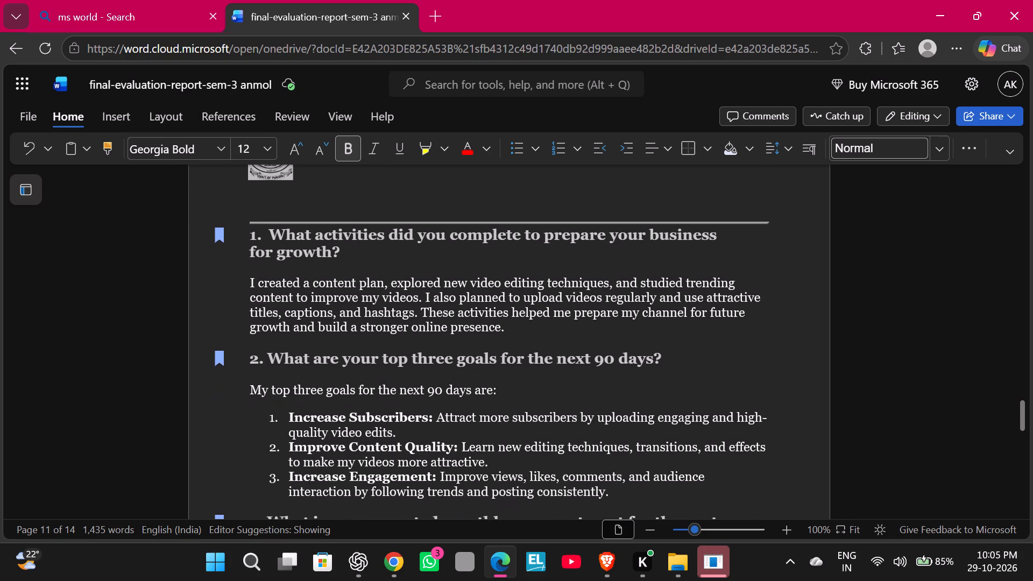
{"action": "scroll", "coordinate": [470, 449], "scroll_direction": "down", "scroll_amount": 2}
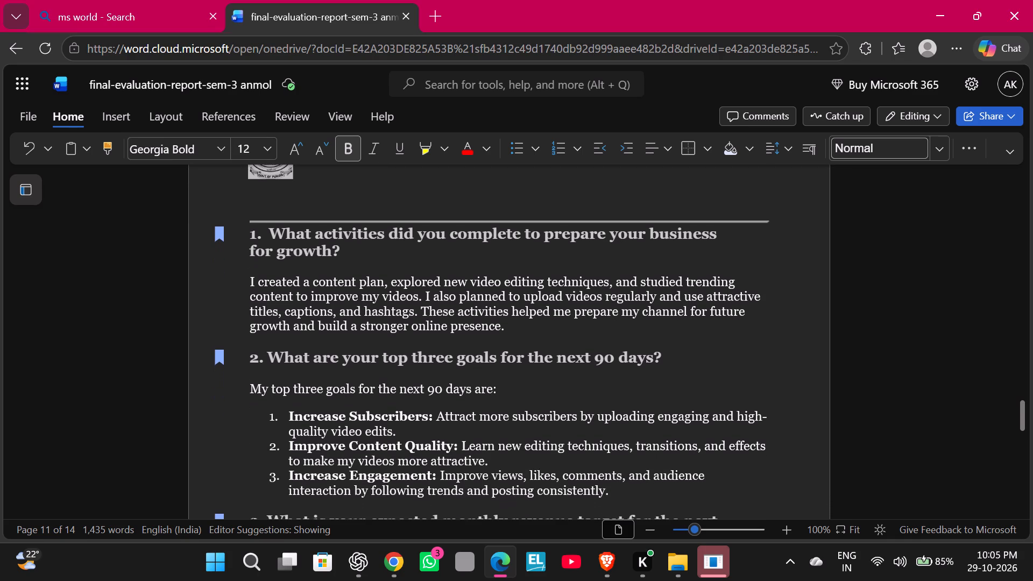
{"action": "scroll", "coordinate": [470, 449], "scroll_direction": "down", "scroll_amount": 2}
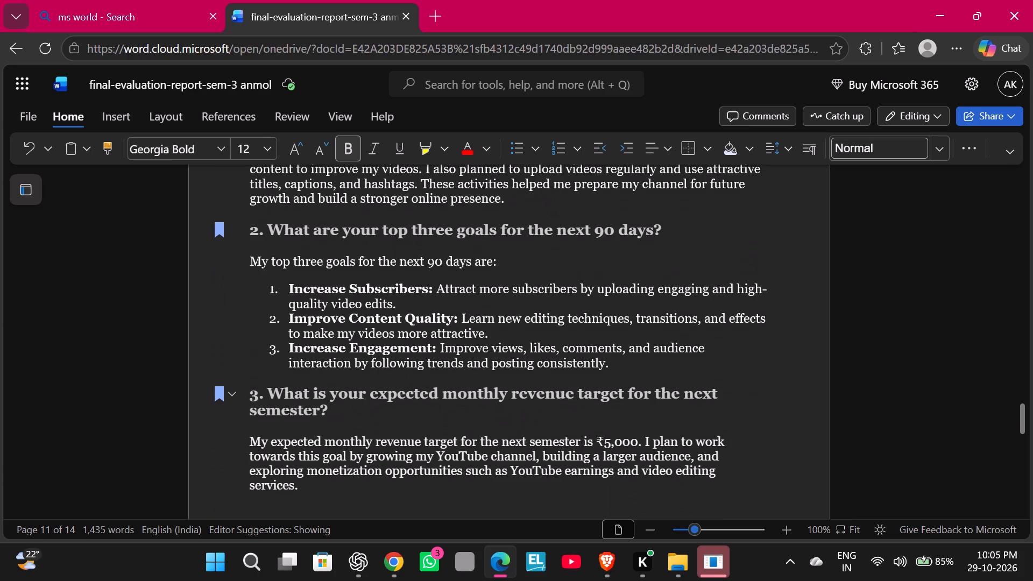
{"action": "scroll", "coordinate": [470, 449], "scroll_direction": "down", "scroll_amount": 3}
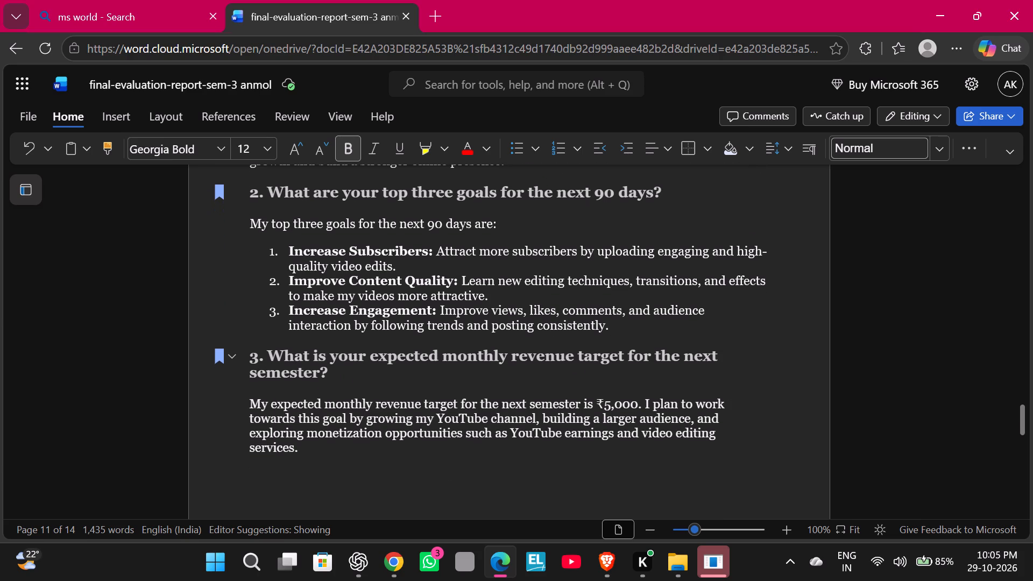
{"action": "scroll", "coordinate": [470, 449], "scroll_direction": "down", "scroll_amount": 1}
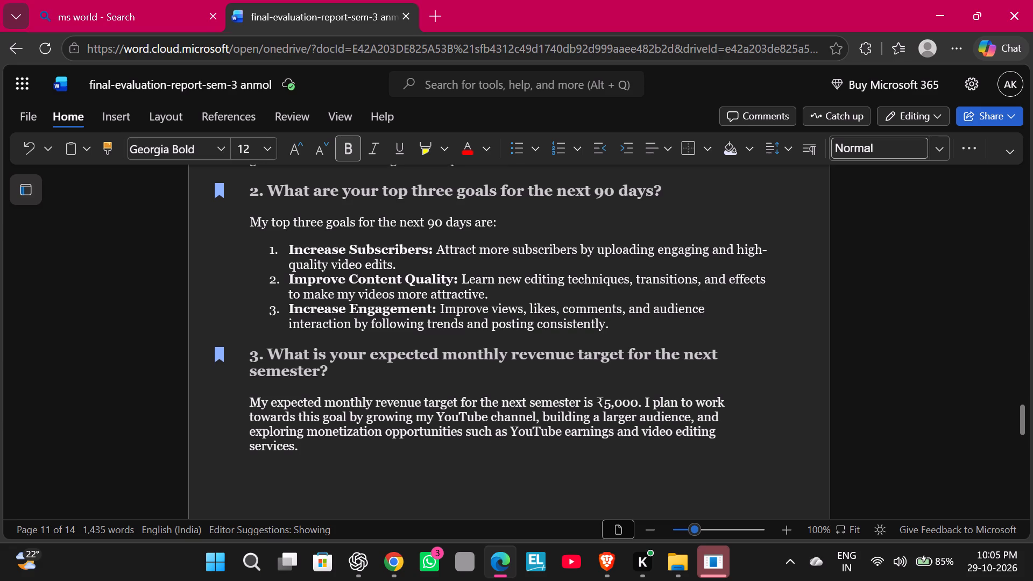
{"action": "scroll", "coordinate": [480, 430], "scroll_direction": "up", "scroll_amount": 2}
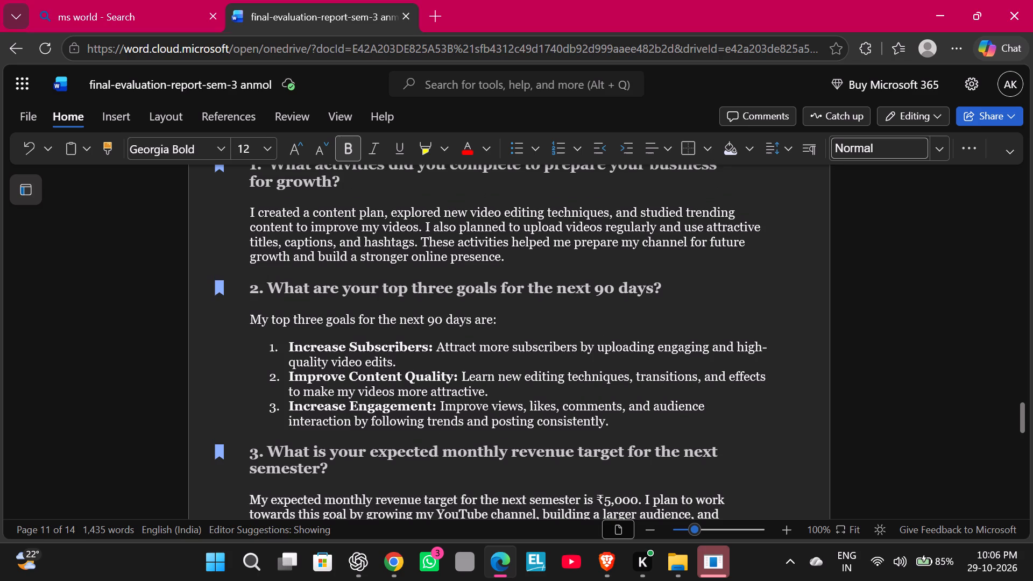
{"action": "scroll", "coordinate": [426, 359], "scroll_direction": "down", "scroll_amount": 3}
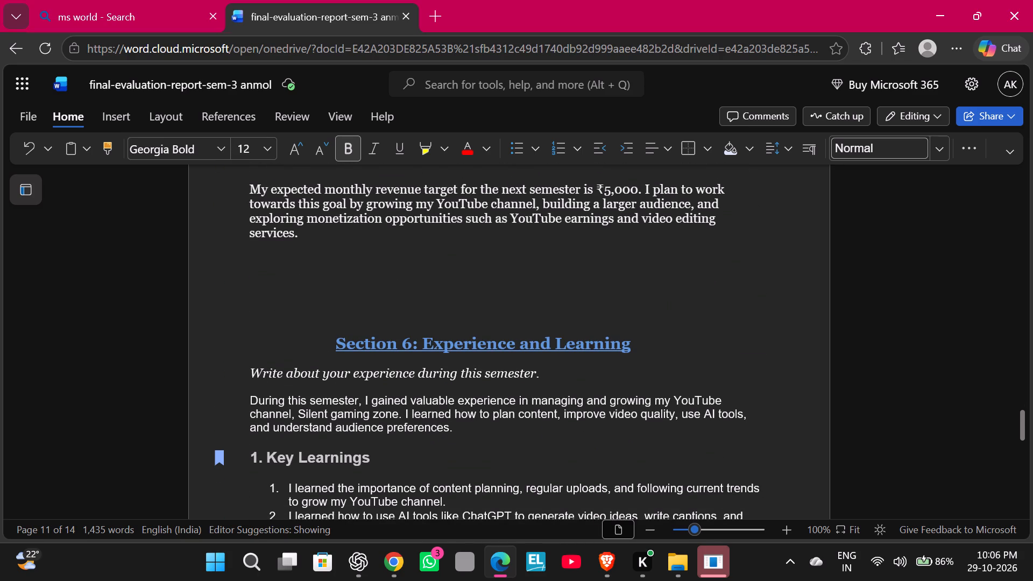
Replace "Silent gaming zone." in Section 6's introductory paragraph with the copied "i.masochism".
{"action": "left_click_drag", "start_coordinate": [300, 413], "coordinate": [402, 416]}
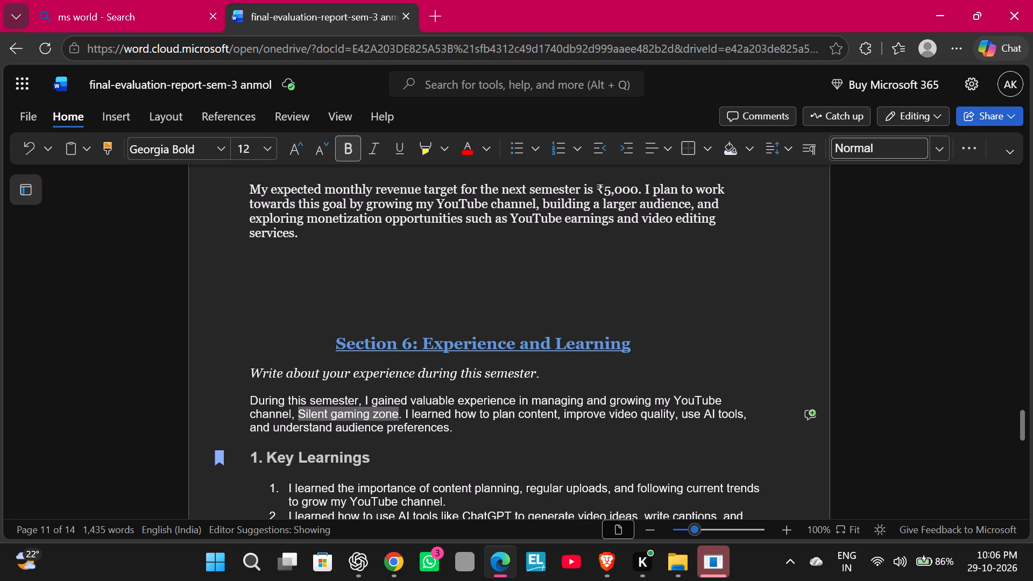
{"action": "left_click_drag", "start_coordinate": [402, 416], "coordinate": [401, 415]}
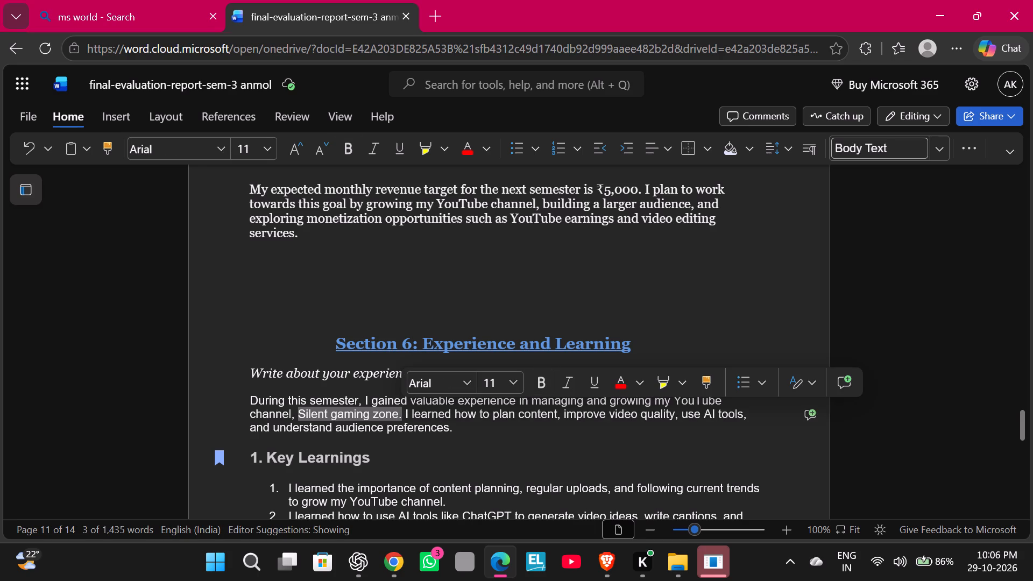
{"action": "key", "text": "ctrl+v"}
{"action": "left_click", "coordinate": [483, 433]}
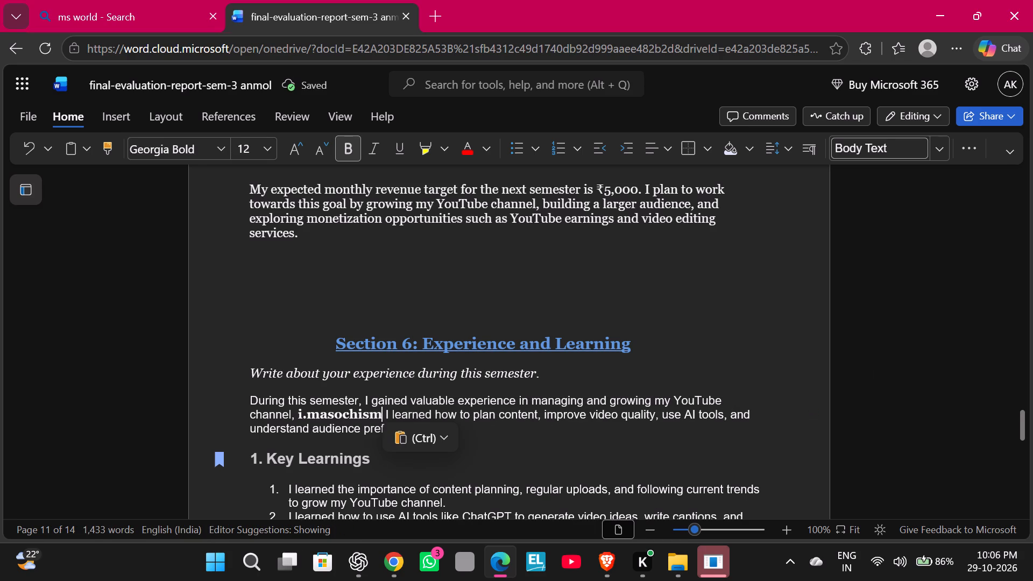
{"action": "scroll", "coordinate": [483, 433], "scroll_direction": "down", "scroll_amount": 4}
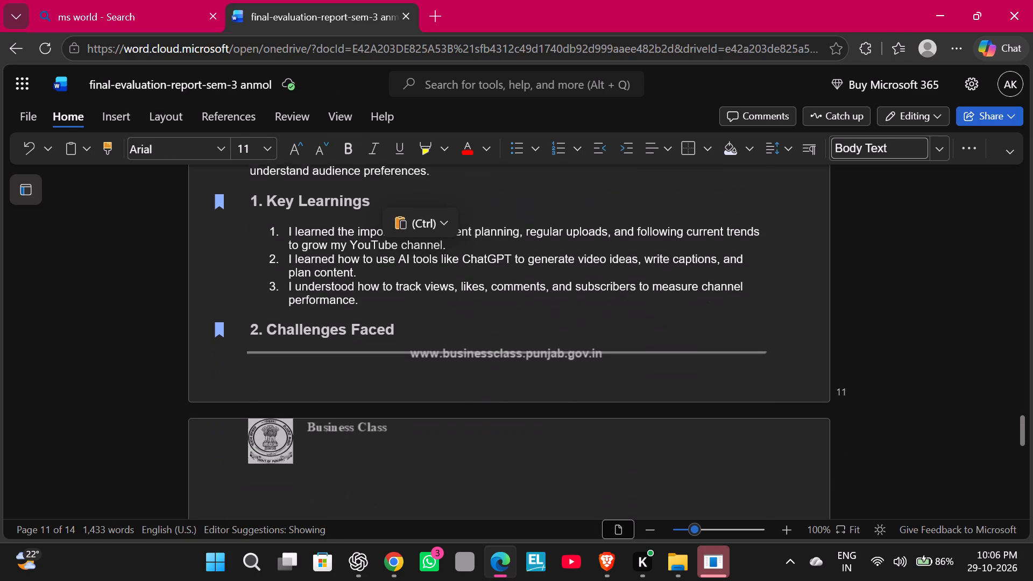
{"action": "scroll", "coordinate": [483, 433], "scroll_direction": "down", "scroll_amount": 4}
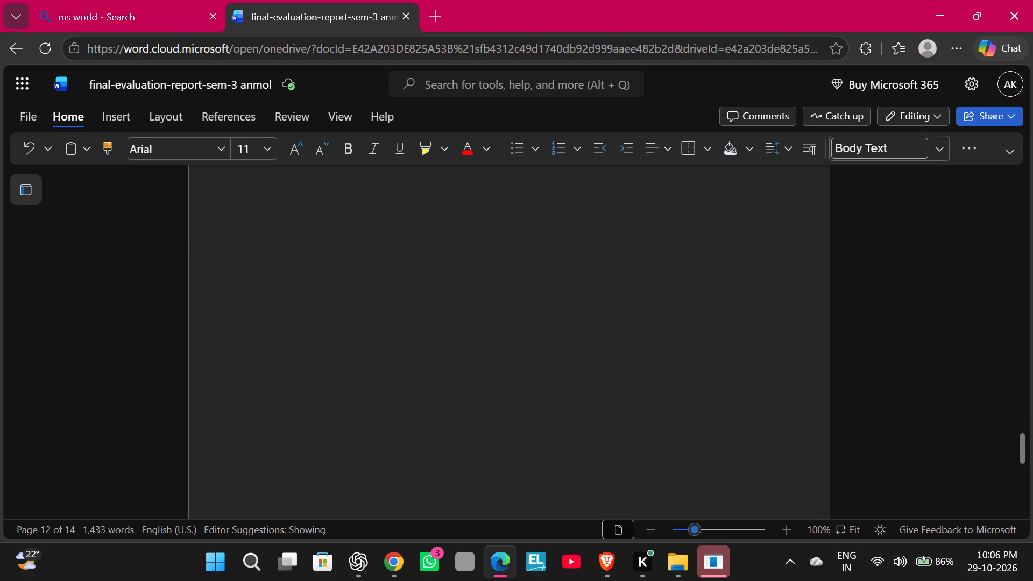
{"action": "scroll", "coordinate": [483, 433], "scroll_direction": "down", "scroll_amount": 4}
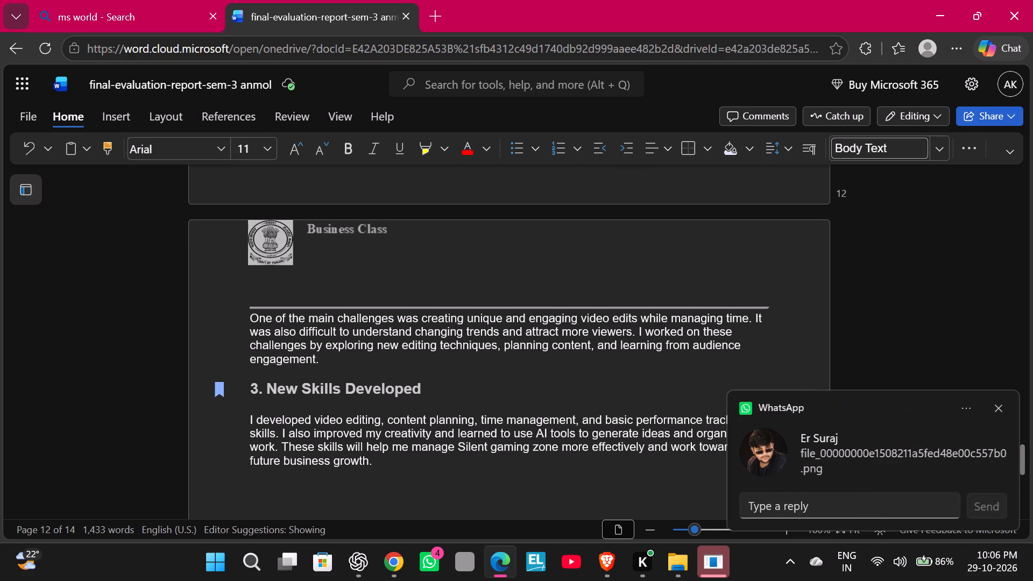
{"action": "scroll", "coordinate": [493, 422], "scroll_direction": "down", "scroll_amount": 1}
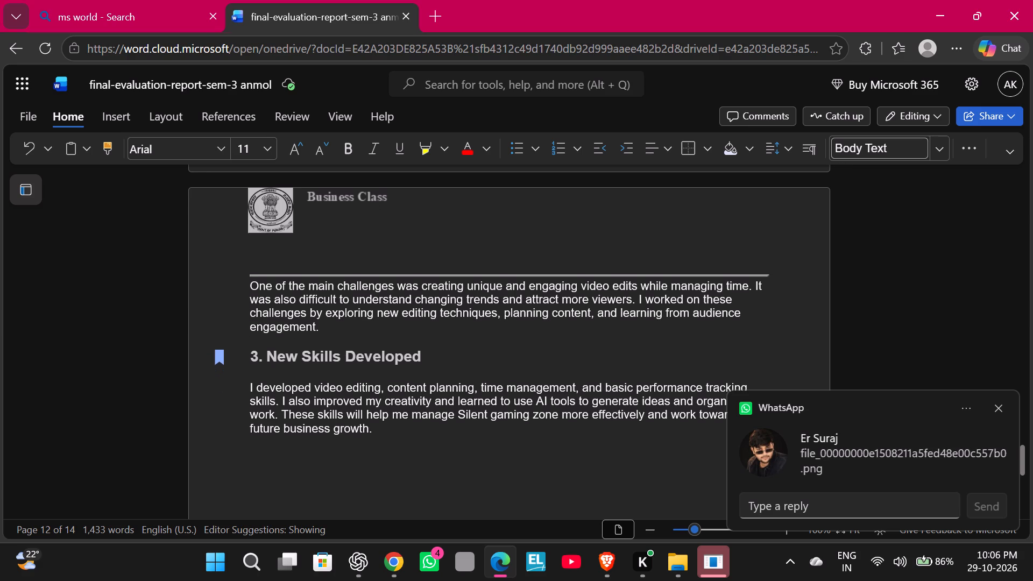
{"action": "scroll", "coordinate": [493, 422], "scroll_direction": "down", "scroll_amount": 2}
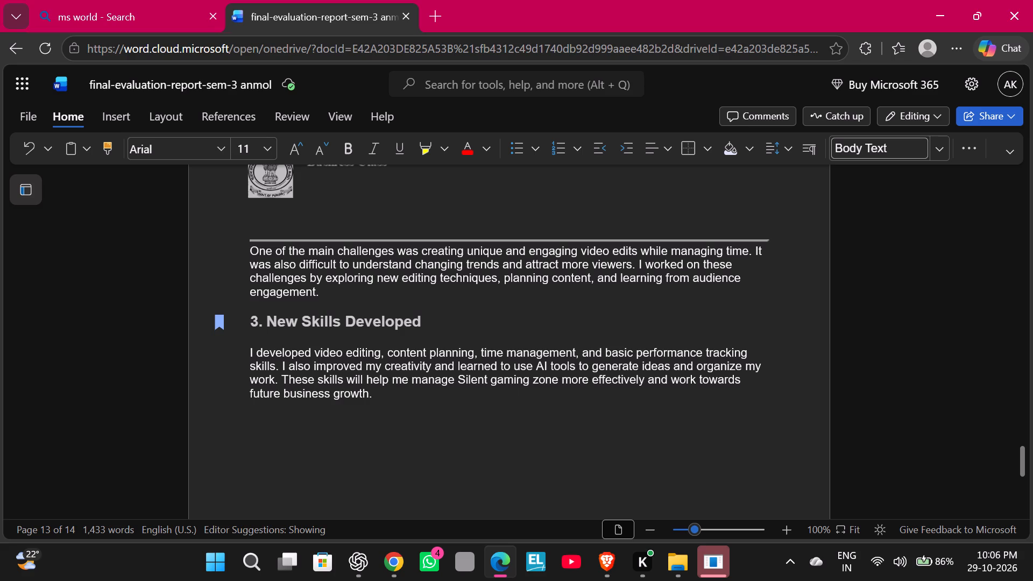
{"action": "left_click_drag", "start_coordinate": [460, 381], "coordinate": [547, 379]}
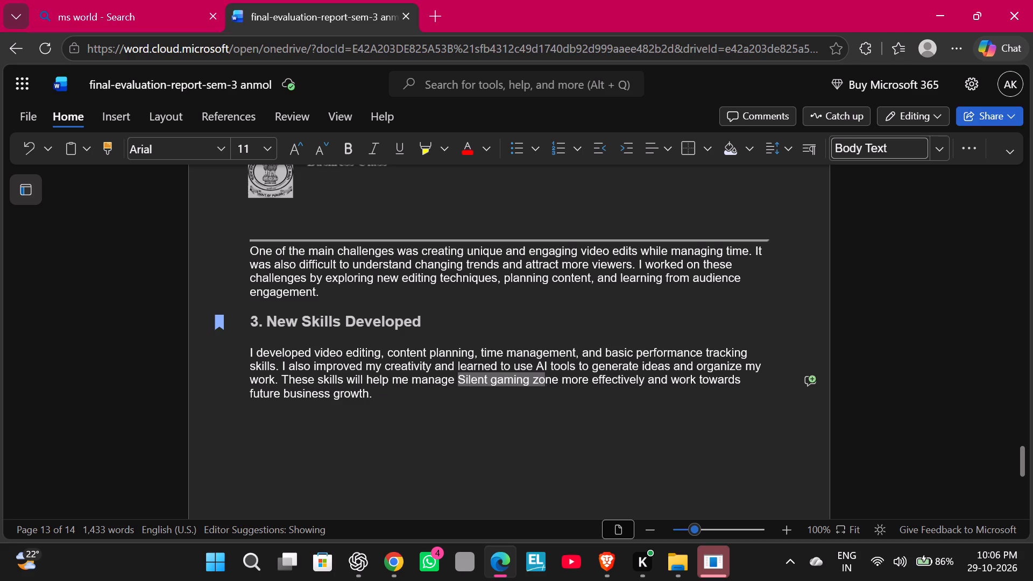
{"action": "left_click_drag", "start_coordinate": [547, 379], "coordinate": [557, 381]}
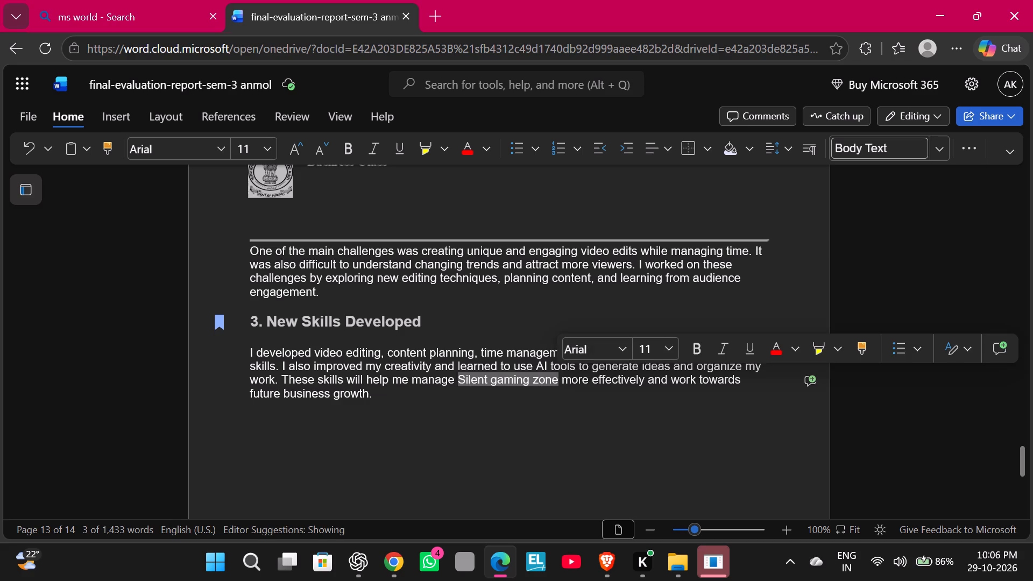
{"action": "key", "text": "ctrl+v"}
{"action": "left_click", "coordinate": [504, 424]}
Replace "Silent gaming zone" in the project report title within the Declaration's first paragraph with the copied "i.masochism".
{"action": "scroll", "coordinate": [504, 424], "scroll_direction": "down", "scroll_amount": 1}
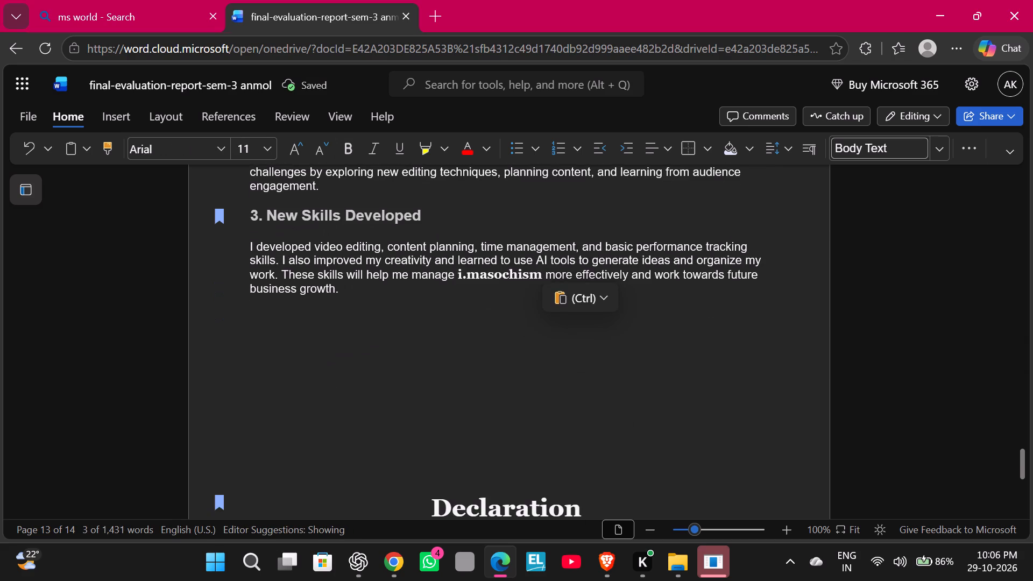
{"action": "scroll", "coordinate": [504, 424], "scroll_direction": "down", "scroll_amount": 3}
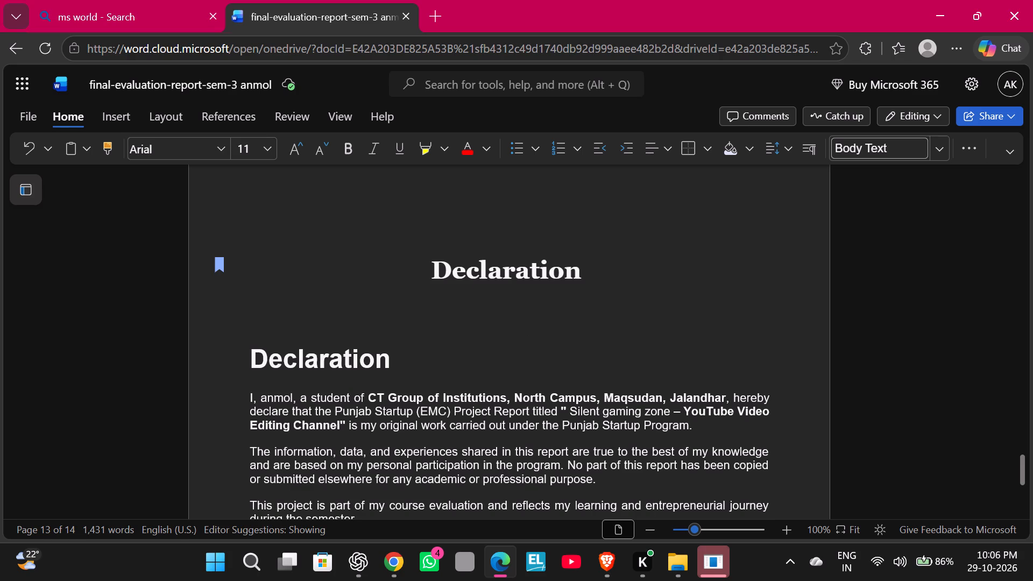
{"action": "left_click_drag", "start_coordinate": [572, 412], "coordinate": [670, 410]}
{"action": "key", "text": "ctrl+v"}
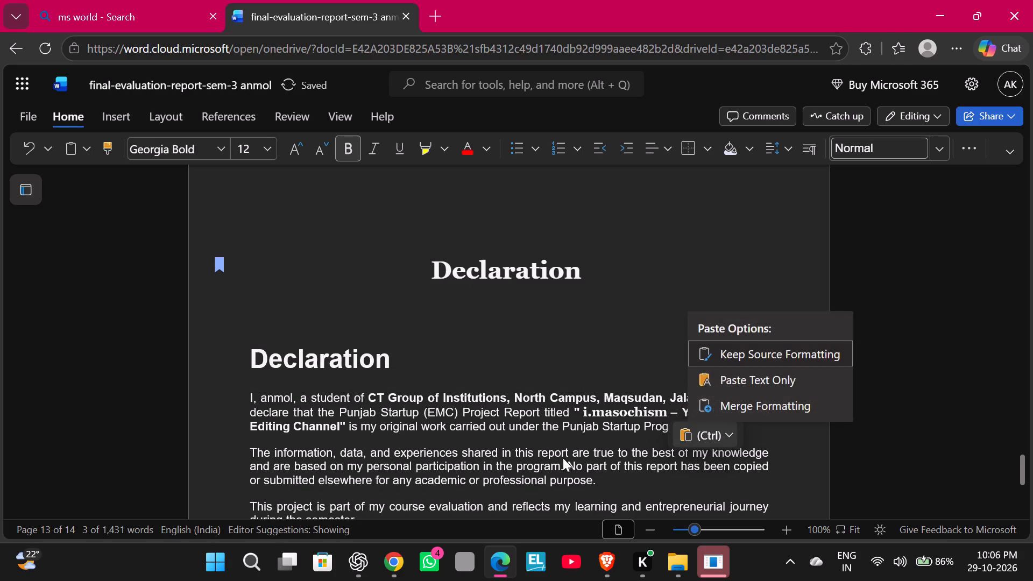
{"action": "left_click", "coordinate": [561, 459]}
{"action": "scroll", "coordinate": [561, 459], "scroll_direction": "down", "scroll_amount": 2}
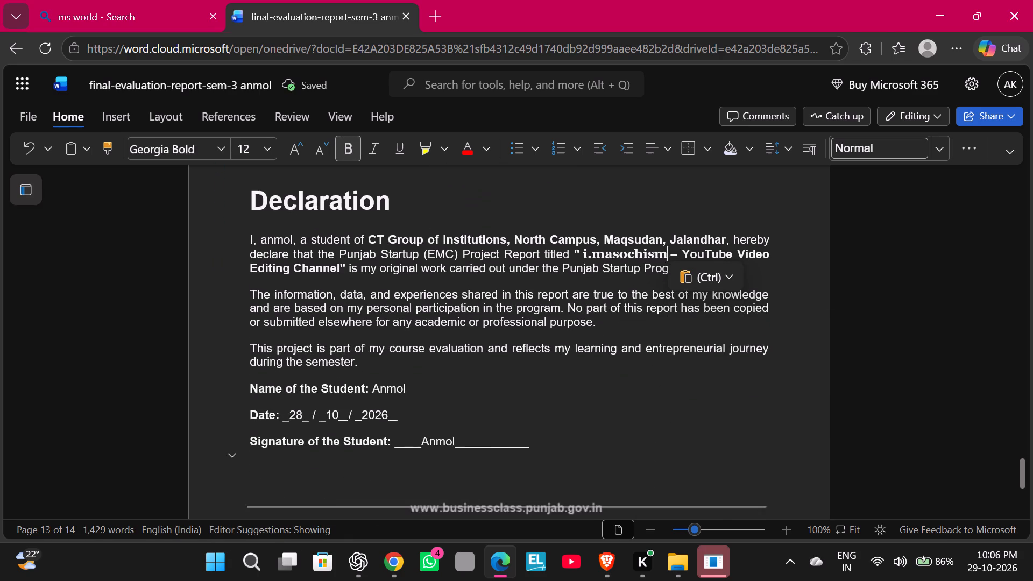